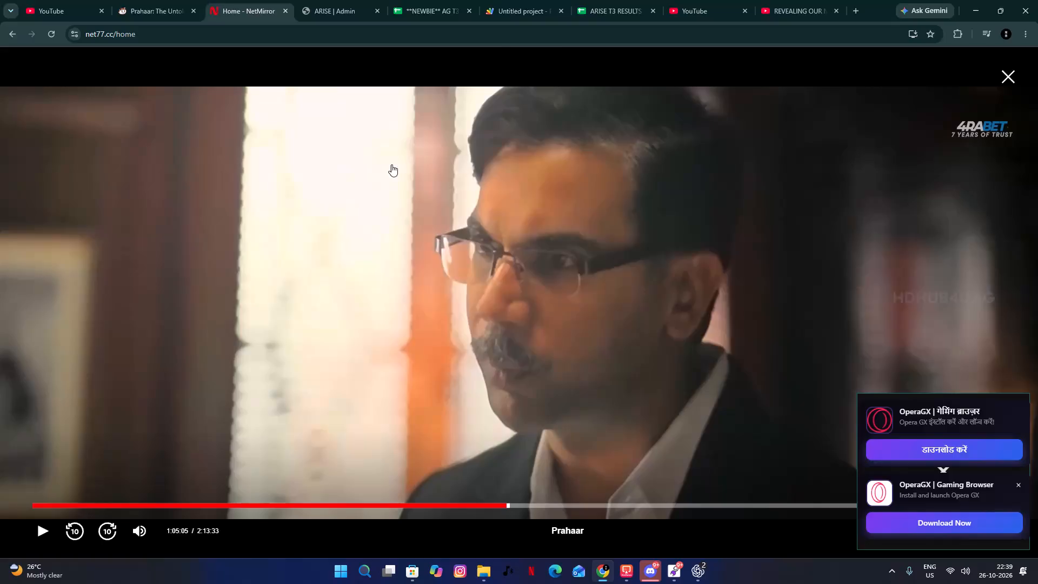
Resume the Prahaar film in Chrome, dismiss both OperaGX ads, show it full screen and pause it.
scroll(67, 183, "up", 6)
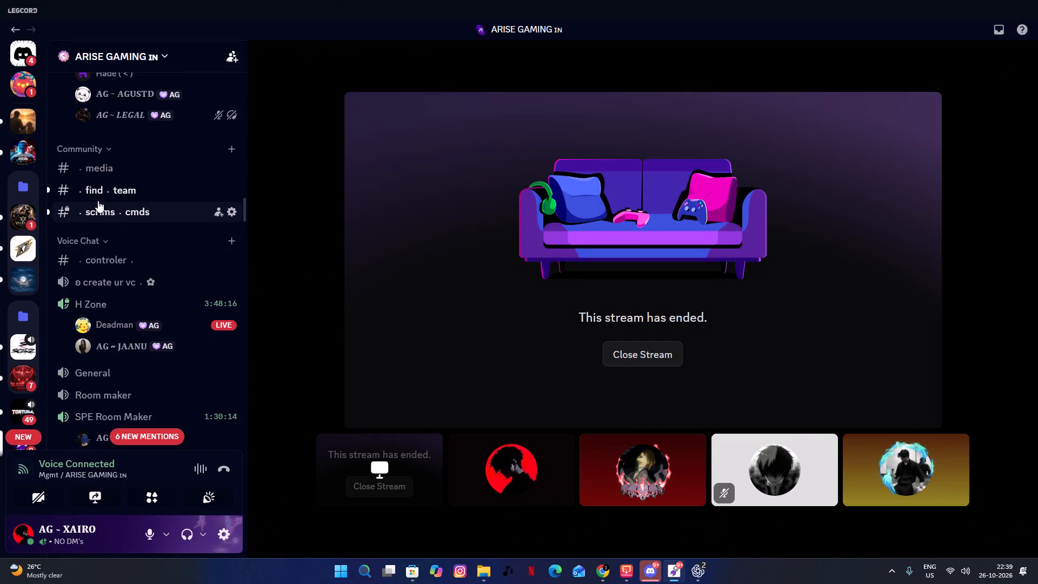
key("alt+Tab")
left_click(509, 303)
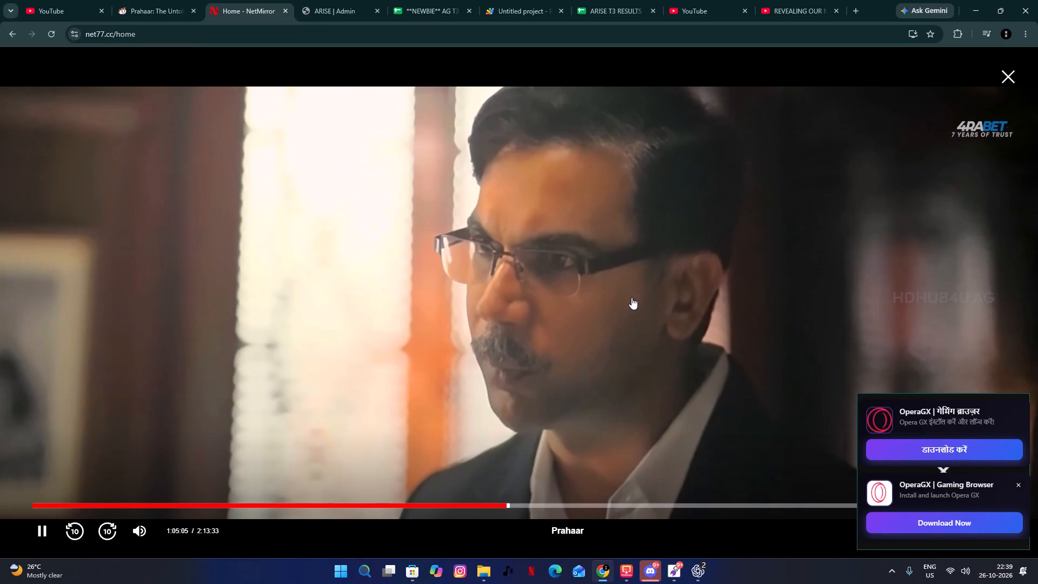
left_click(1017, 406)
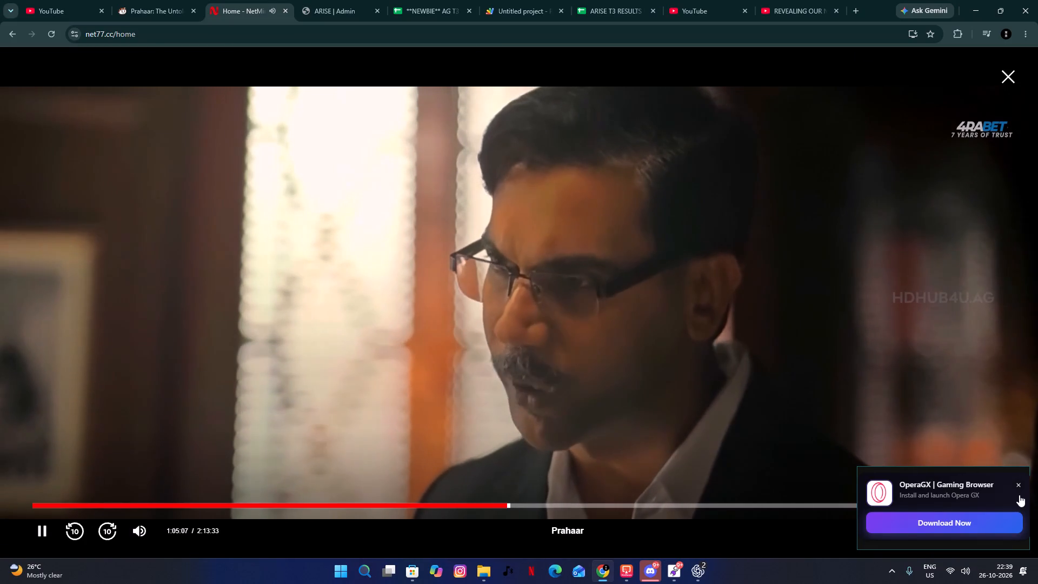
left_click(1018, 489)
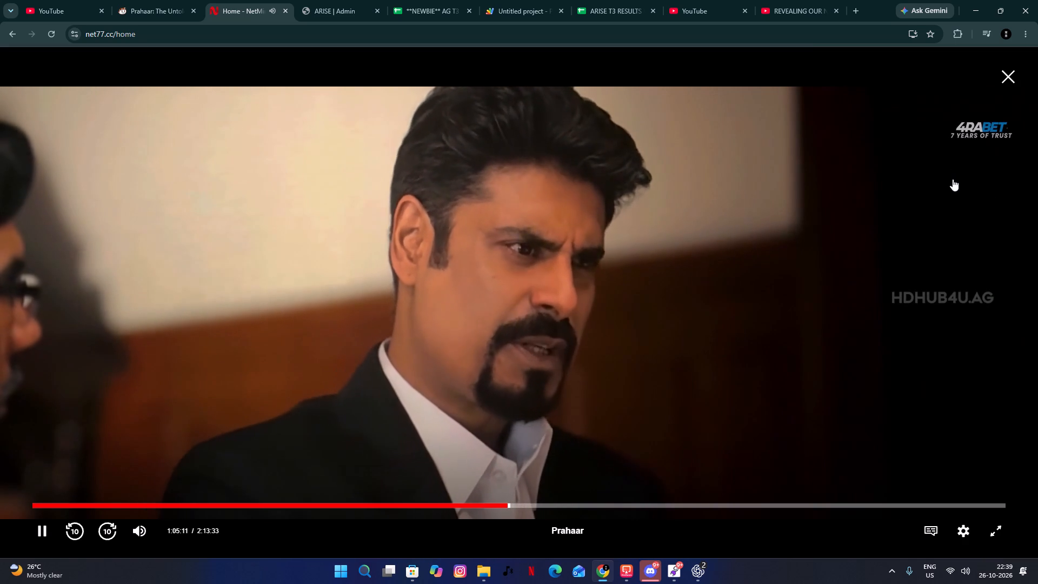
key("F11")
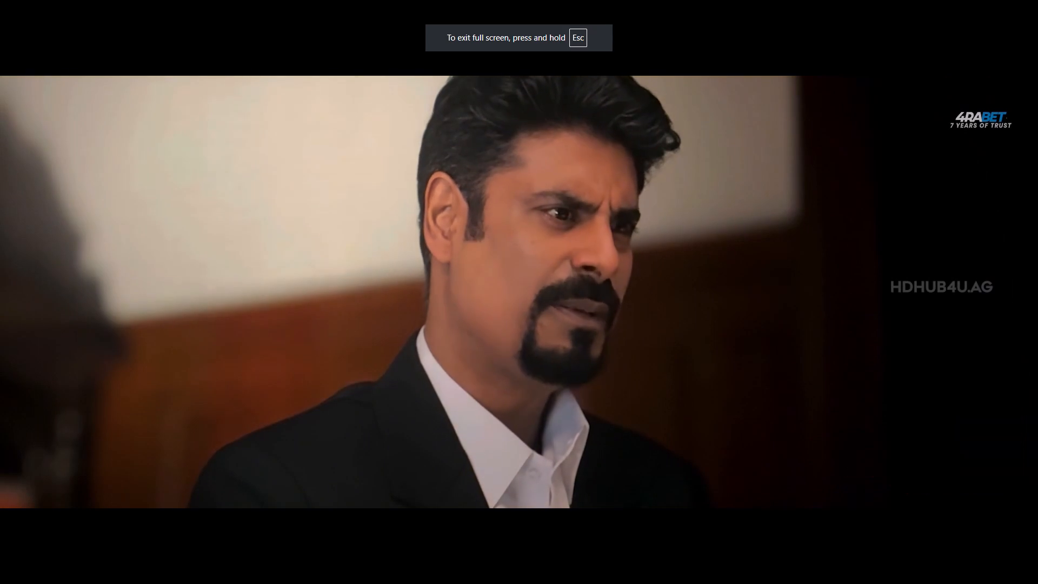
key("space")
Switch to Legcord and add a heart reaction to the "BHAI R1 PT DONE" message in the mgmt chat channel.
key("alt+Tab")
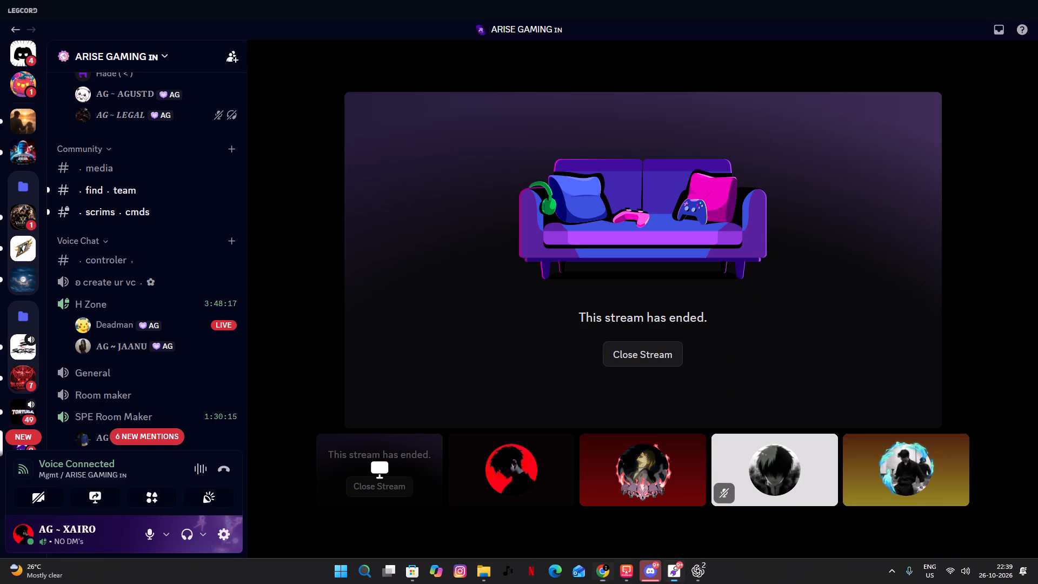
scroll(141, 284, "up", 8)
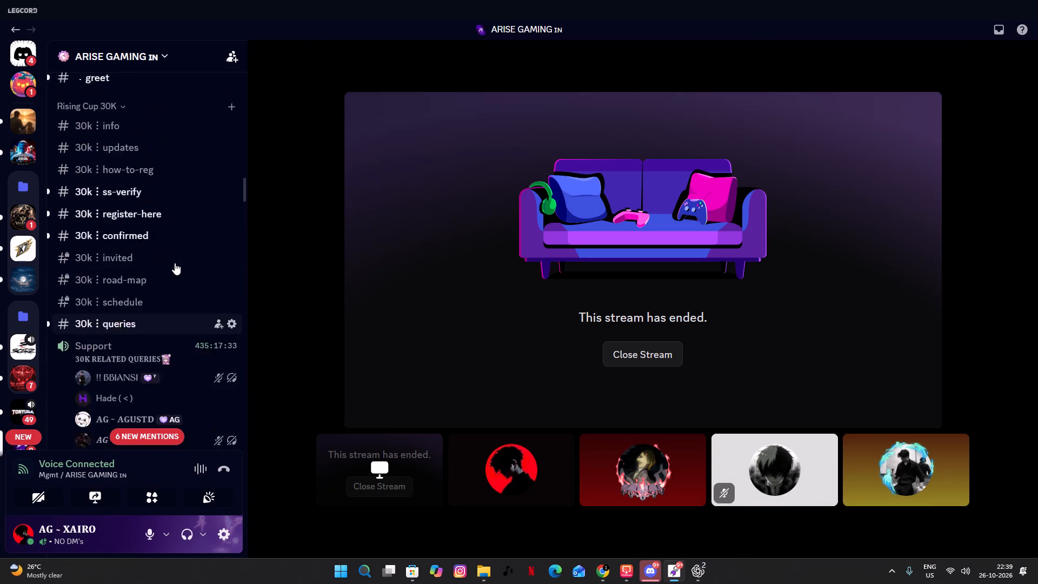
scroll(175, 263, "up", 13)
scroll(155, 305, "down", 3)
scroll(155, 305, "up", 3)
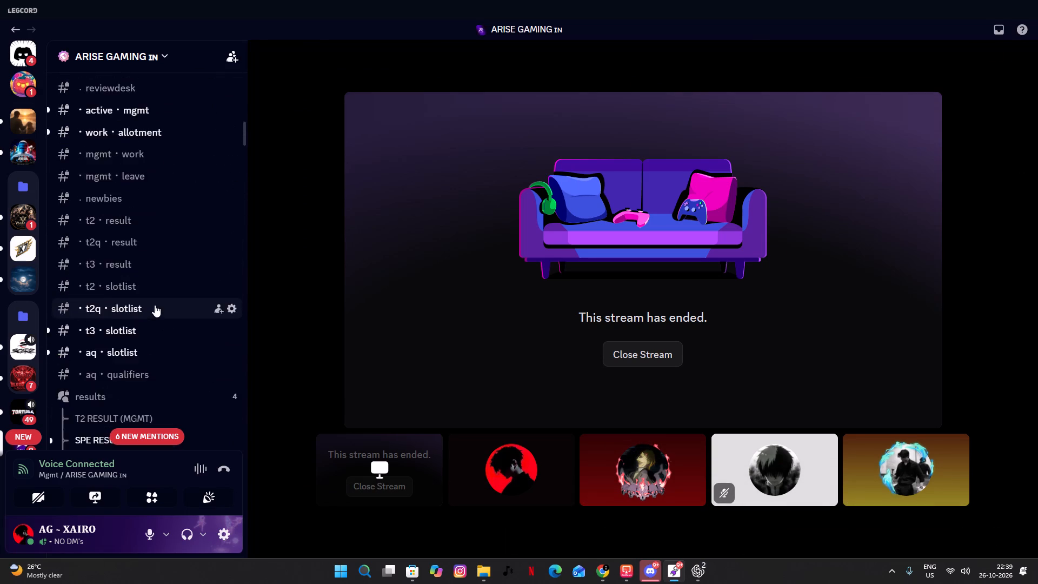
scroll(155, 305, "up", 5)
left_click(168, 181)
scroll(417, 328, "down", 6)
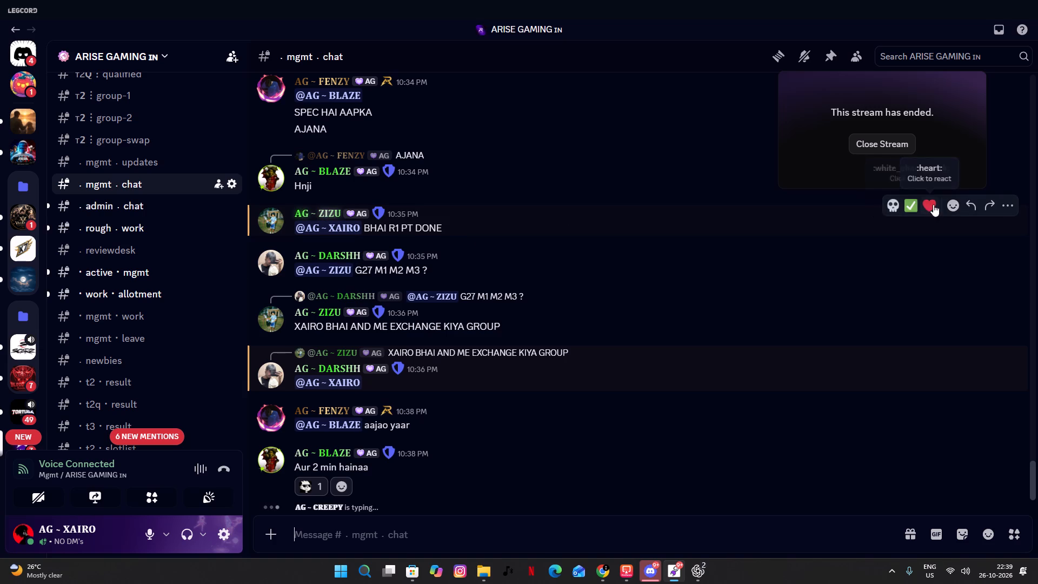
left_click(934, 204)
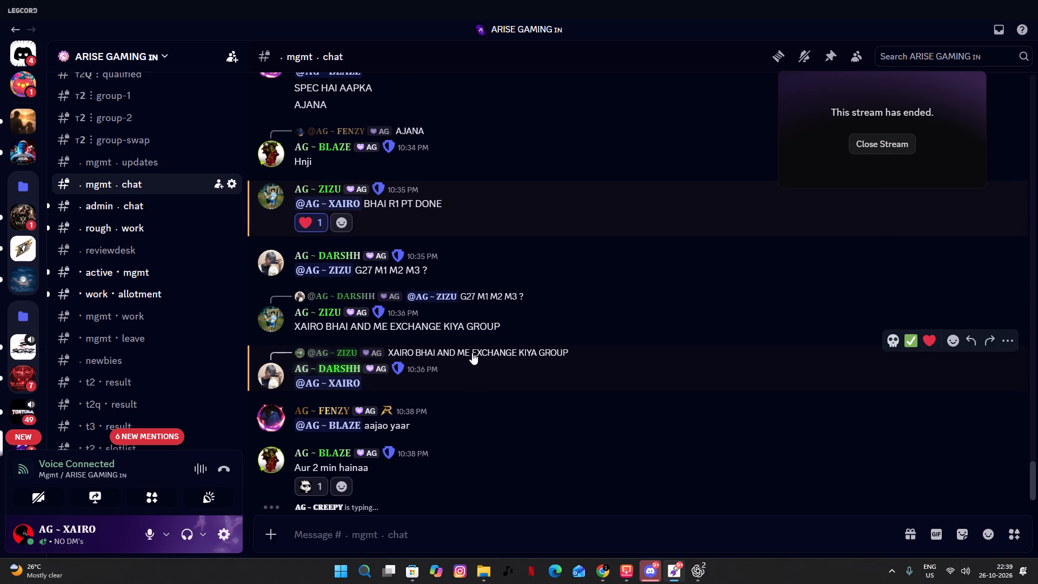
Read the new messages in the admin chat channel and look through the server's channels down to the T3 IDP groups.
scroll(198, 221, "down", 5)
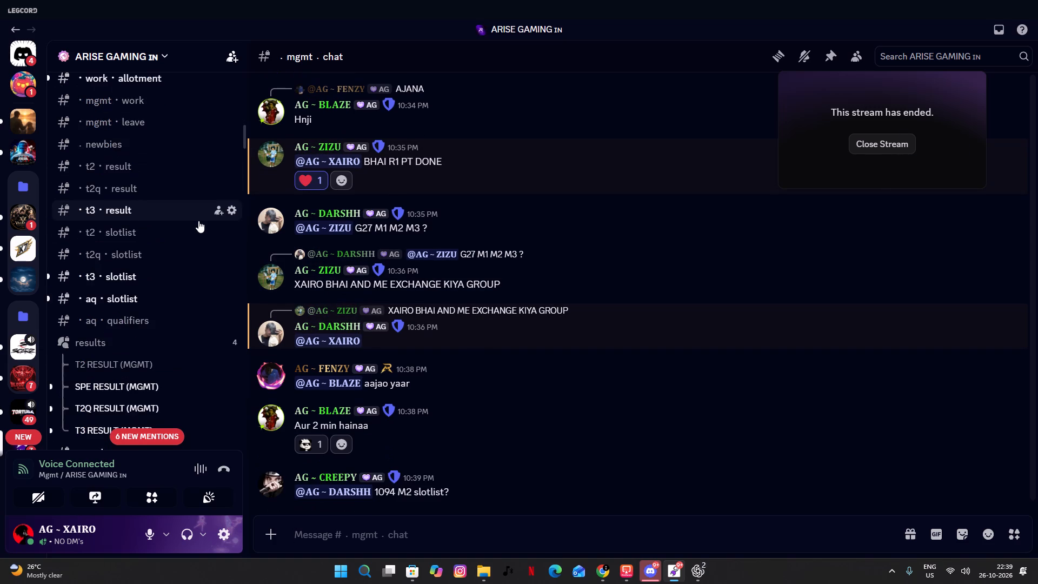
scroll(198, 221, "down", 1)
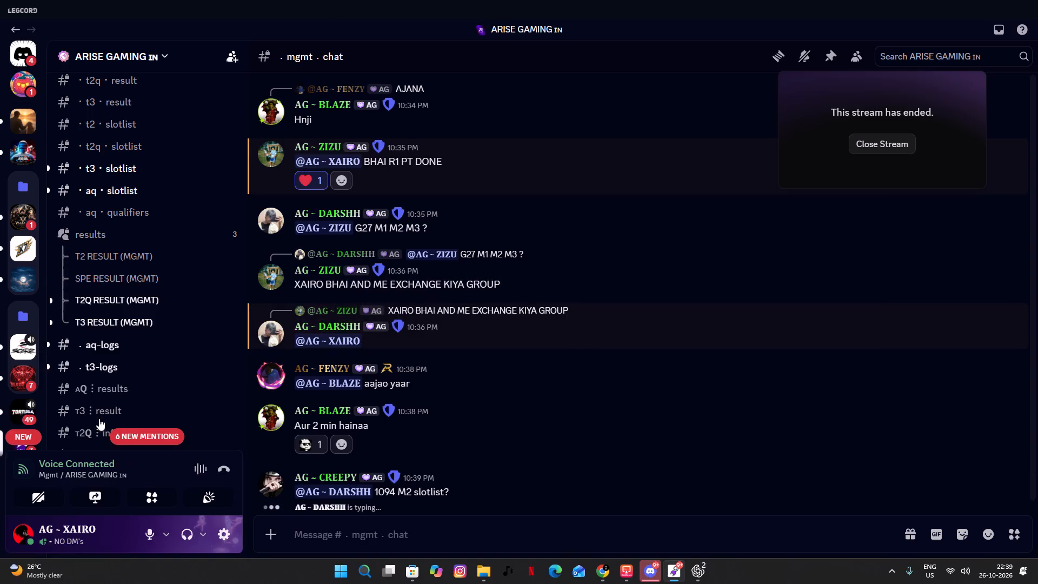
scroll(102, 252, "up", 8)
left_click(116, 309)
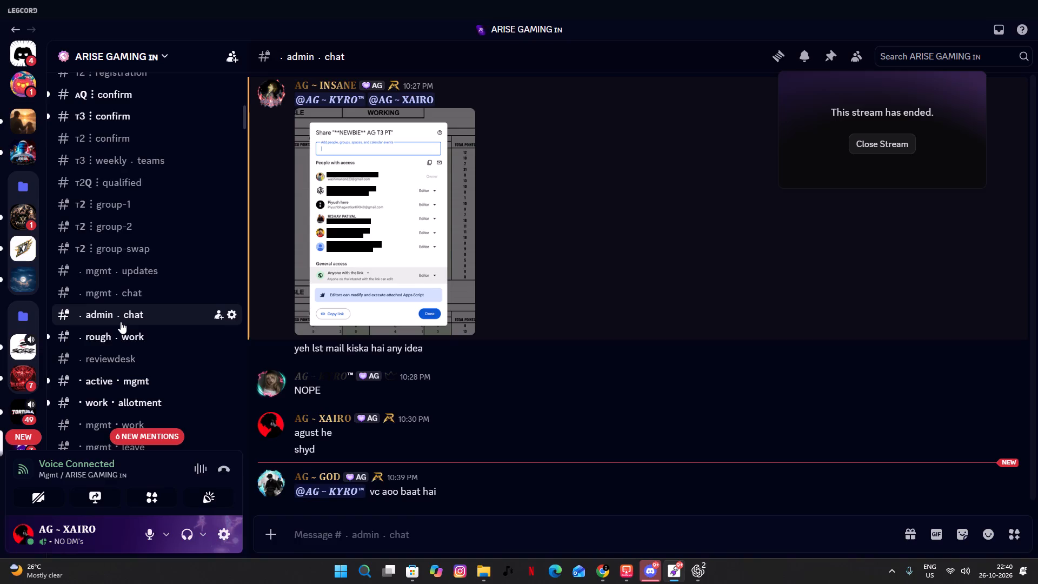
scroll(351, 320, "down", 6)
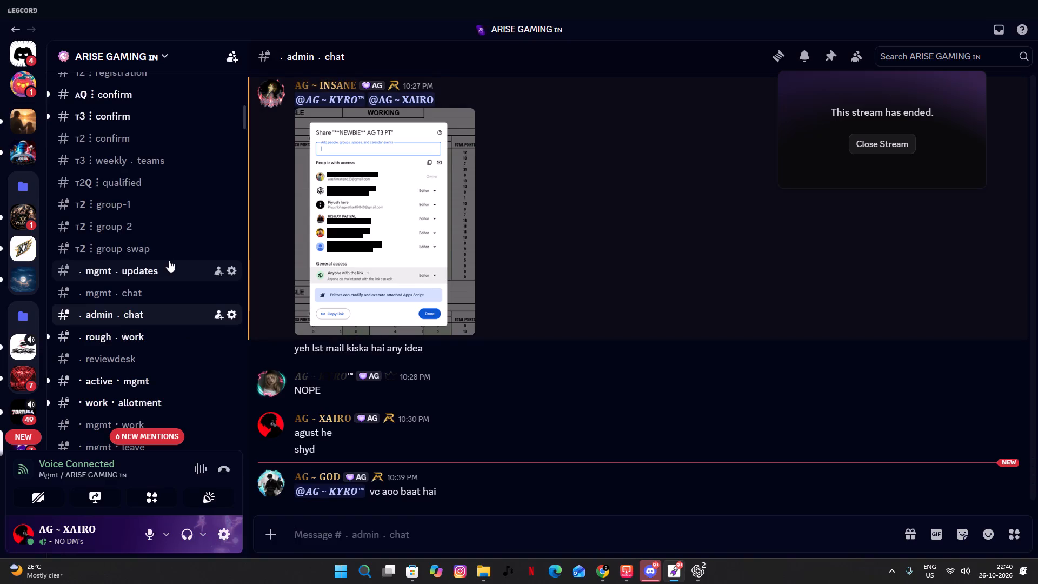
scroll(151, 245, "down", 15)
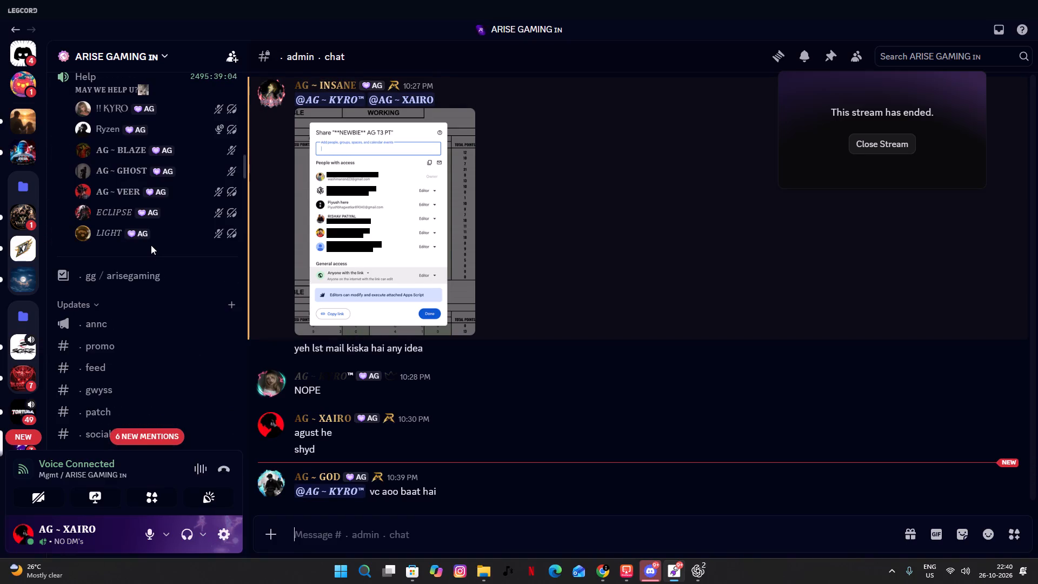
scroll(151, 245, "down", 17)
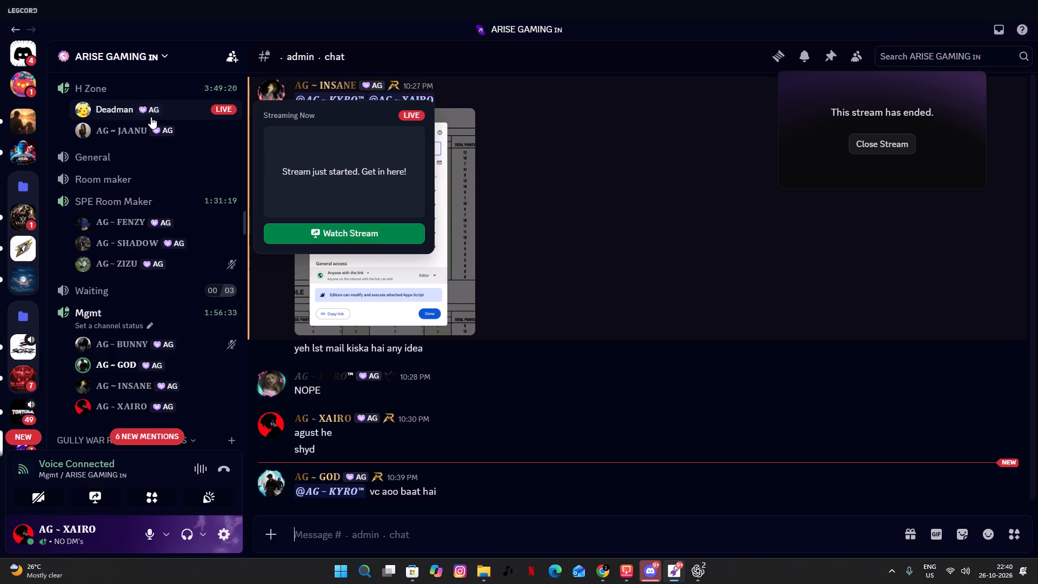
scroll(224, 216, "down", 5)
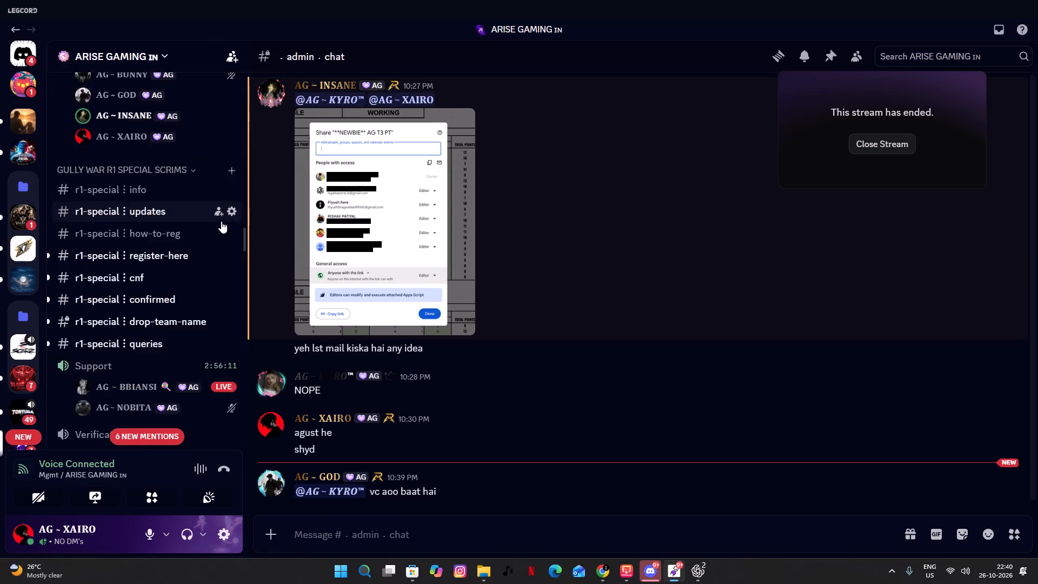
scroll(221, 221, "down", 6)
scroll(221, 221, "down", 18)
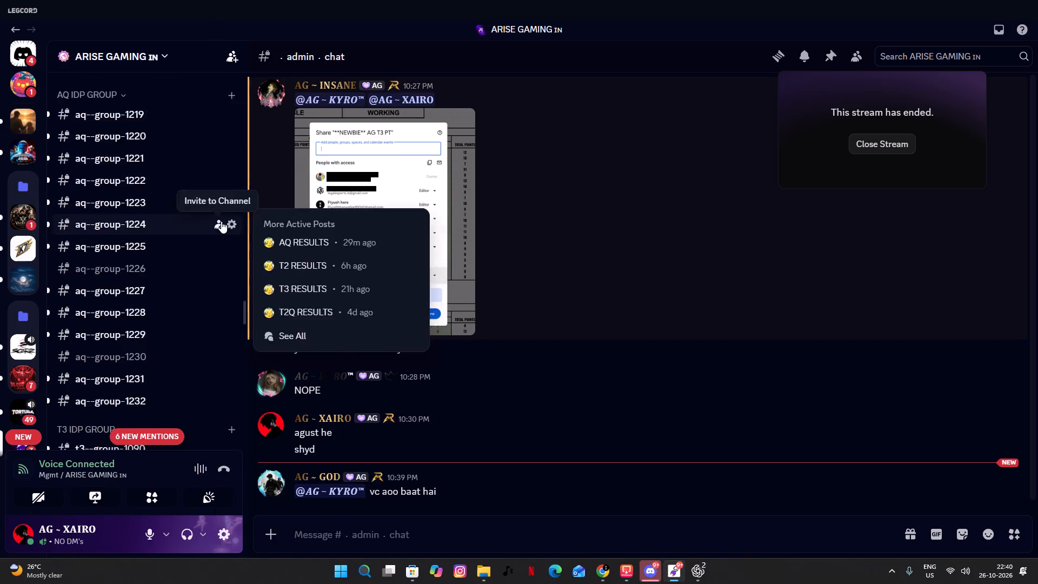
scroll(221, 221, "down", 3)
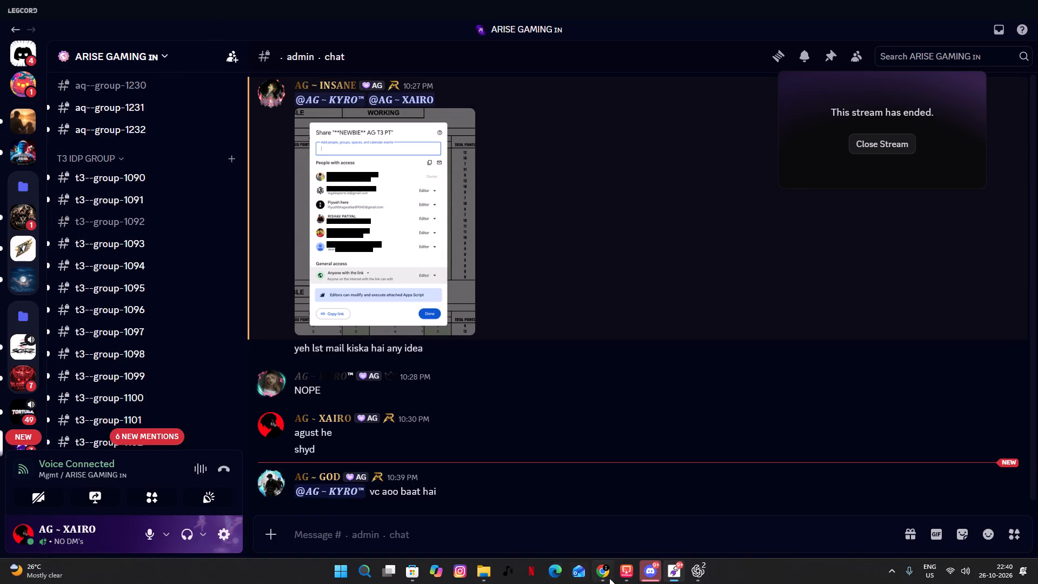
Switch to Chrome, leave full-screen mode and open the SPE PT KYRO spreadsheet from the Google Sheets home list.
left_click(609, 578)
key("Escape")
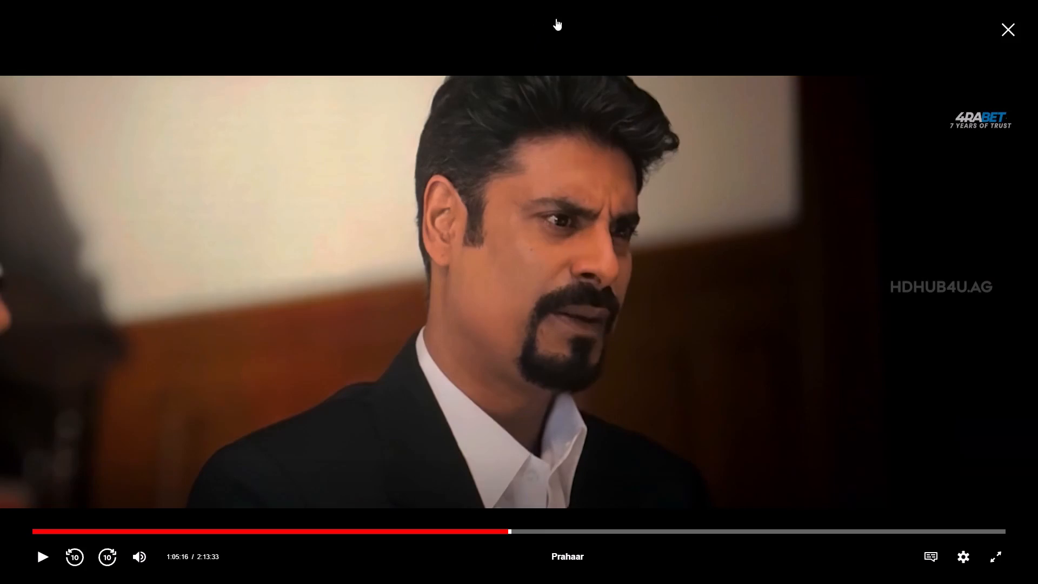
key("Escape")
key("F11")
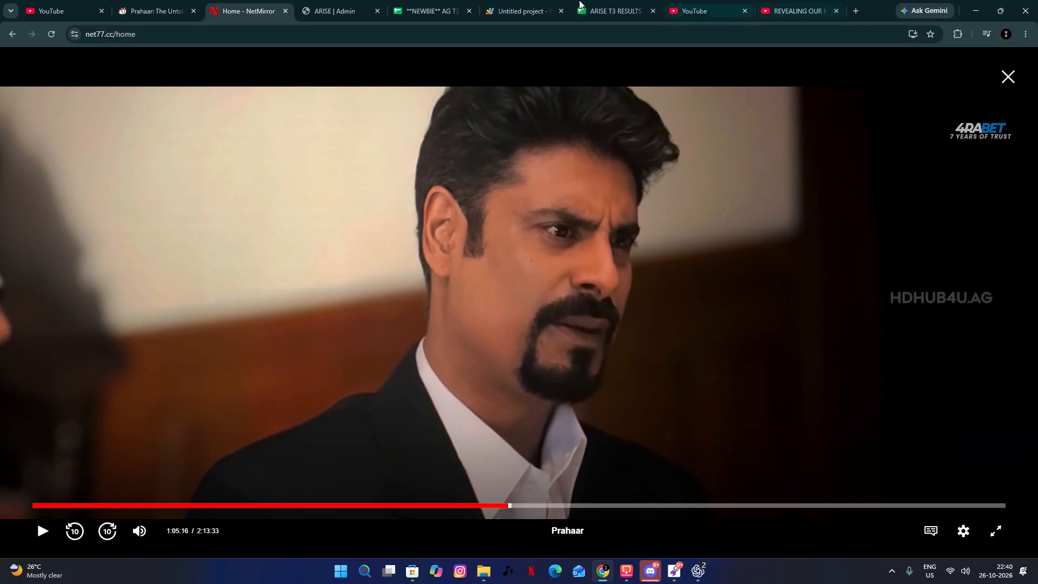
left_click(569, 0)
left_click(602, 0)
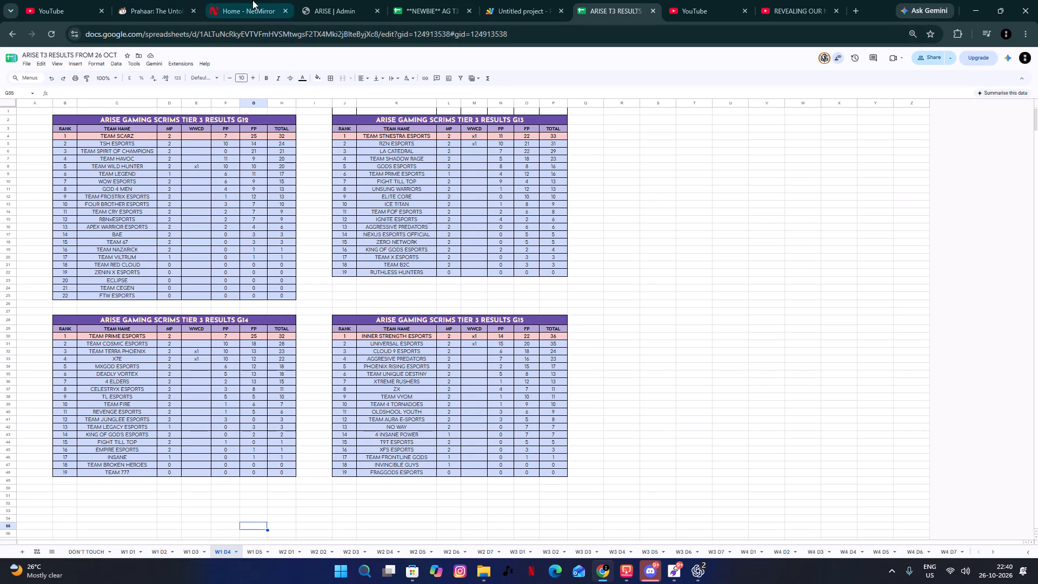
left_click(431, 0)
left_click(12, 60)
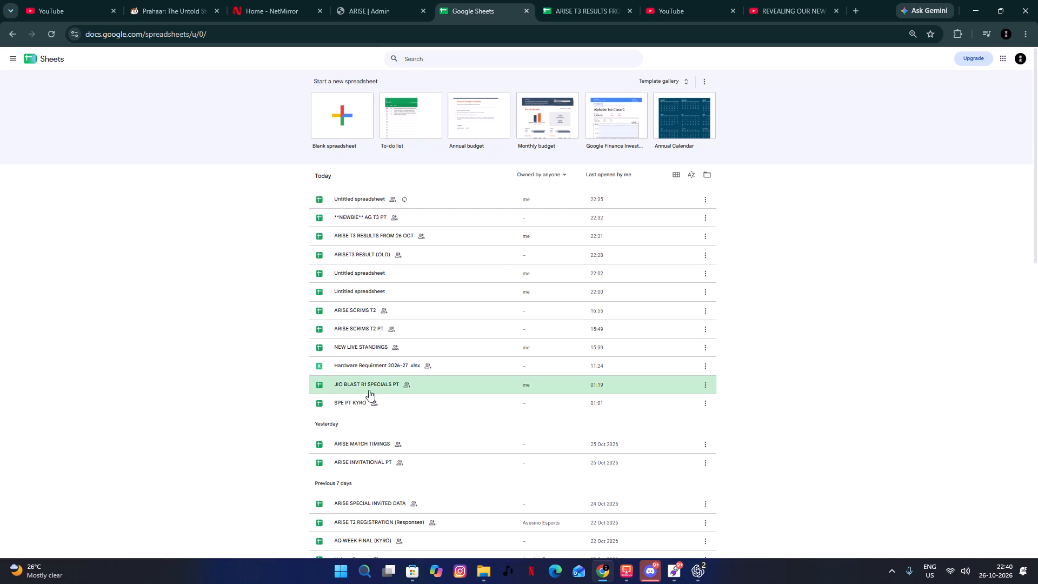
left_click(382, 404)
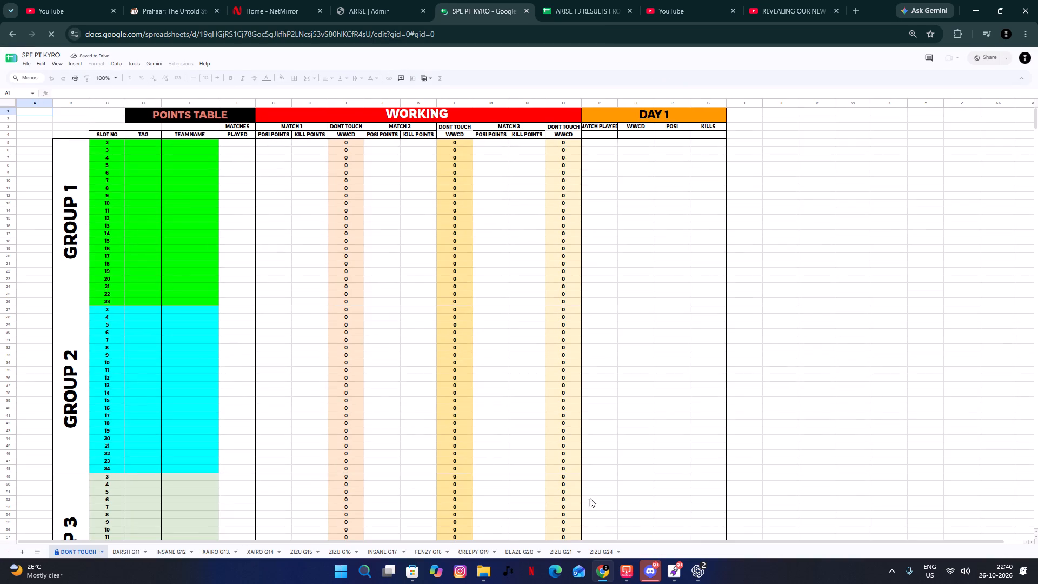
Switch to Legcord and examine the R1 SPE PT makers' group assignments and match timings in the mgmt work channel.
left_click(670, 568)
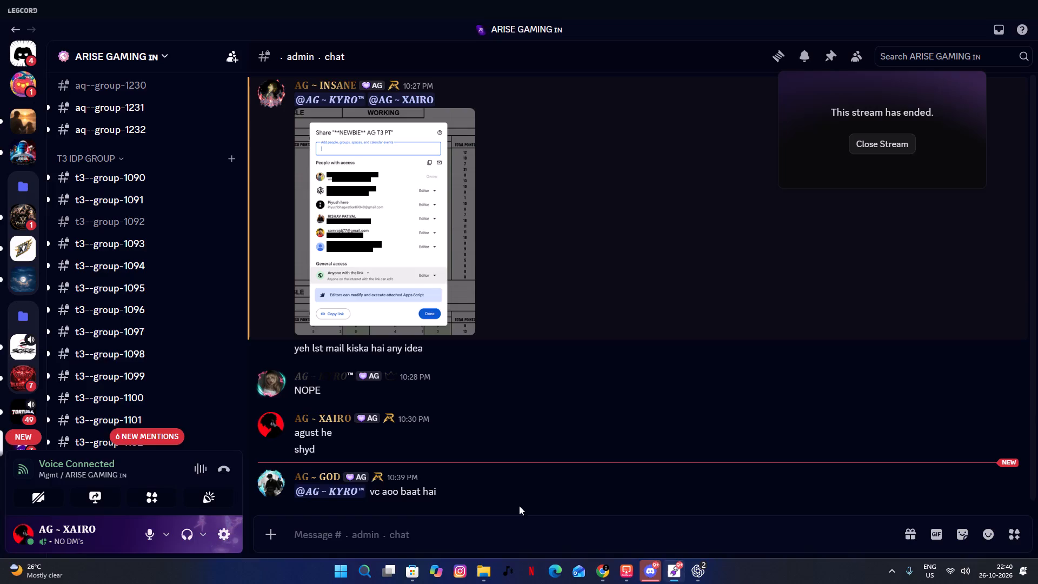
scroll(136, 236, "up", 20)
scroll(136, 236, "up", 13)
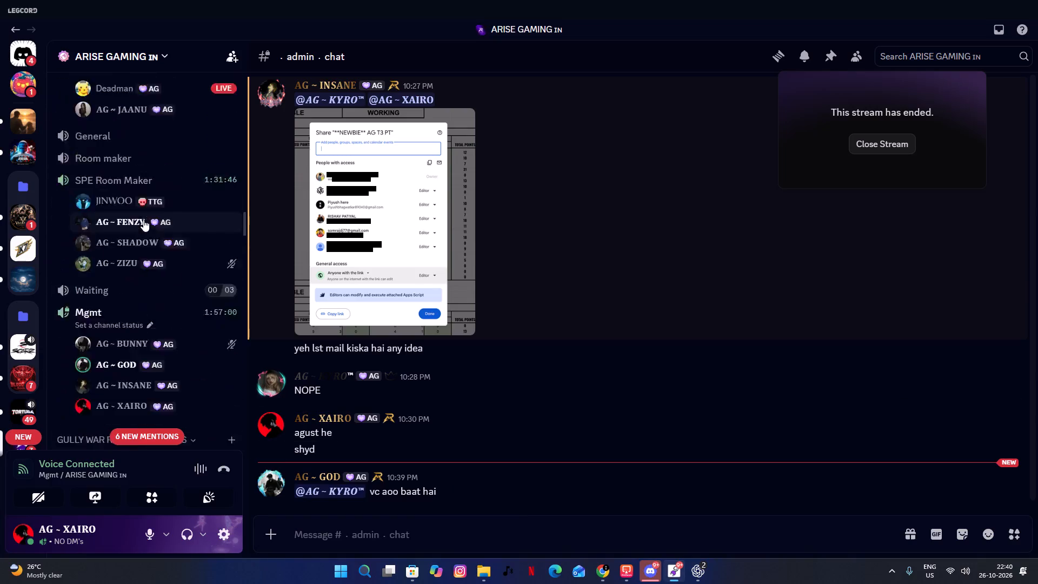
scroll(143, 220, "up", 9)
scroll(143, 220, "down", 1)
scroll(143, 220, "up", 19)
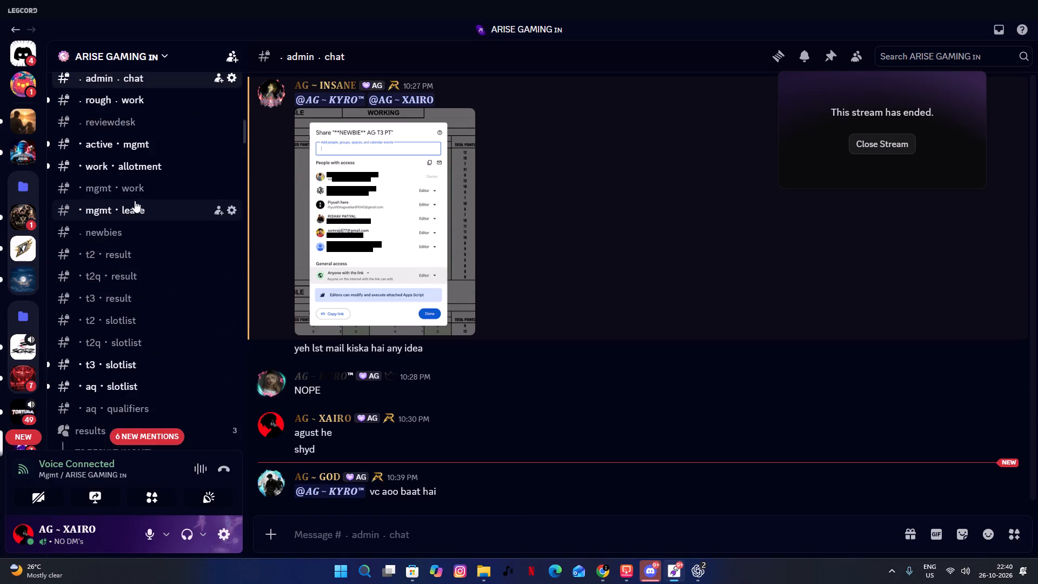
left_click(143, 188)
scroll(416, 277, "down", 13)
scroll(420, 303, "up", 6)
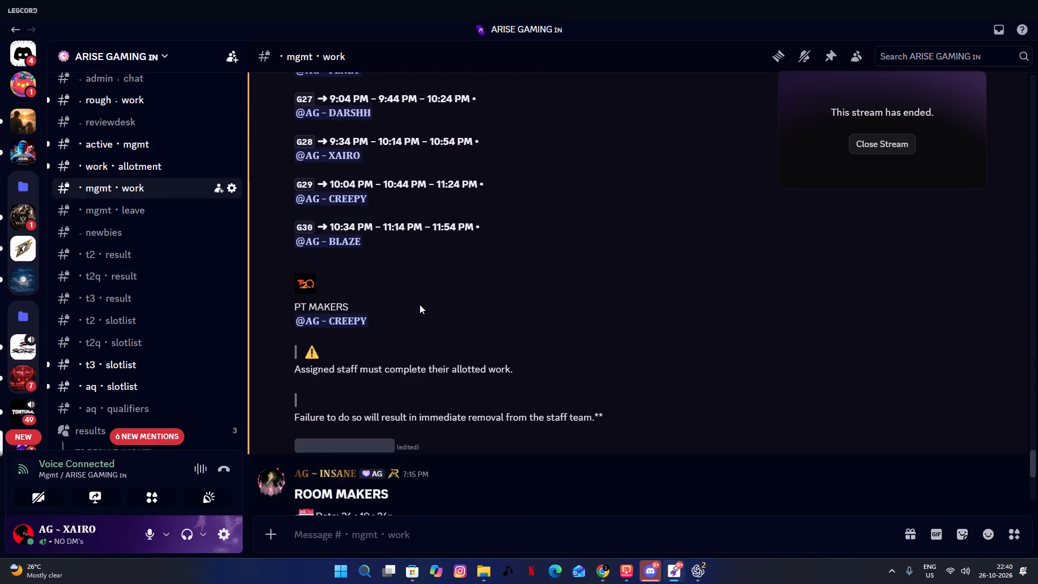
scroll(420, 304, "up", 5)
scroll(420, 304, "down", 2)
scroll(420, 304, "up", 1)
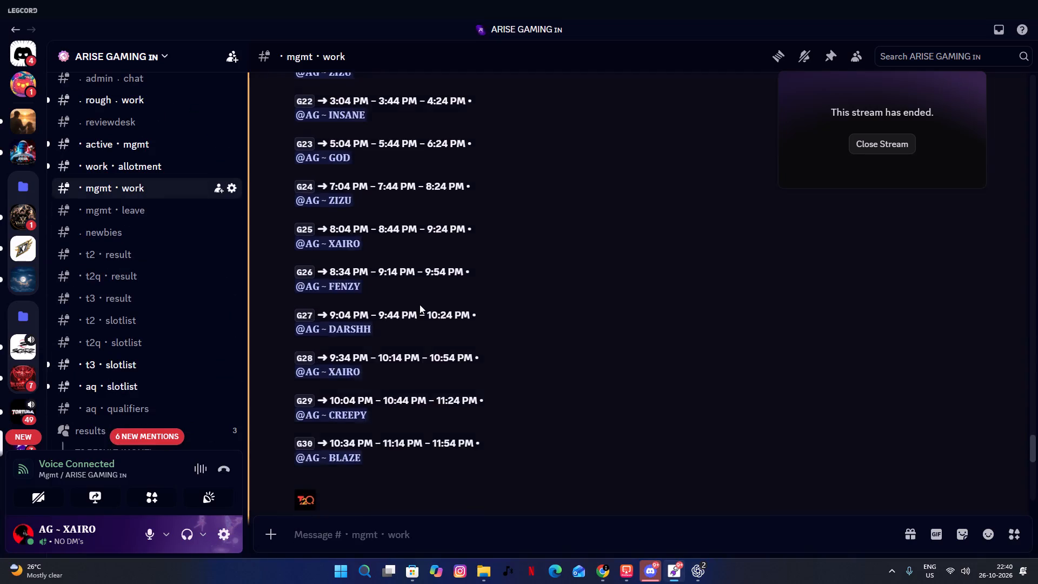
scroll(420, 304, "up", 1)
left_click_drag(327, 286, 497, 295)
left_click(500, 295)
scroll(453, 273, "up", 2)
scroll(453, 273, "down", 2)
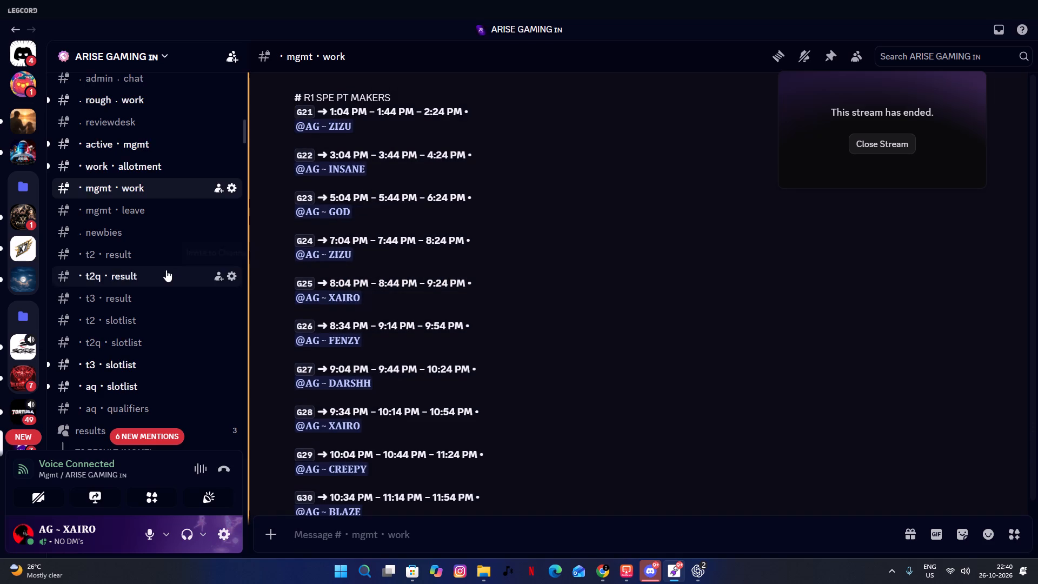
Open the SPE RESULT (MGMT) post and look through the match result screenshots for groups G25 and G26.
scroll(164, 270, "down", 6)
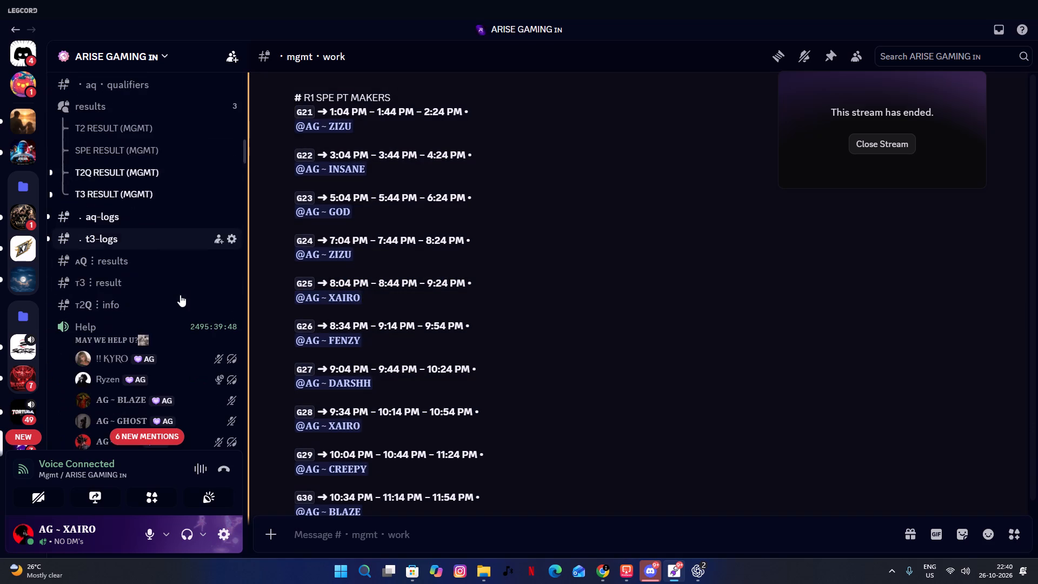
left_click(148, 152)
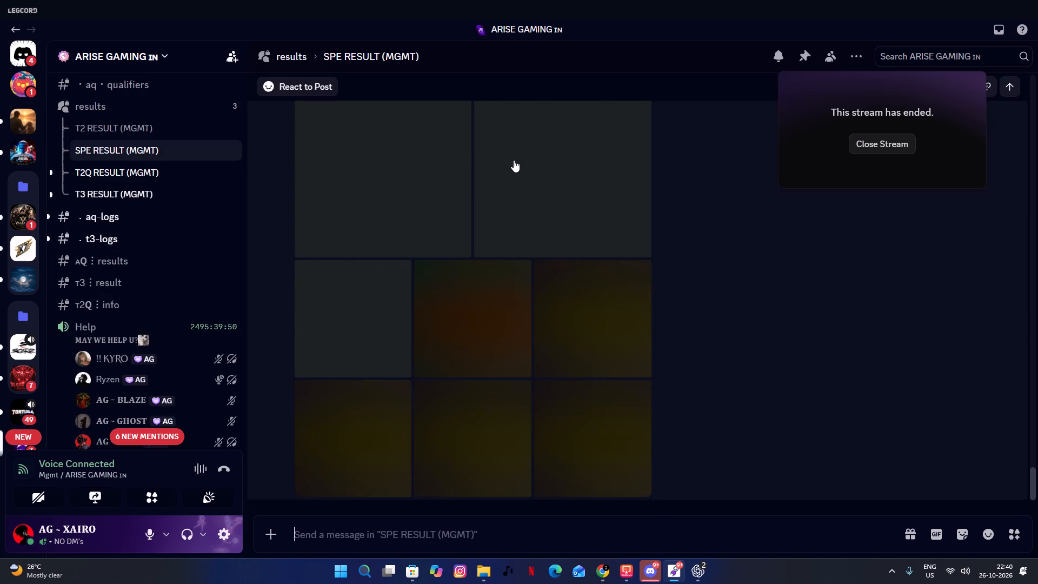
scroll(514, 160, "up", 15)
scroll(514, 161, "up", 10)
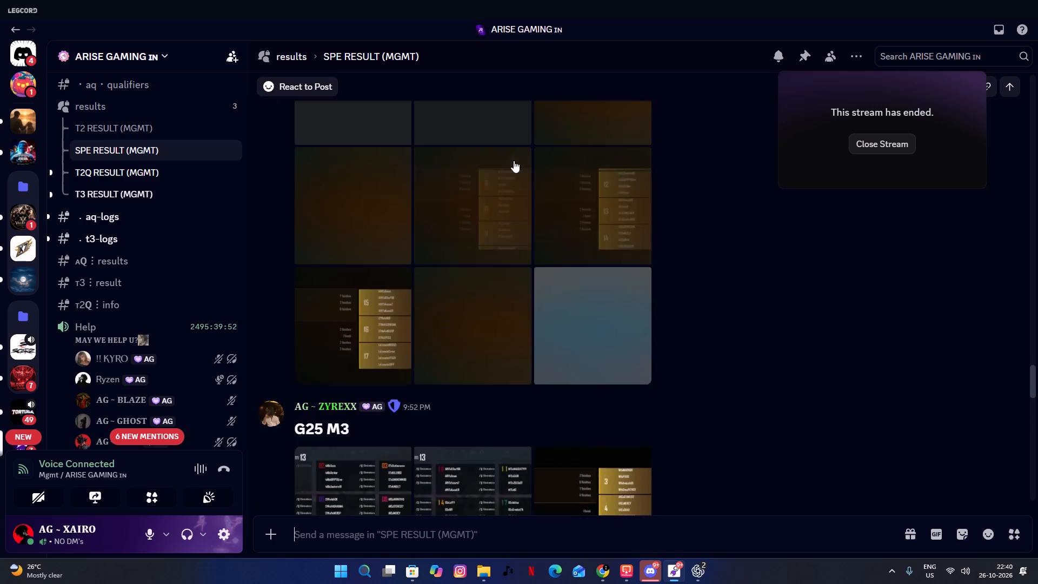
scroll(514, 161, "up", 14)
scroll(514, 161, "down", 9)
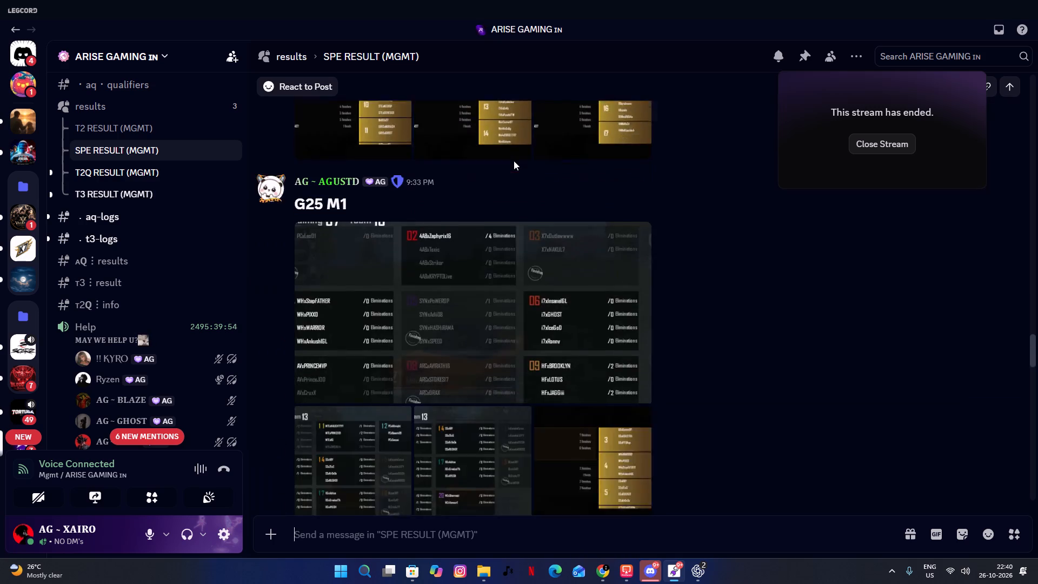
scroll(514, 161, "down", 5)
scroll(514, 162, "up", 1)
scroll(514, 162, "down", 13)
scroll(177, 163, "down", 7)
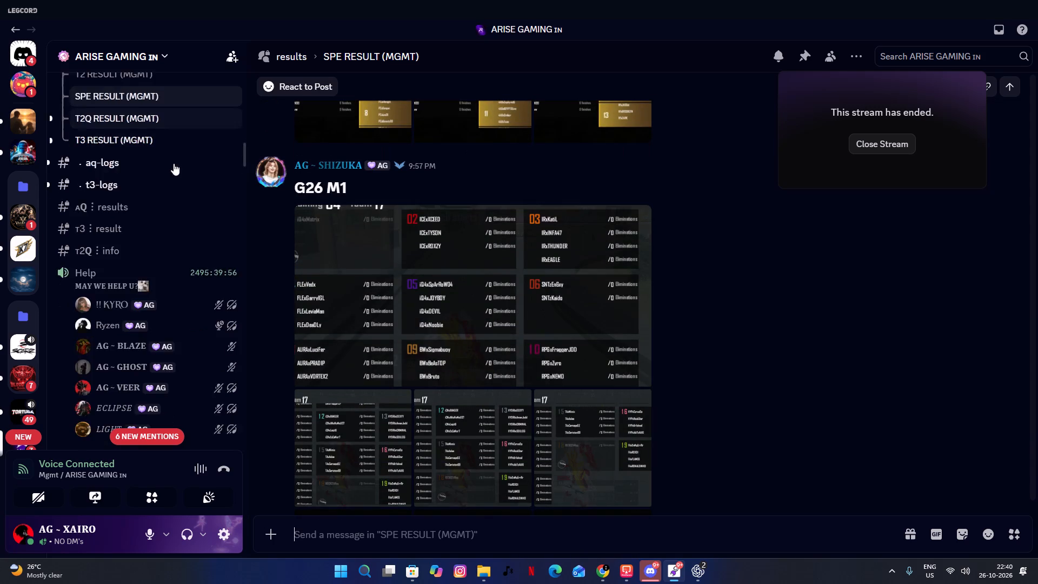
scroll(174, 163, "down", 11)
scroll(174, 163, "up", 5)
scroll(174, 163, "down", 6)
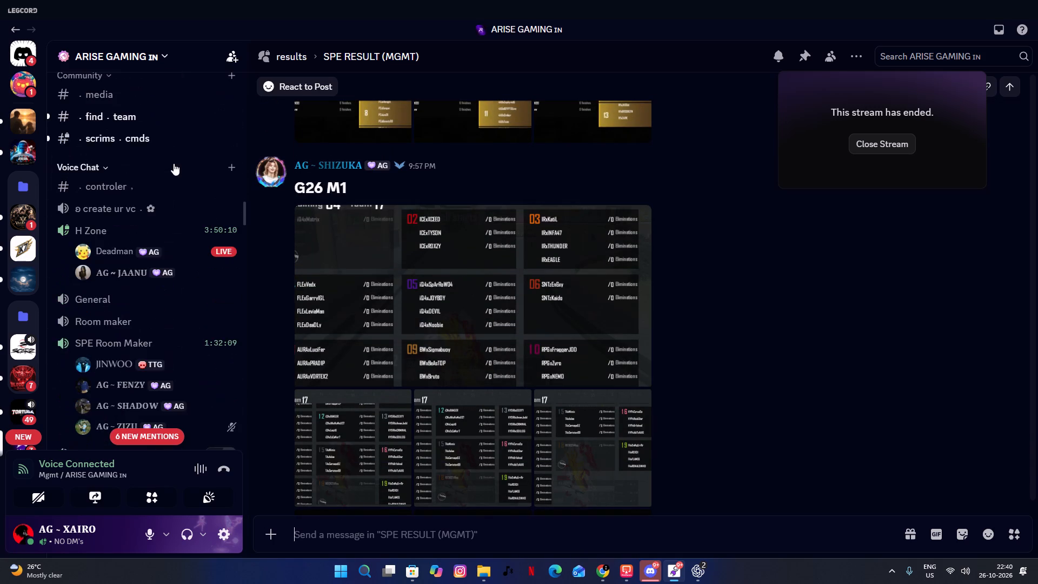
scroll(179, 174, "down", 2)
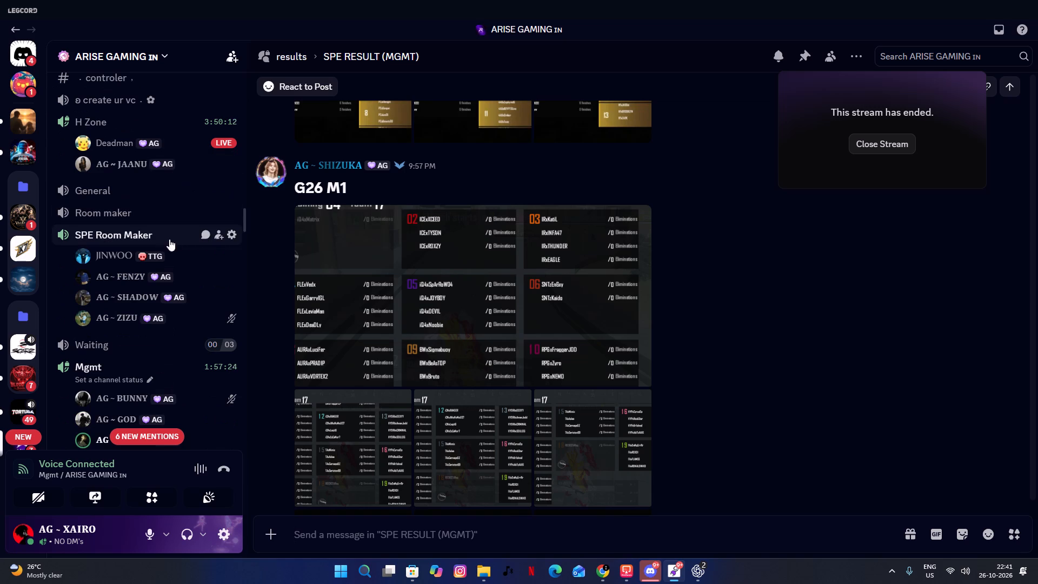
Look back through the SPE RESULT (MGMT) post for the G24, G25 and G26 match result screenshots.
scroll(459, 241, "down", 6)
scroll(448, 256, "up", 19)
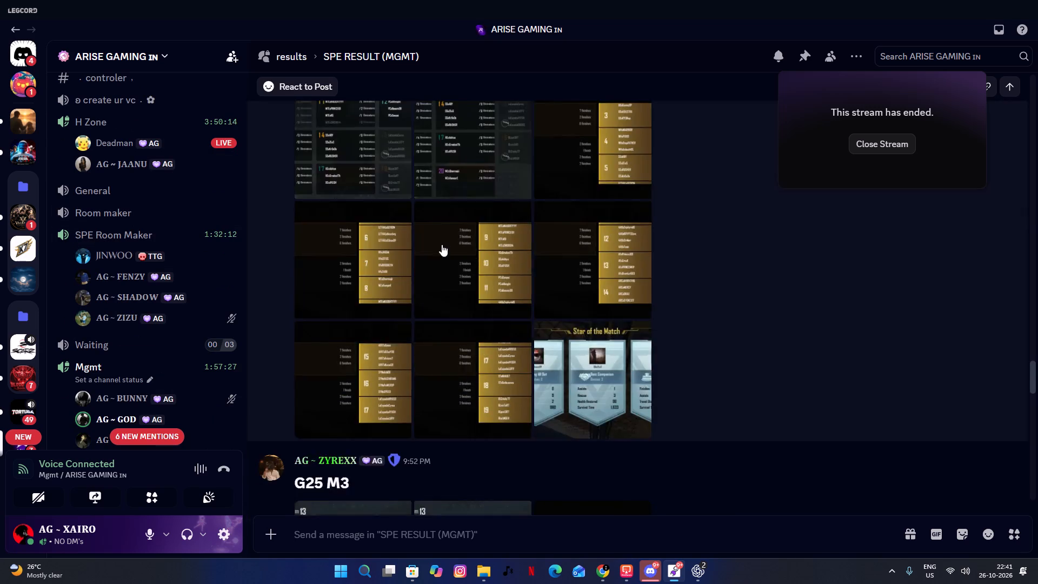
scroll(442, 244, "up", 3)
scroll(442, 244, "down", 3)
scroll(442, 244, "up", 1)
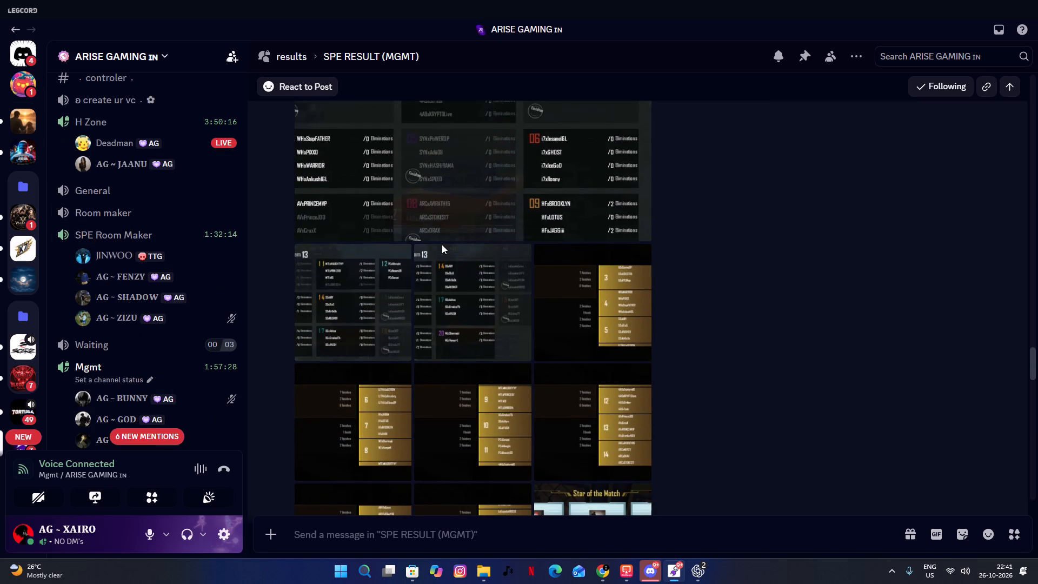
scroll(442, 244, "up", 3)
scroll(442, 244, "down", 3)
scroll(442, 244, "up", 10)
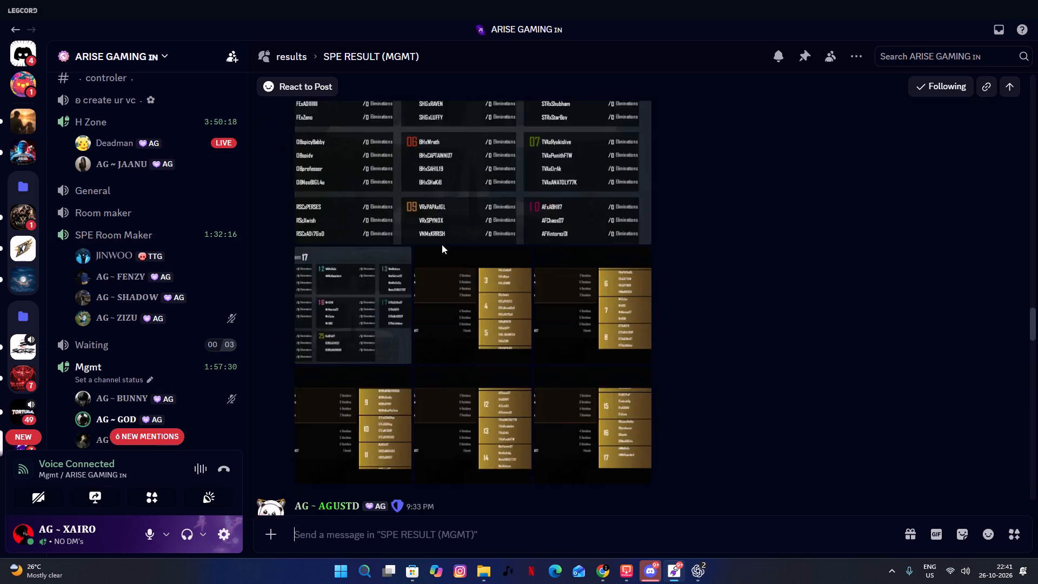
scroll(442, 244, "up", 9)
scroll(442, 244, "down", 10)
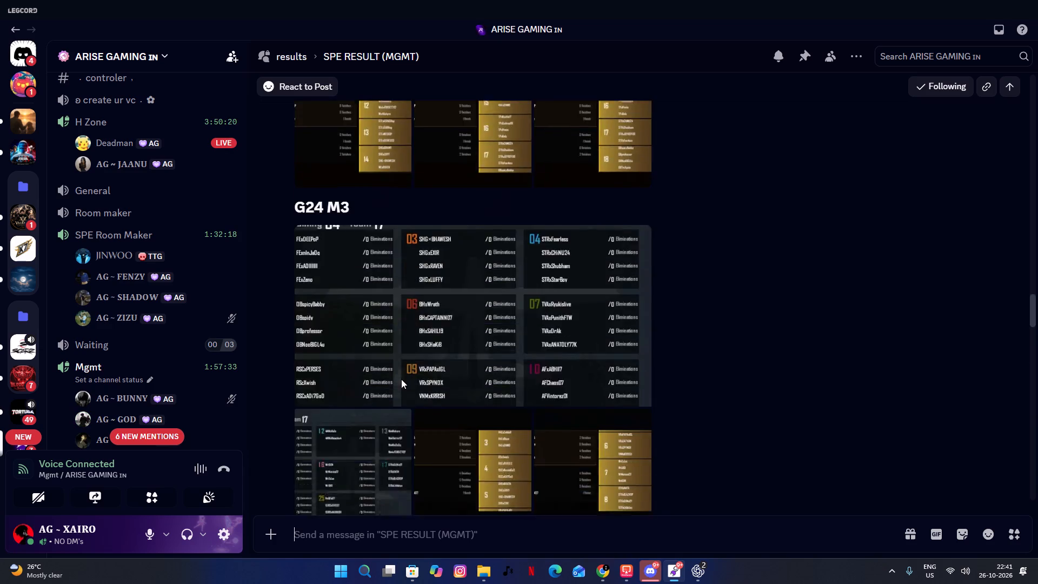
scroll(401, 379, "down", 20)
scroll(401, 379, "down", 18)
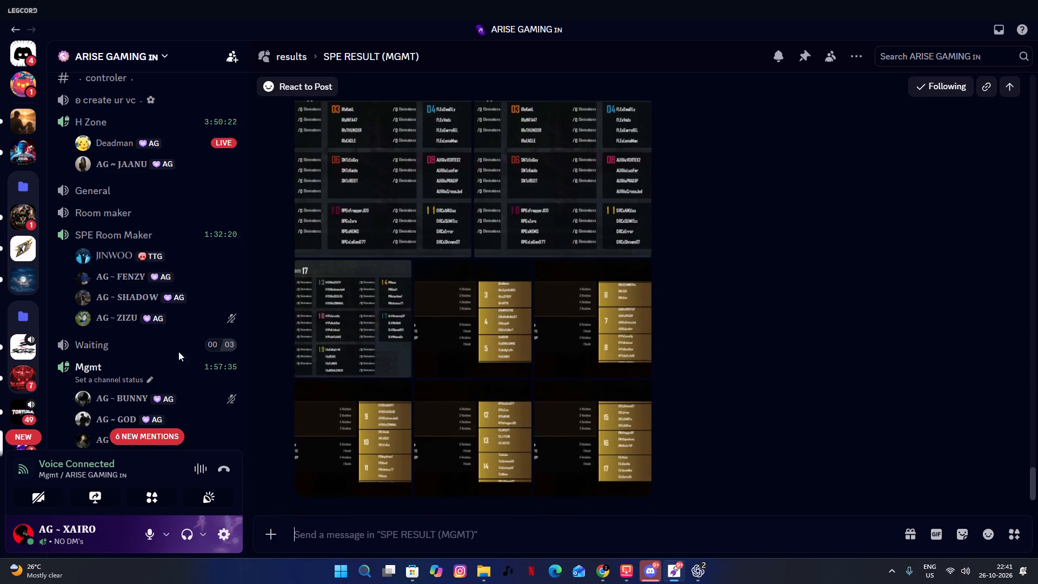
scroll(62, 353, "up", 20)
scroll(62, 353, "up", 11)
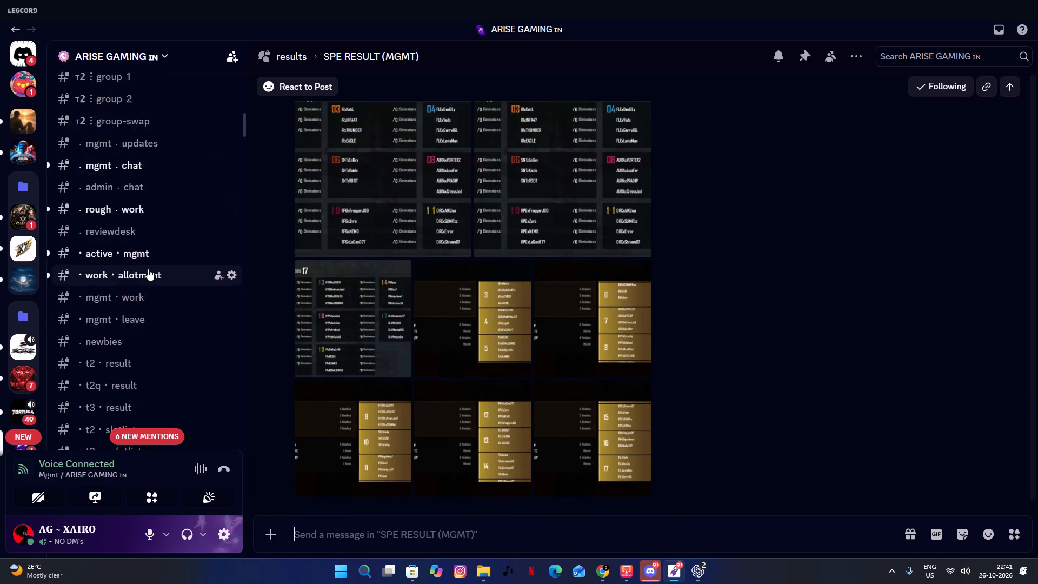
left_click(157, 264)
type("@agus")
key("Return")
type("@ziz")
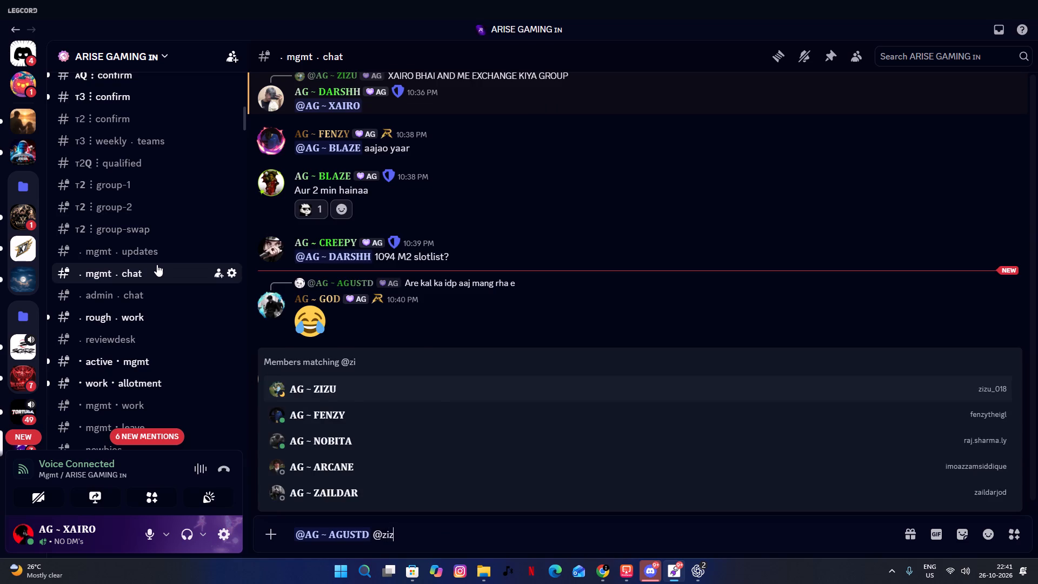
key("Return")
key("BackSpace")
key("BackSpace")
type("@zyre")
key("Return")
type("g25 m3")
key("space")
key("BackSpace")
key("BackSpace")
type("2 miss he kya")
key("Return")
Look through the server's channel list down to the GULLY WAR R1 SPECIAL SCRIMS channels.
scroll(145, 207, "down", 5)
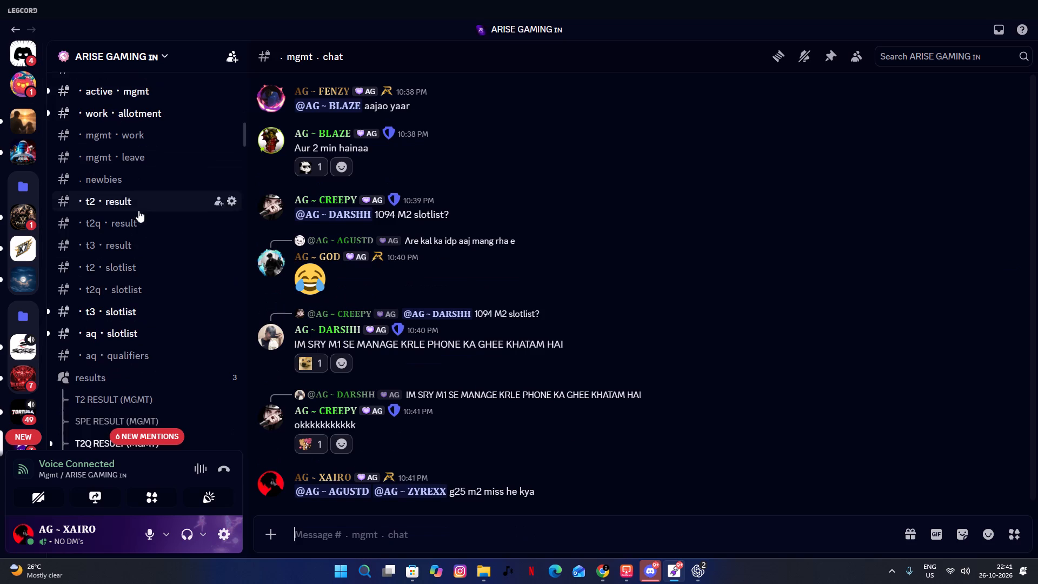
scroll(136, 222, "down", 11)
scroll(164, 316, "down", 11)
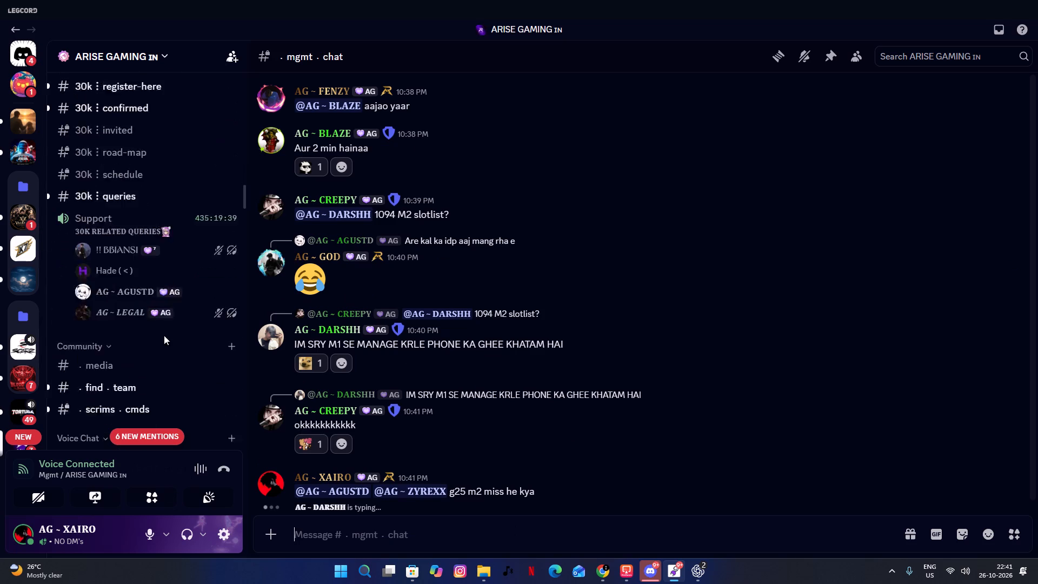
scroll(164, 335, "down", 11)
scroll(164, 335, "up", 3)
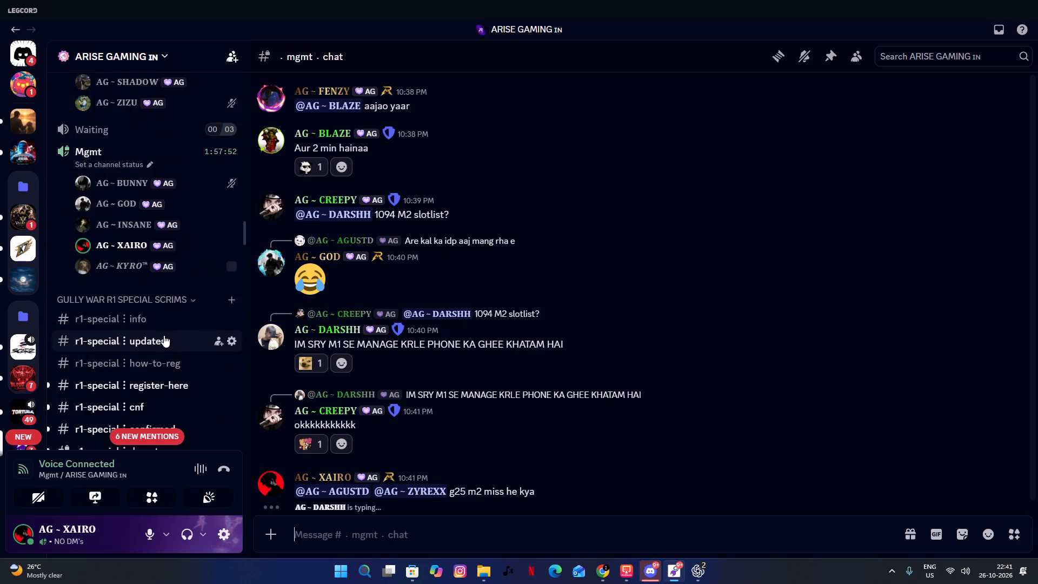
left_click(368, 541)
Open the mgmt work channel and examine the R1 SPE PT makers' group assignments and timings.
scroll(229, 271, "up", 3)
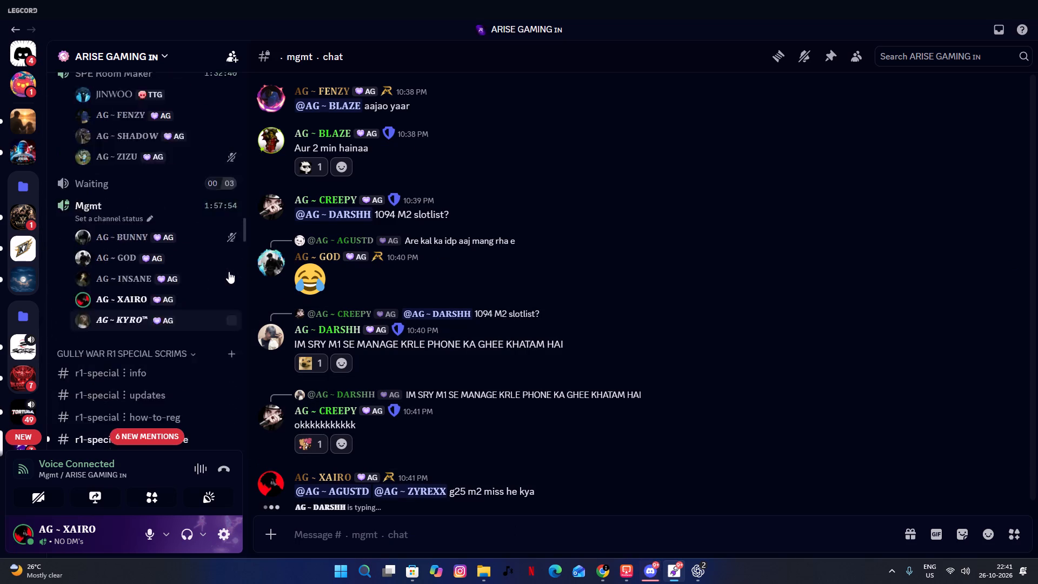
scroll(229, 271, "up", 15)
scroll(229, 271, "up", 13)
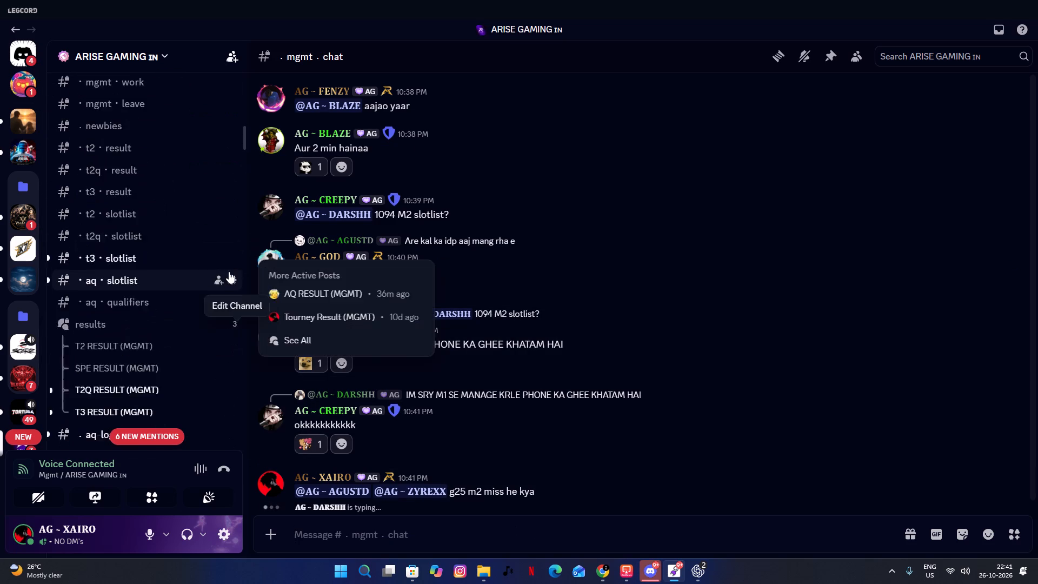
left_click(114, 185)
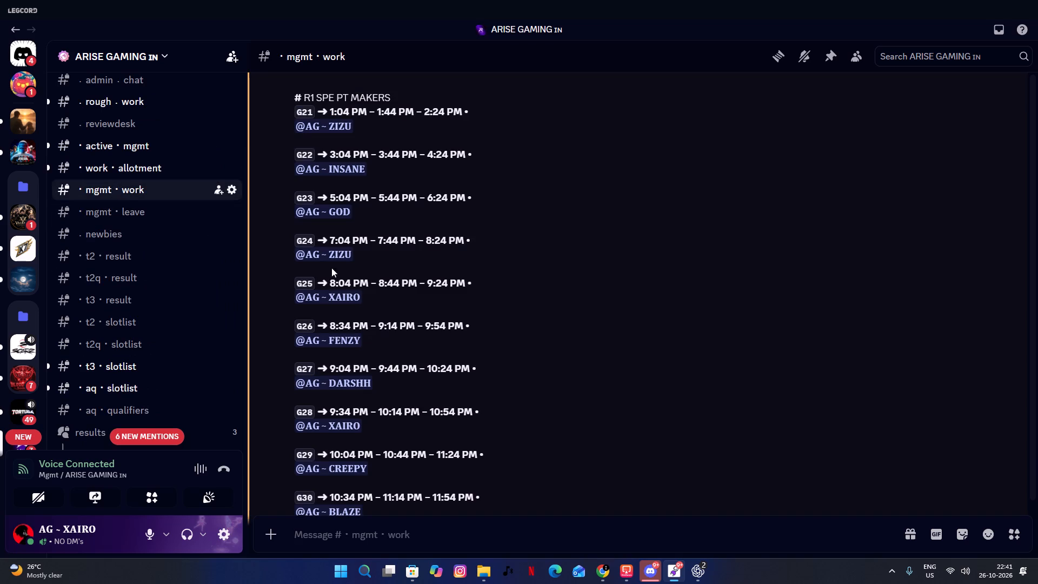
scroll(362, 283, "down", 19)
scroll(359, 284, "up", 8)
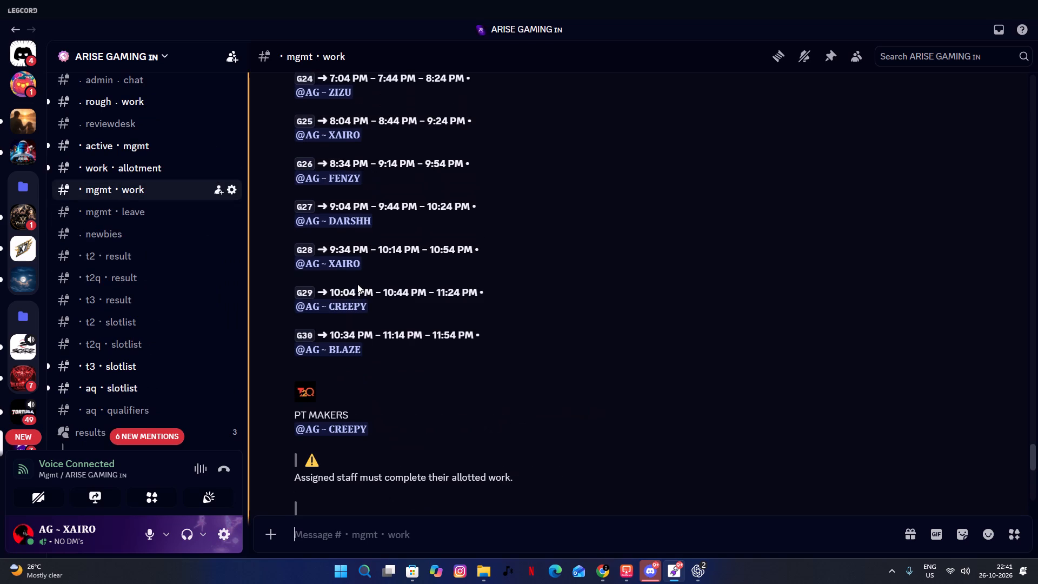
Reopen the SPE RESULT (MGMT) post and examine the G25 match result screenshots.
scroll(117, 364, "down", 2)
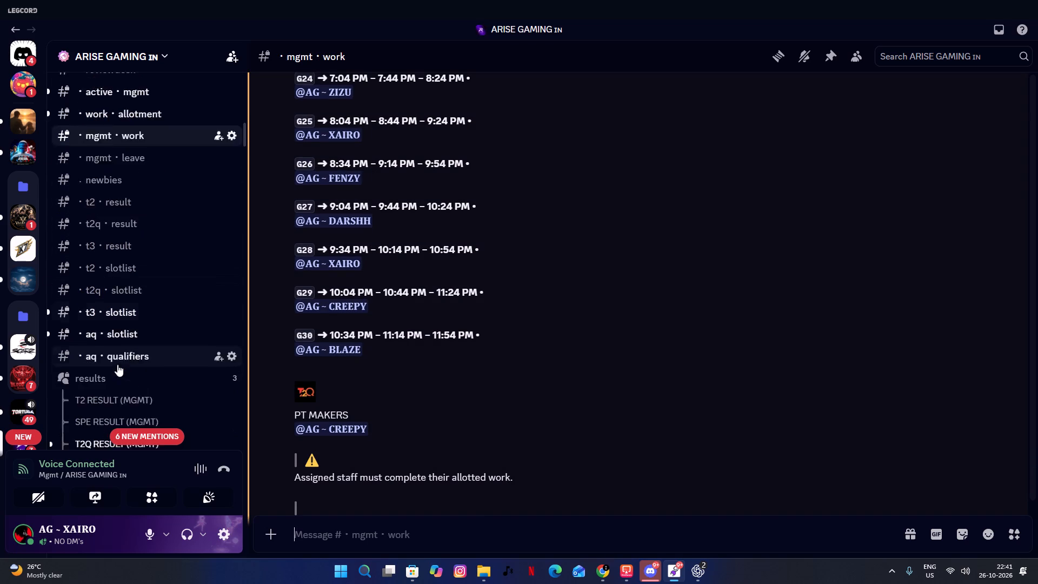
scroll(117, 364, "down", 2)
left_click(148, 255)
scroll(410, 261, "down", 5)
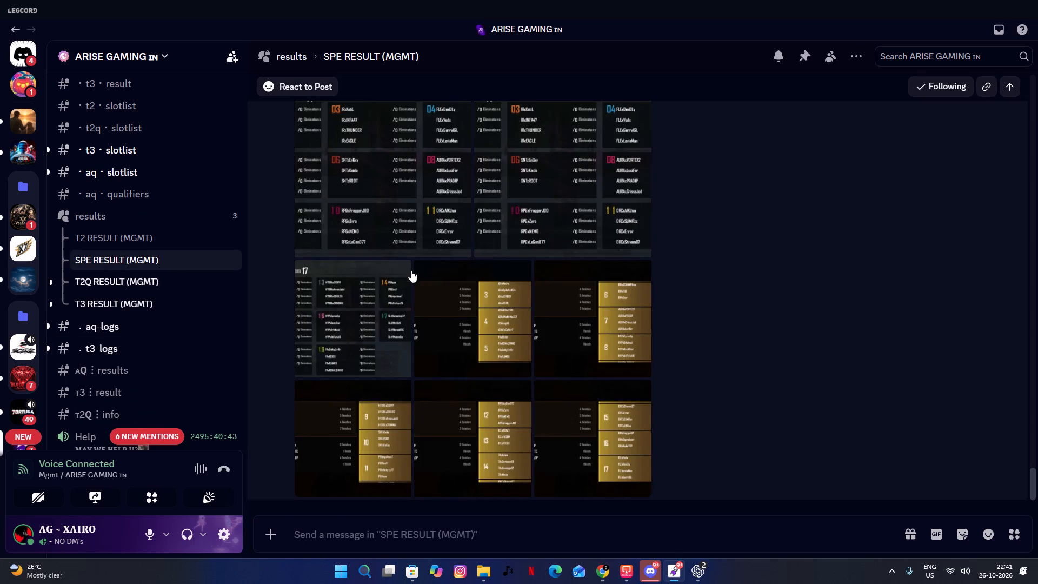
scroll(411, 270, "up", 14)
scroll(411, 271, "up", 11)
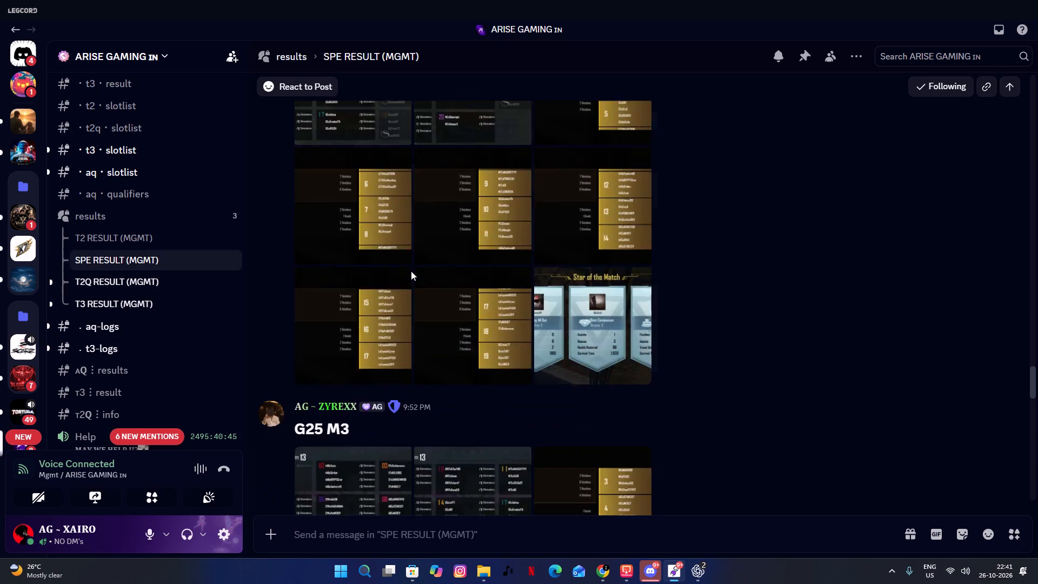
scroll(411, 271, "up", 7)
scroll(411, 271, "down", 6)
scroll(116, 248, "down", 2)
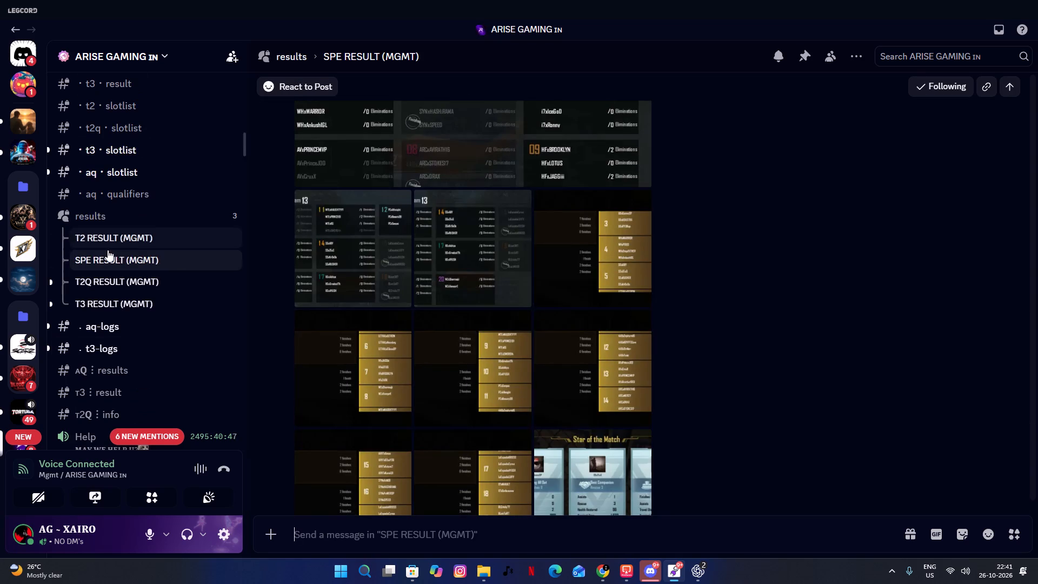
Glance at the SPE PT KYRO spreadsheet in Chrome and return to the G25 M1 result in Legcord.
scroll(108, 250, "down", 18)
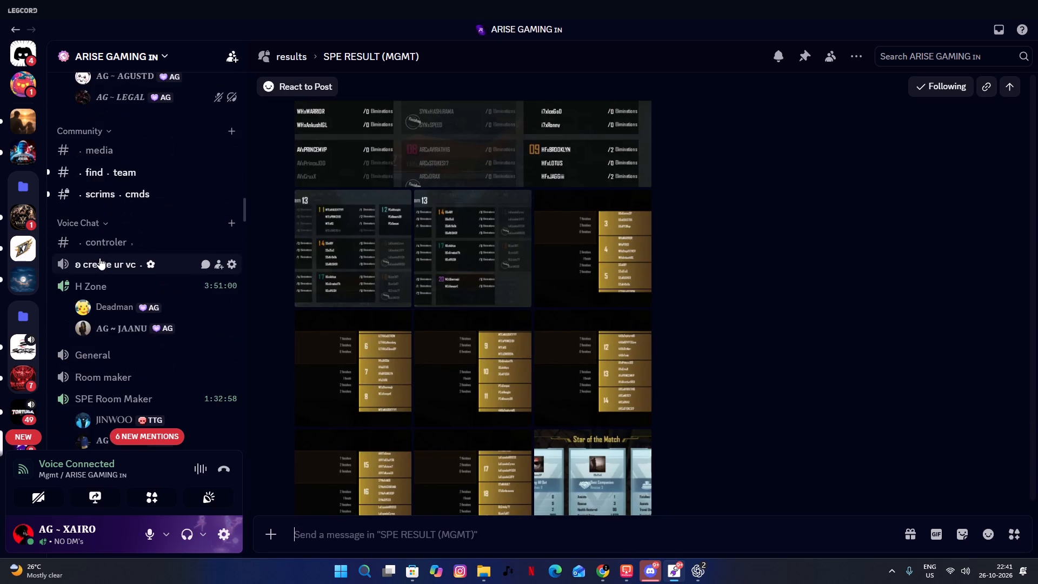
left_click(597, 565)
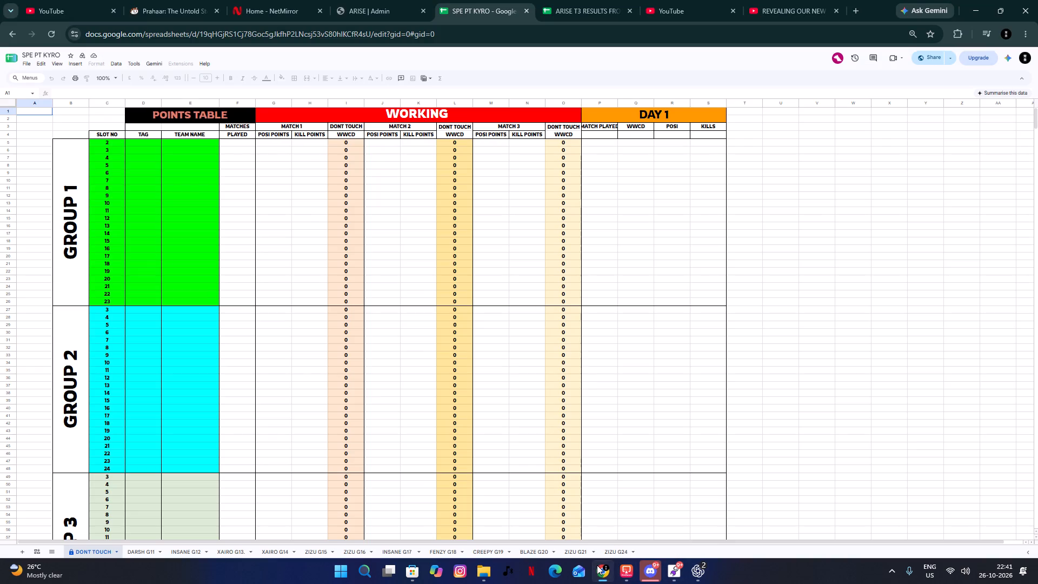
left_click(670, 575)
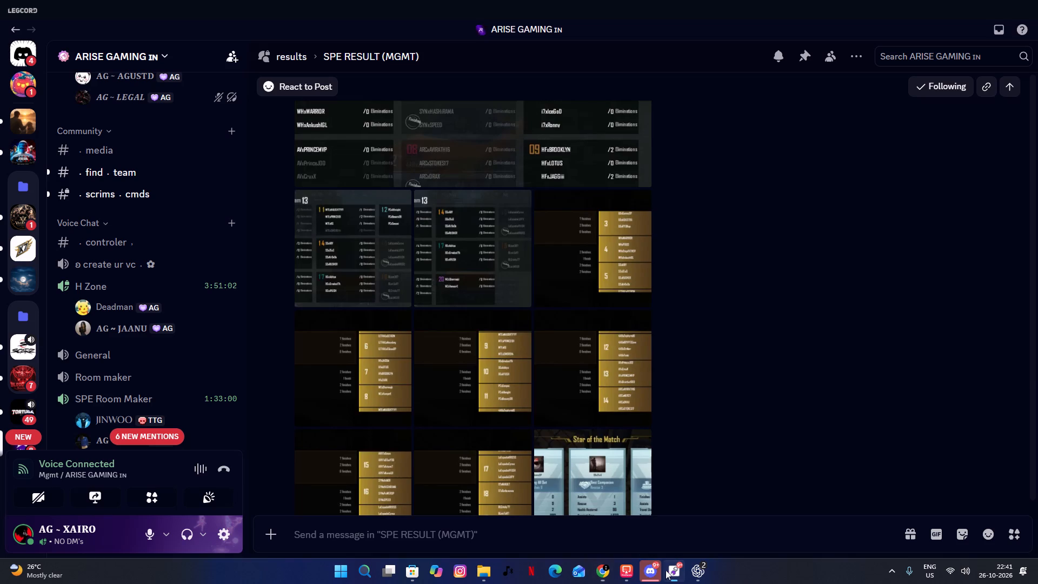
scroll(416, 328, "up", 4)
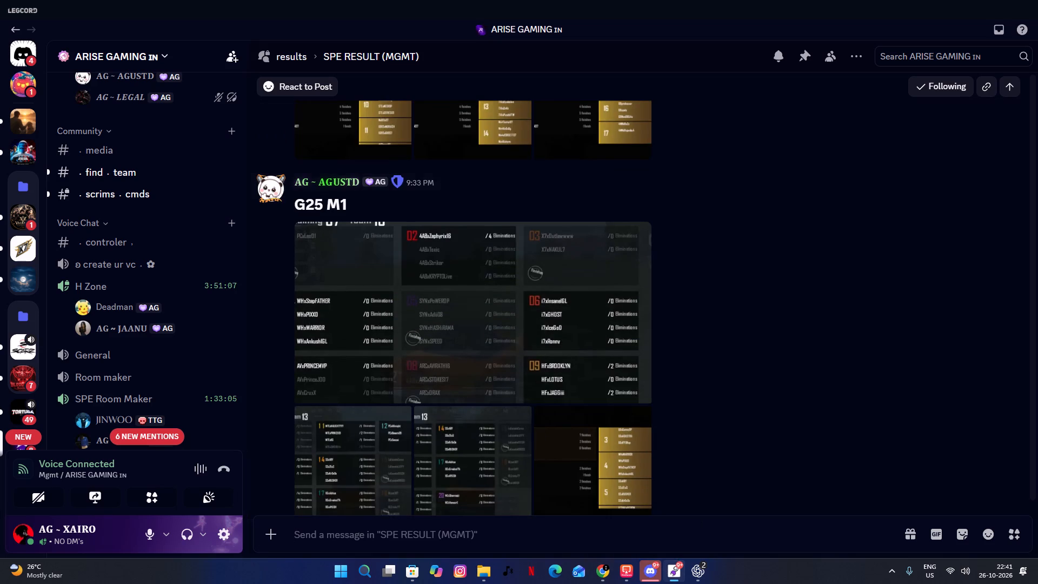
Switch to Chrome and duplicate the XAIRO G13 sheet in the SPE PT KYRO spreadsheet.
left_click(608, 573)
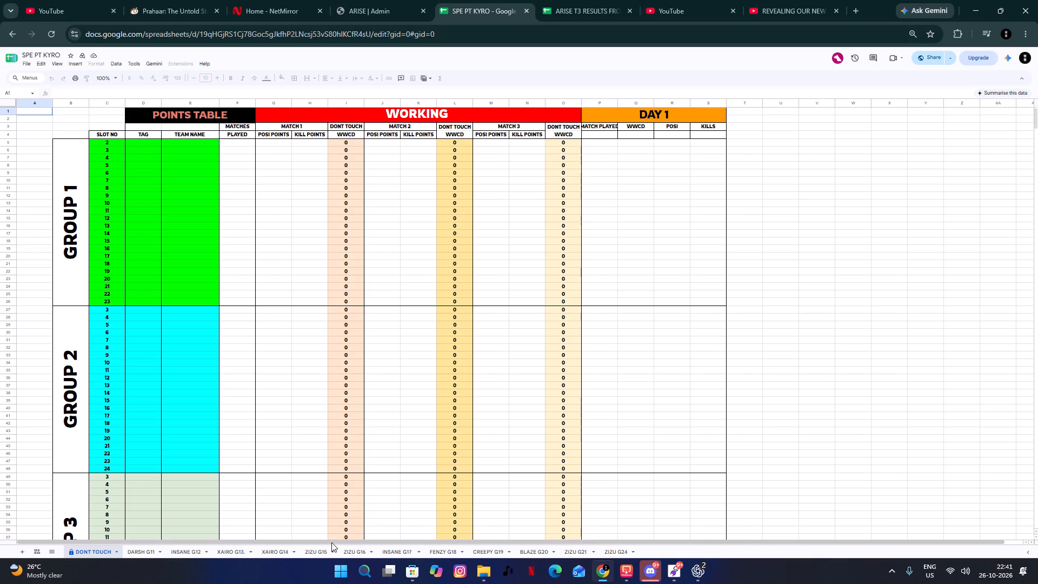
scroll(157, 534, "down", 6)
scroll(156, 533, "up", 4)
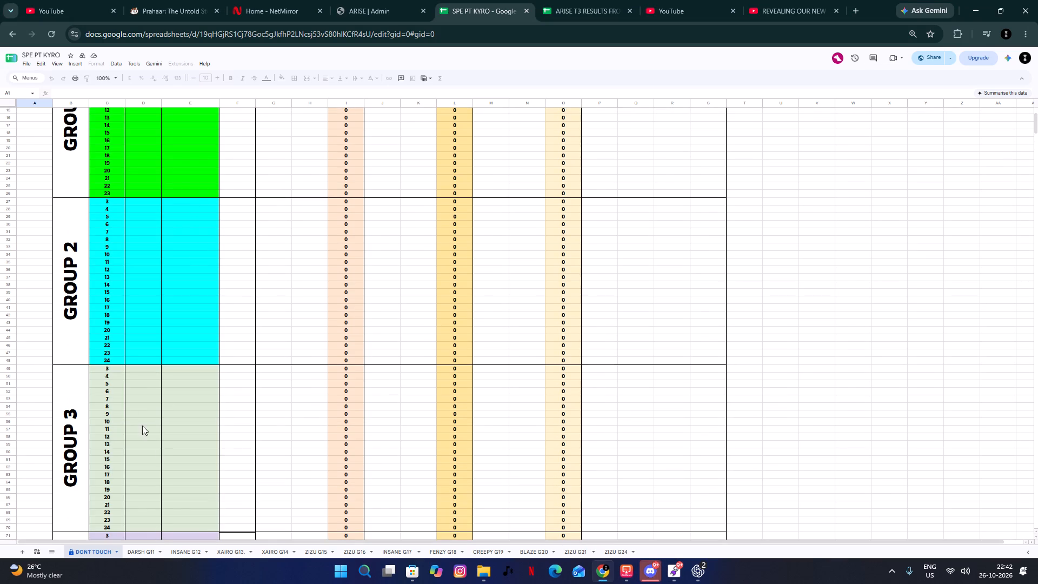
left_click(236, 554)
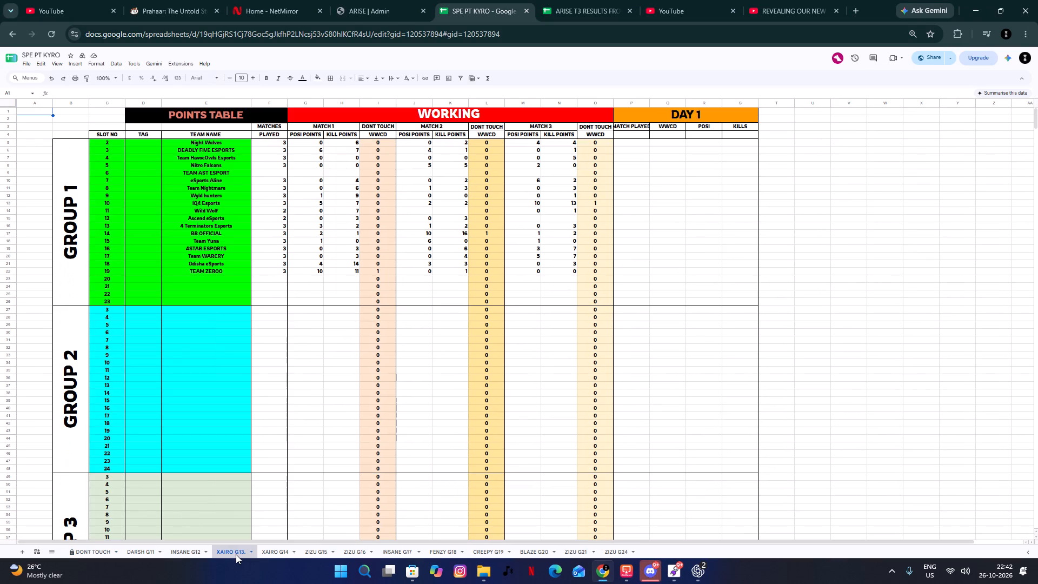
right_click(236, 554)
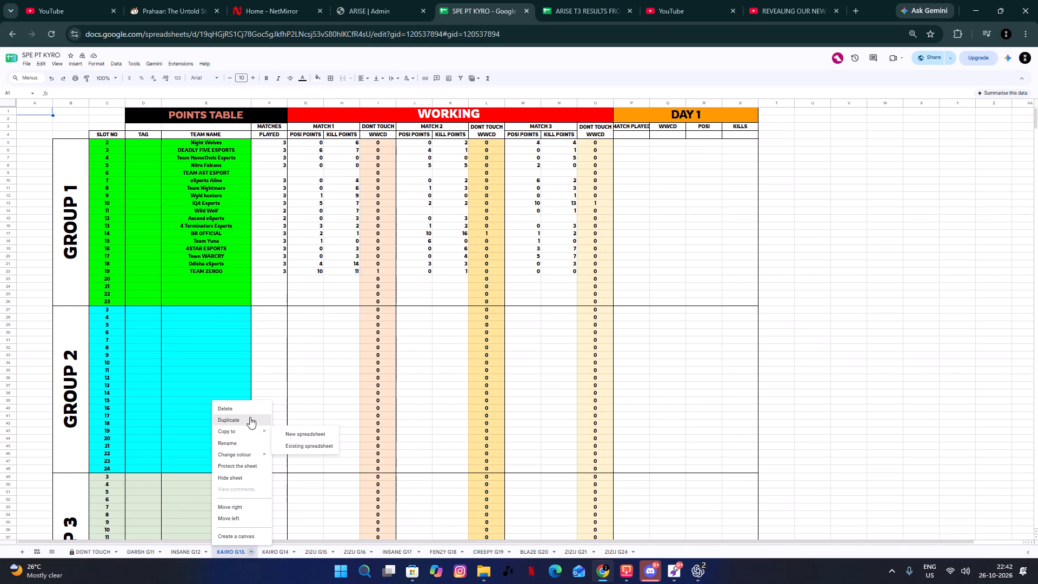
left_click(250, 417)
Rename the duplicated sheet as XAIRO G25.
double_click(289, 560)
double_click(292, 552)
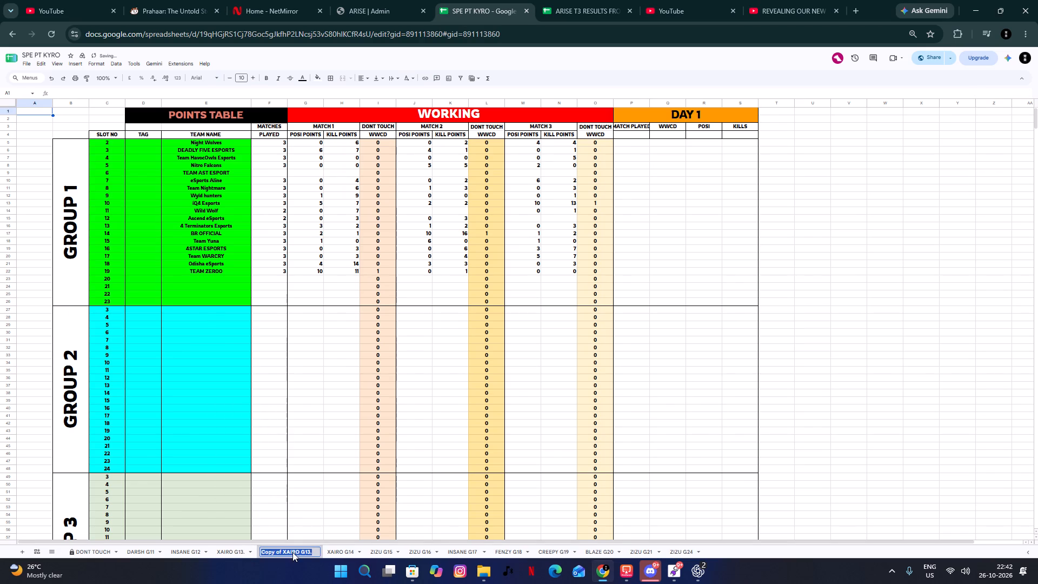
key("equal")
key("BackSpace")
key("BackSpace")
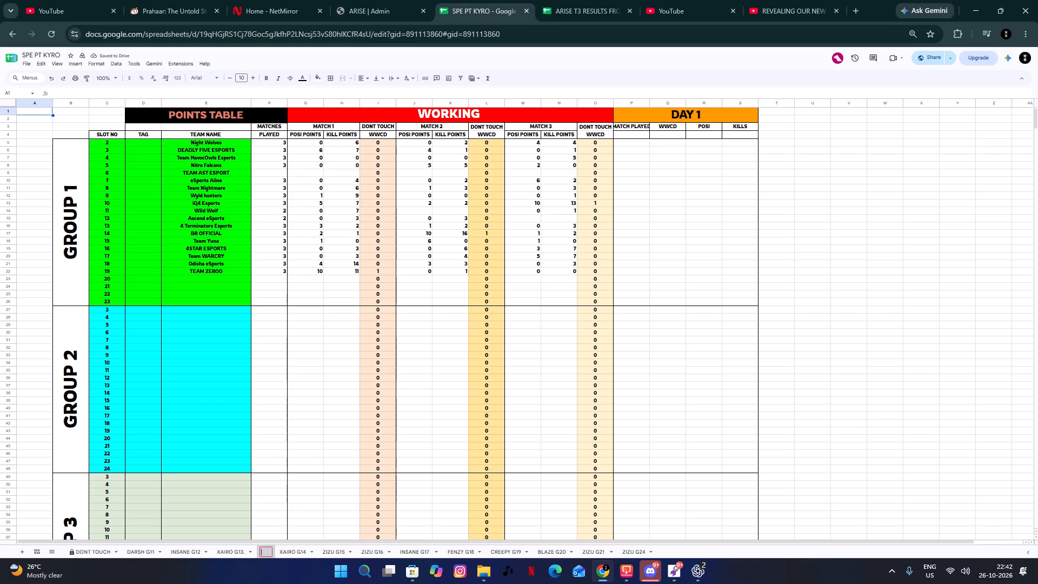
type("XAIRO H")
key("BackSpace")
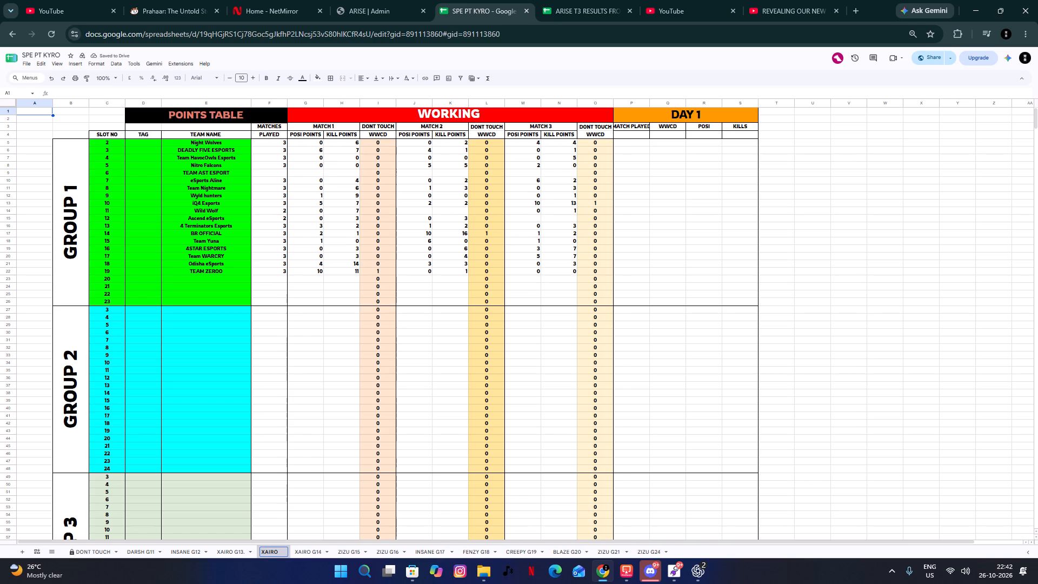
type("G25")
key("Return")
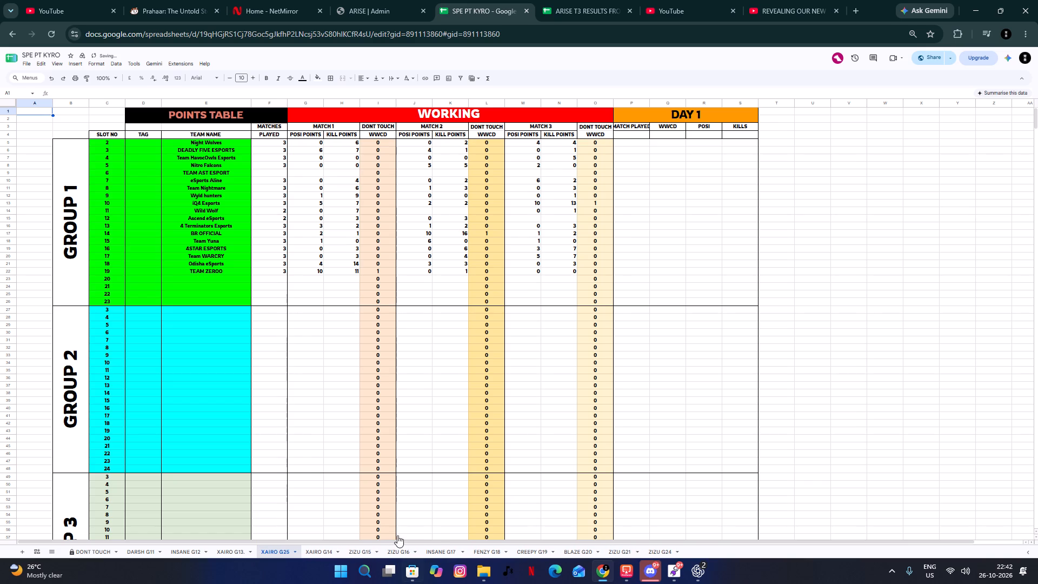
Clear the Group 1 team names for slots 2 to 19 in the XAIRO G25 sheet.
left_click(208, 141)
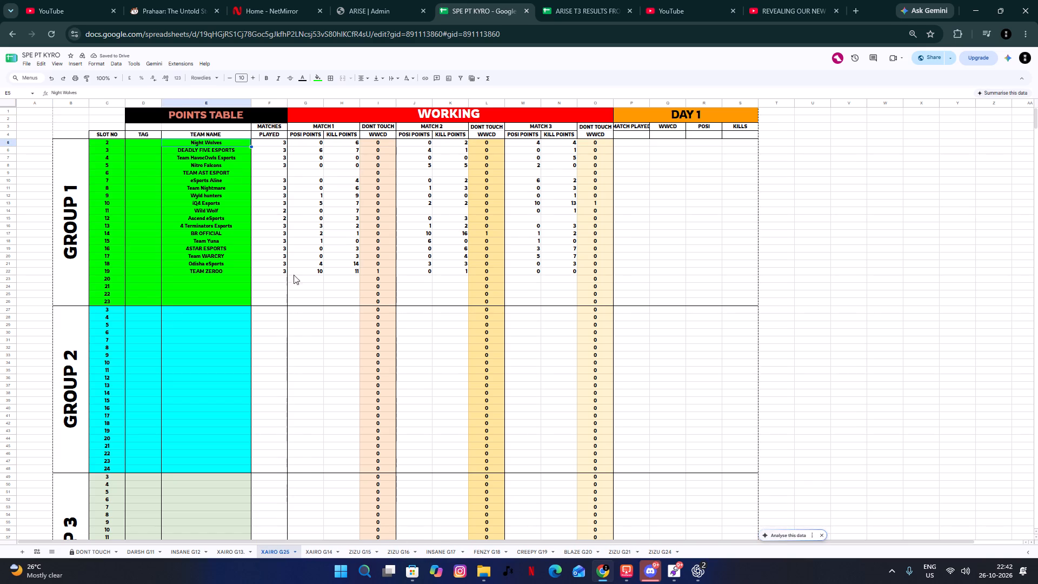
left_click(355, 274, "shift")
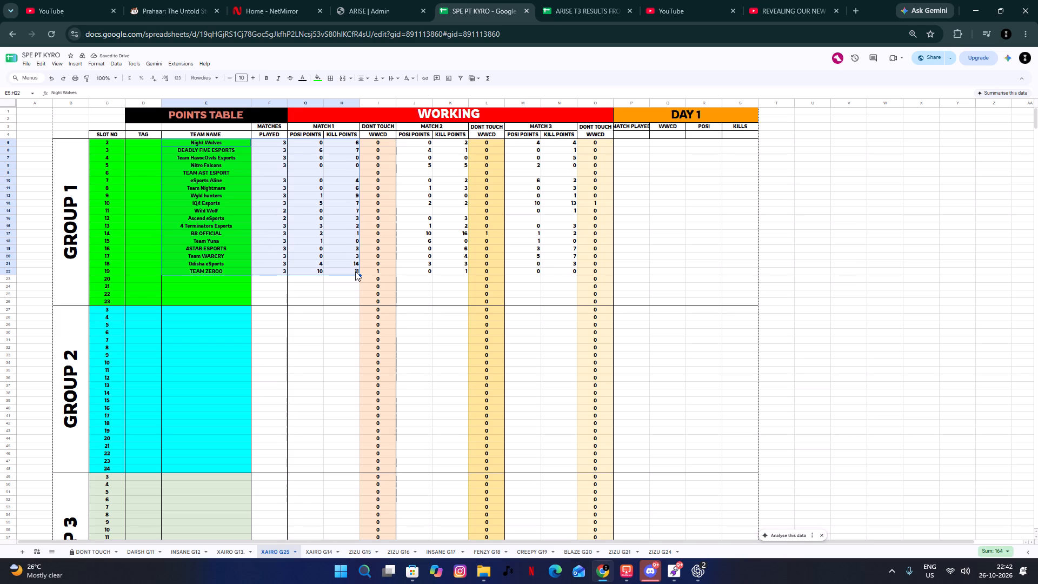
left_click(192, 275, "shift")
key("shift+Left")
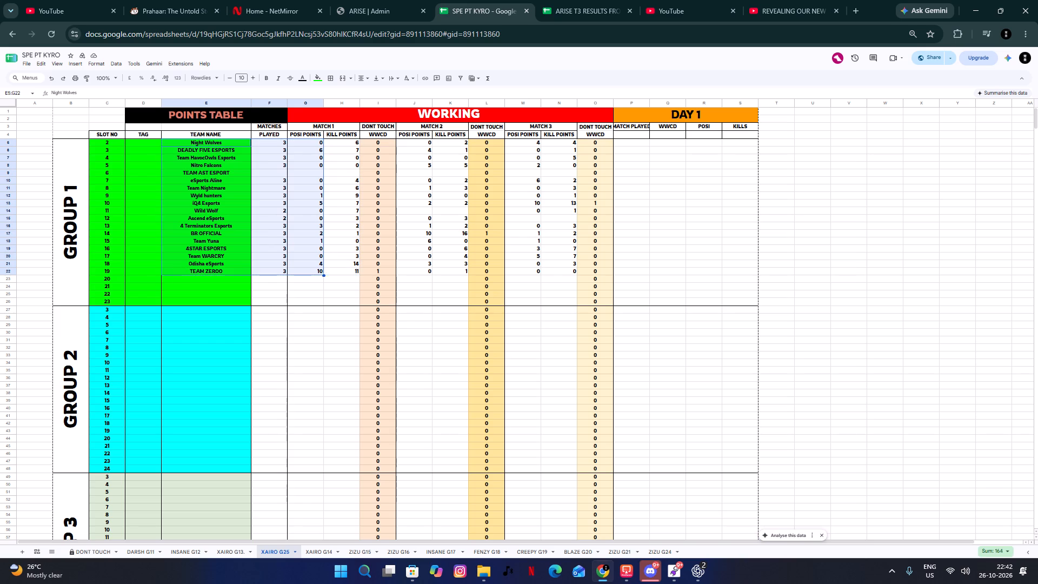
key("shift+Left")
key("shift+Left")
key("shift+Left")
key("shift+Right")
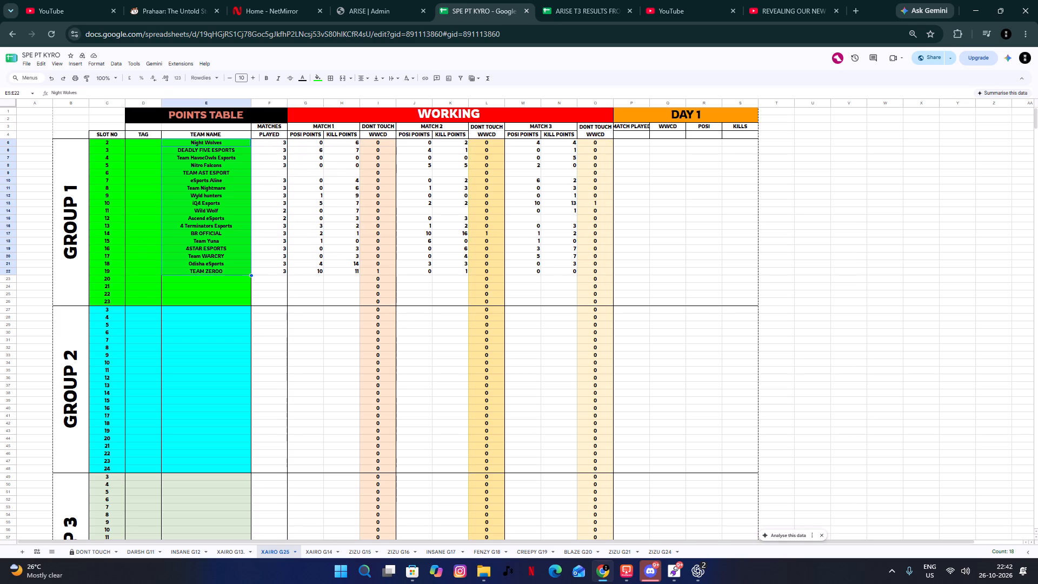
key("BackSpace")
Clear the matches played values for Group 1 slots 2 to 19.
left_click(275, 137)
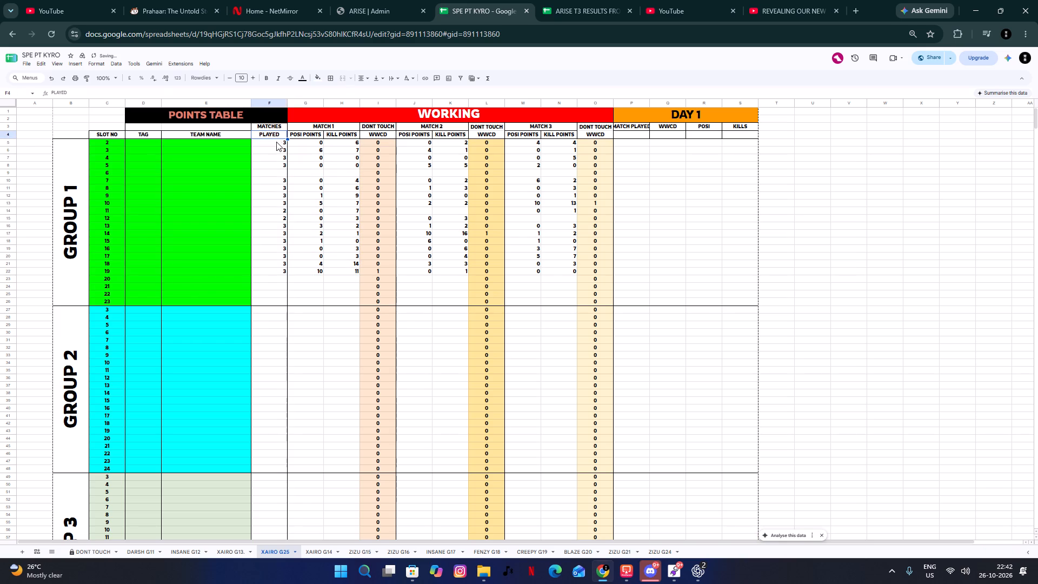
left_click(276, 142)
left_click(280, 268, "shift")
key("BackSpace")
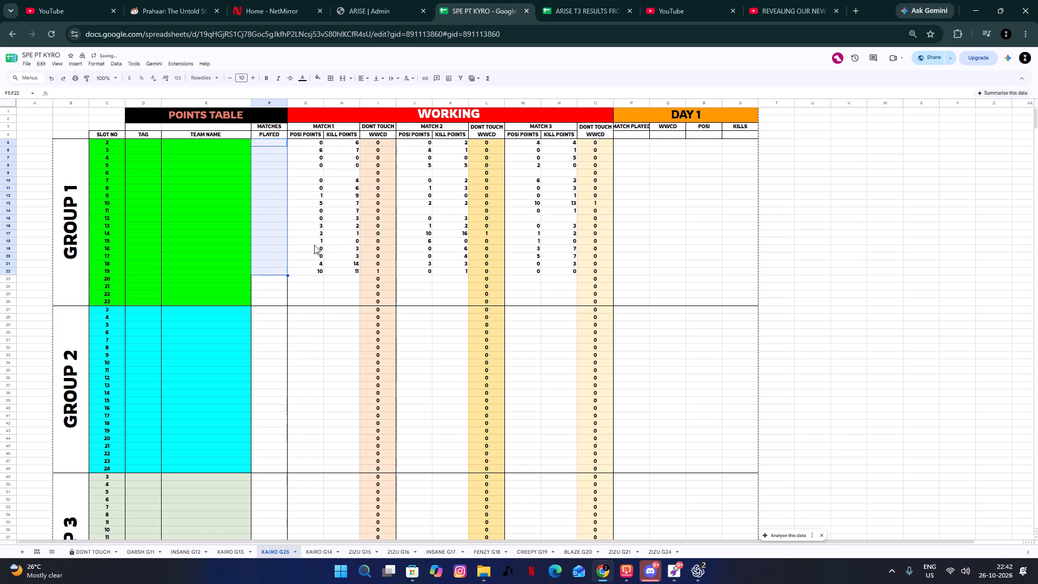
Clear the Group 1 position and kill points of Match 1, Match 2 and Match 3, leaving the WWCD columns untouched.
left_click(316, 142)
left_click(352, 271, "shift")
key("BackSpace")
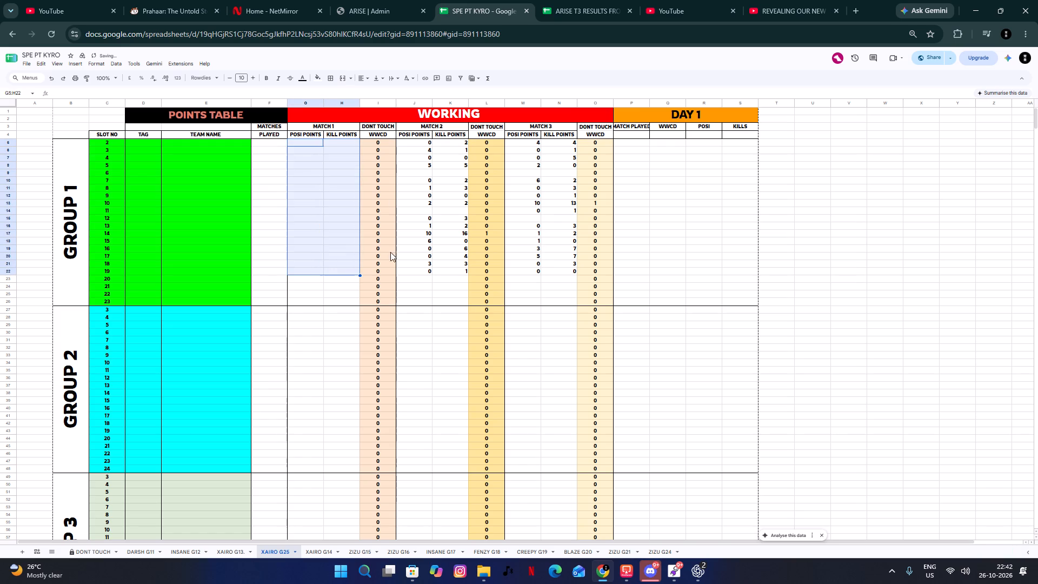
left_click(424, 145)
left_click(460, 273, "shift")
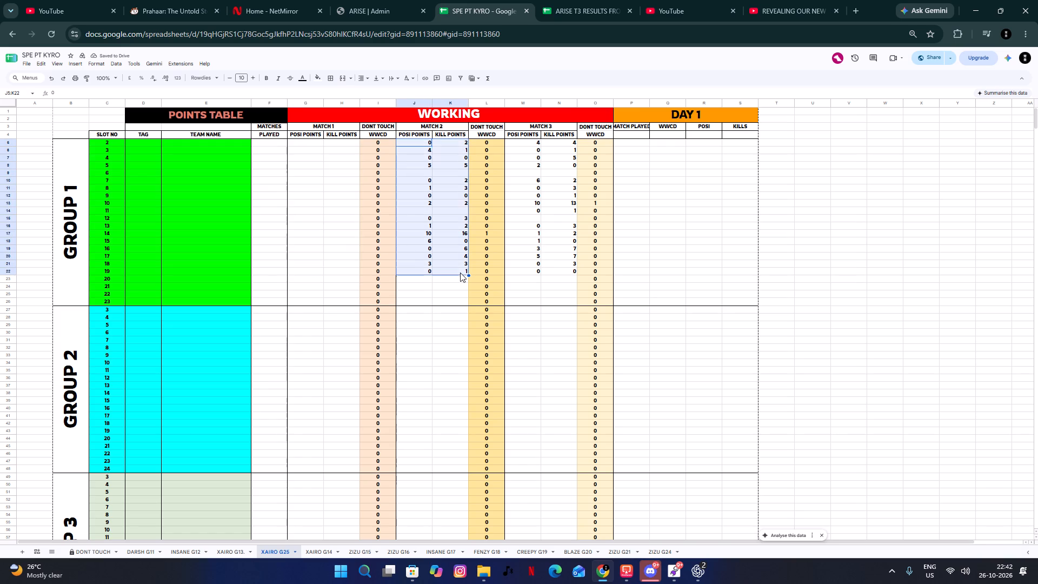
key("BackSpace")
left_click(513, 145)
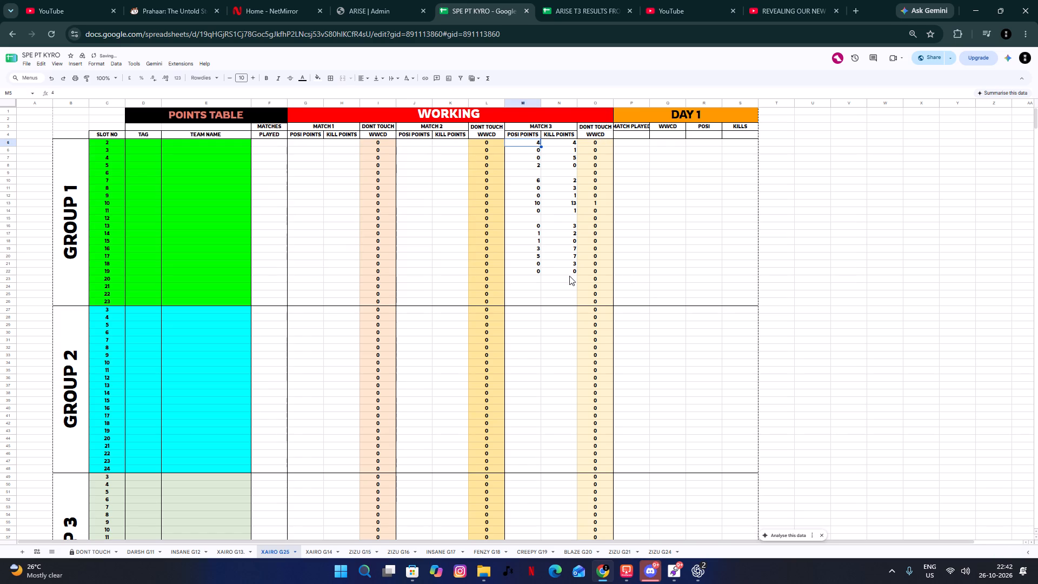
left_click(568, 274, "shift")
key("BackSpace")
Duplicate the emptied XAIRO G25 sheet and name the copy XAIRO G28.
right_click(276, 555)
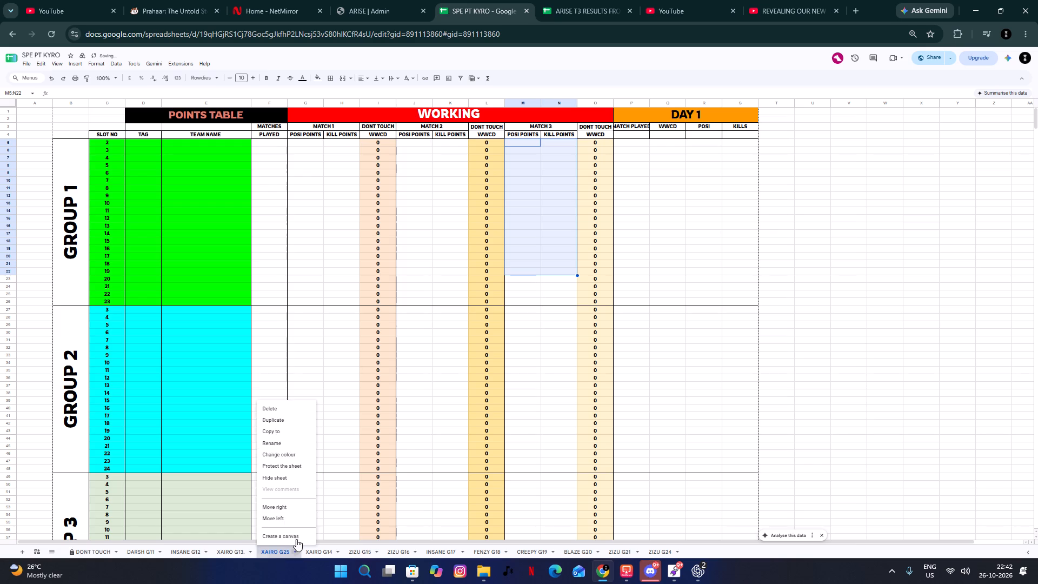
left_click(288, 422)
double_click(325, 557)
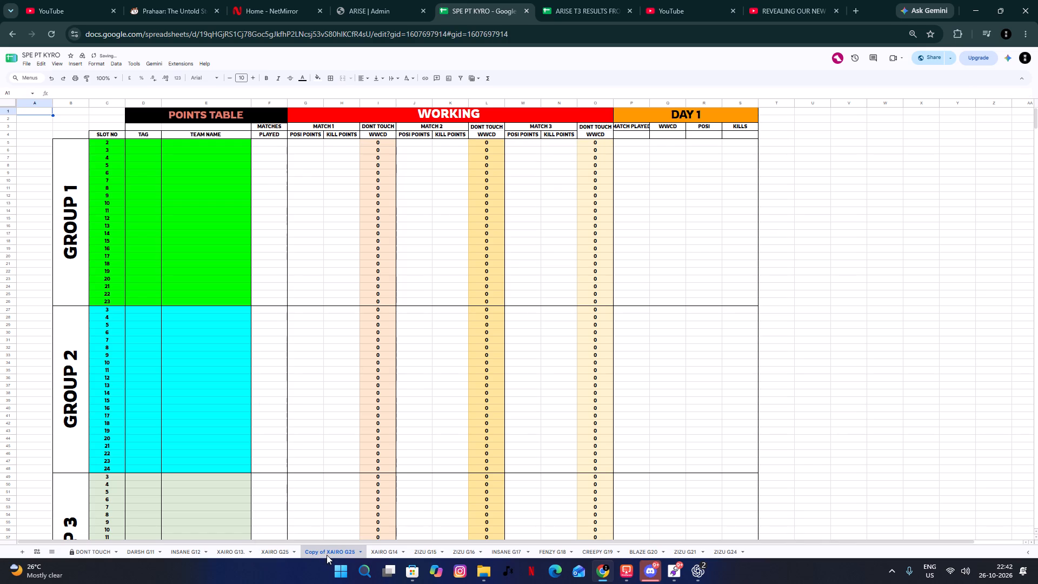
double_click(329, 552)
type("XAIRO G28")
key("Return")
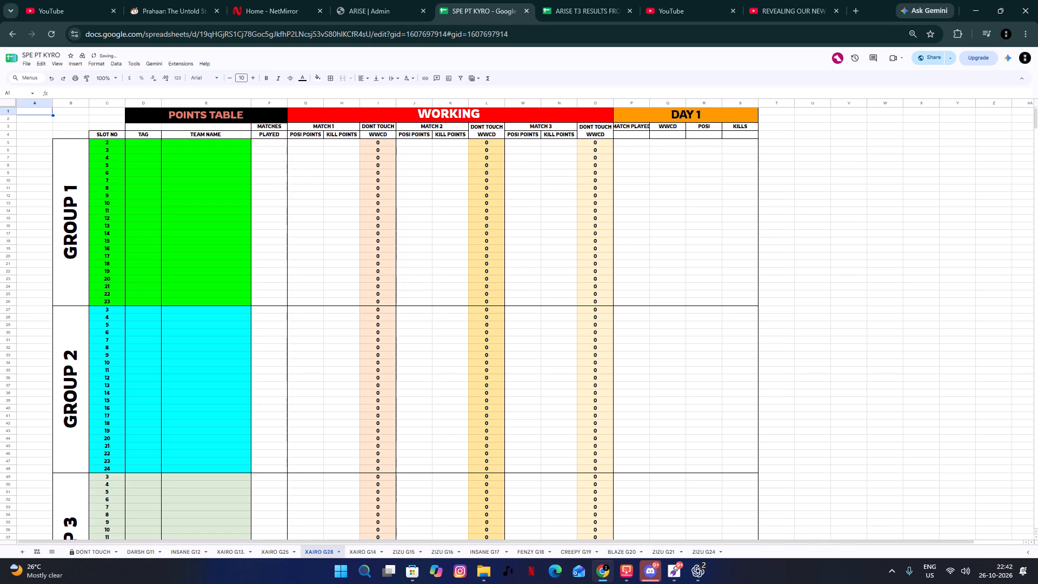
Go back to the XAIRO G25 sheet.
left_click(269, 553)
left_click(230, 336)
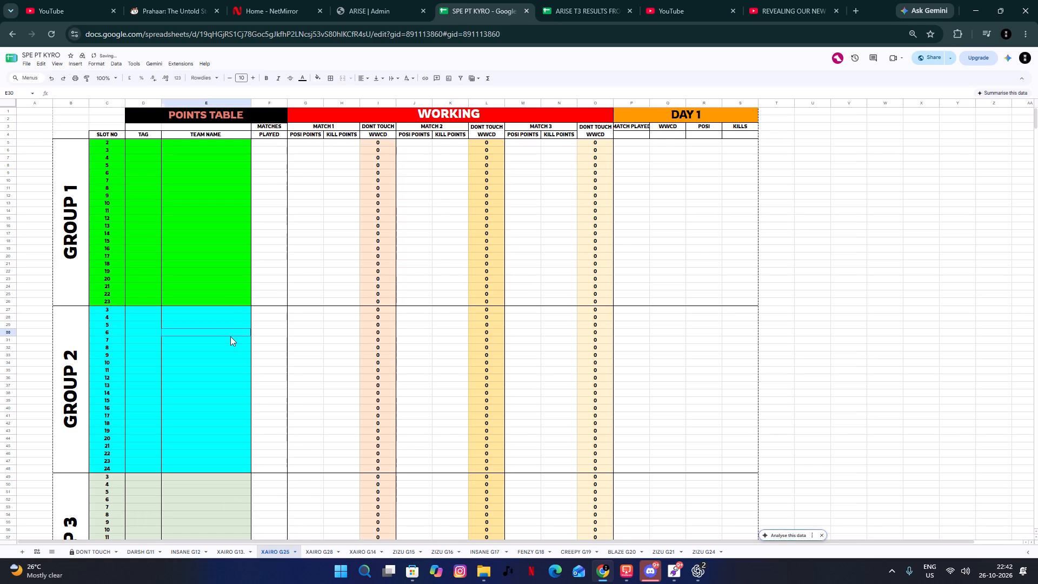
Switch to Legcord and open the R1 Special Scrims post in the slot-list channel.
left_click(688, 567)
left_click(680, 569)
scroll(221, 198, "down", 7)
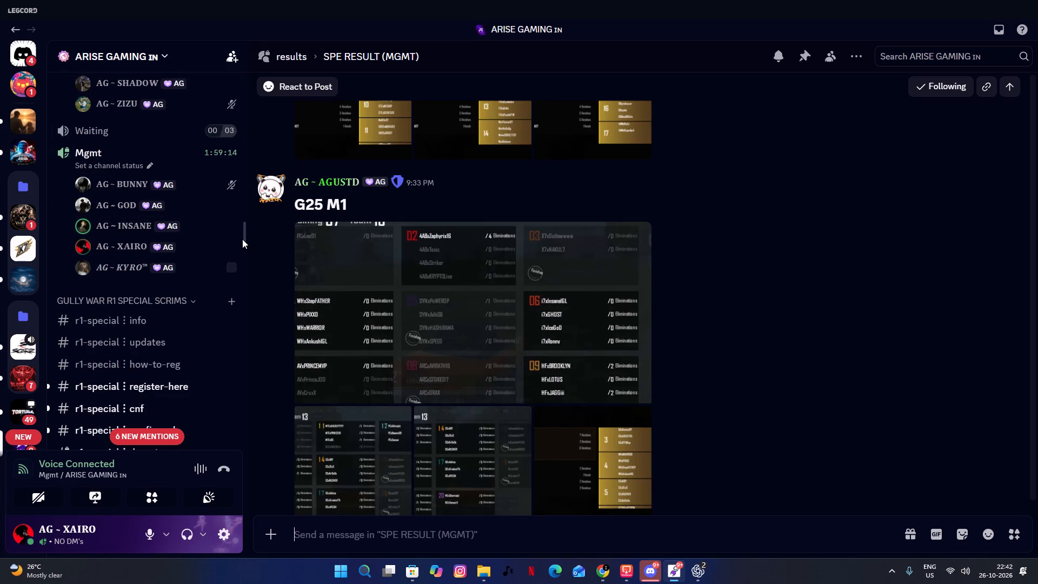
left_click_drag(244, 242, 232, 446)
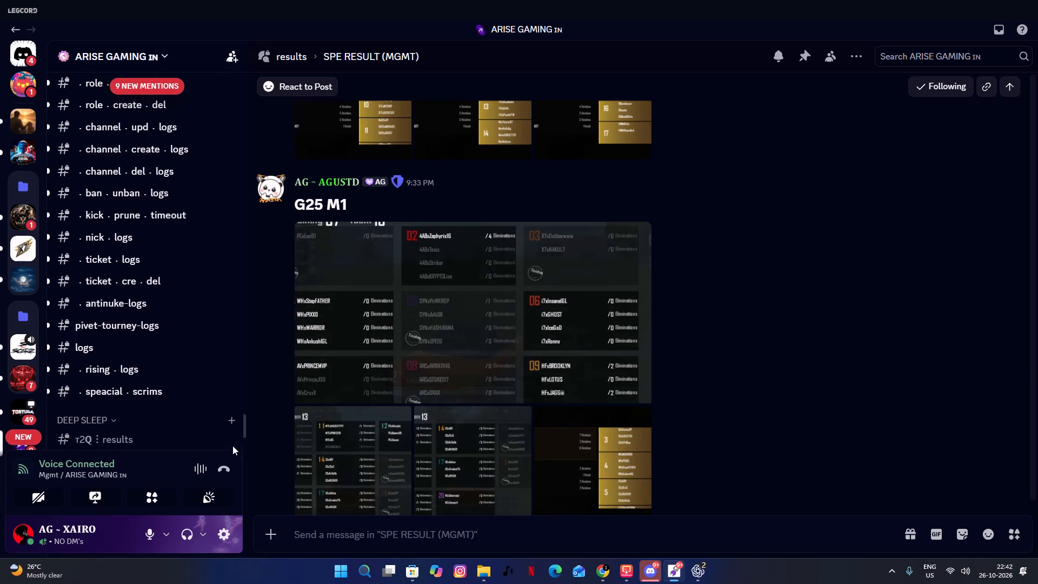
left_click_drag(232, 446, 234, 406)
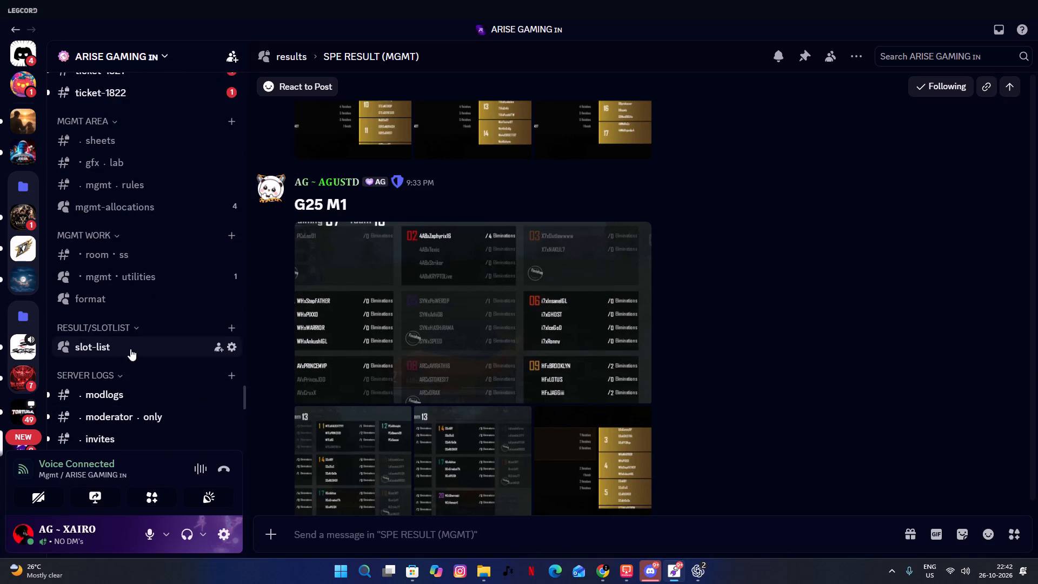
left_click(130, 349)
left_click(416, 233)
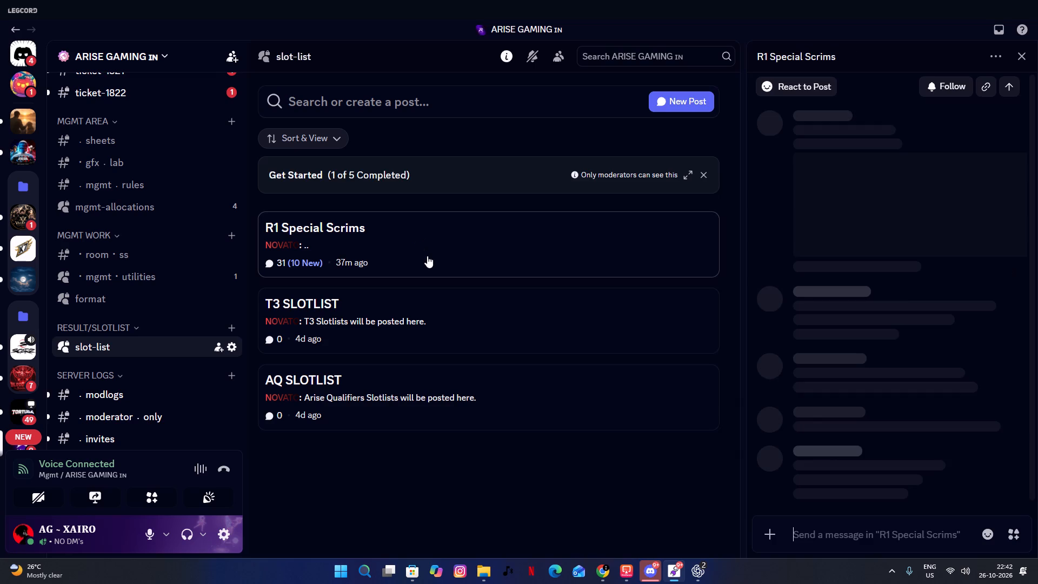
scroll(954, 249, "down", 13)
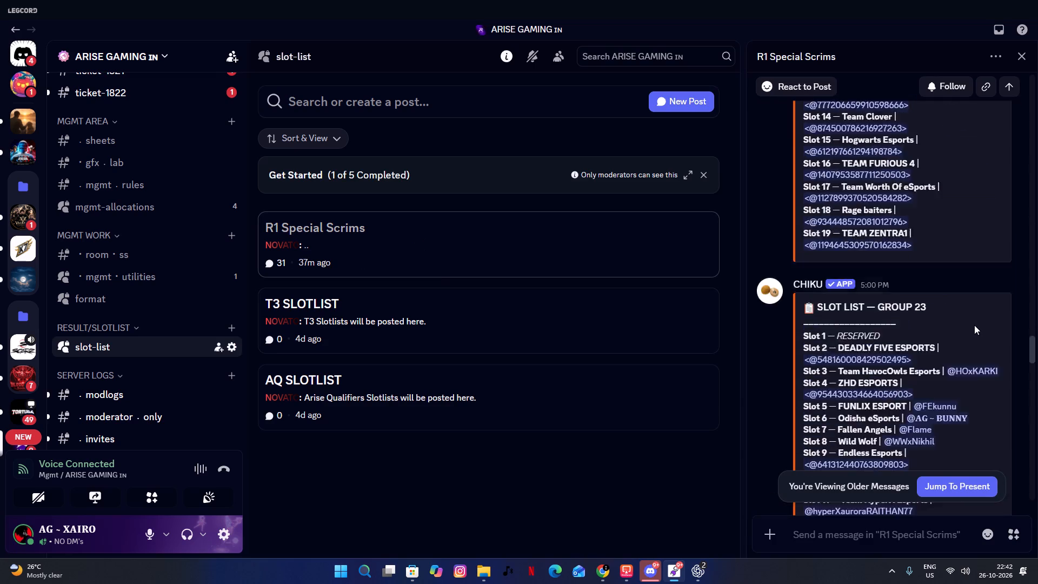
scroll(974, 325, "down", 18)
scroll(974, 325, "down", 3)
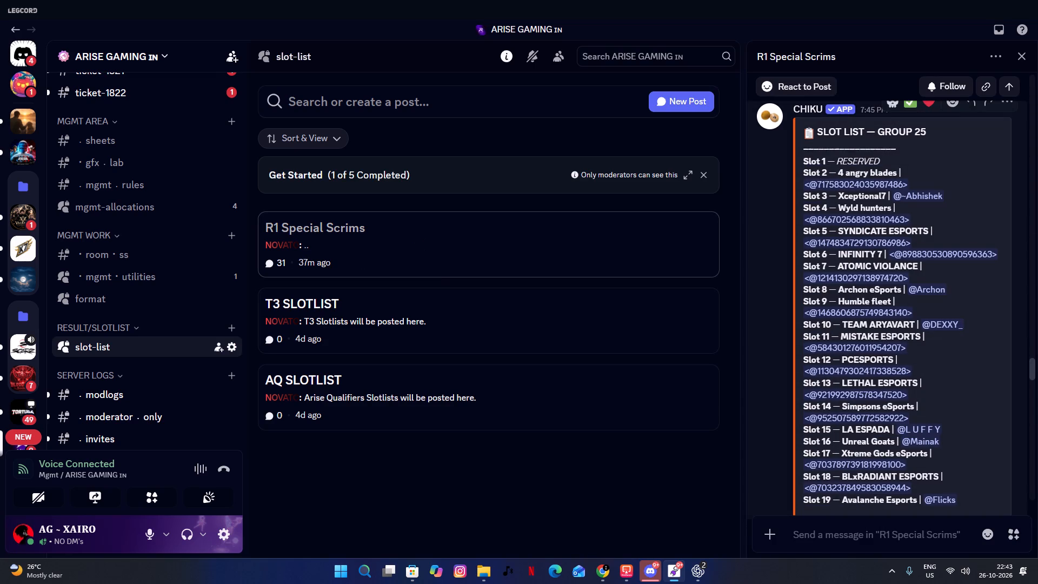
left_click_drag(802, 174, 865, 327)
scroll(868, 331, "down", 3)
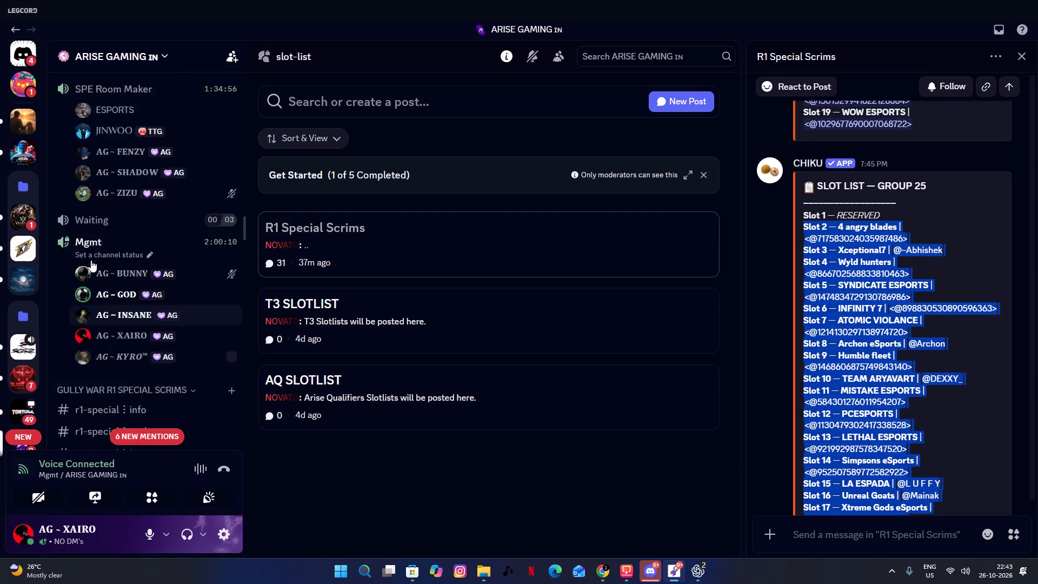
scroll(91, 260, "up", 20)
scroll(91, 260, "up", 13)
scroll(91, 260, "down", 2)
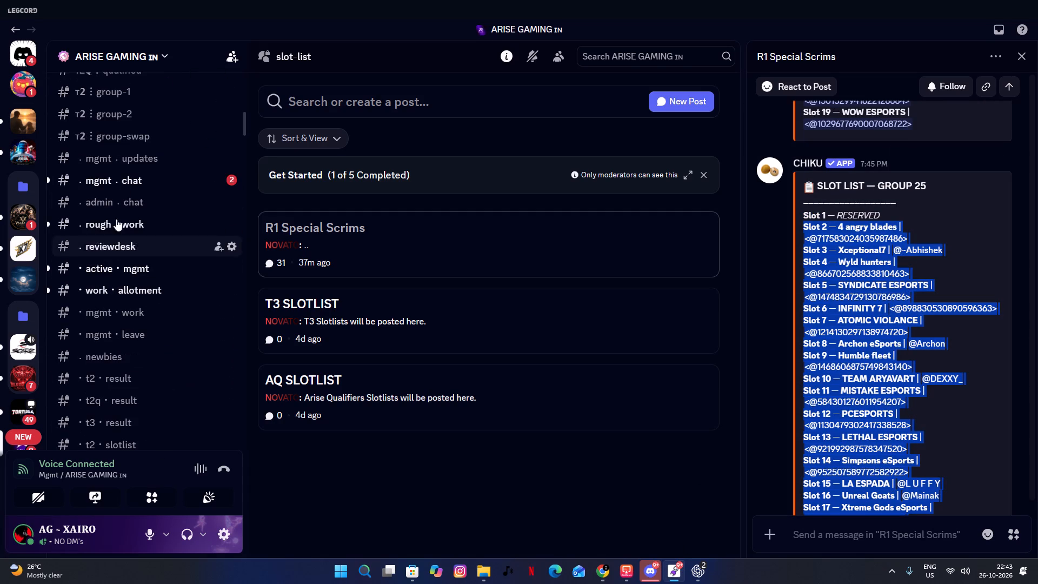
left_click(123, 182)
scroll(372, 381, "down", 11)
scroll(267, 349, "up", 1)
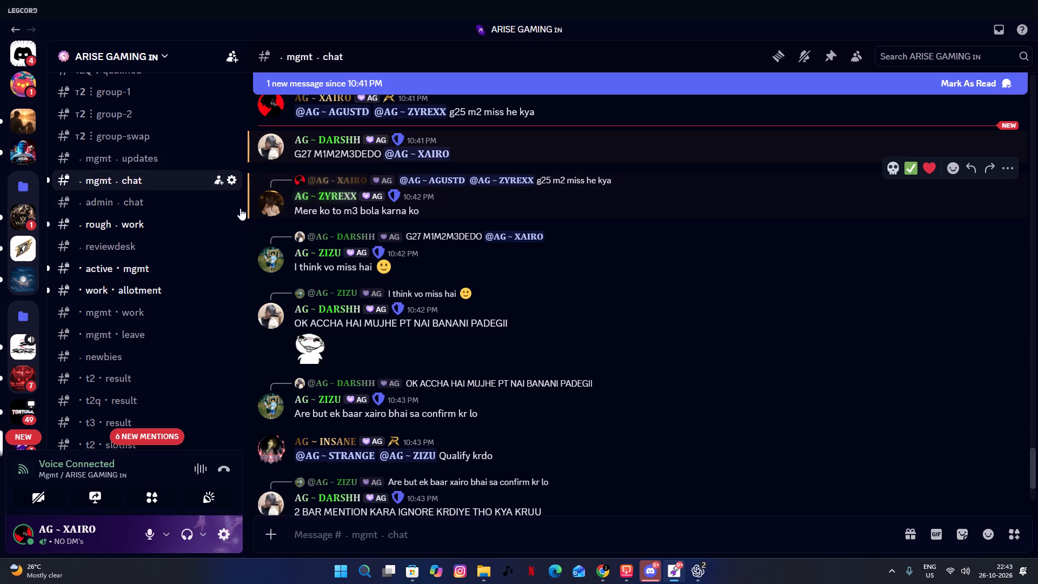
scroll(207, 208, "down", 3)
scroll(367, 226, "up", 2)
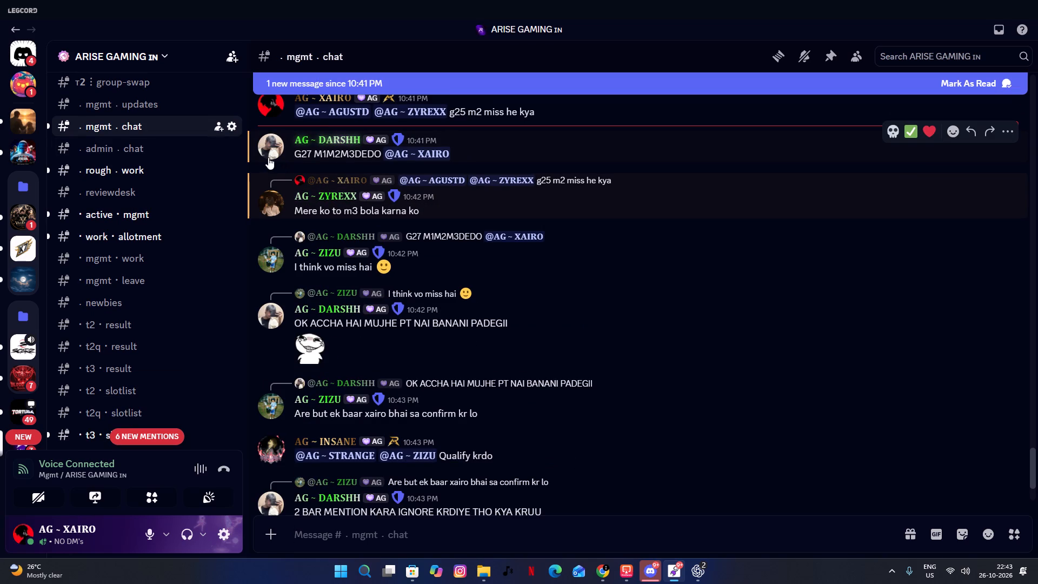
left_click(971, 135)
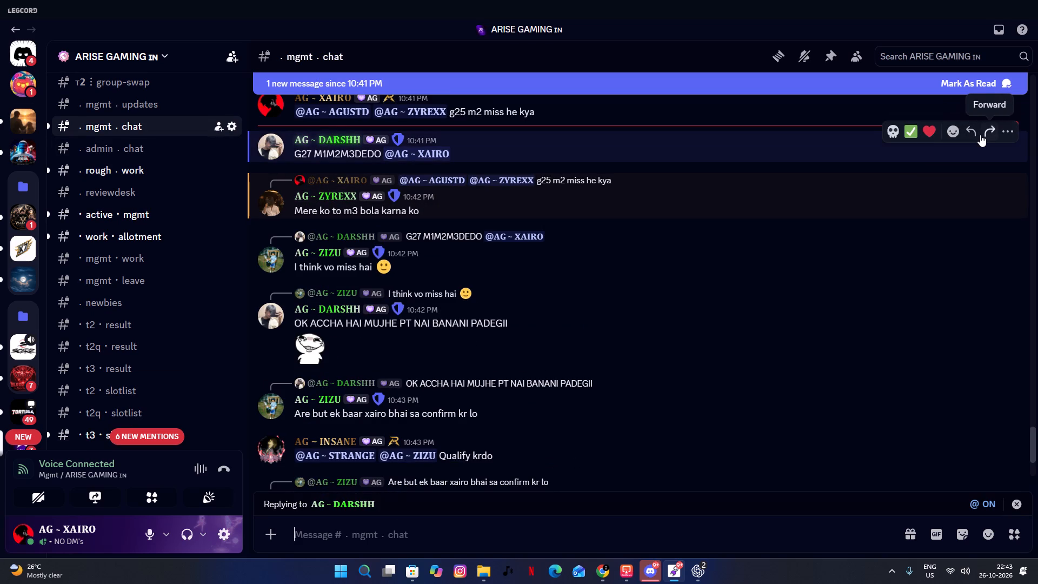
type("M1 NAHI HE")
key("space")
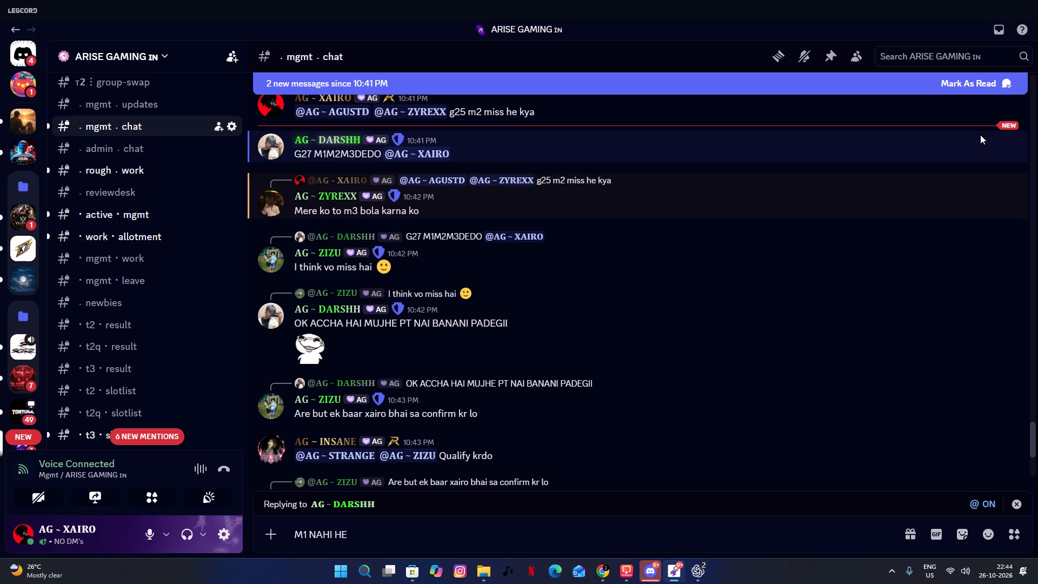
type("26 K")
key("BackSpace")
key("BackSpace")
key("space")
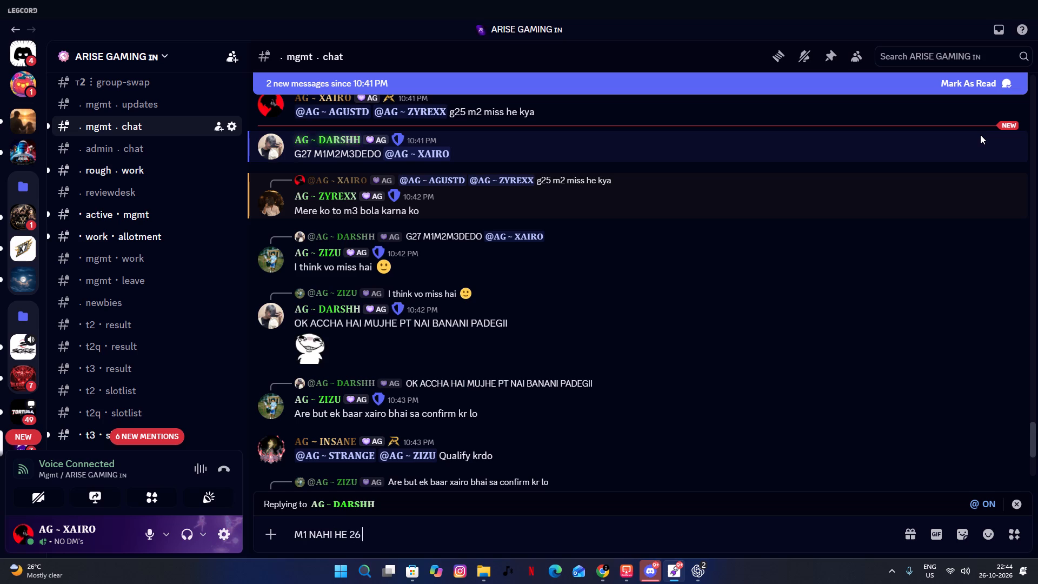
type("KA M3 AANE DO FIR DALTA")
key("Return")
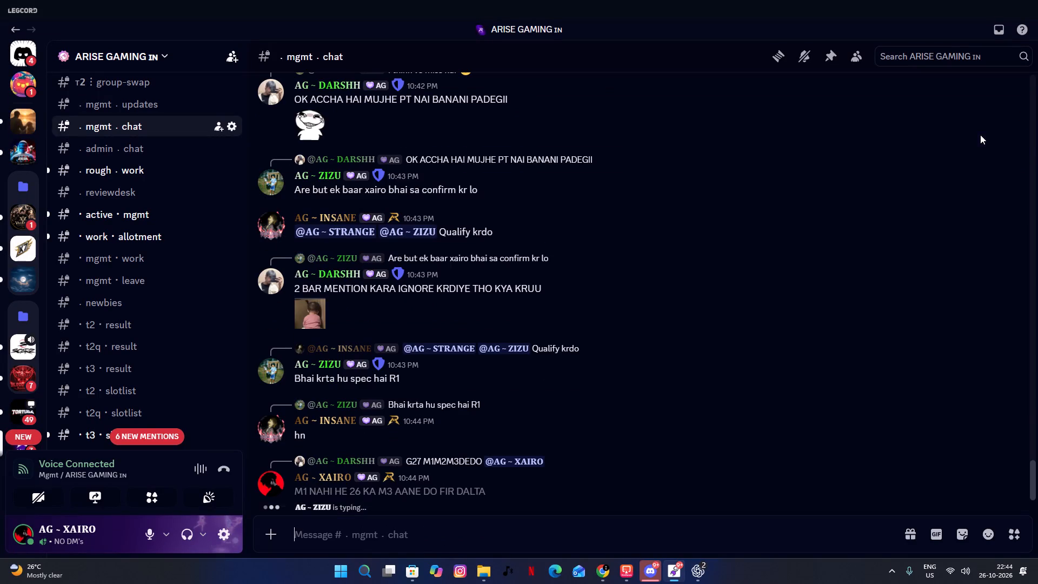
Examine the group match timings and assigned staff in the mgmt work channel.
scroll(170, 349, "down", 2)
scroll(158, 297, "up", 1)
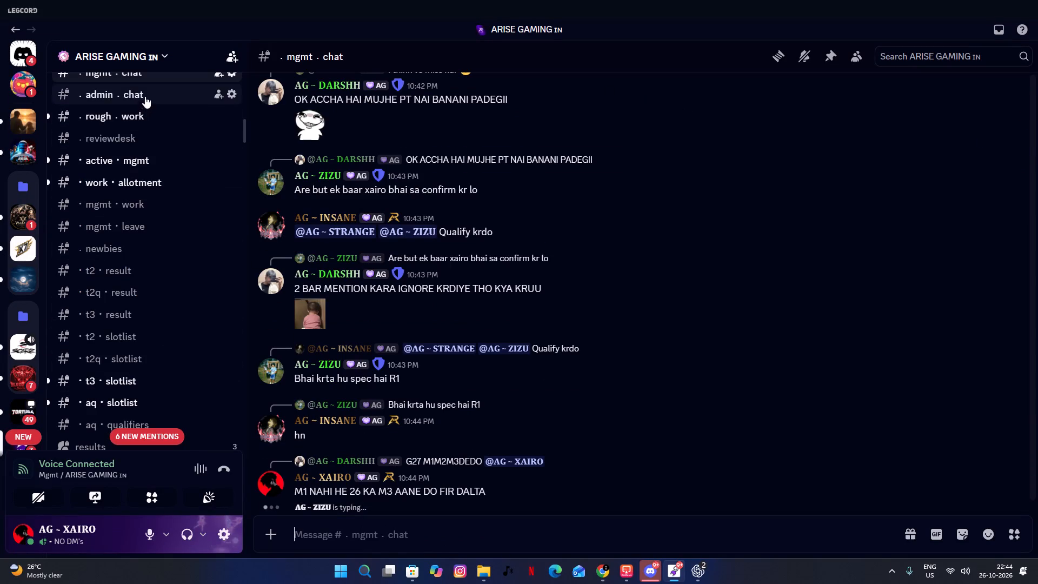
left_click(160, 201)
scroll(420, 370, "down", 5)
scroll(421, 382, "up", 4)
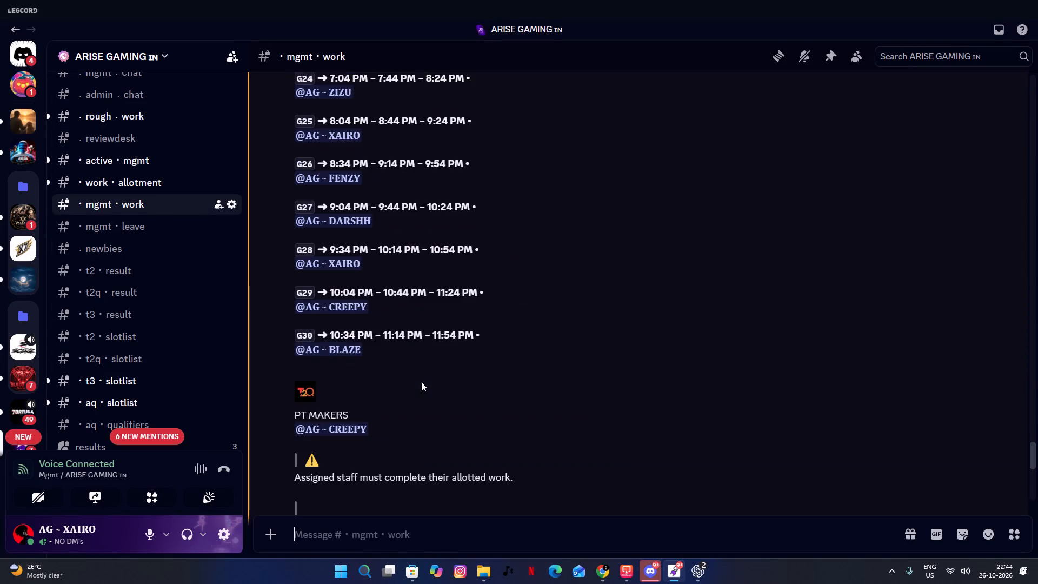
scroll(421, 382, "up", 3)
scroll(101, 254, "down", 5)
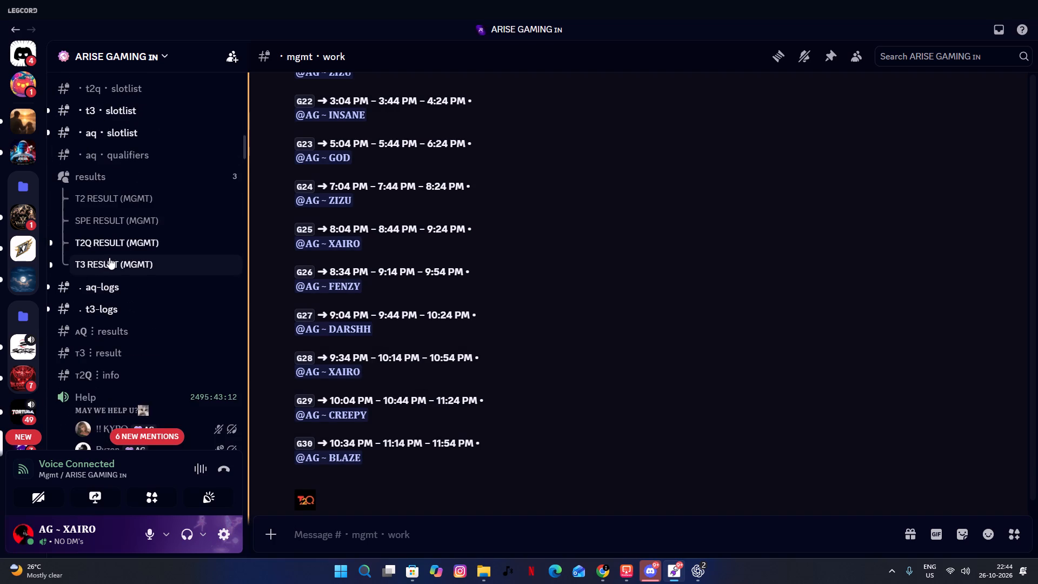
Examine the G25 and G26 match result posts in the SPE RESULT (MGMT) thread.
left_click(134, 200)
left_click(140, 220)
scroll(387, 387, "down", 6)
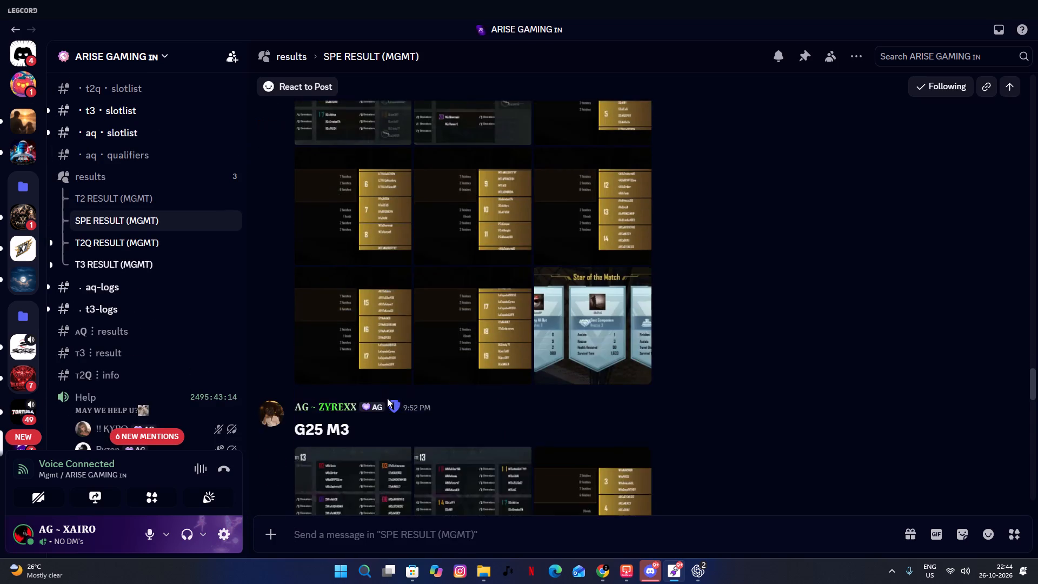
scroll(387, 398, "down", 20)
scroll(387, 398, "down", 13)
scroll(387, 406, "up", 6)
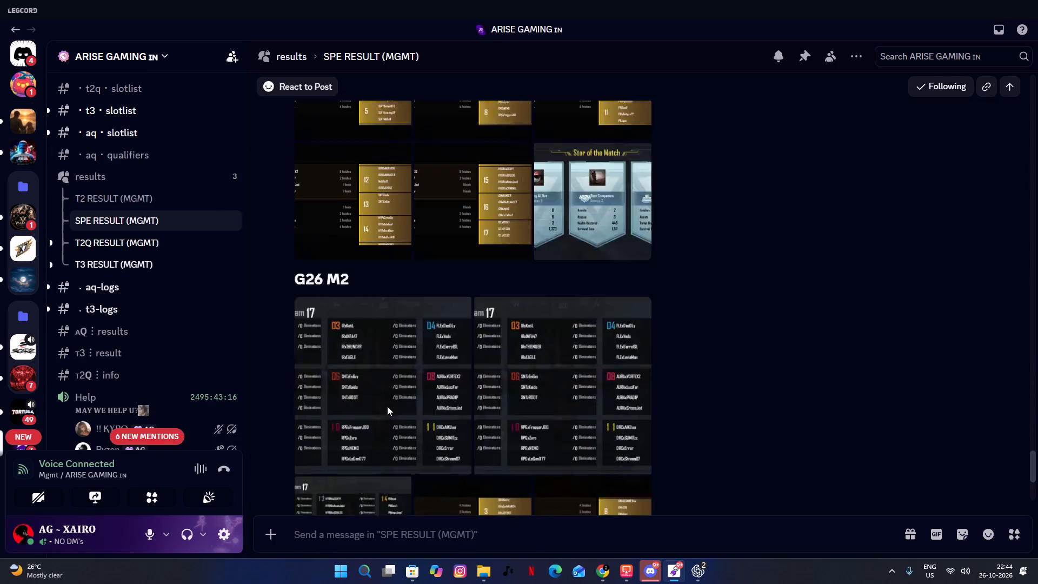
scroll(115, 271, "up", 1)
scroll(115, 271, "down", 20)
scroll(115, 271, "down", 1)
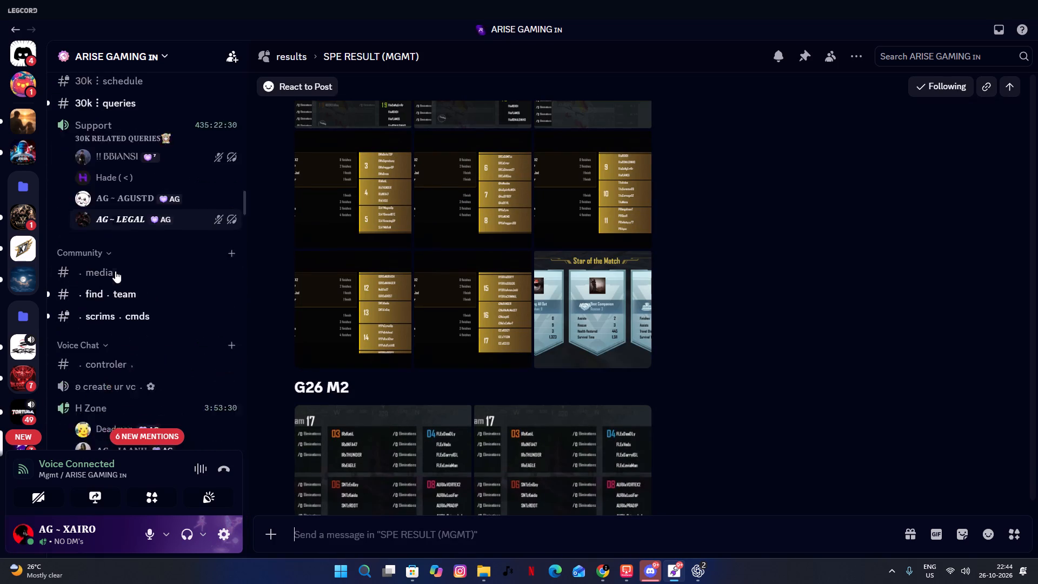
scroll(115, 271, "down", 11)
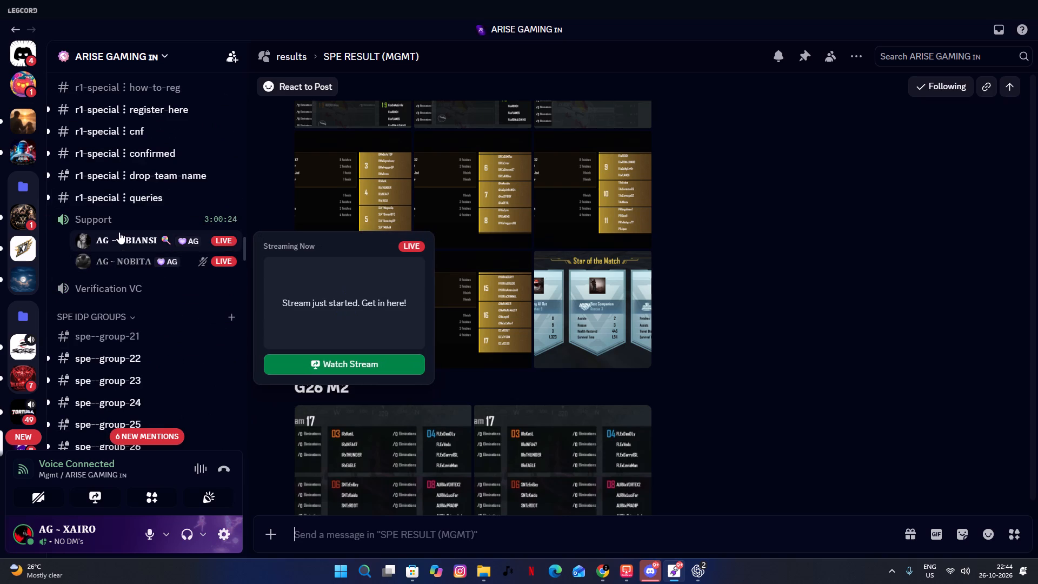
scroll(119, 232, "up", 20)
scroll(119, 232, "up", 9)
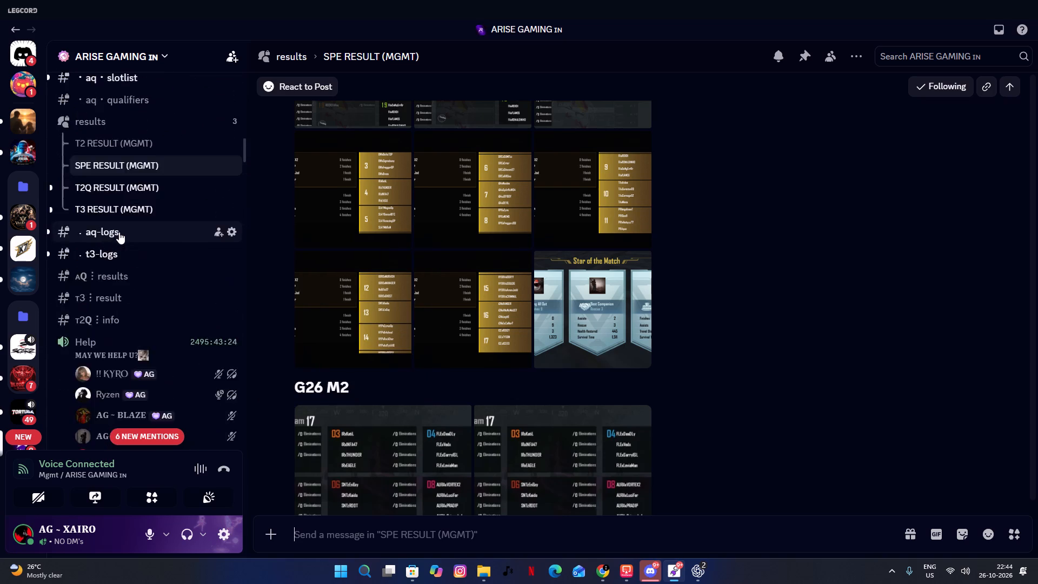
Return to the mgmt chat channel and post a :) smiley in response to the G27 replies.
scroll(119, 232, "up", 9)
left_click(167, 182)
scroll(343, 482, "down", 5)
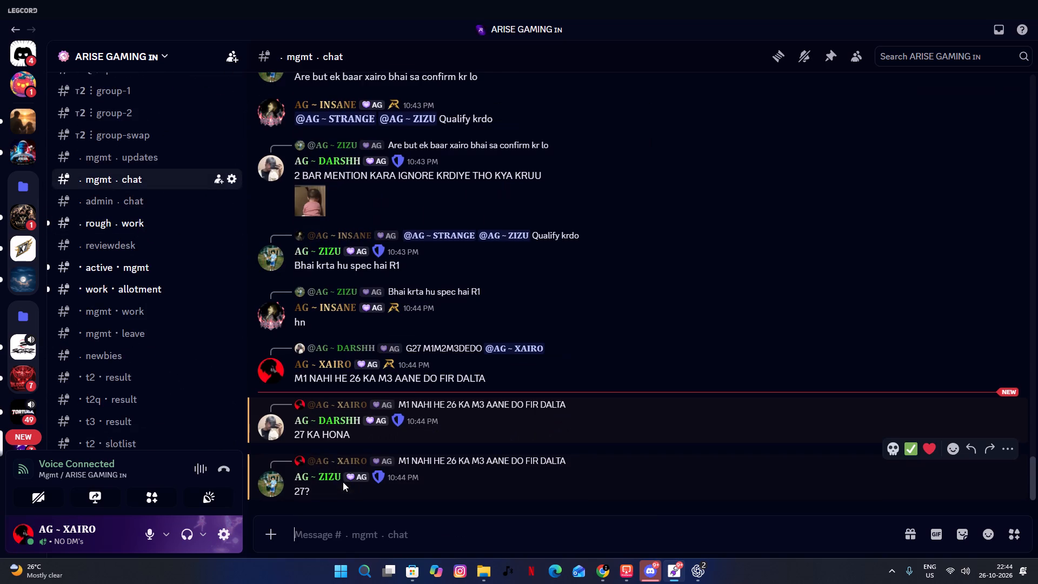
scroll(343, 482, "down", 2)
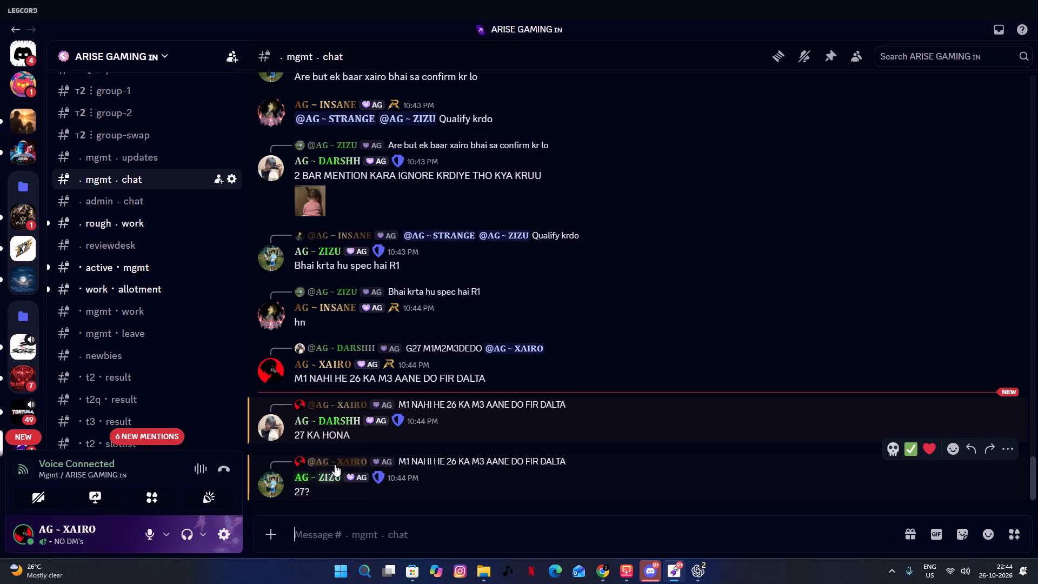
type(":)")
key("Return")
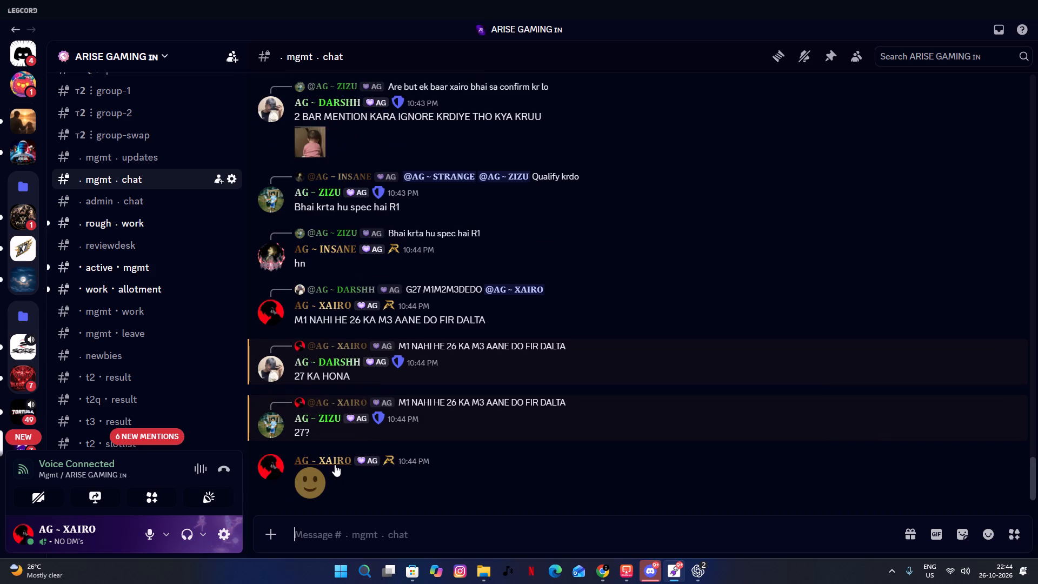
Post two more messages in mgmt chat: "KYA BOLA ME ACHE SE PADHO" and "dono ke dono bawle ho".
type("KYA")
key("space")
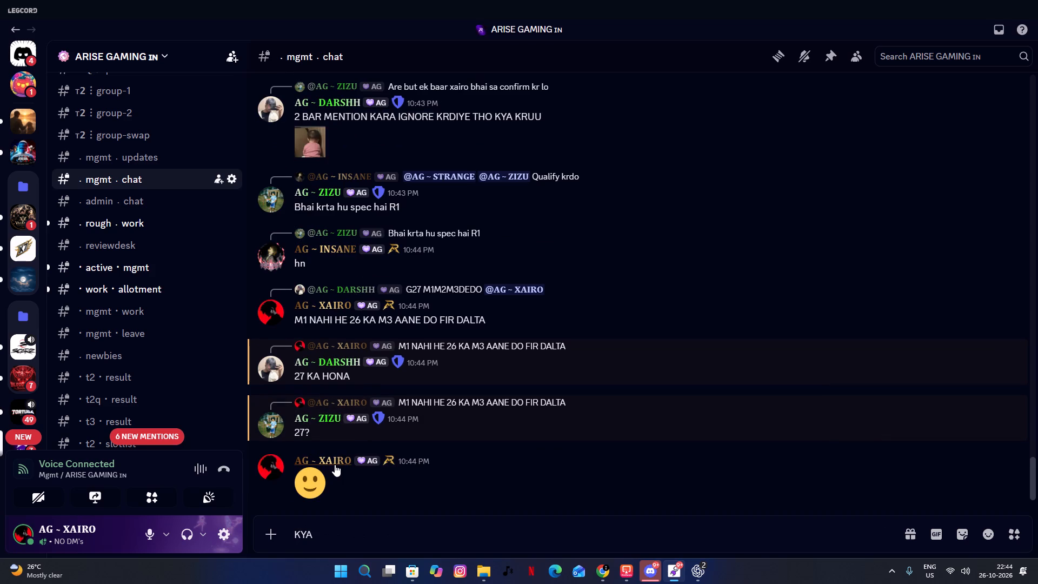
type("BOLA ME ACHE SE PADHO")
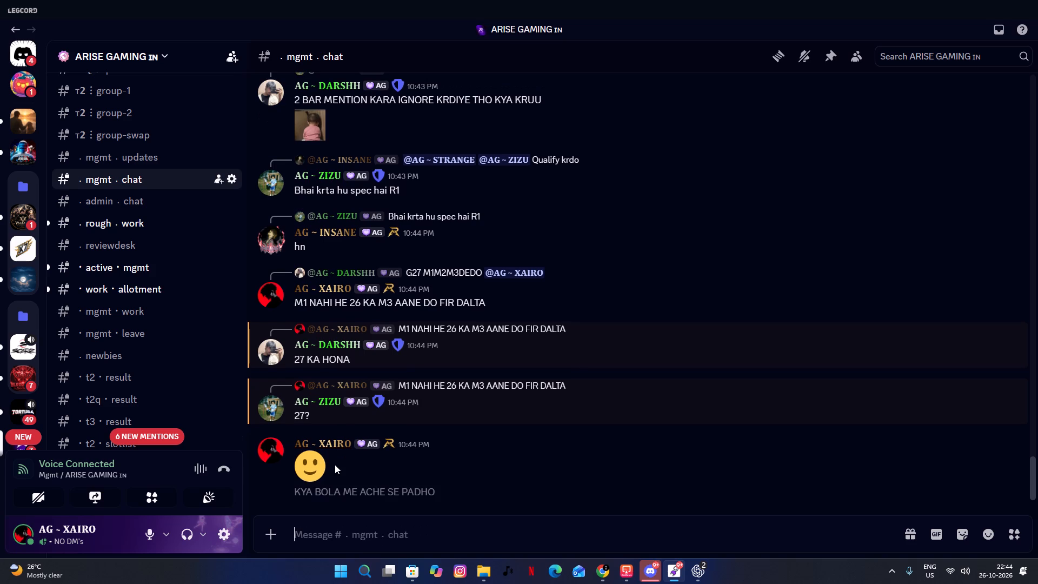
type("dono d")
key("BackSpace")
type("ke dono bawle ho")
key("Return")
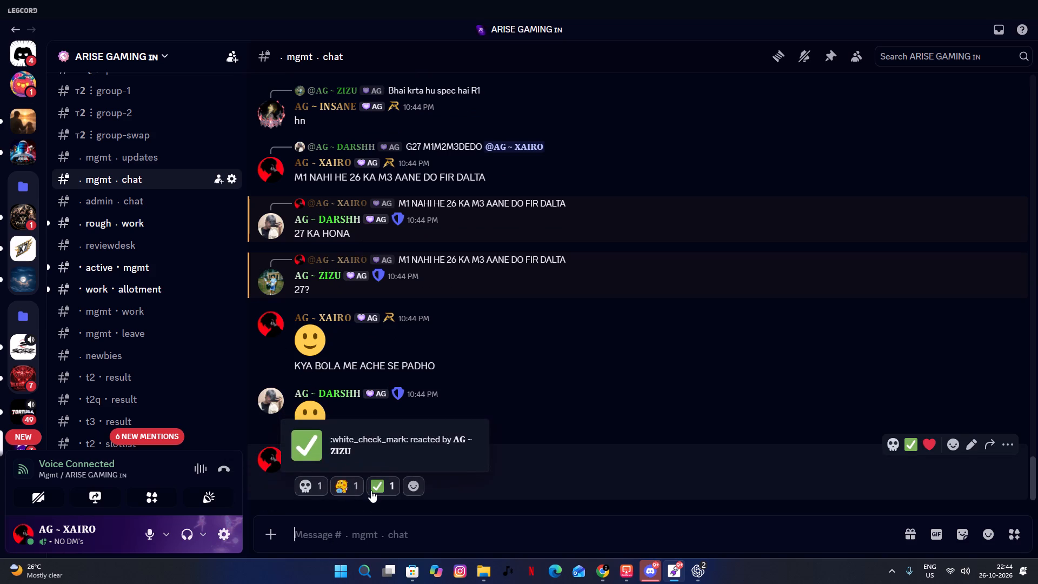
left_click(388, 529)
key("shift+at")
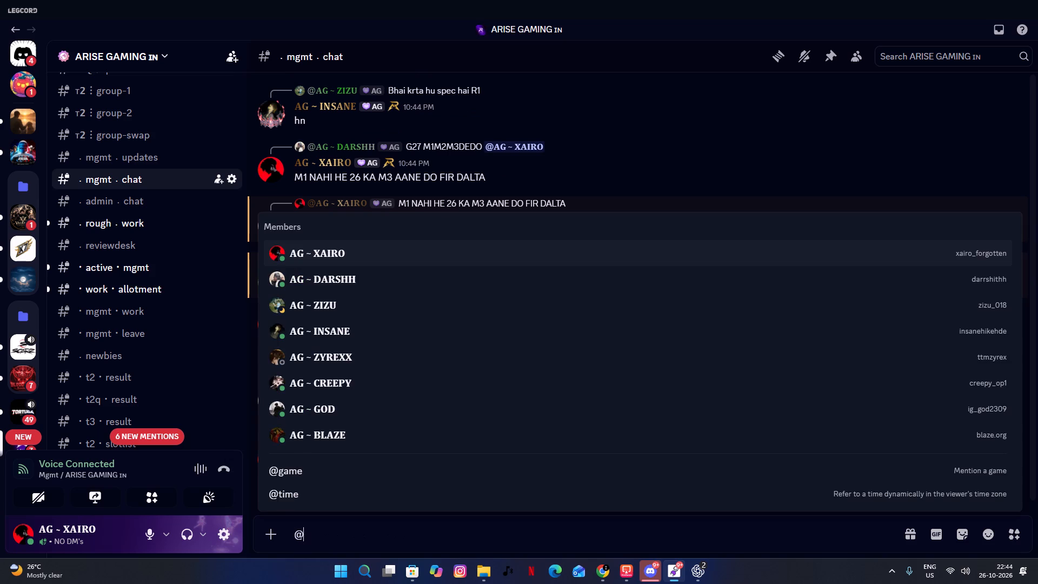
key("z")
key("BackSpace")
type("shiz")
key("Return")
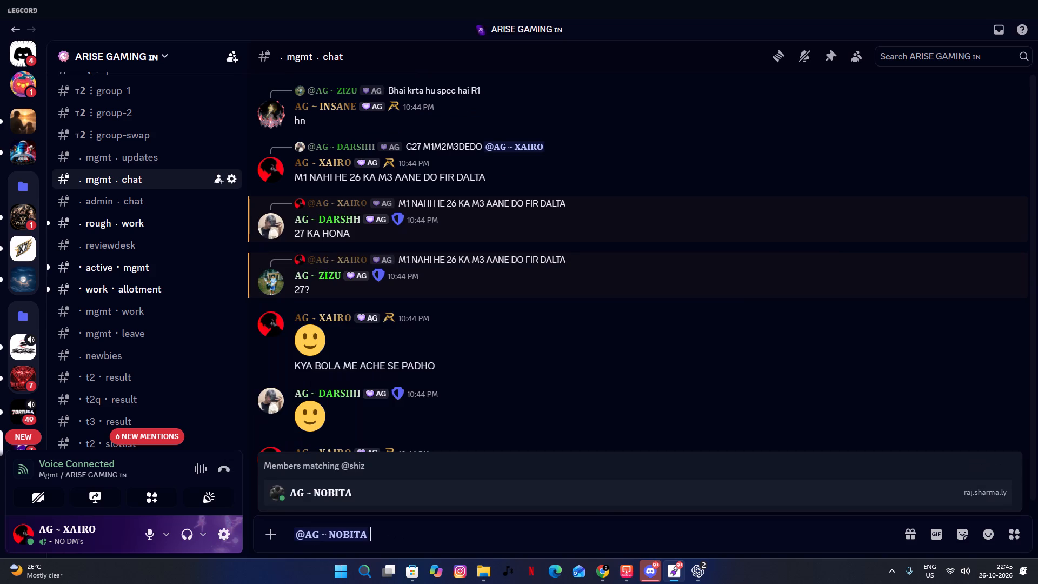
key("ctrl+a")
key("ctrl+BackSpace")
type("@bidi")
key("Return")
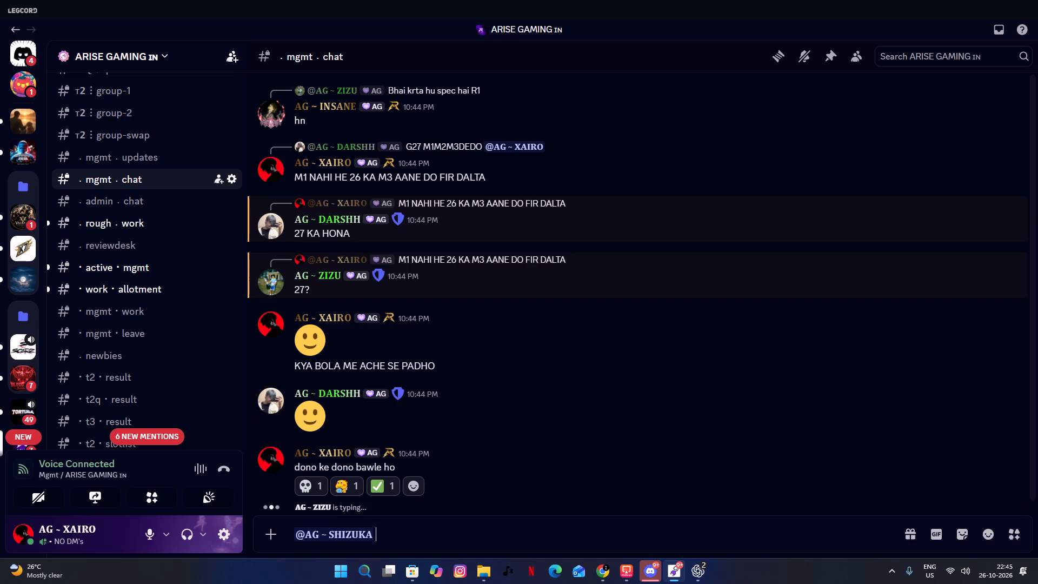
type("M3")
key("space")
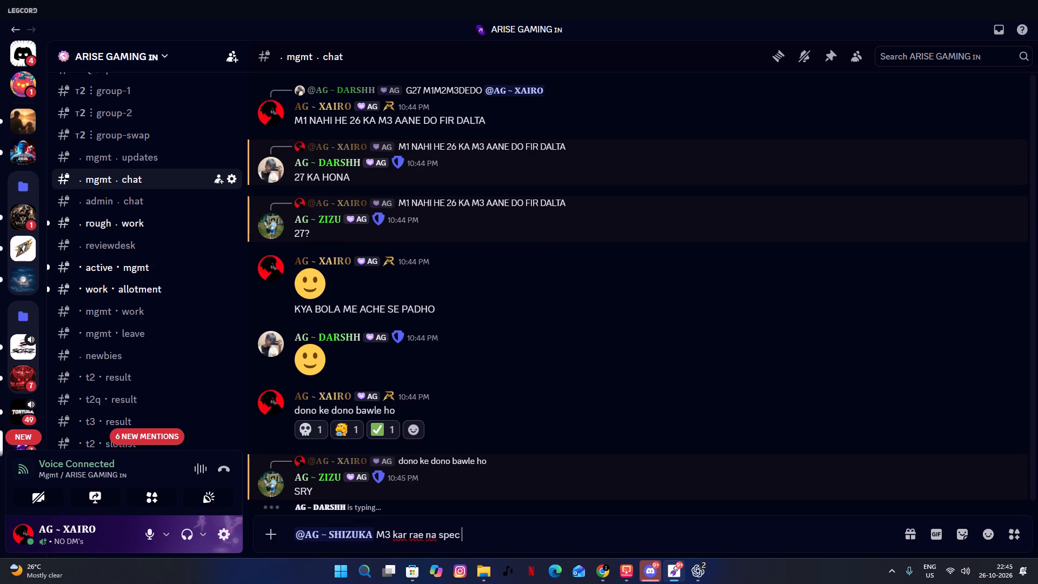
key("Return")
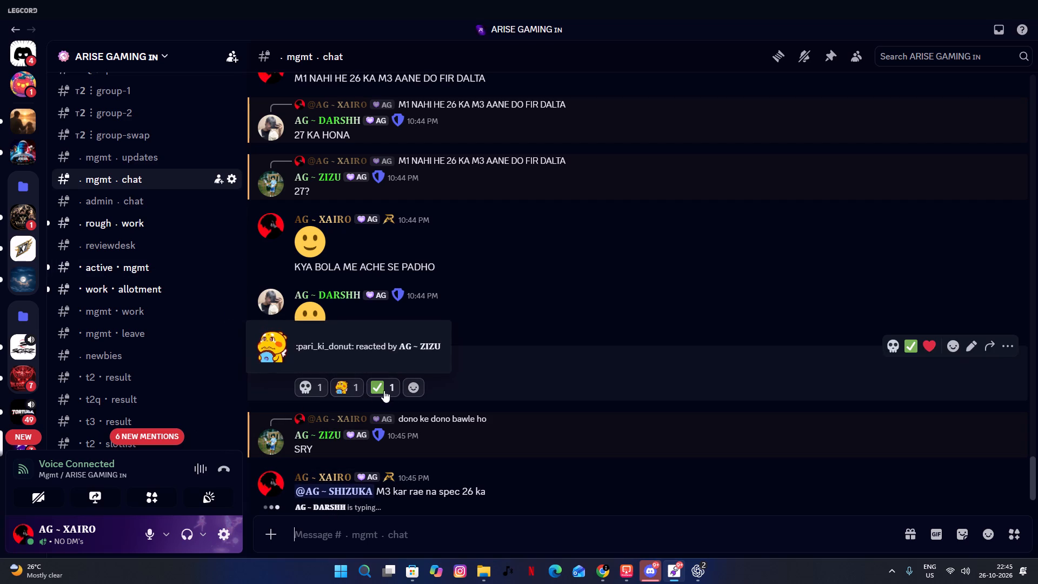
Look through the server's voice channels to check which staff members are connected.
left_click(401, 527)
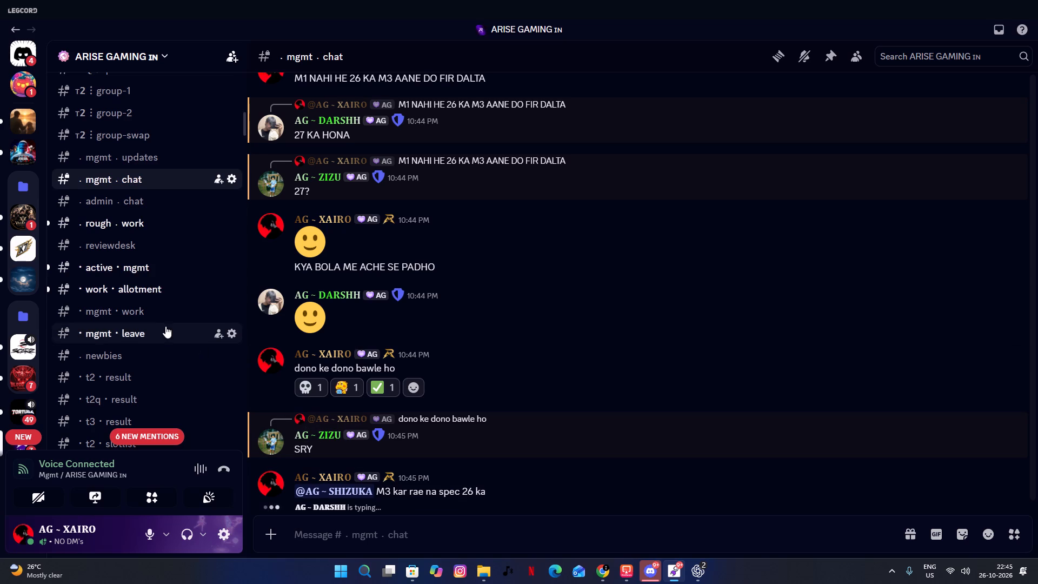
scroll(130, 358, "down", 8)
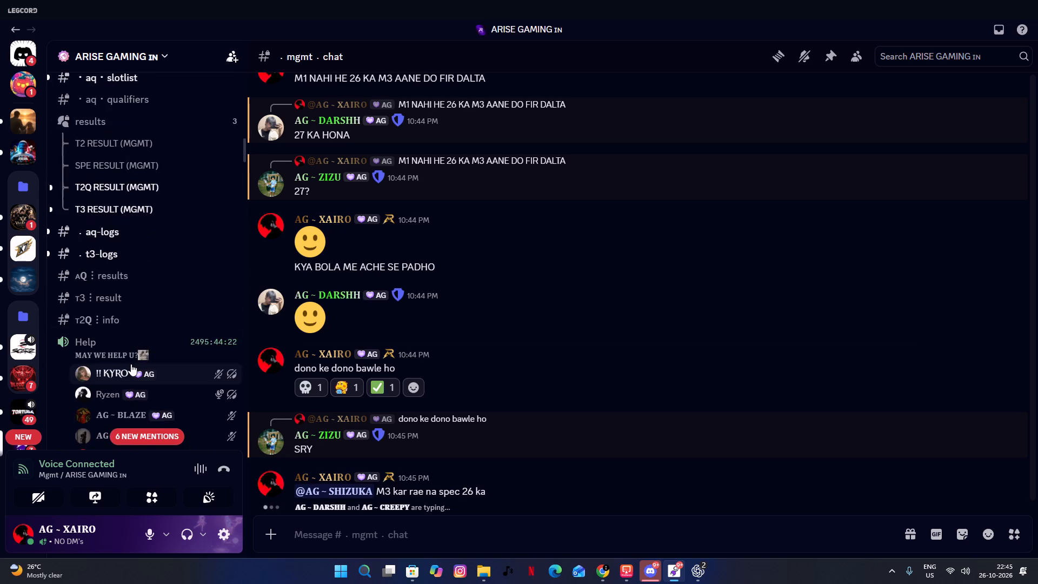
scroll(131, 364, "down", 16)
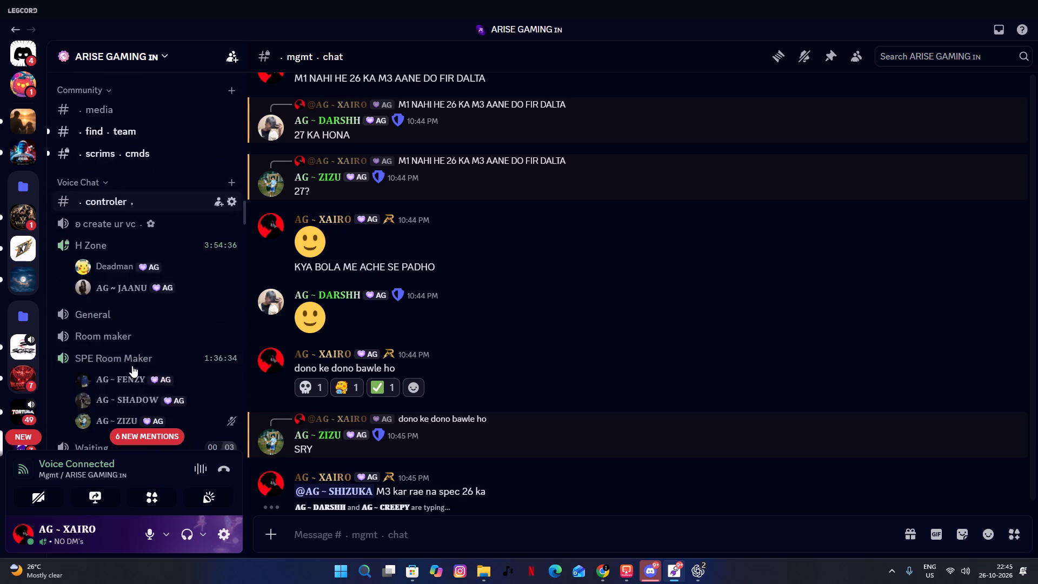
scroll(132, 366, "down", 9)
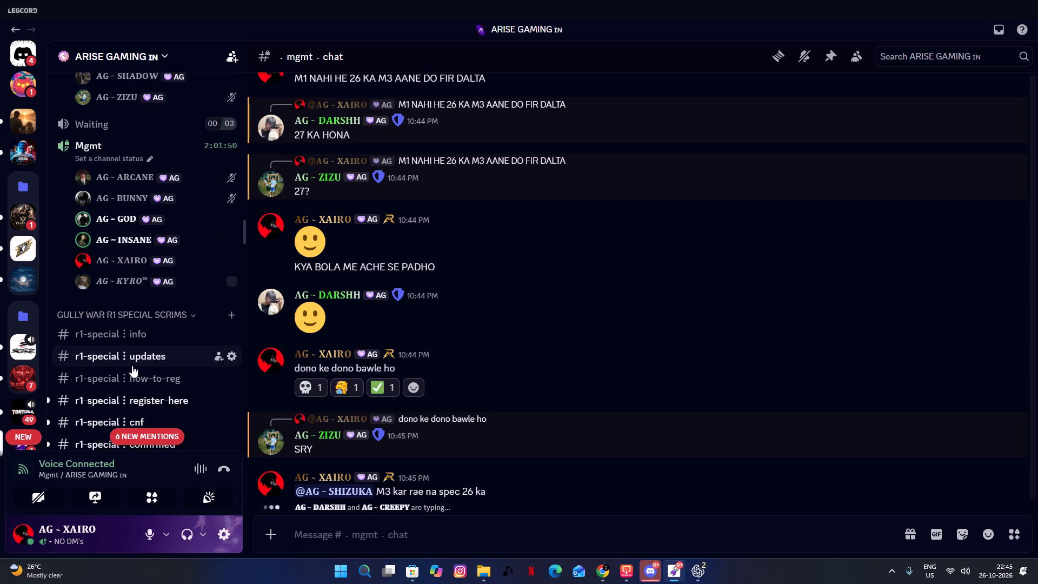
left_click(330, 520)
key("shift+at")
type("no")
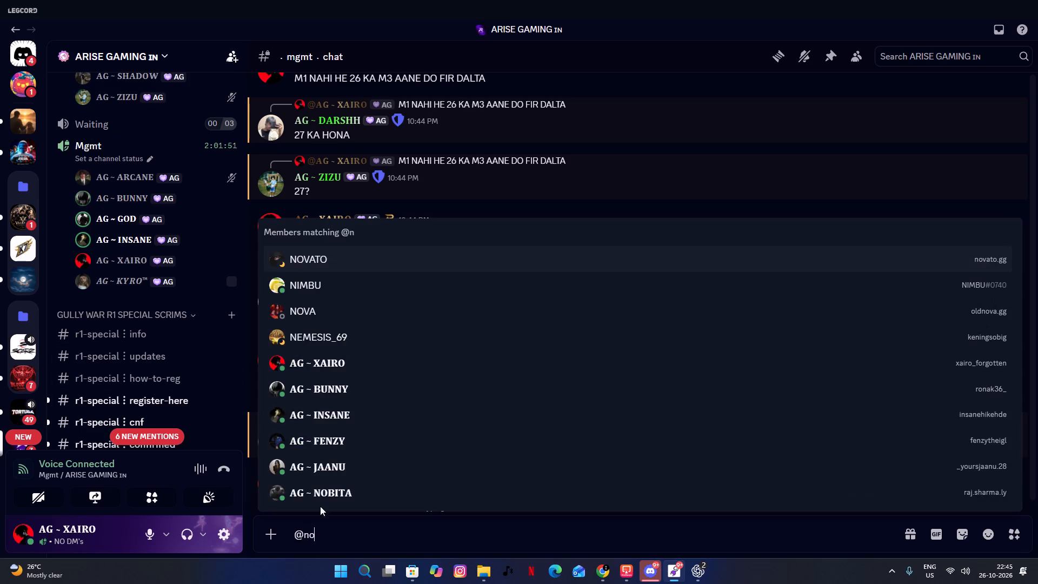
left_click(333, 306)
key("space")
key("r")
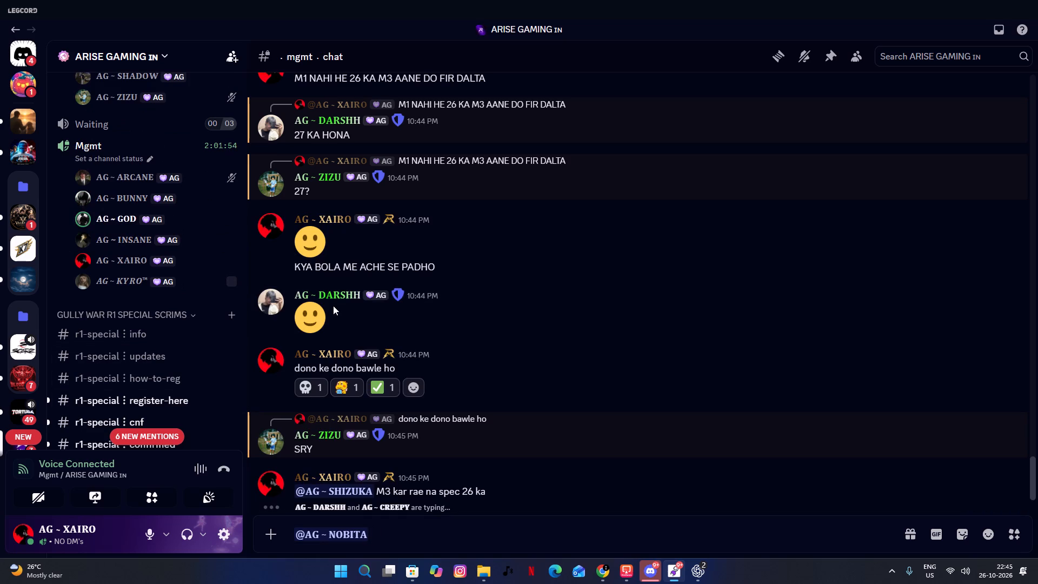
key("BackSpace")
type("kr rahi kya vo spec")
key("Return")
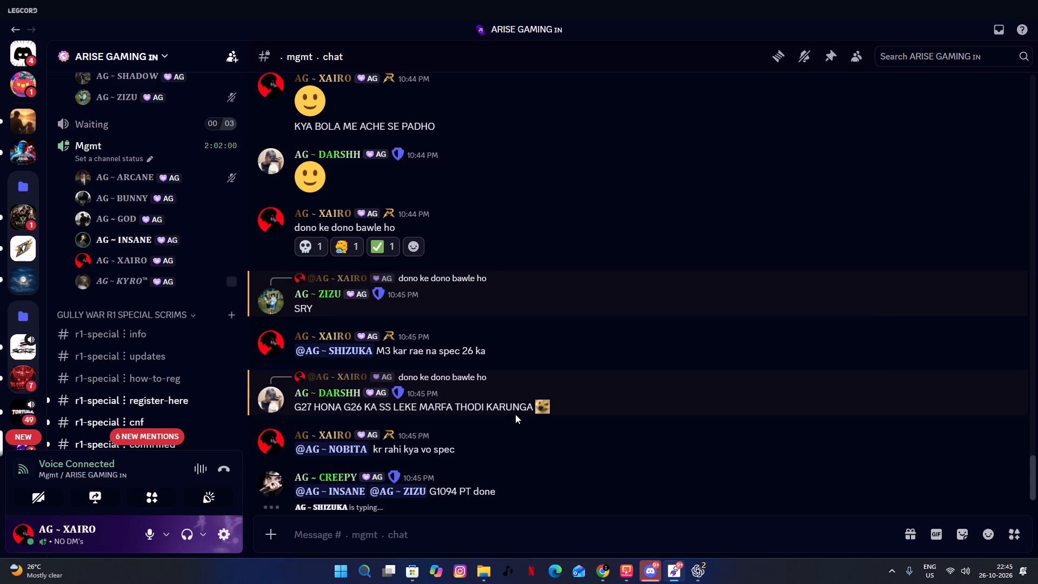
left_click(963, 375)
left_click(964, 371)
type("ap")
key("space")
type("apna dimag")
key("space")
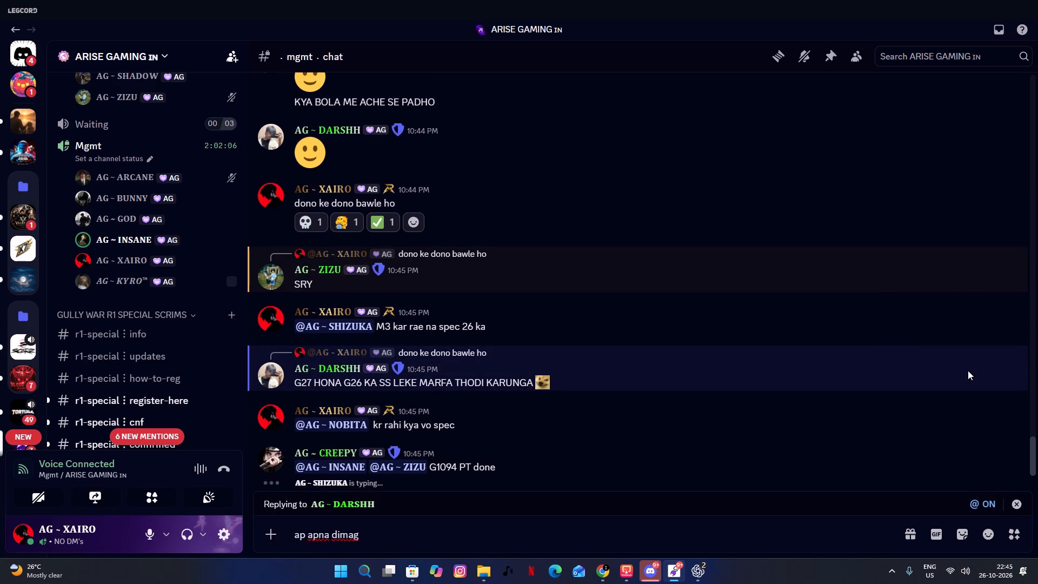
type("gar k")
key("BackSpace")
key("BackSpace")
key("BackSpace")
key("BackSpace")
key("BackSpace")
key("BackSpace")
key("BackSpace")
key("BackSpace")
key("BackSpace")
key("BackSpace")
key("BackSpace")
key("BackSpace")
key("BackSpace")
key("BackSpace")
key("BackSpace")
key("BackSpace")
key("BackSpace")
key("BackSpace")
key("BackSpace")
key("BackSpace")
key("BackSpace")
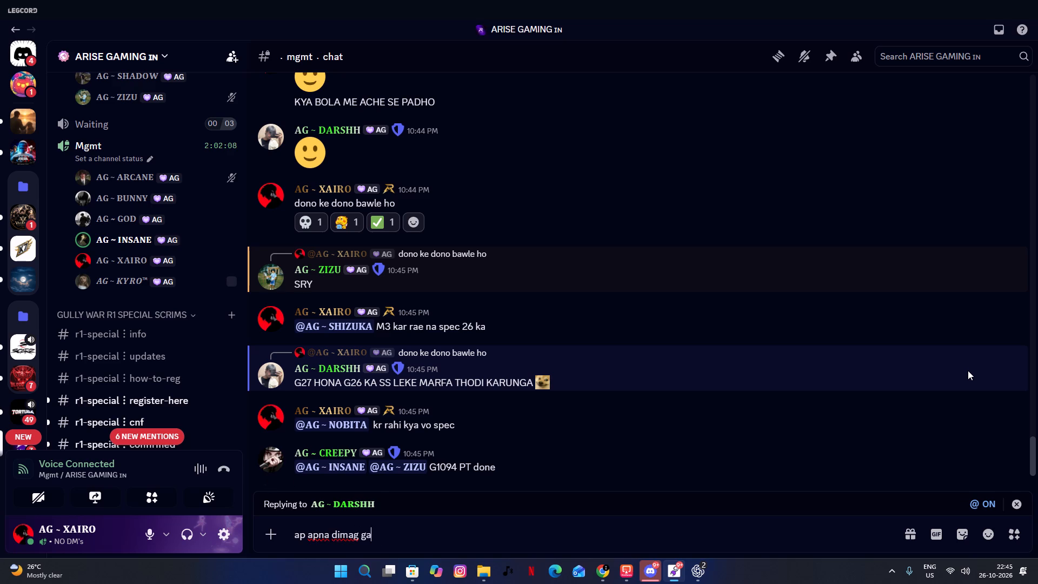
type("koi nai")
key("space")
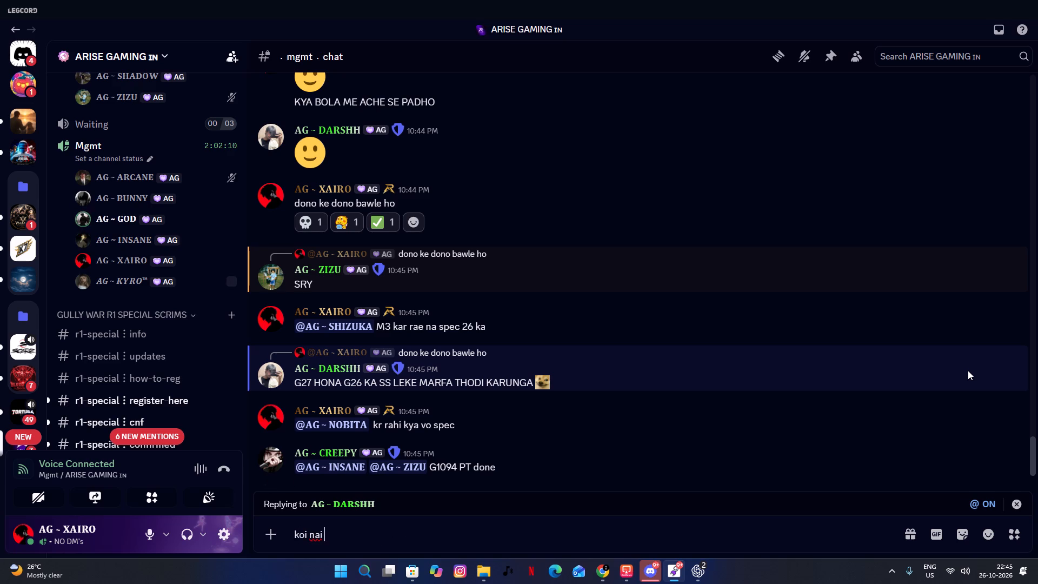
type("aap wati")
key("BackSpace")
key("BackSpace")
type("it kro")
key("Return")
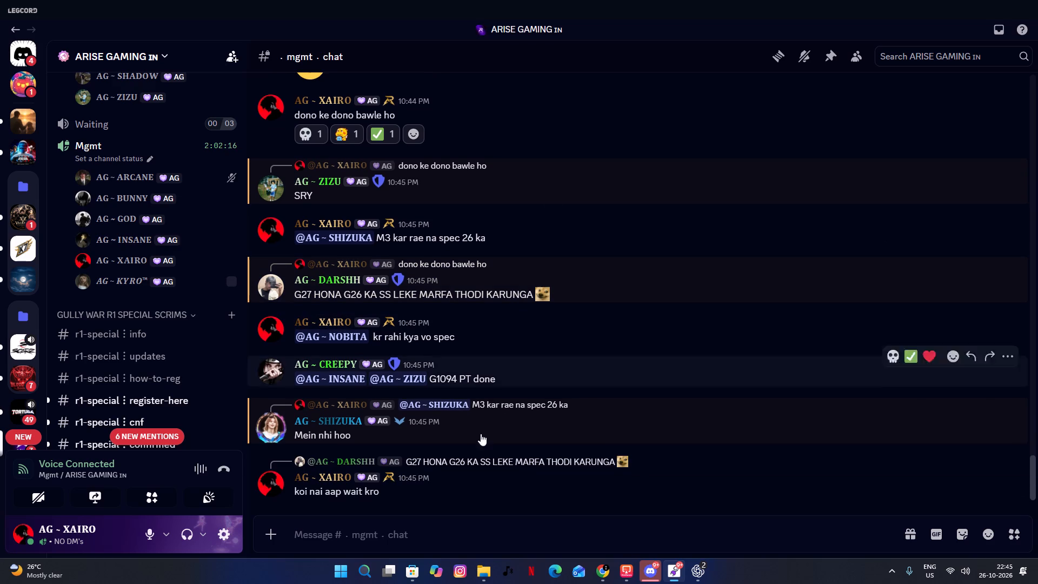
Reply to AG ~ SHIZUKA's "Mein nhi hoo" message with the text "apne 2 match ke ss dale na".
left_click(976, 386)
type("ao")
key("BackSpace")
type("pne 2 match ke ss dale na")
key("Return")
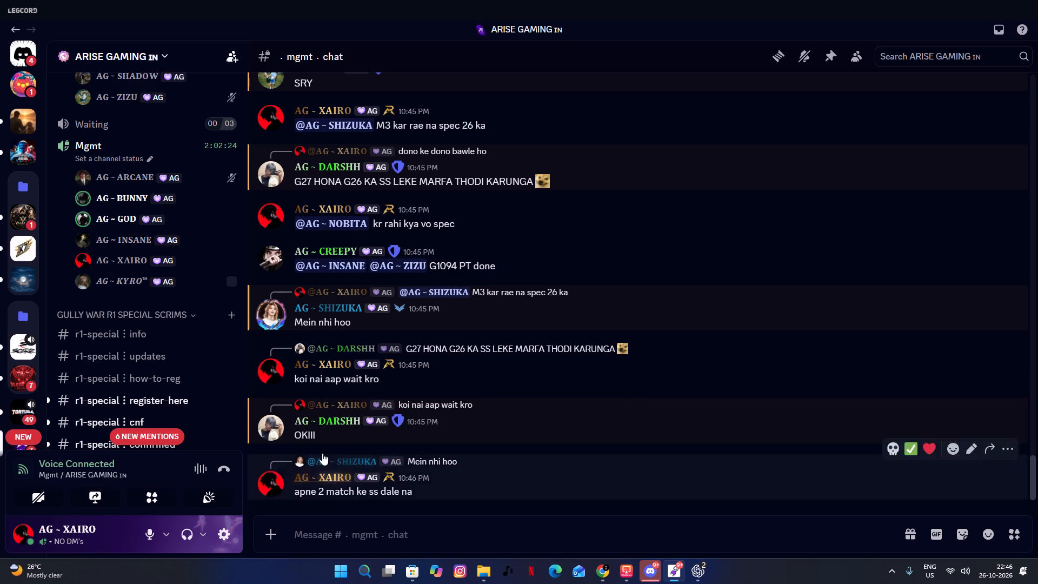
Post the follow-up message "26 ka" in mgmt chat.
scroll(219, 329, "up", 19)
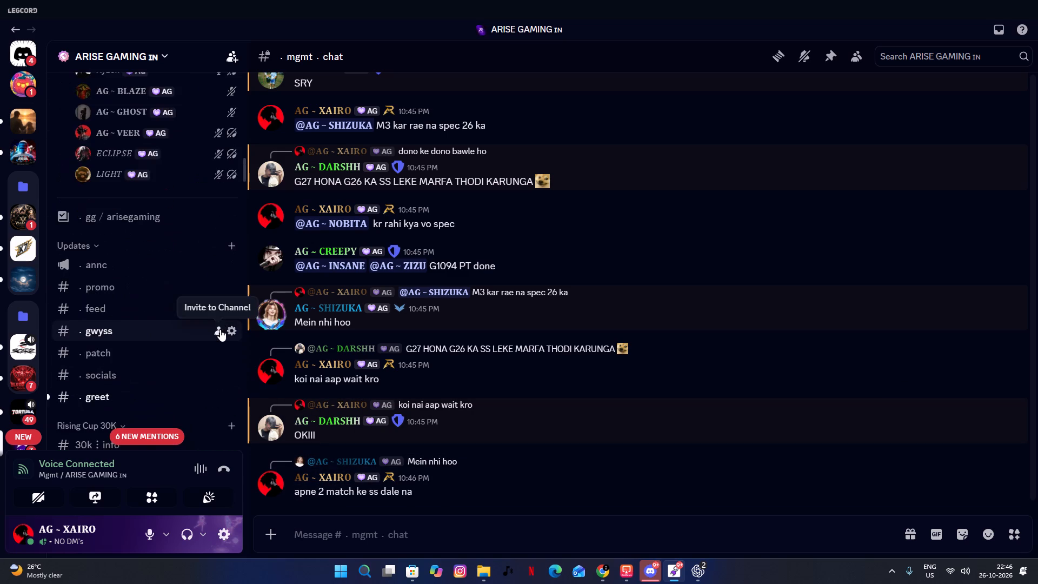
scroll(220, 329, "up", 4)
scroll(220, 329, "down", 7)
scroll(225, 329, "up", 14)
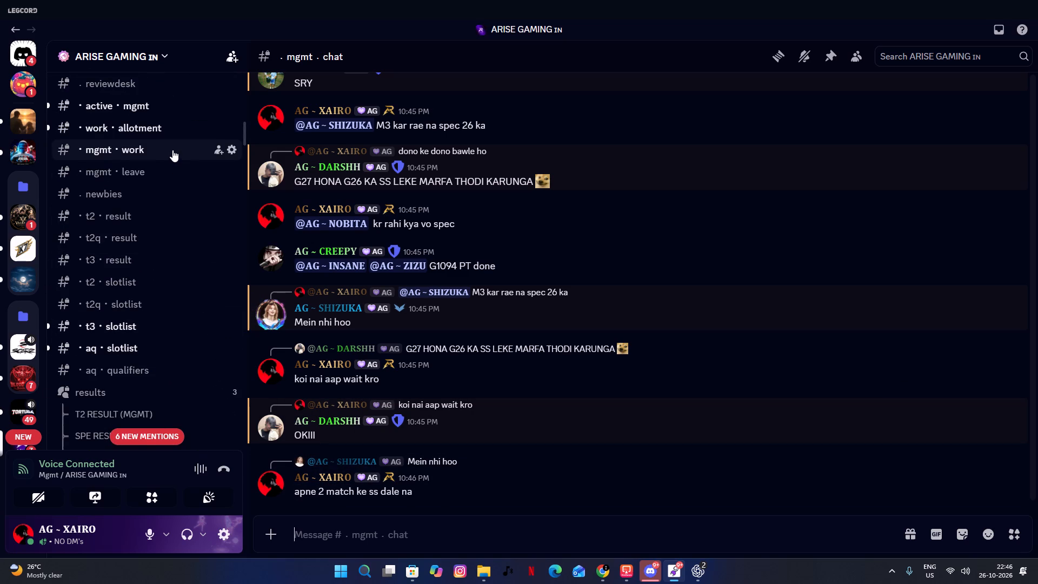
left_click(361, 555)
left_click(359, 537)
type("26 ka")
key("Return")
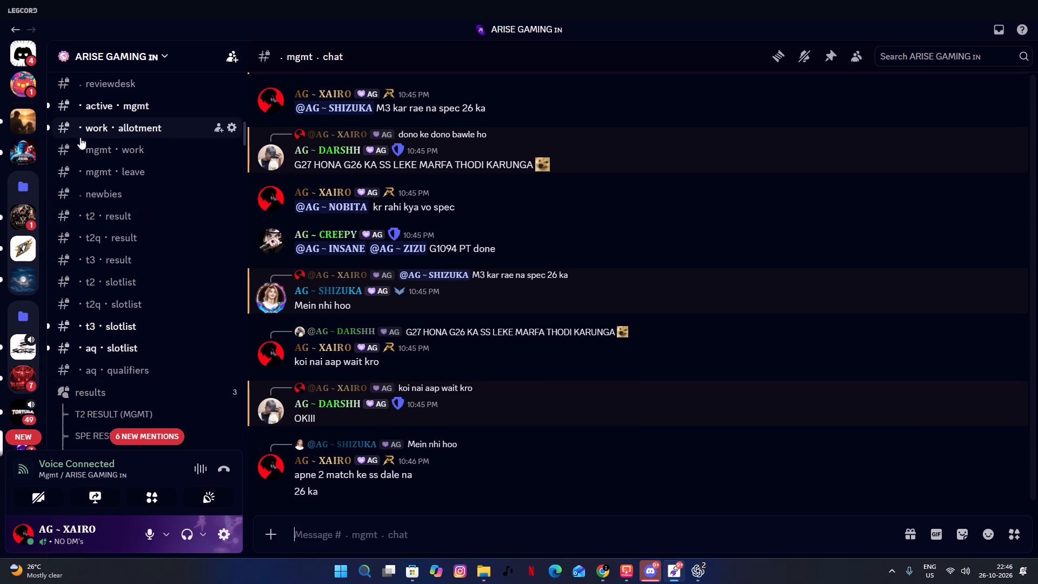
Check the mgmt work channel and the SPE RESULT (MGMT) thread for G26 match screenshots, and return to mgmt chat.
left_click(80, 137)
left_click(85, 147)
scroll(402, 180, "up", 11)
scroll(402, 180, "down", 6)
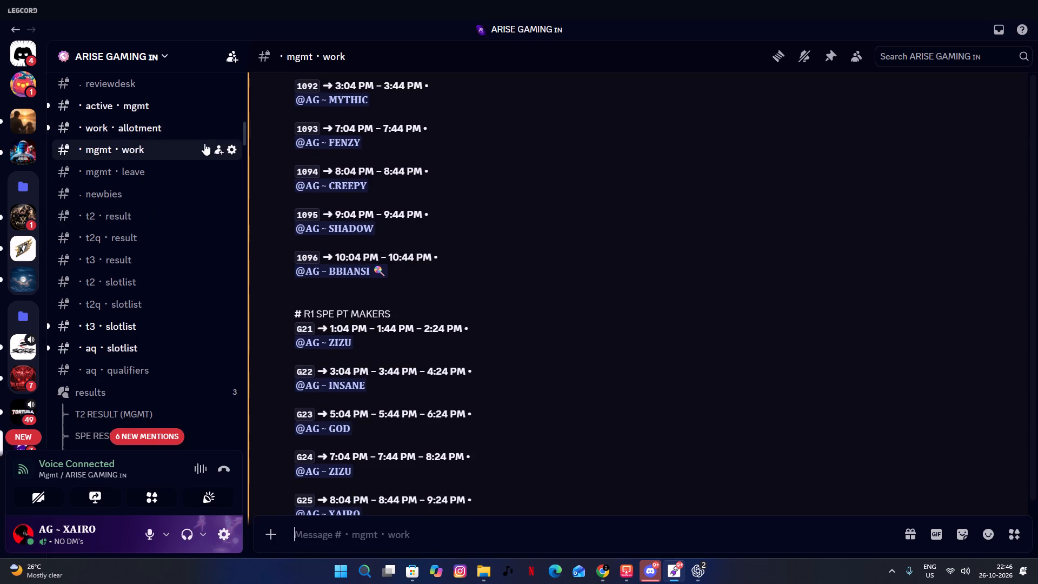
scroll(138, 247, "down", 4)
left_click(140, 202)
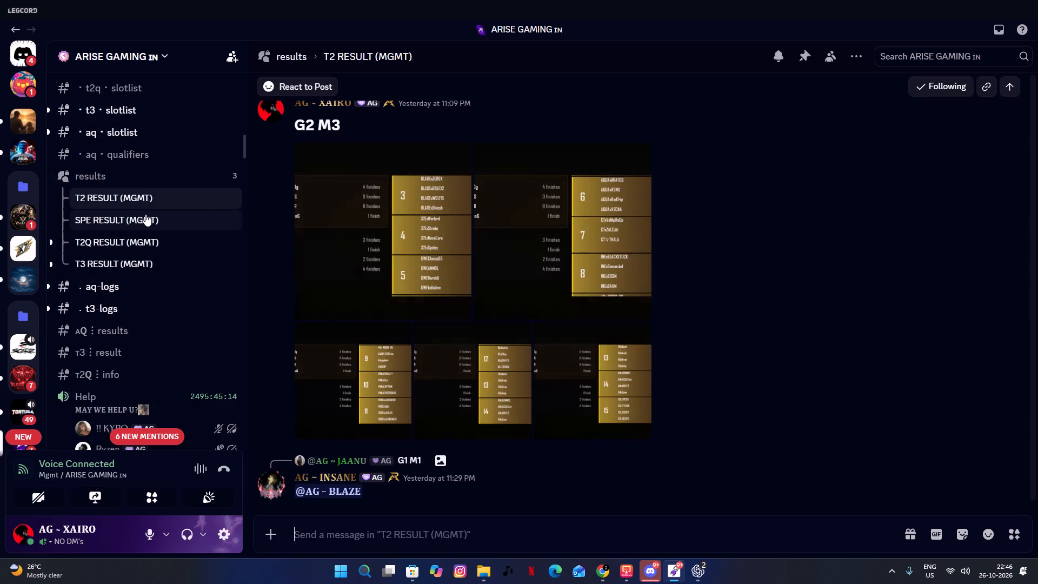
left_click(147, 213)
scroll(523, 198, "up", 5)
scroll(523, 198, "down", 10)
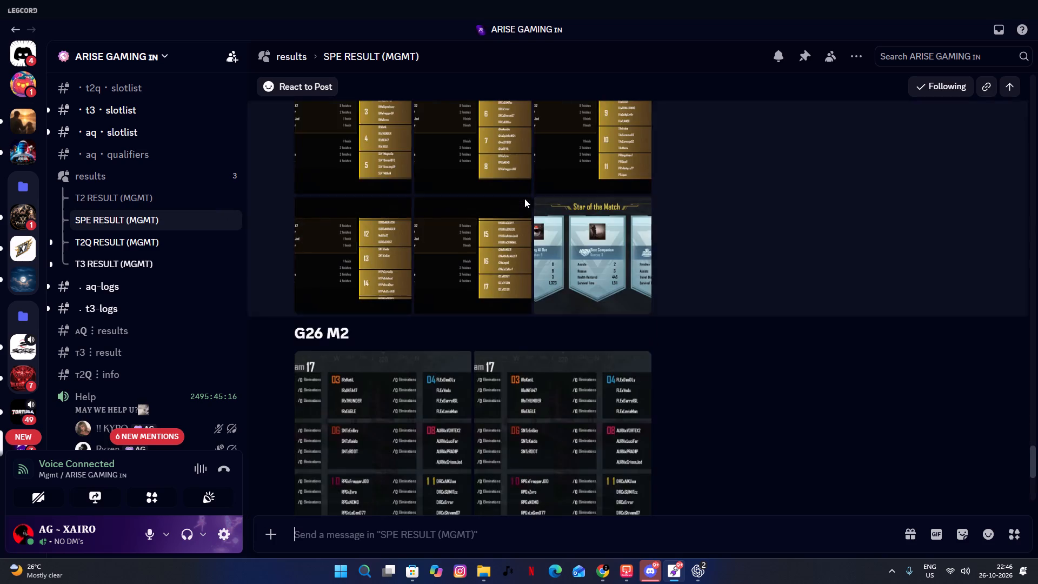
scroll(524, 198, "down", 9)
scroll(525, 198, "up", 16)
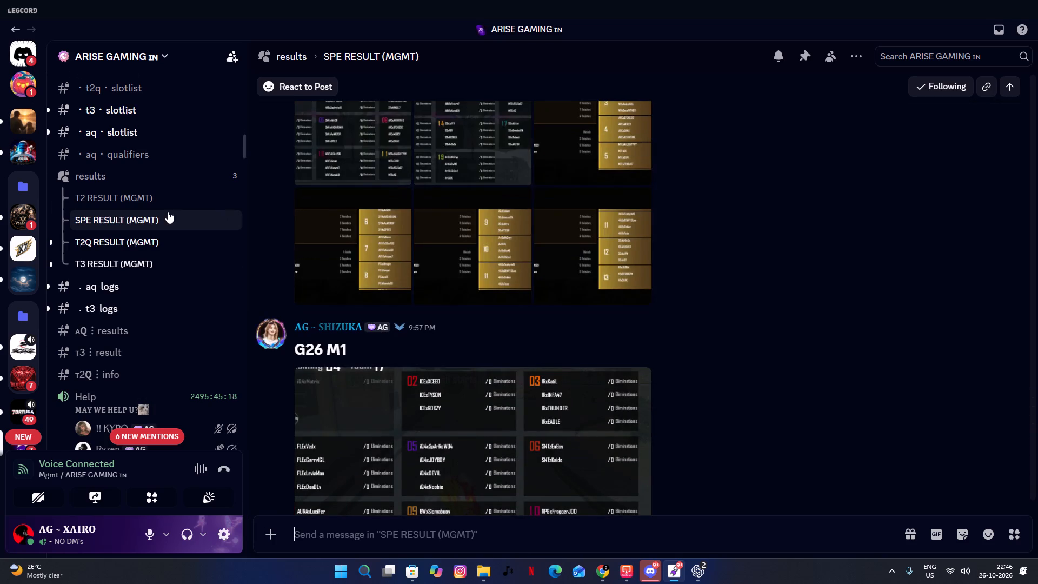
scroll(168, 211, "up", 11)
scroll(135, 370, "down", 3)
left_click(163, 242)
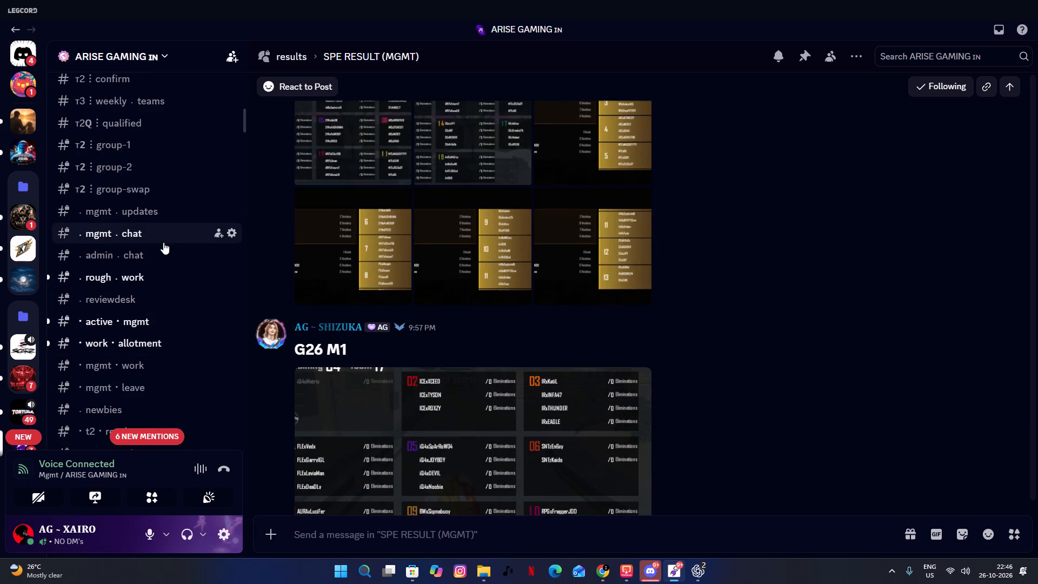
Look through the server's voice channels to check which staff members are connected.
scroll(343, 424, "down", 6)
left_click(378, 534)
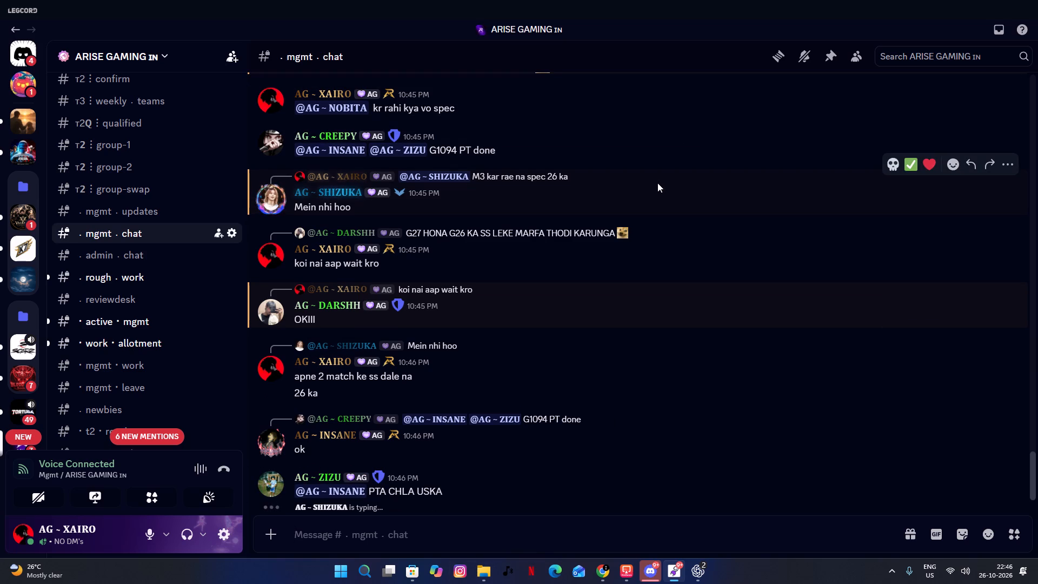
scroll(667, 203, "down", 6)
scroll(253, 307, "down", 10)
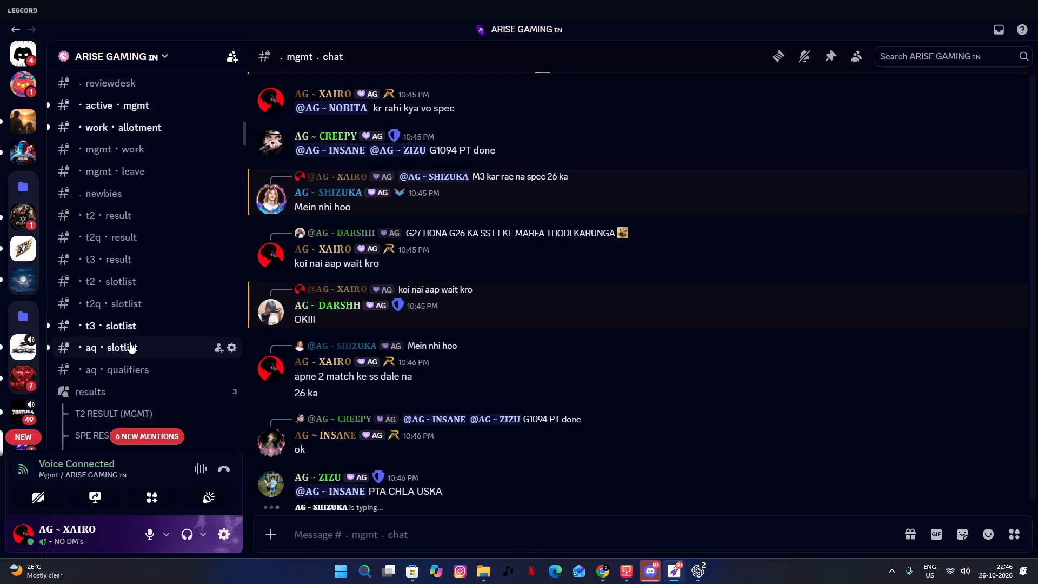
scroll(125, 172, "down", 13)
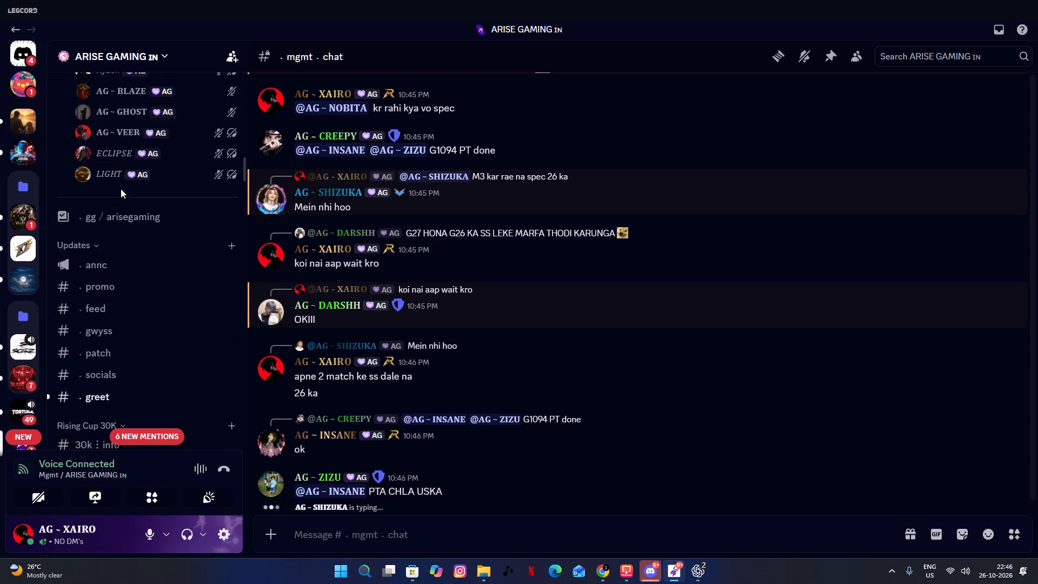
scroll(121, 189, "down", 15)
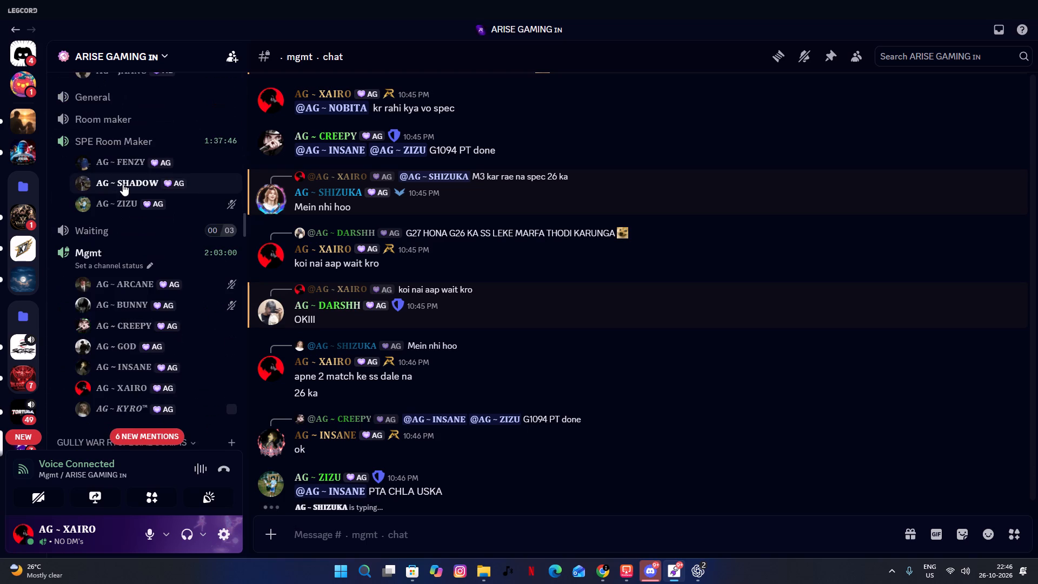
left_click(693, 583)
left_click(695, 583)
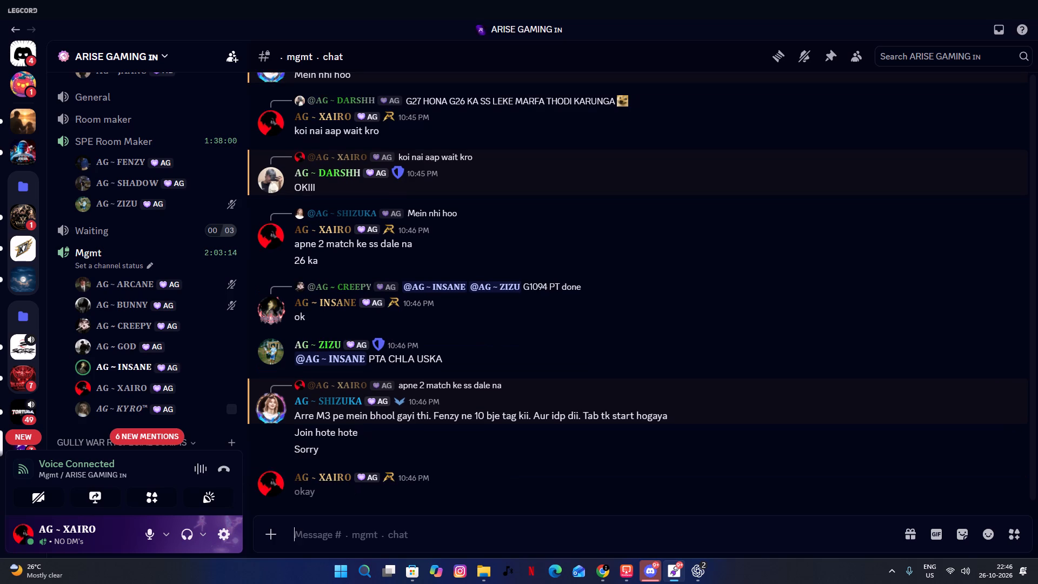
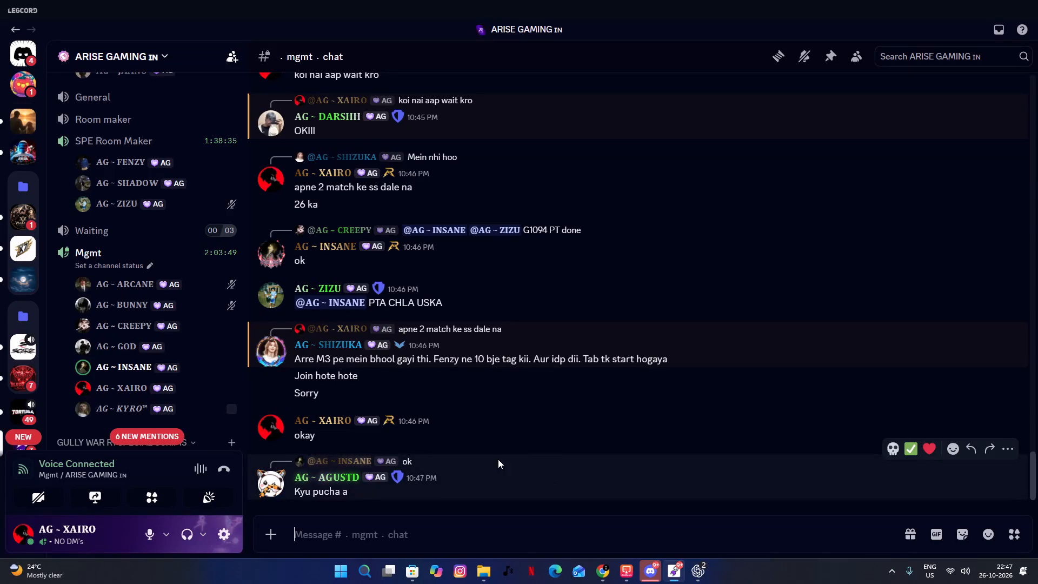
left_click(375, 535)
type("@zi")
key("BackSpace")
type("iz")
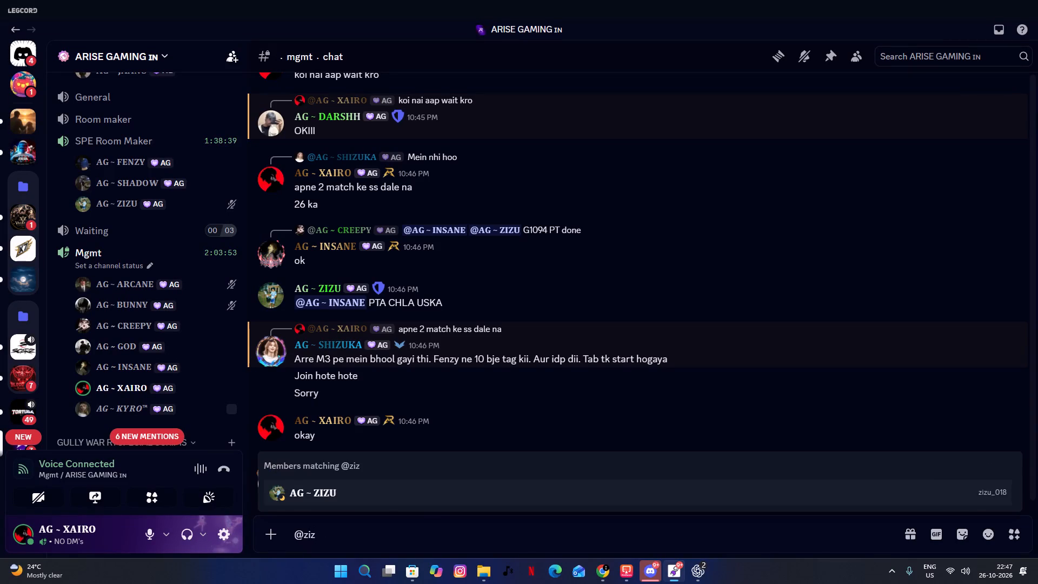
key("Return")
type("dediya hu")
key("Return")
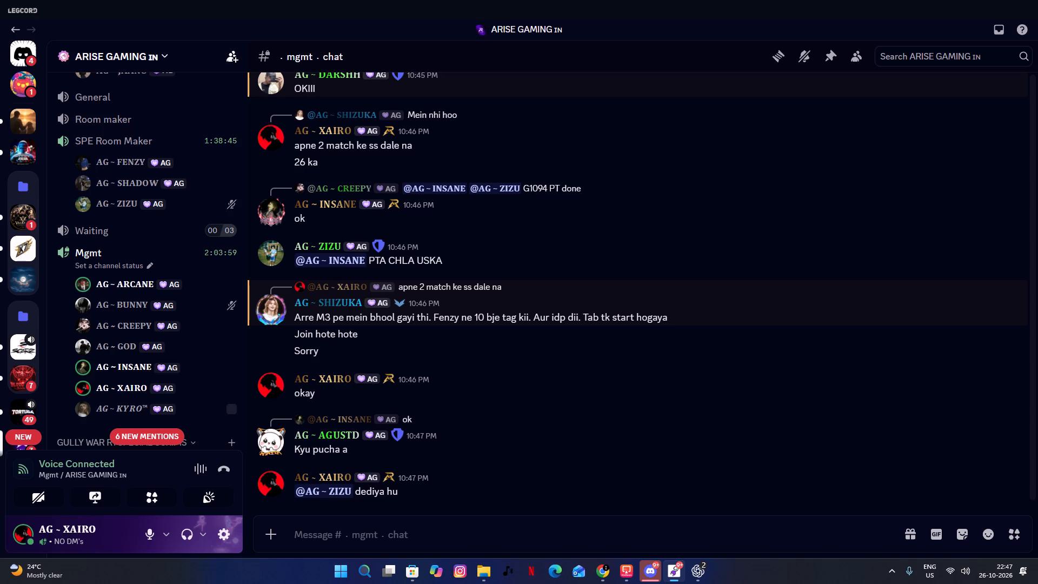
key("space")
key("BackSpace")
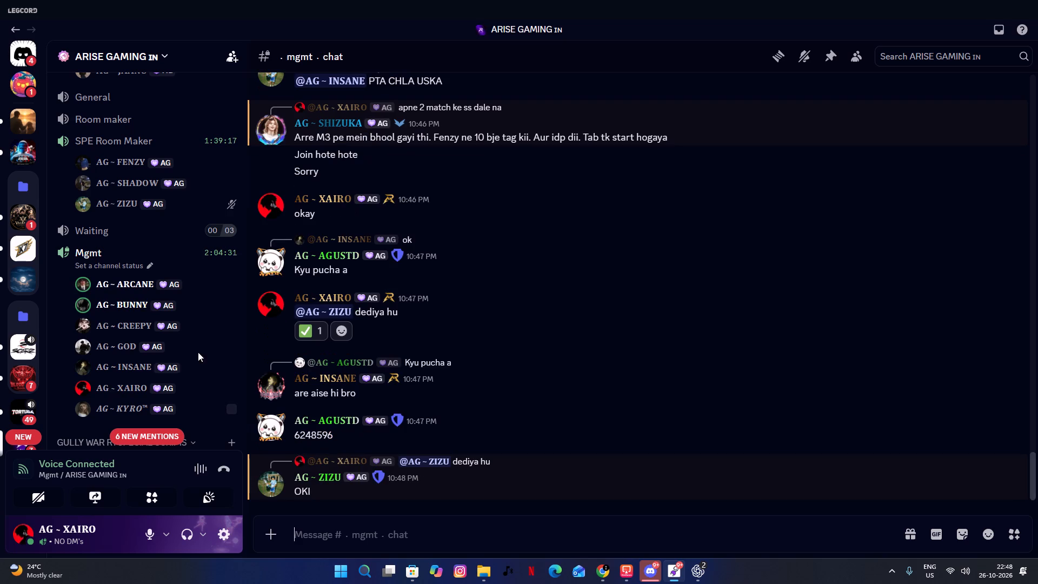
scroll(170, 379, "down", 2)
scroll(306, 430, "down", 4)
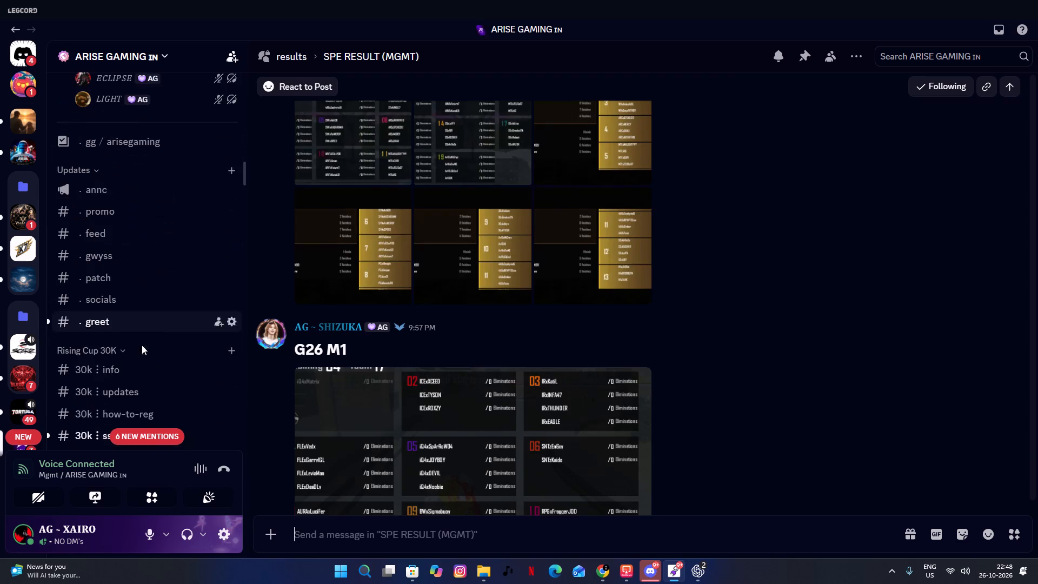
scroll(115, 321, "up", 5)
scroll(118, 318, "down", 17)
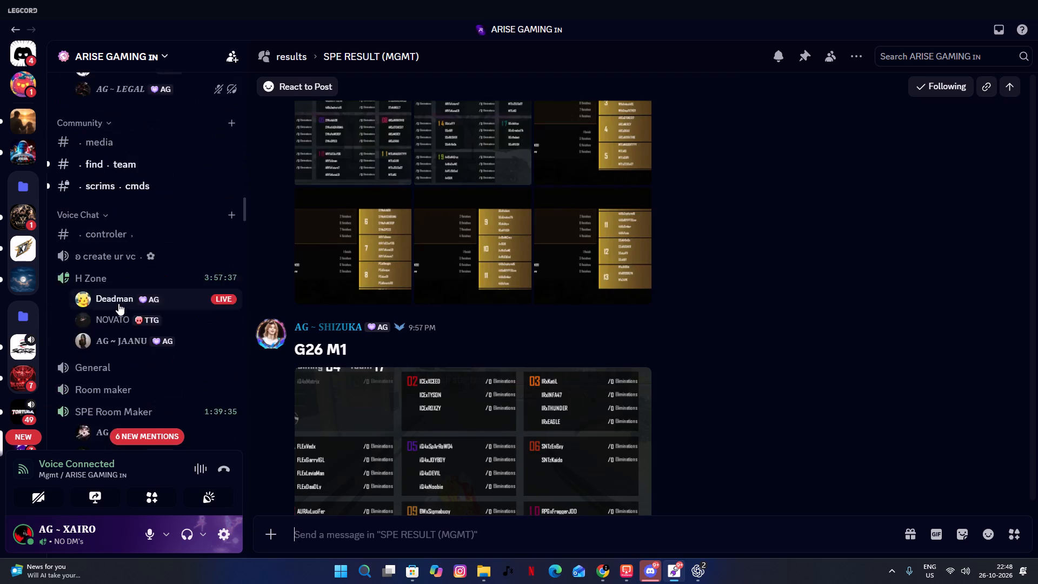
scroll(118, 303, "down", 4)
scroll(543, 437, "down", 4)
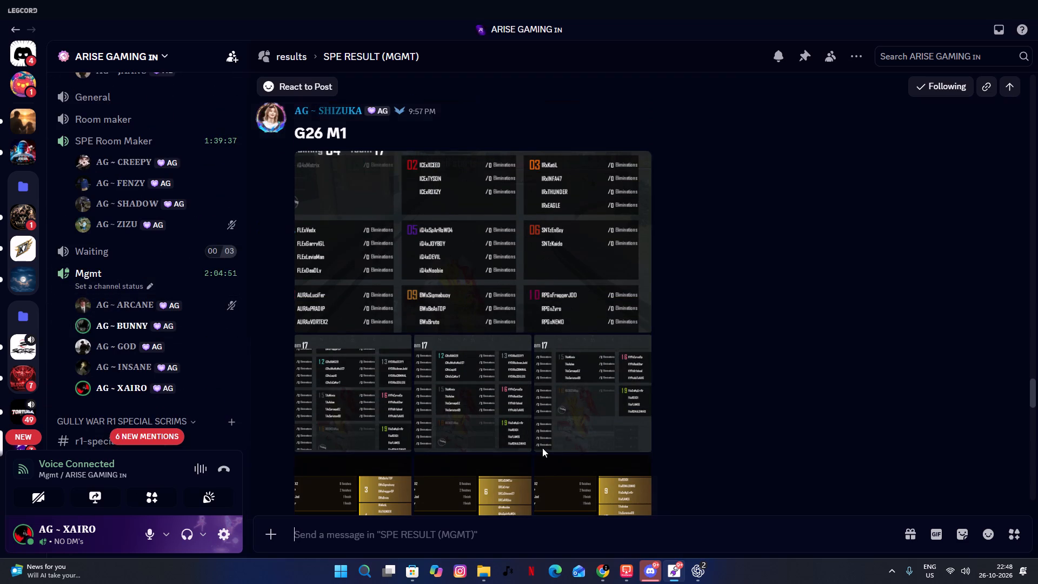
scroll(533, 430, "up", 9)
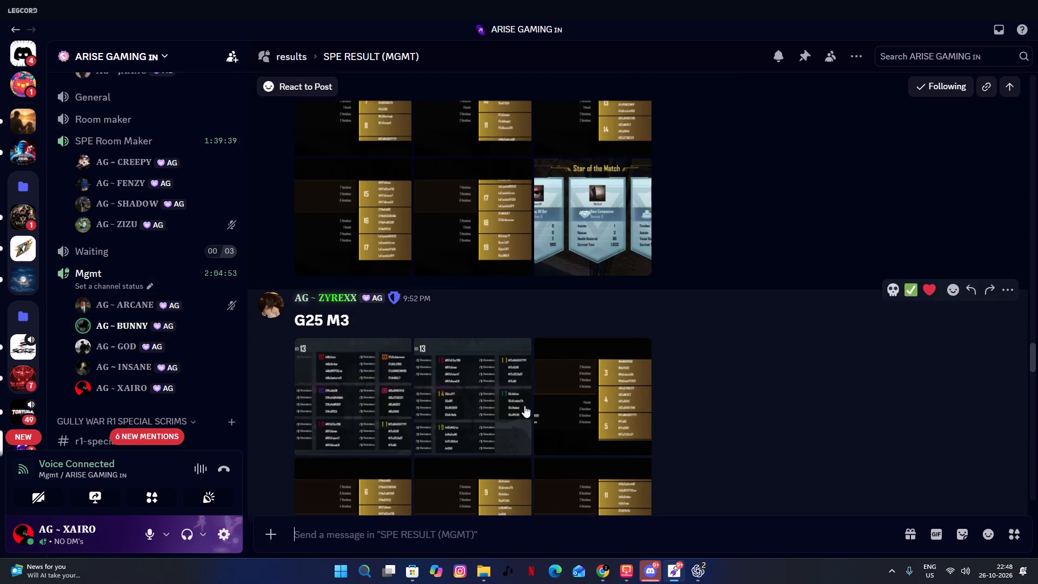
scroll(521, 421, "down", 6)
scroll(519, 414, "up", 16)
scroll(519, 416, "down", 4)
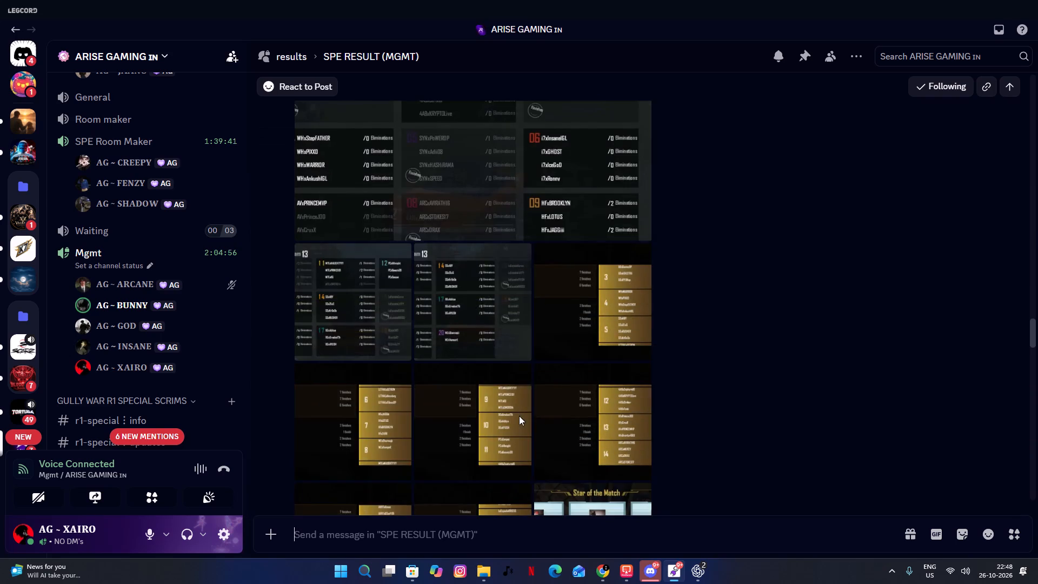
left_click(577, 297)
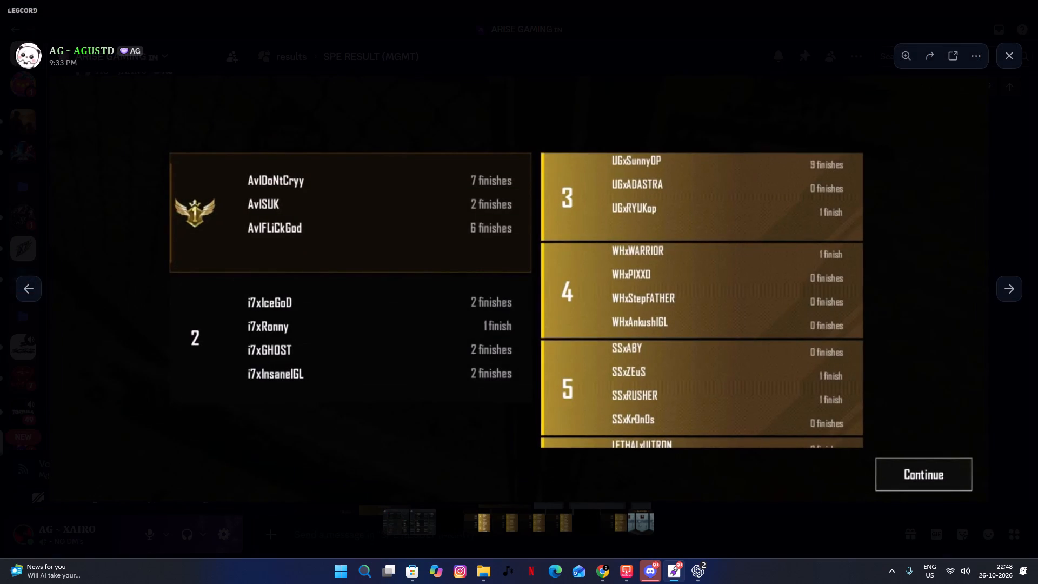
Arrange the SPE PT KYRO spreadsheet and the results screenshot side by side, with the XAIRO G25 table's Match 1 columns in view.
key("super+Left")
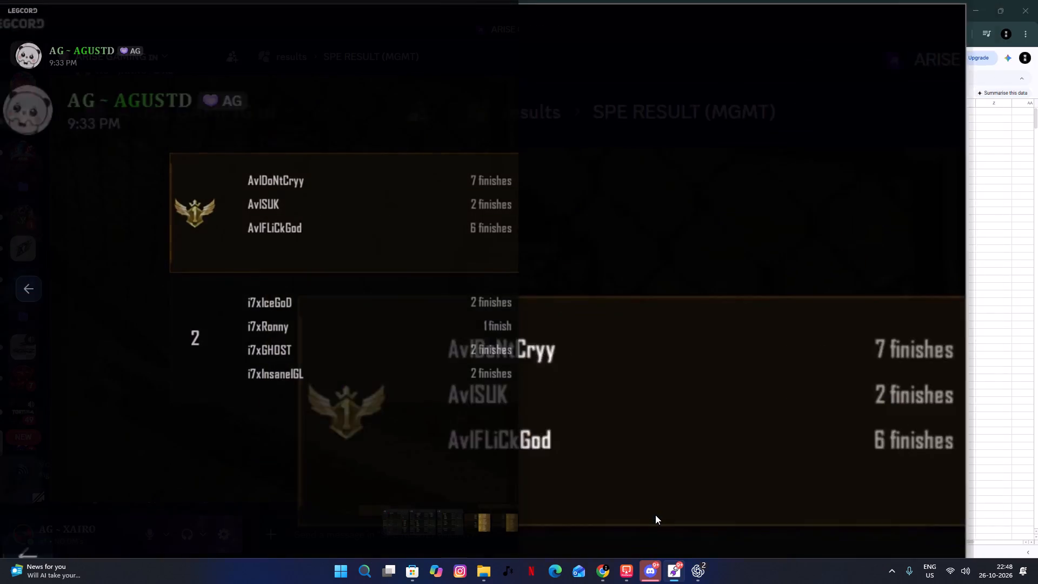
key("super+Up")
key("super+Left")
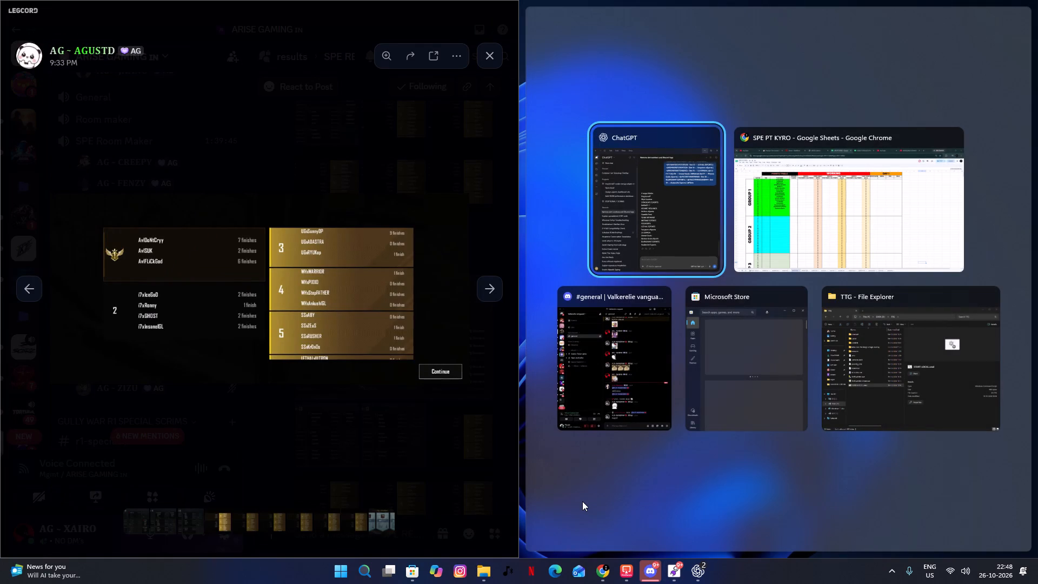
left_click(383, 326)
key("super+Left")
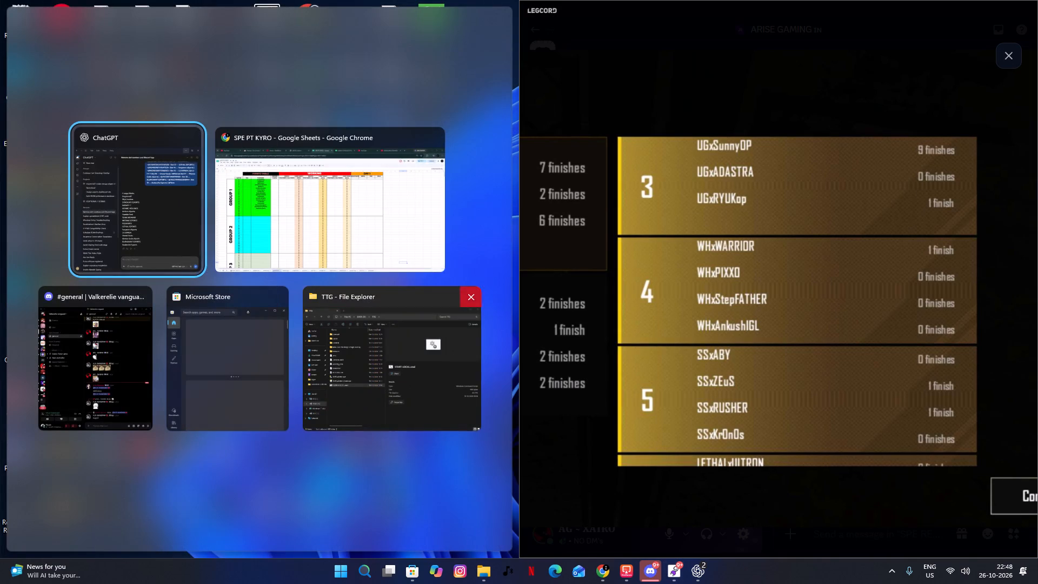
left_click(364, 195)
scroll(202, 206, "up", 3)
scroll(225, 211, "up", 1, "ctrl")
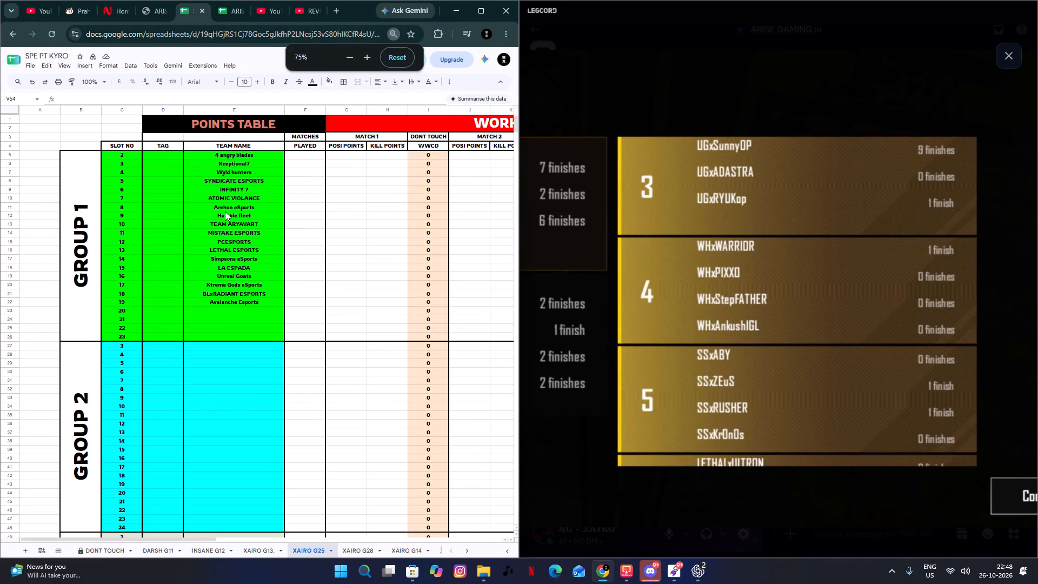
scroll(225, 211, "up", 1)
left_click_drag(200, 540, 213, 541)
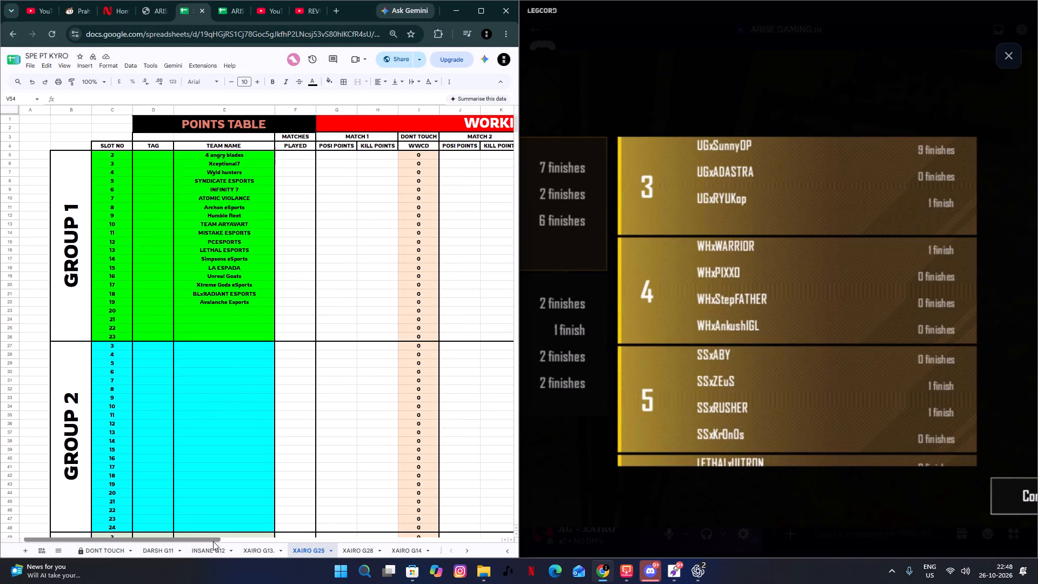
left_click_drag(213, 541, 238, 536)
scroll(247, 310, "down", 1, "ctrl")
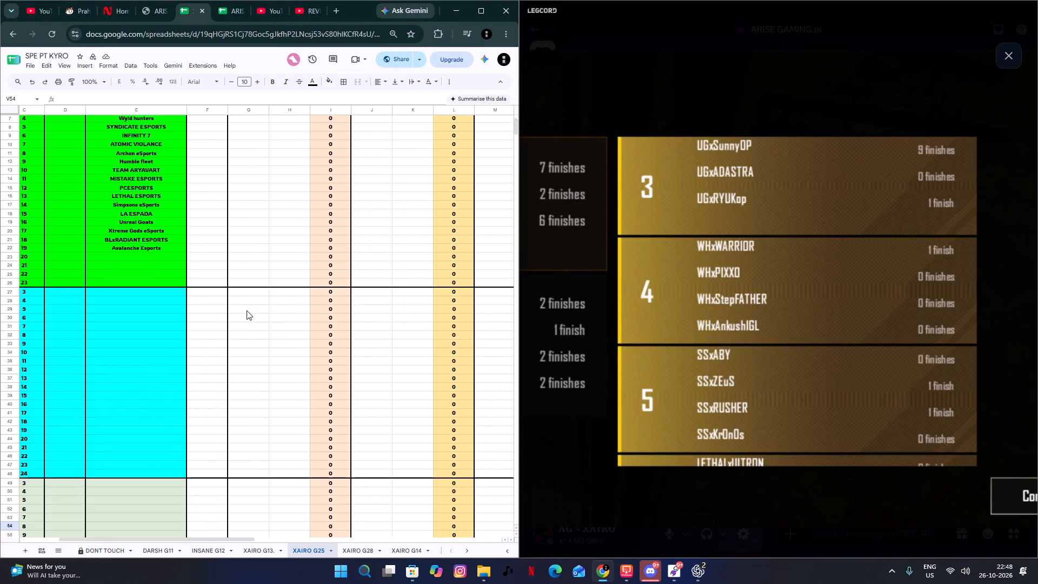
scroll(245, 322, "up", 2)
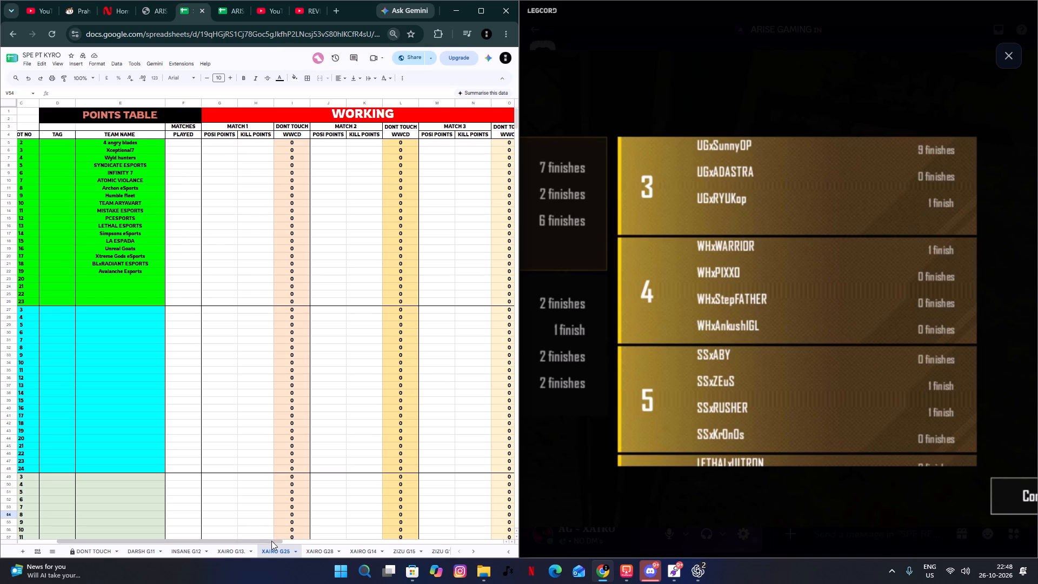
left_click_drag(271, 543, 254, 544)
Examine the G25 M1 winner's player tags and the team slot screenshot to match them with a team in XAIRO G25.
left_click(677, 310)
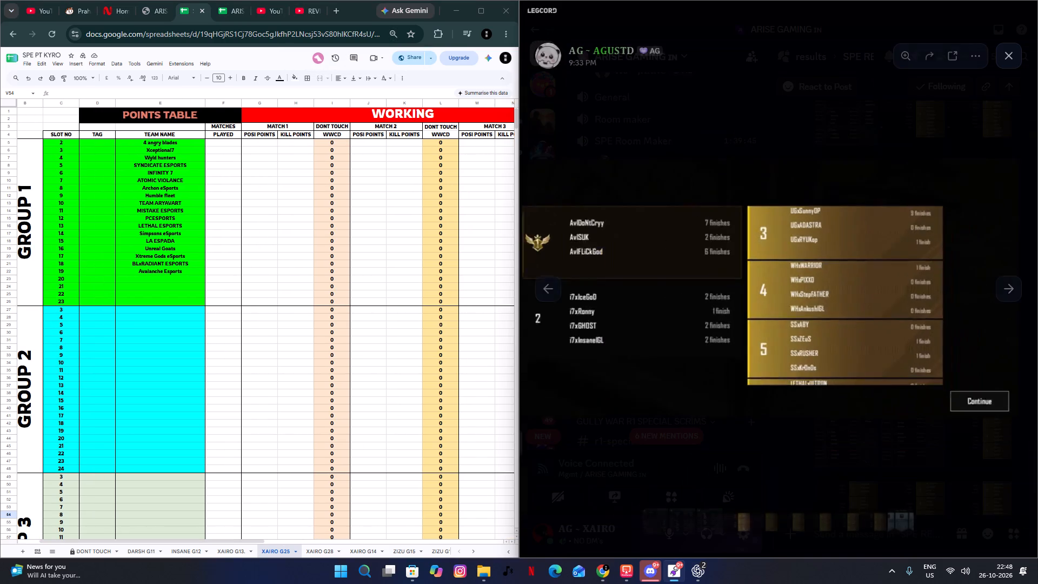
left_click(649, 286)
left_click_drag(653, 235, 653, 262)
left_click(190, 276)
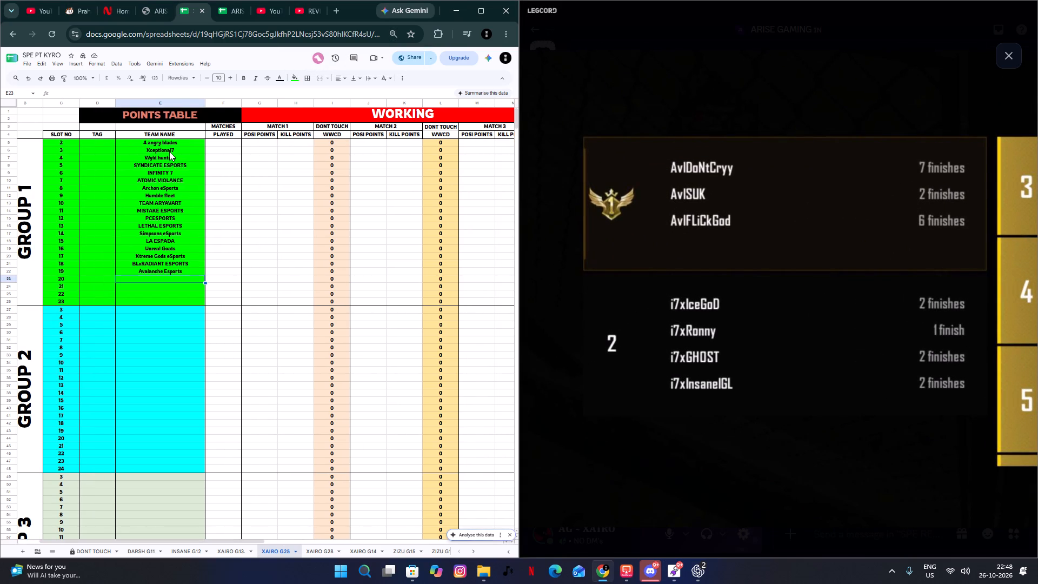
left_click(169, 151)
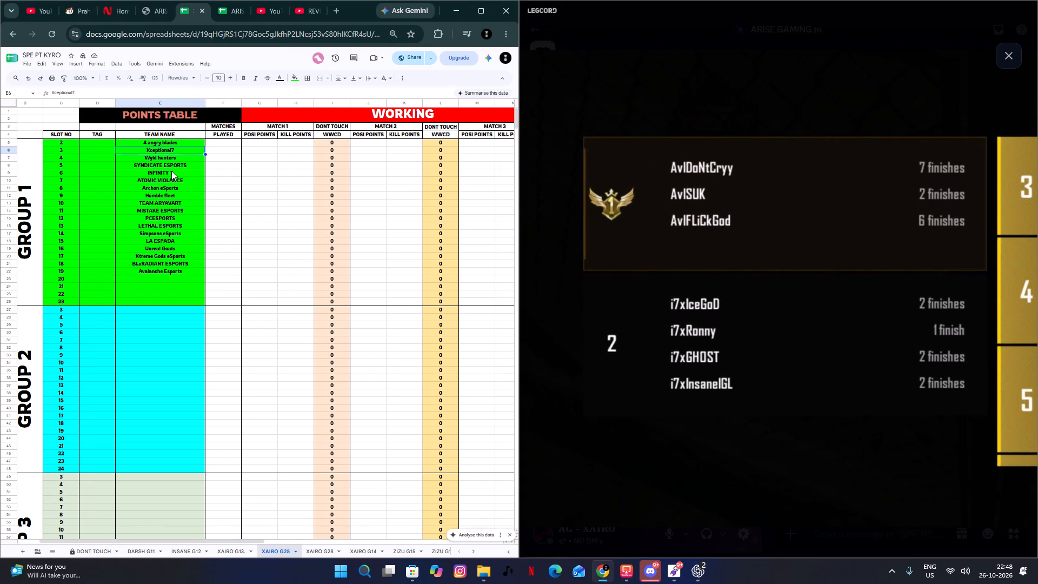
left_click(627, 329)
left_click(1006, 48)
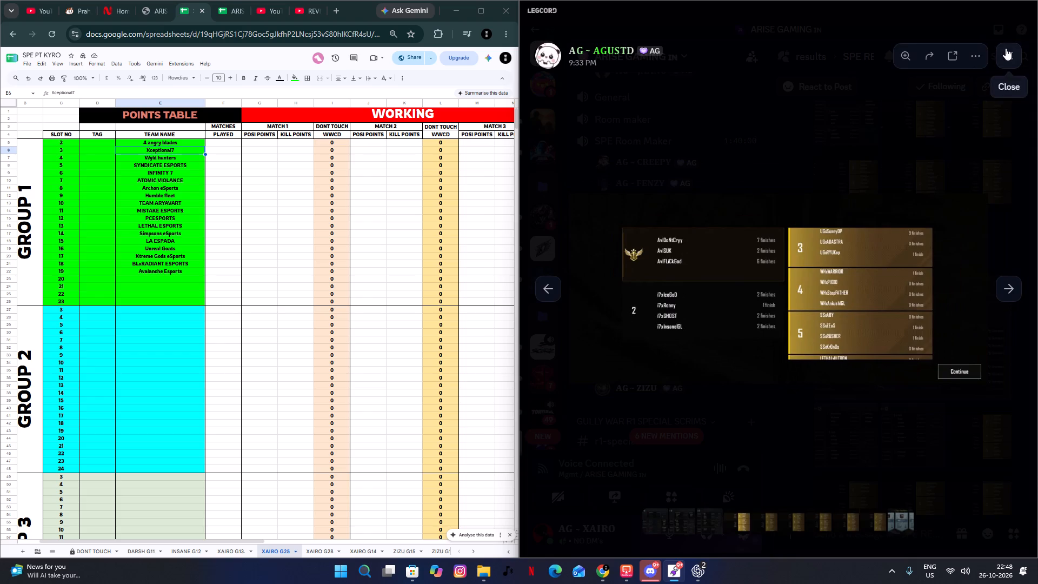
left_click(857, 335)
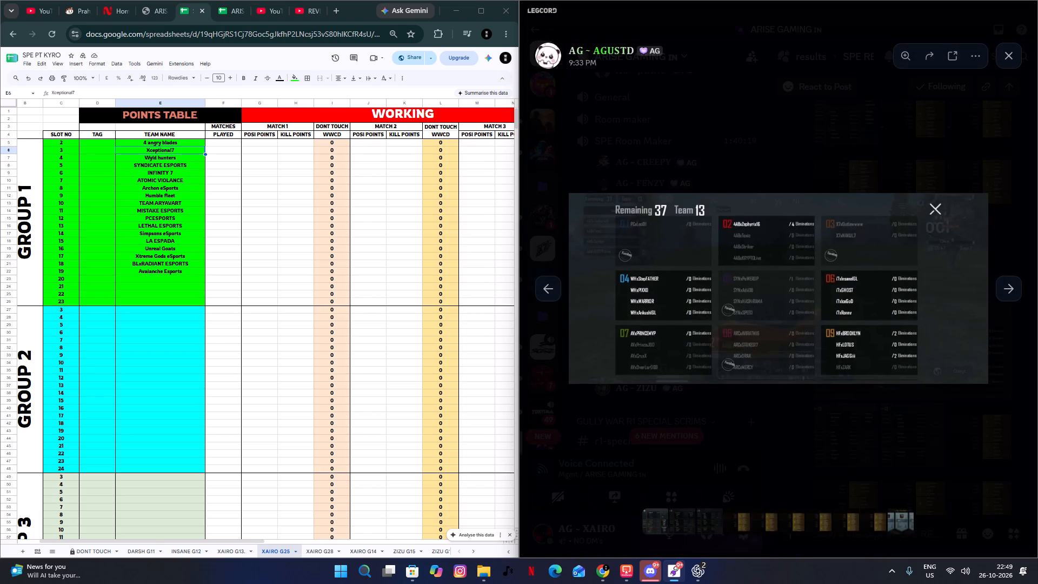
left_click(643, 221)
left_click_drag(812, 291, 786, 283)
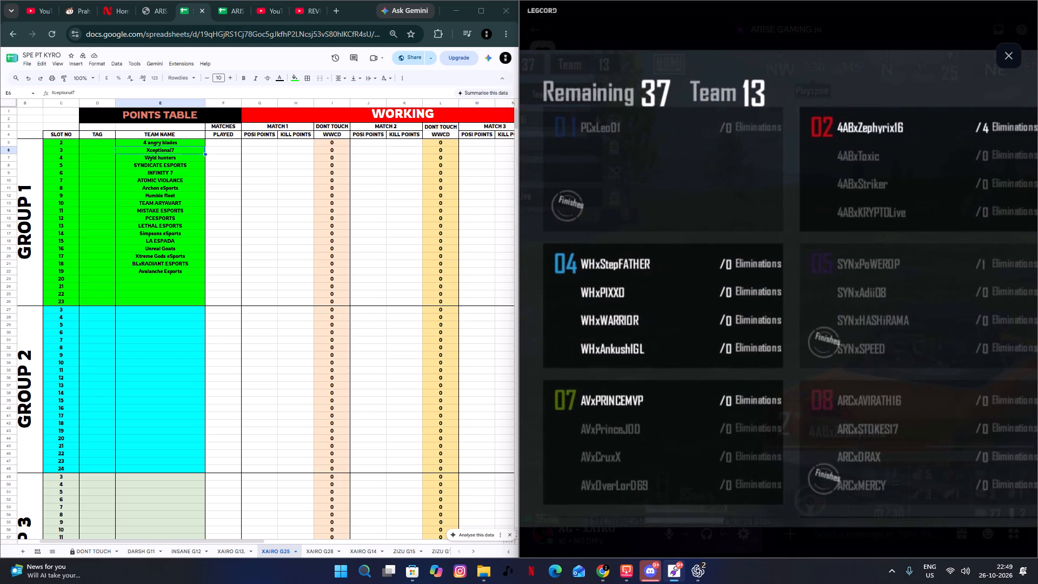
left_click_drag(786, 283, 781, 282)
left_click(781, 282)
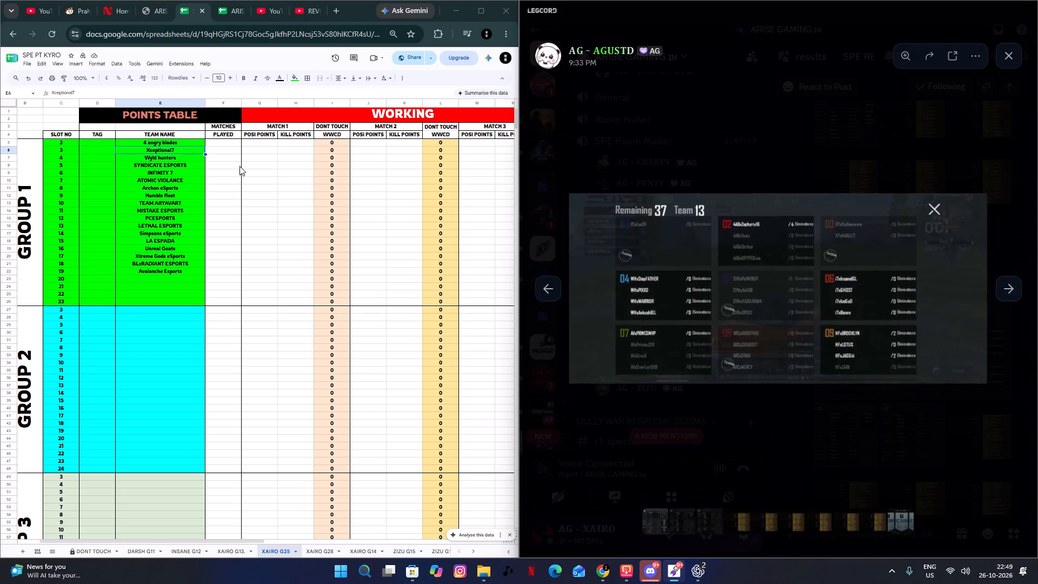
Enter 1 match played and 10 Match 1 position points for ATOMIC VIOLANCE in slot 7.
left_click(131, 176)
left_click(162, 183)
left_click(231, 184)
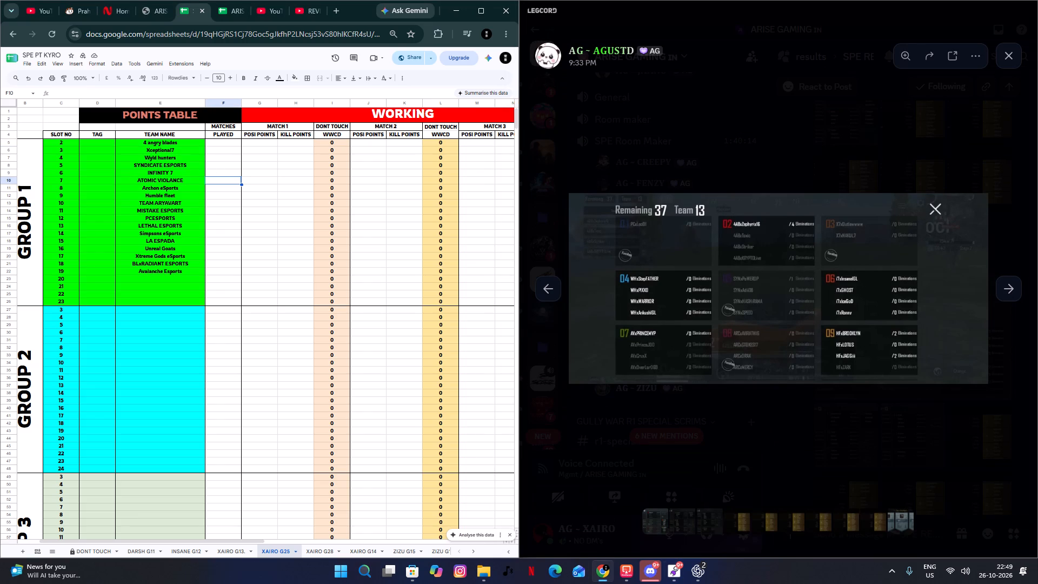
key("1")
key("Tab")
type("10")
key("Tab")
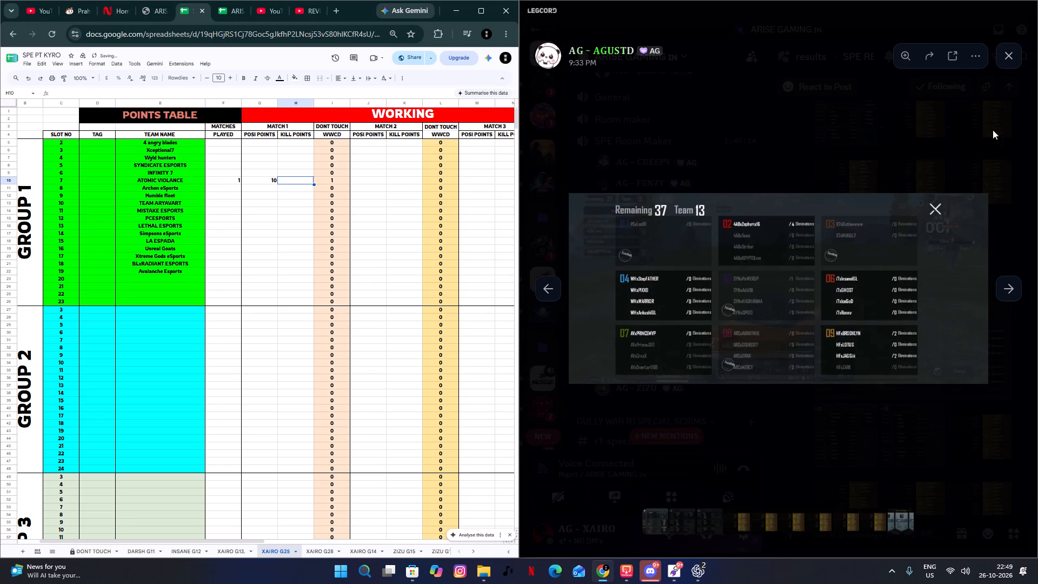
Compare the G25 M1 winner's player tags with the team slot screenshots to identify the winning team's slot.
left_click(1004, 65)
left_click(952, 454)
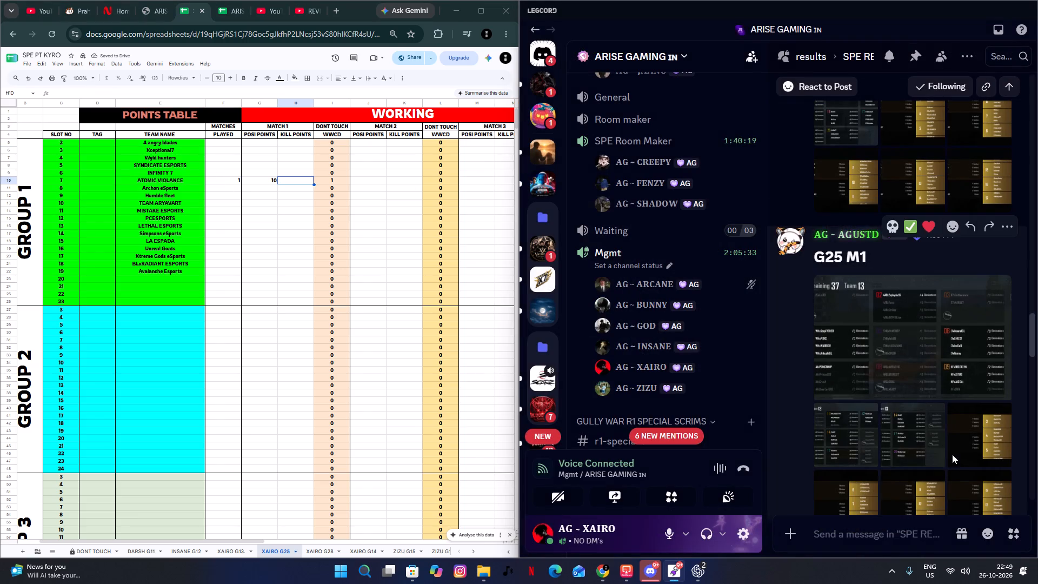
left_click(669, 281)
left_click(714, 273)
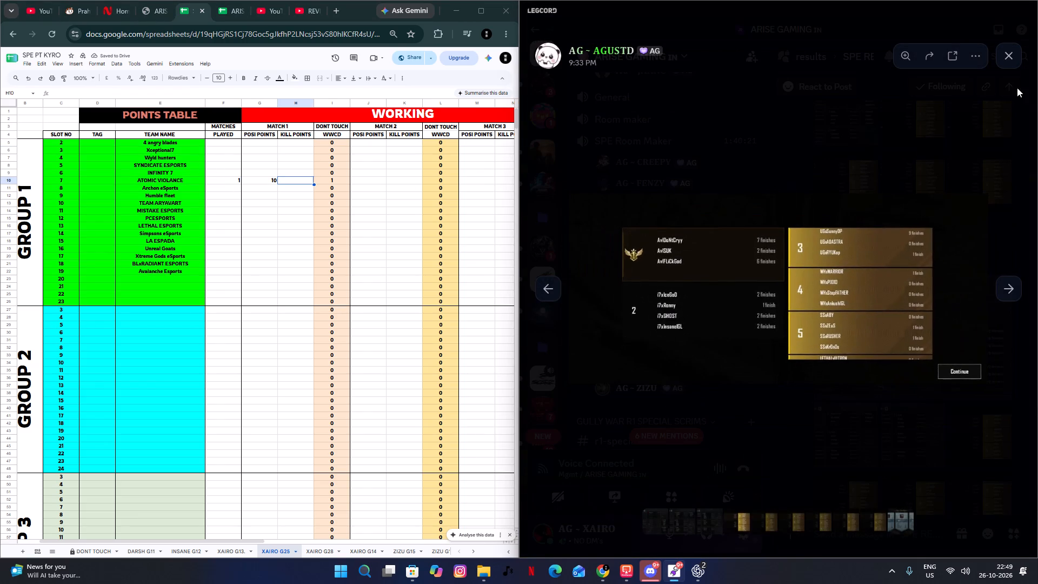
left_click(1007, 61)
left_click(893, 347)
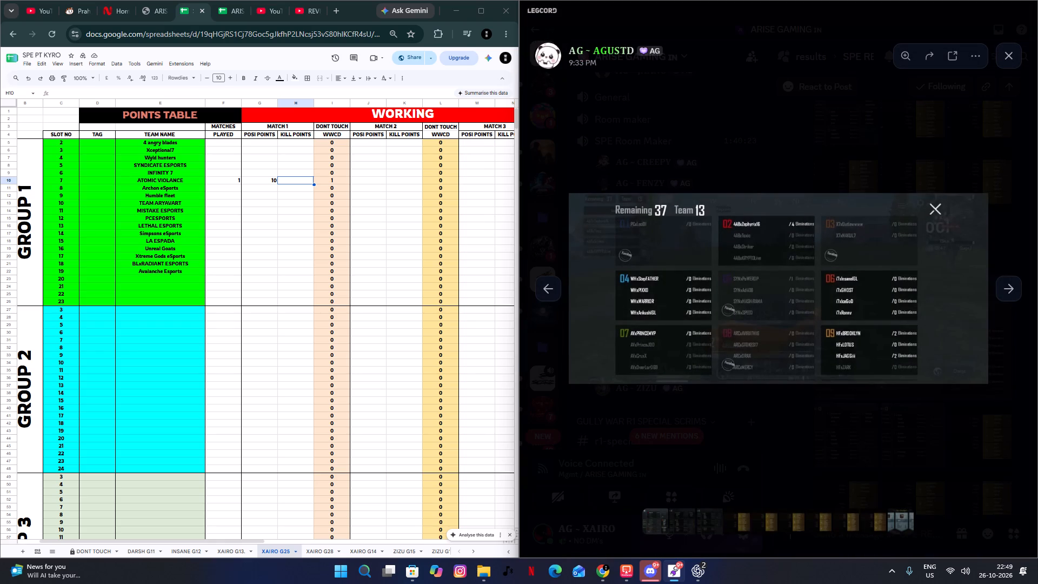
key("Right")
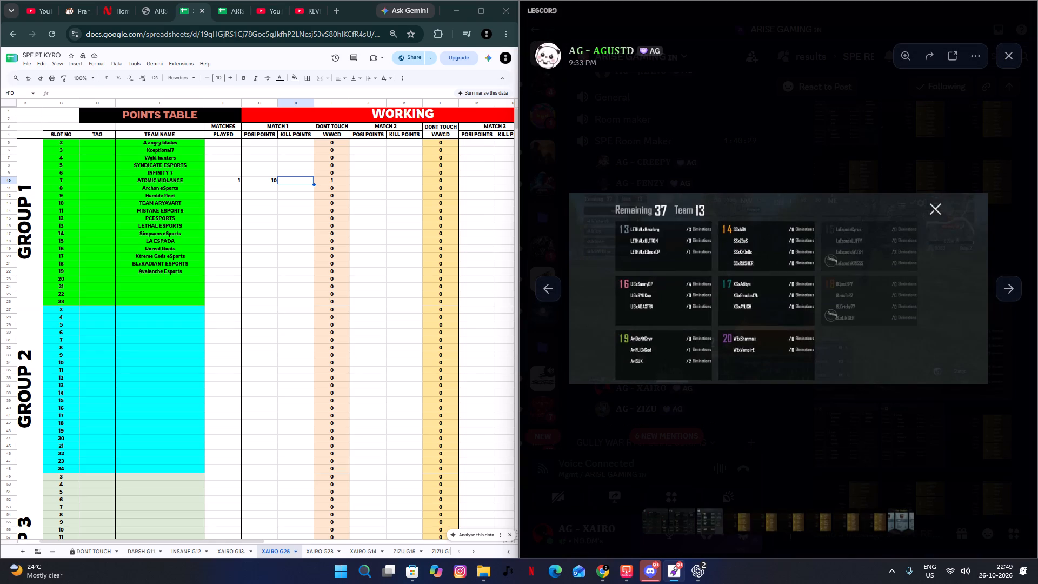
Clear the Match 1 position points and matches played entered for ATOMIC VIOLANCE in slot 7.
left_click(243, 178)
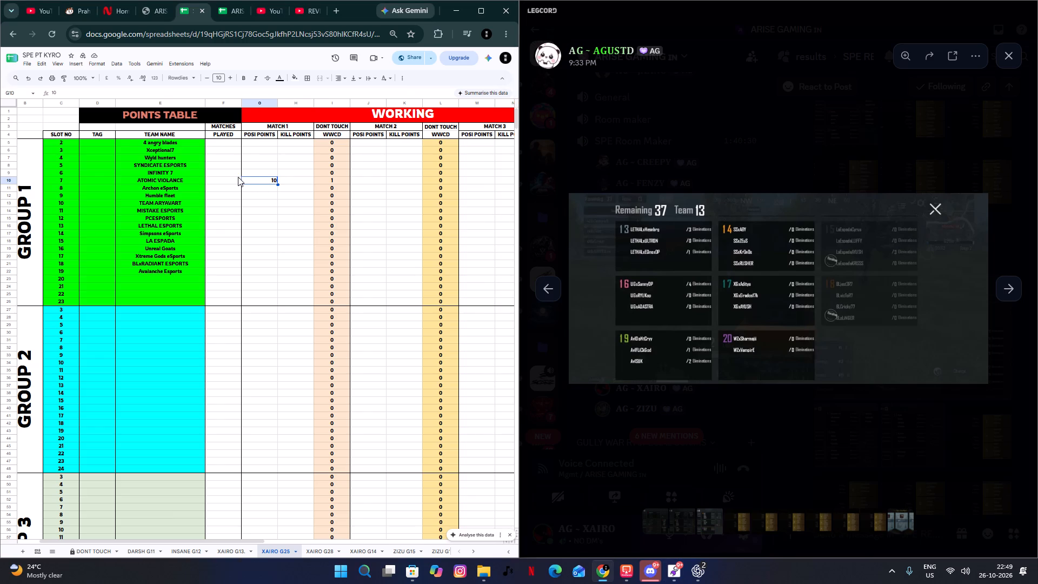
key("BackSpace")
left_click(231, 170)
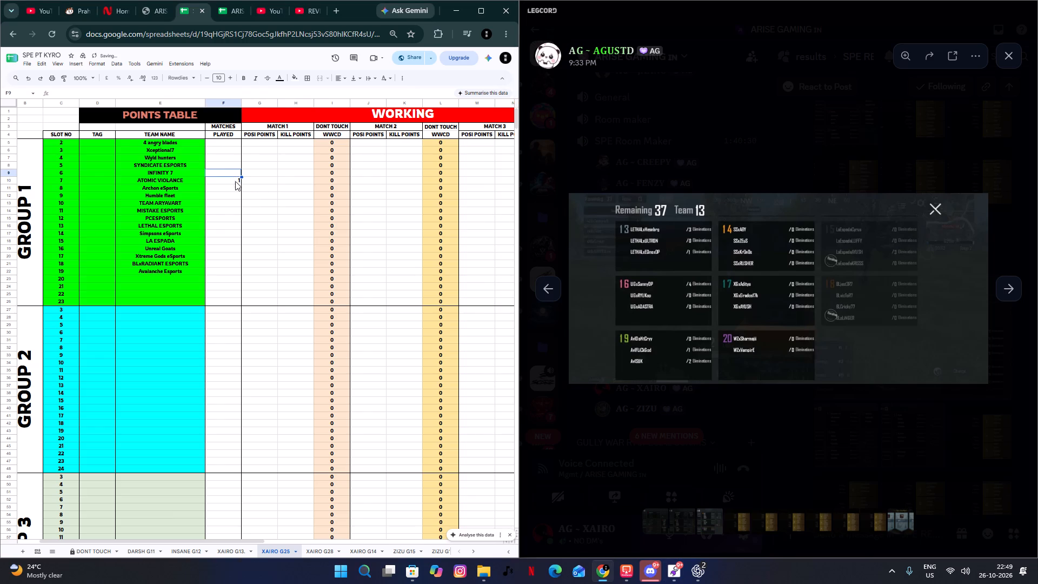
left_click(237, 184)
key("BackSpace")
left_click(216, 284)
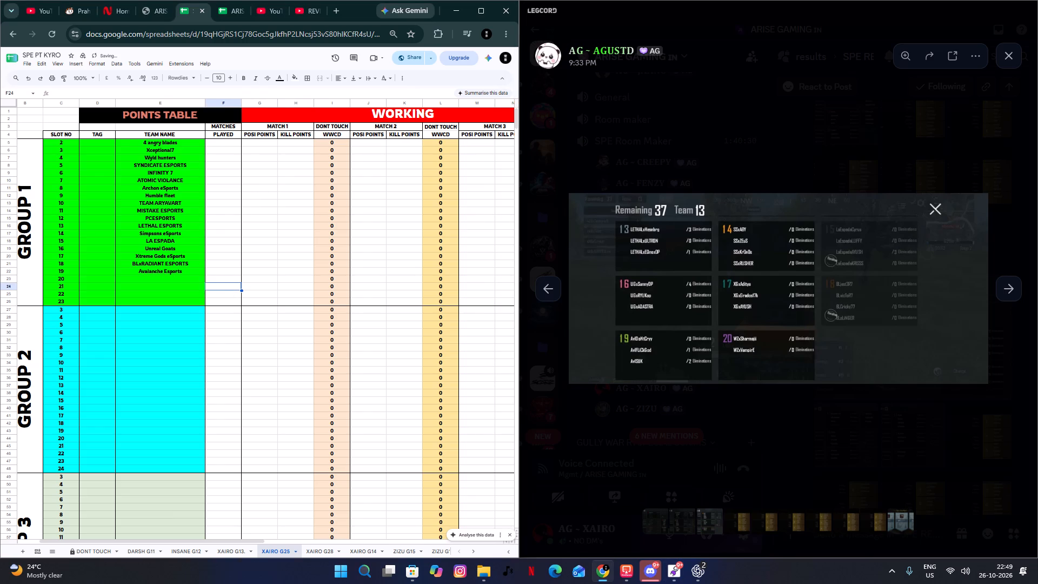
Enter 1 match played and 10 Match 1 position points for Avalanche Esports in slot 19.
left_click(168, 270)
left_click(261, 273)
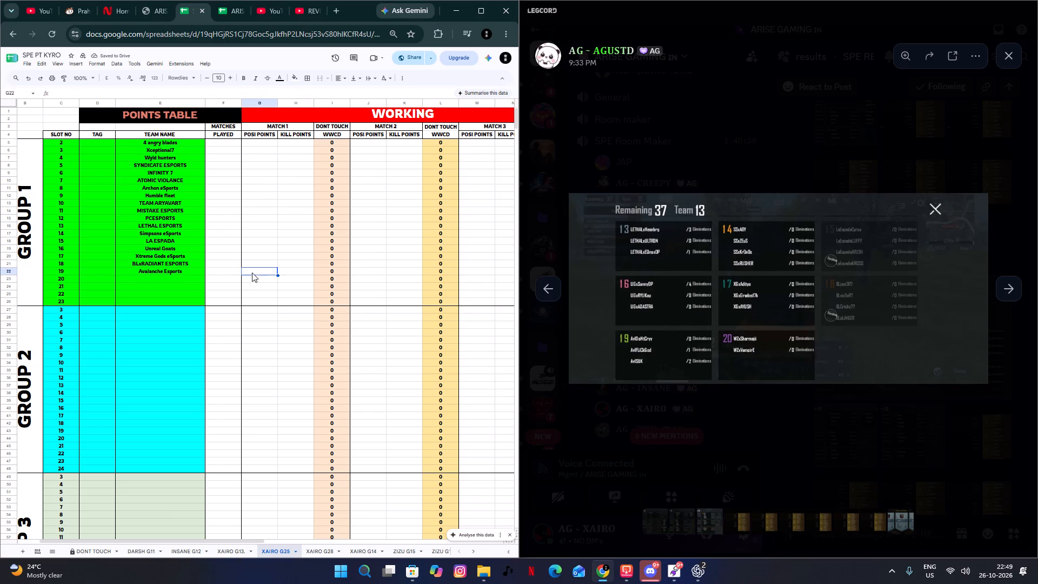
left_click(225, 273)
key("1")
key("Tab")
type("10")
key("Tab")
Total the winner's finishes from the G25 M1 standings screenshot and enter 15 Match 1 kill points for Avalanche Esports.
left_click(1011, 52)
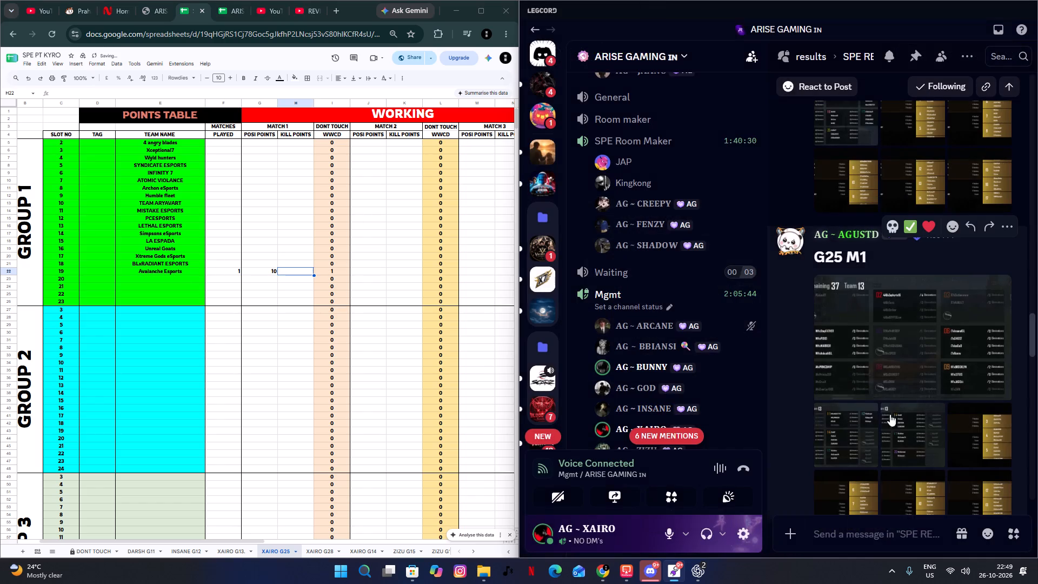
left_click(976, 428)
left_click(690, 263)
left_click_drag(754, 256, 712, 260)
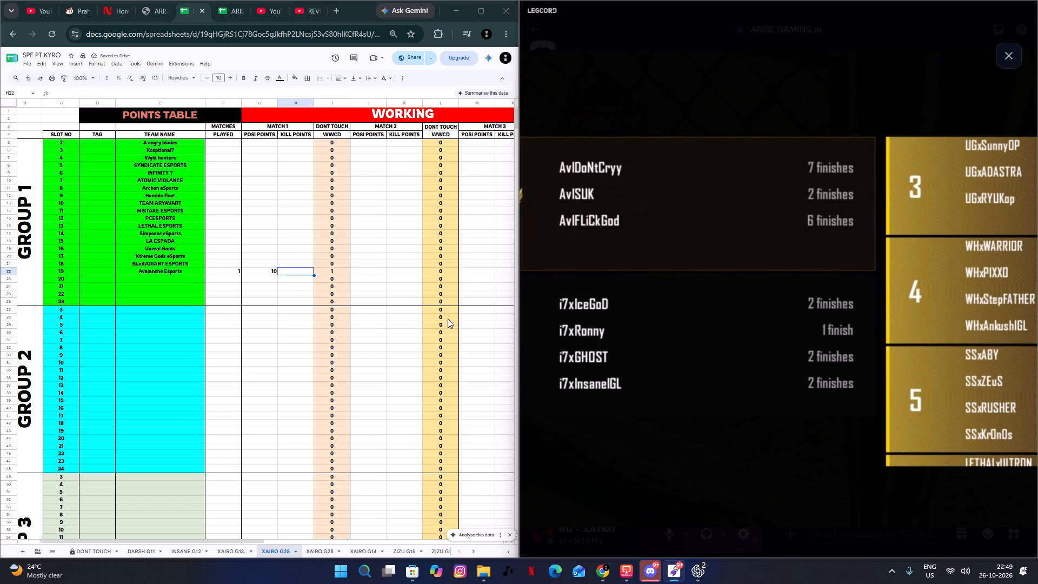
left_click(289, 284)
left_click(289, 279)
left_click(298, 268)
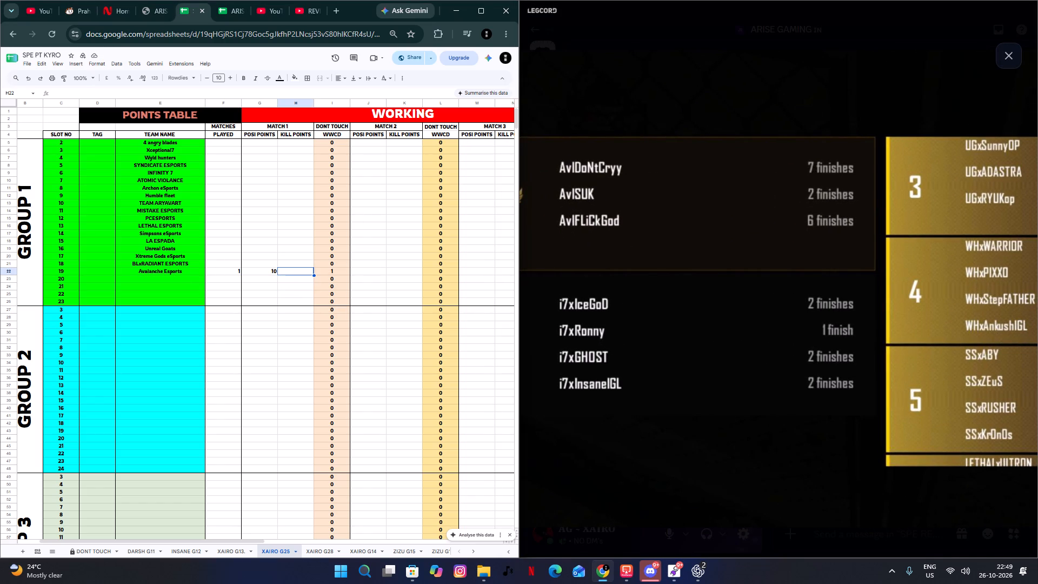
type("15")
key("Tab")
Enter the second-placed team's Match 1 result for INFINITY 7 in slot 6: 1 match played, 6 position points, 7 kill points.
key("Left")
key("Left")
key("Up")
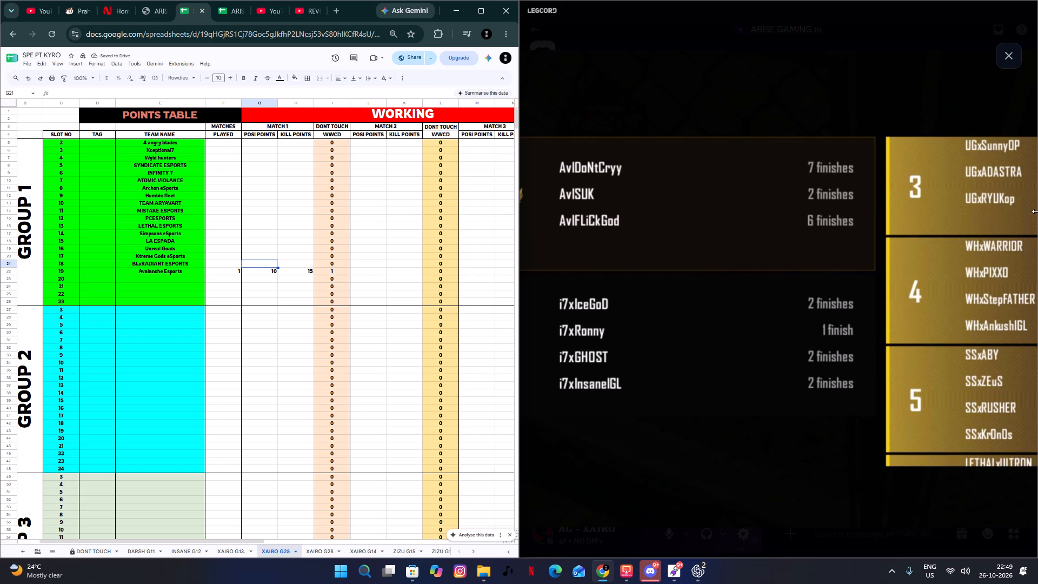
key("Left")
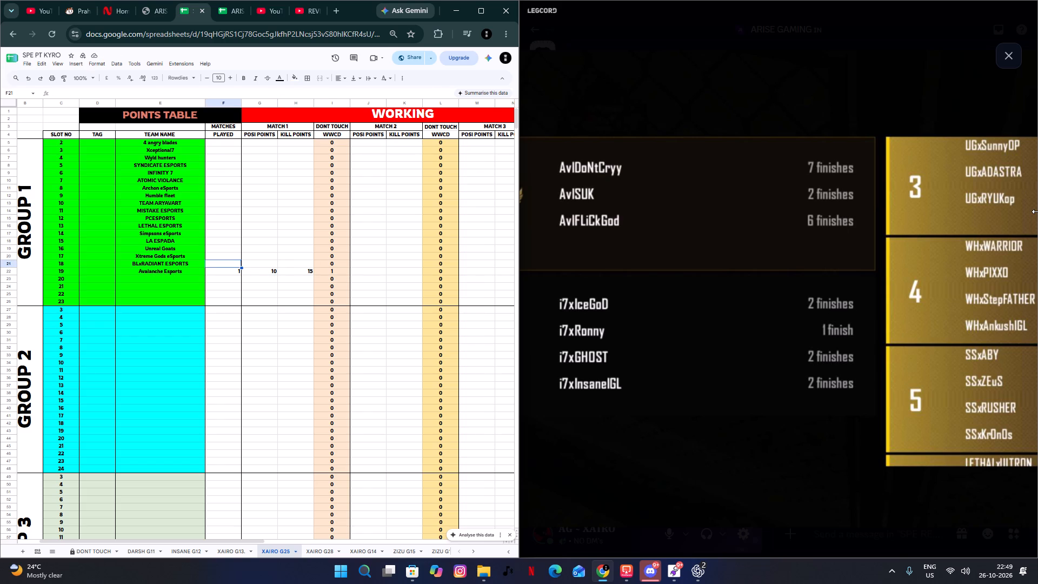
key("Right")
key("Down")
key("Left")
key("Up")
key("Up")
key("Up")
key("Up")
key("Up")
key("Up")
key("Up")
key("Up")
key("Up")
key("Up")
key("Up")
key("Up")
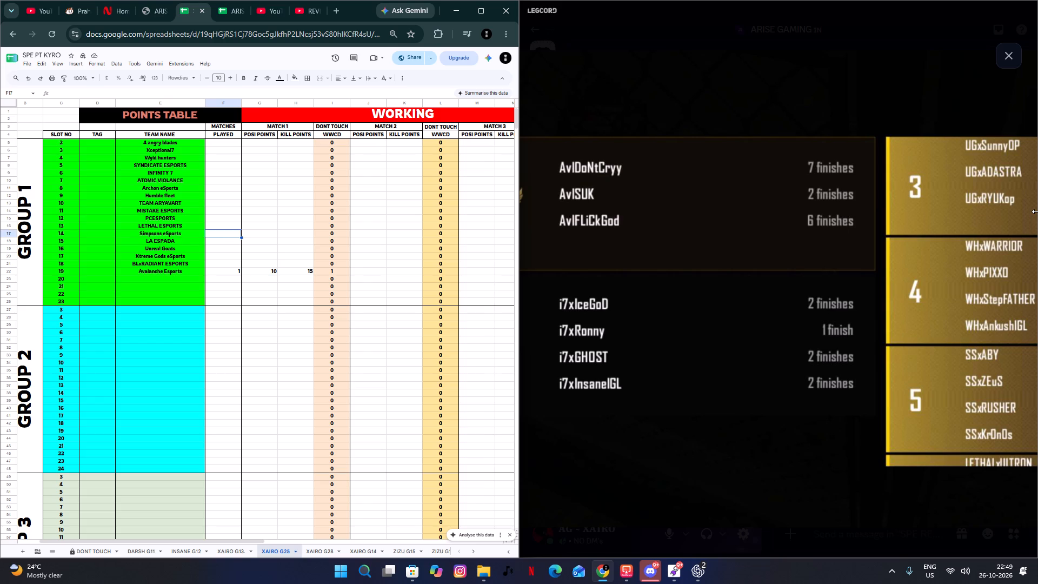
key("Down")
key("Up")
key("1")
key("Tab")
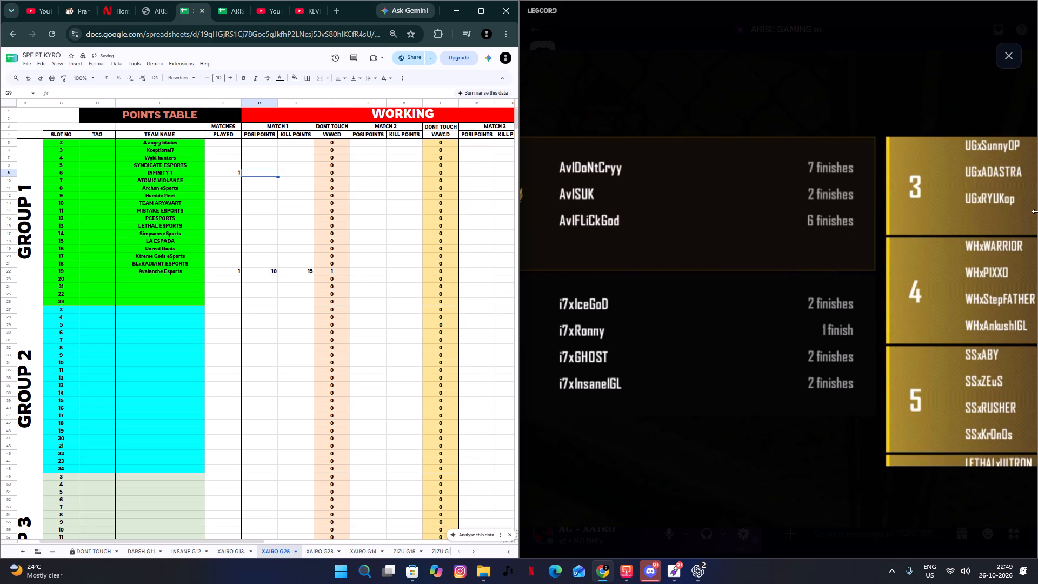
key("6")
key("Tab")
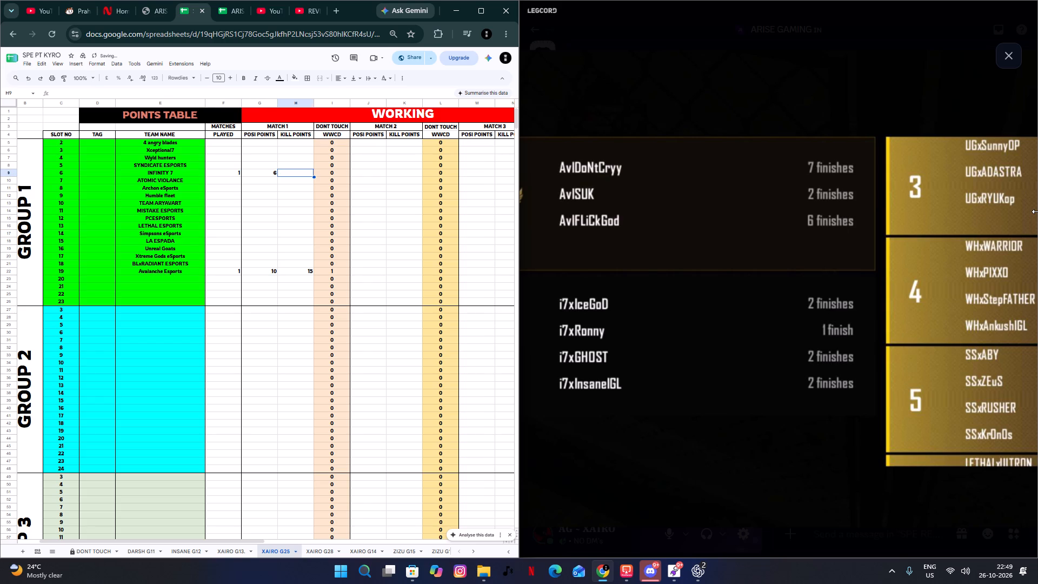
key("7")
key("Tab")
Enter the third-placed team's Match 1 result in the slot 16 row: 1 match played, 5 position points and 10 kill points.
key("Down")
key("Left")
key("Left")
key("Left")
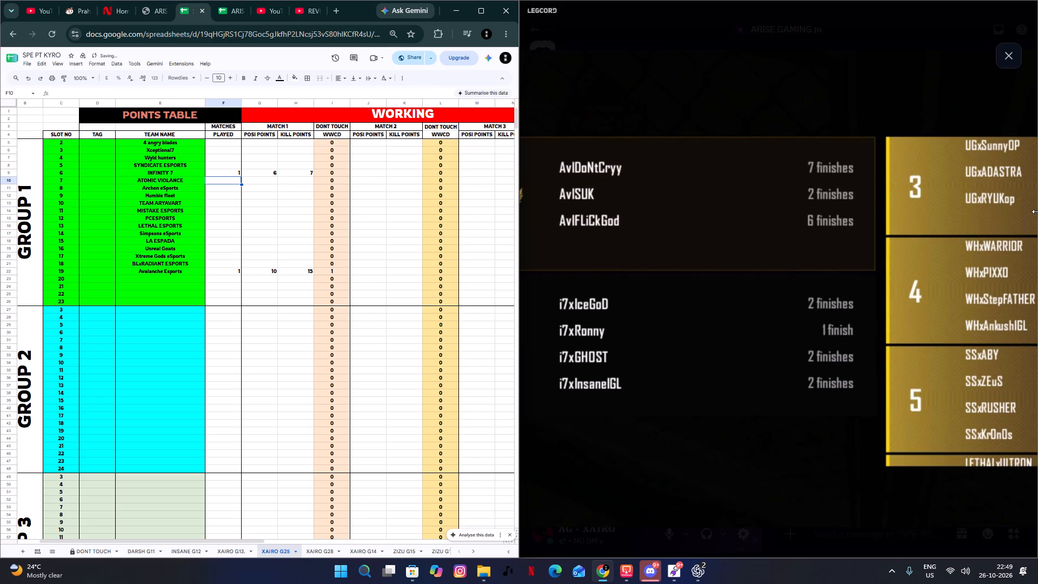
left_click_drag(972, 310, 855, 266)
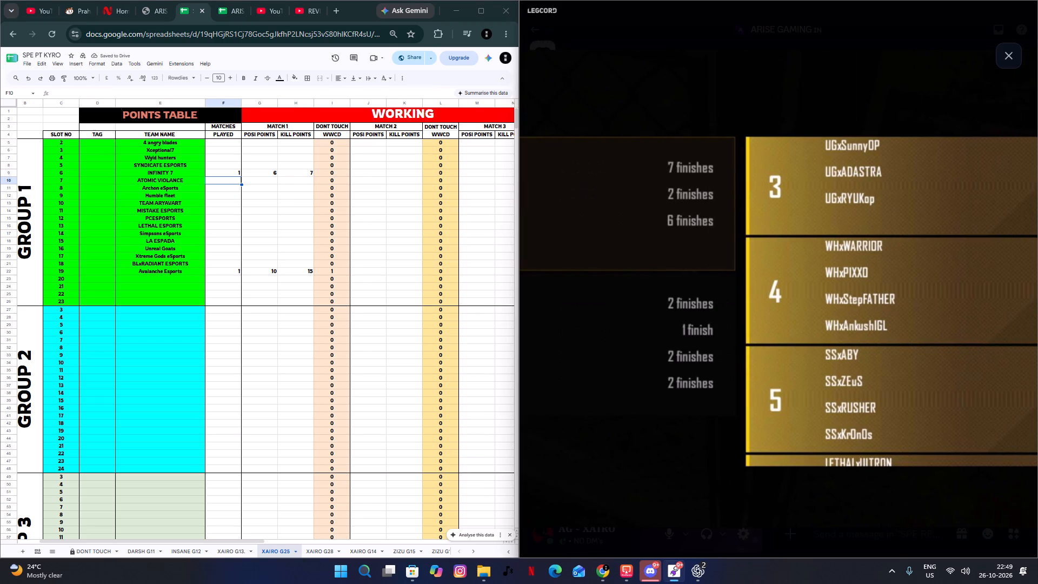
left_click(255, 236)
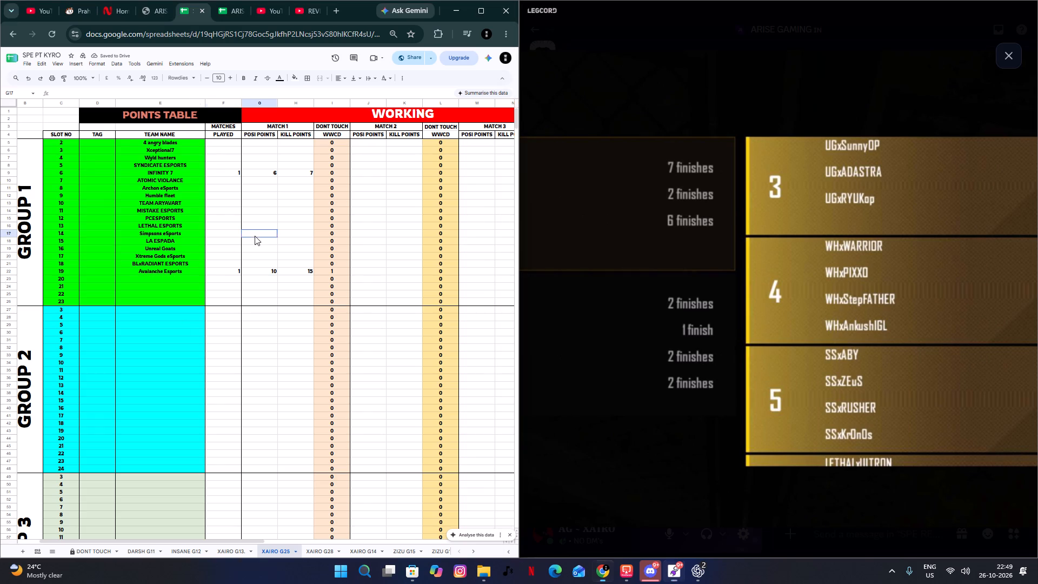
left_click(202, 261)
left_click(211, 249)
key("1")
key("Tab")
key("5")
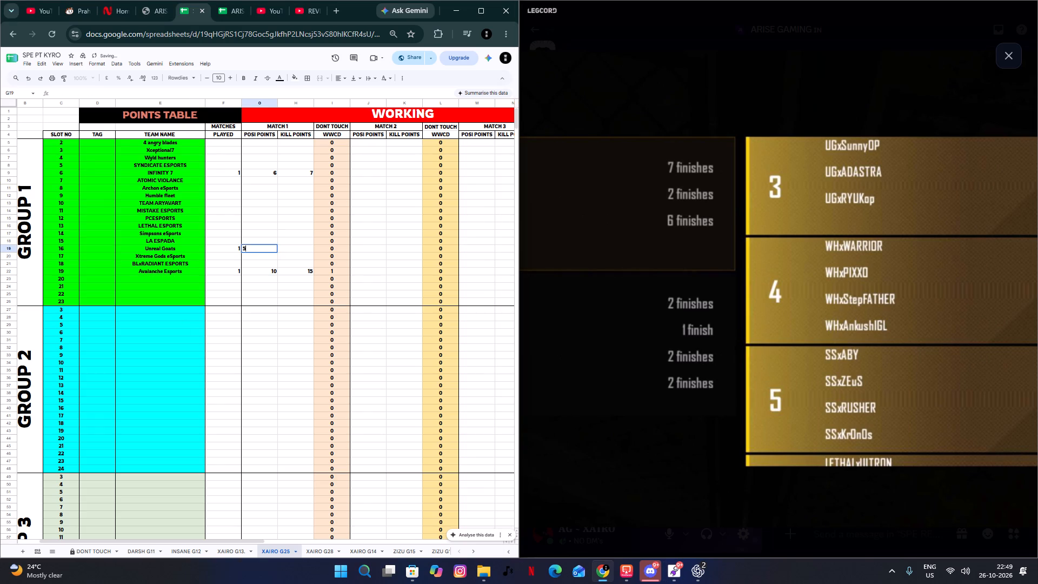
key("Tab")
scroll(729, 244, "down", 3)
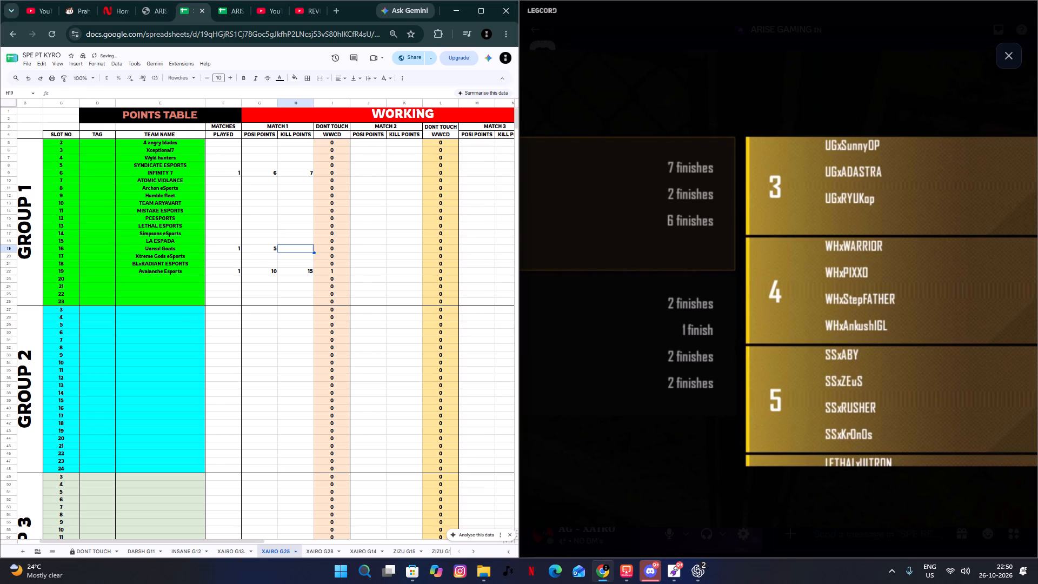
scroll(924, 193, "down", 3, "ctrl")
left_click(924, 193)
left_click(939, 240)
left_click(940, 241)
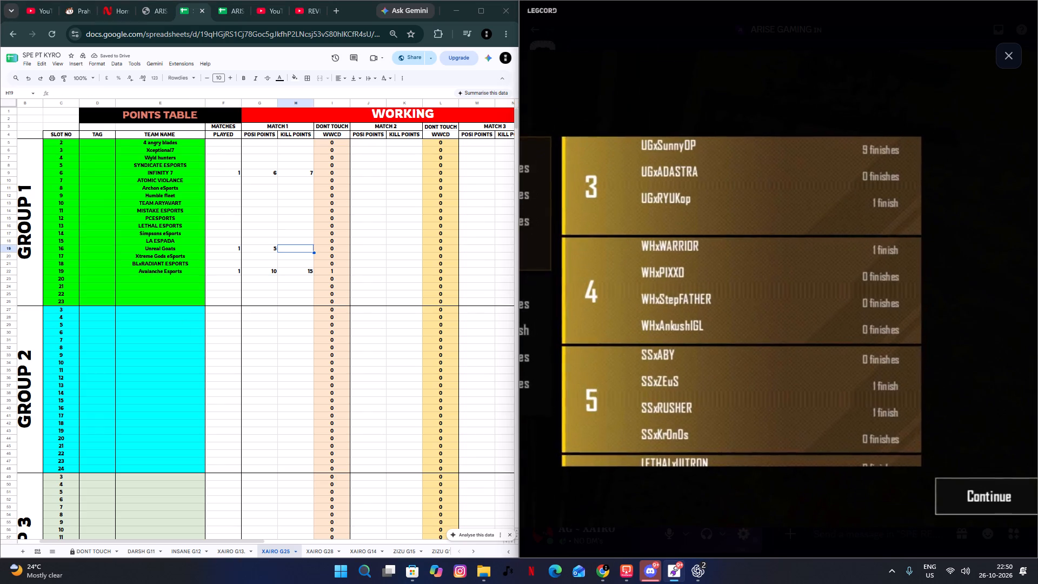
left_click(301, 252)
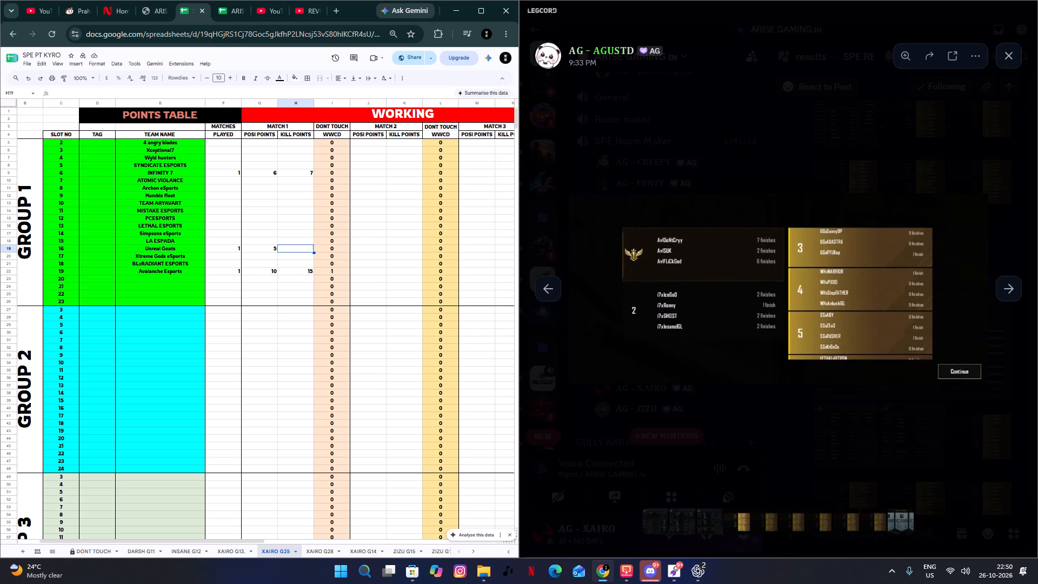
type("10")
key("Down")
Enter the fourth-placed team's Match 1 result in the slot 4 row: 1 match played, 4 position points and 1 kill point.
key("Left")
key("Left")
key("Down")
key("Up")
key("Up")
key("Up")
key("Up")
key("Up")
key("Up")
key("Up")
key("Up")
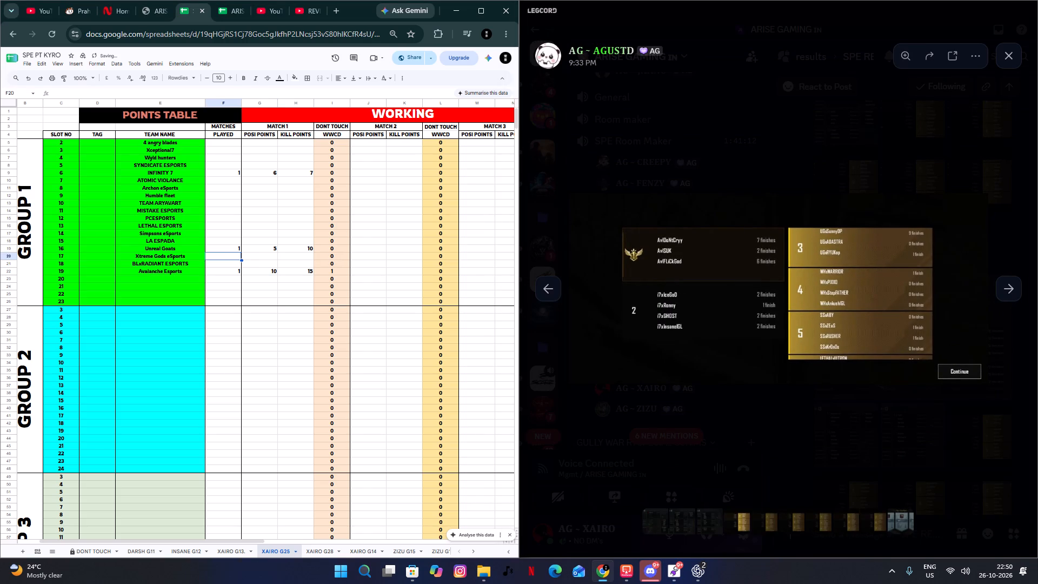
key("Up")
key("Up")
key("Up")
key("Up")
key("Up")
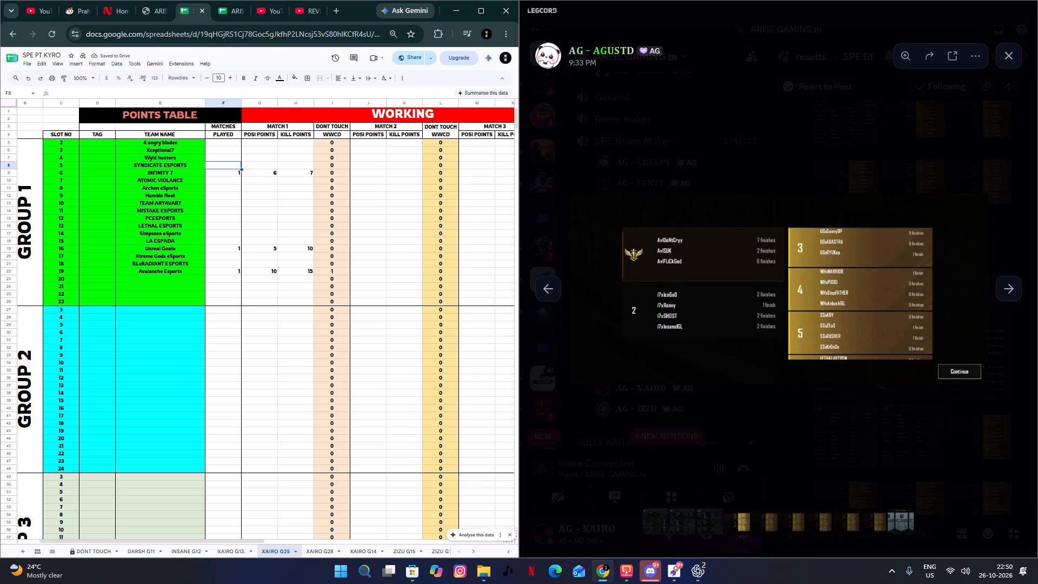
key("Up")
key("1")
key("Tab")
key("4")
key("Tab")
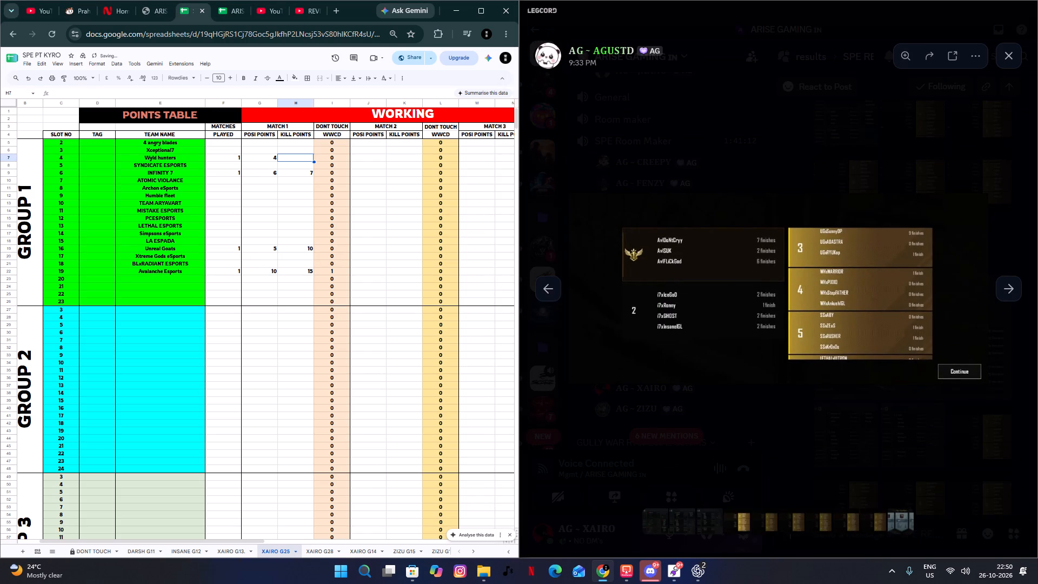
key("1")
key("Left")
Move down the Matches Played column to the LA ESPADA row in slot 15.
key("shift+Tab")
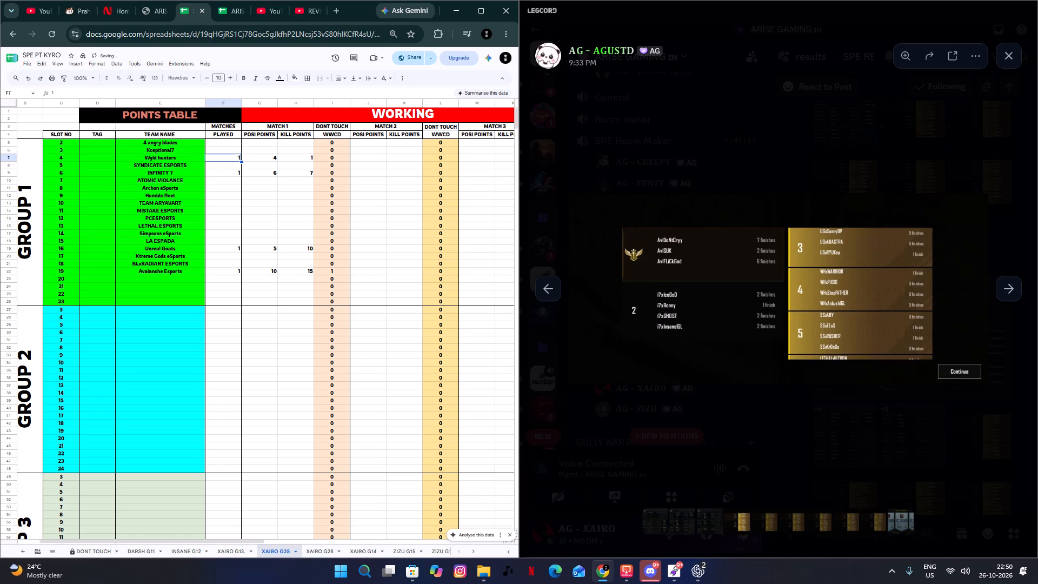
key("Down")
key("Down")
key("Down")
key("Down")
key("Down")
key("Down")
key("Down")
key("Down")
key("Down")
key("Down")
key("Down")
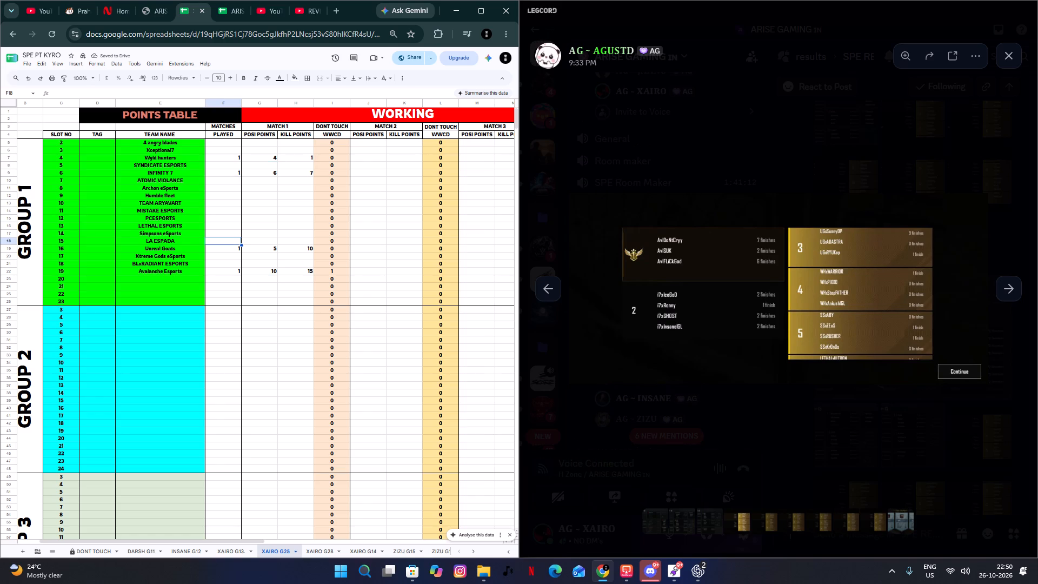
Close the standings screenshot and look through the ARISE GAMING voice channels and their members.
left_click(800, 410)
scroll(691, 320, "down", 3)
scroll(691, 320, "up", 6)
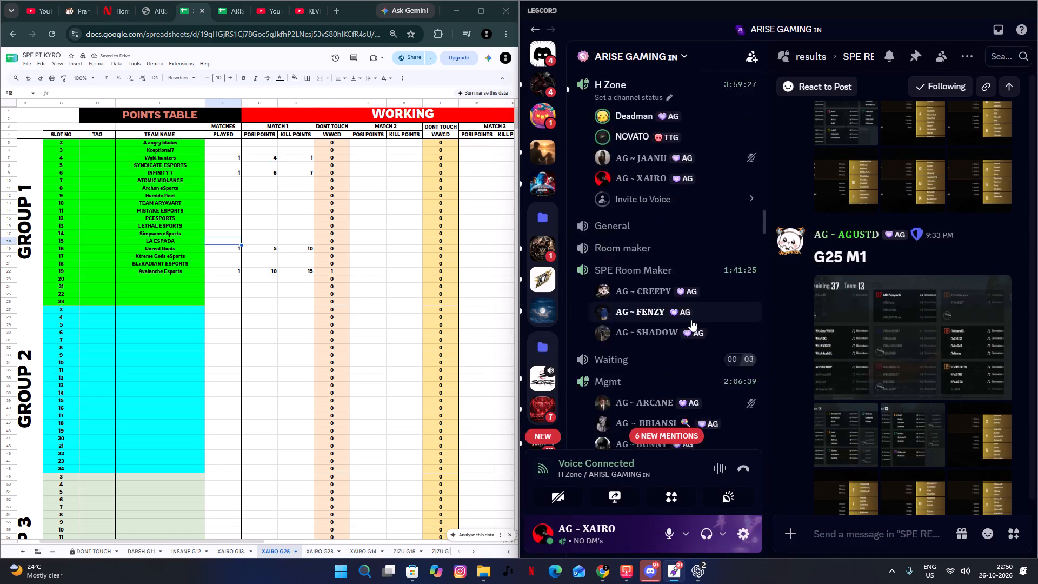
scroll(691, 320, "up", 3)
scroll(691, 320, "down", 1)
scroll(691, 320, "up", 5)
scroll(691, 320, "down", 5)
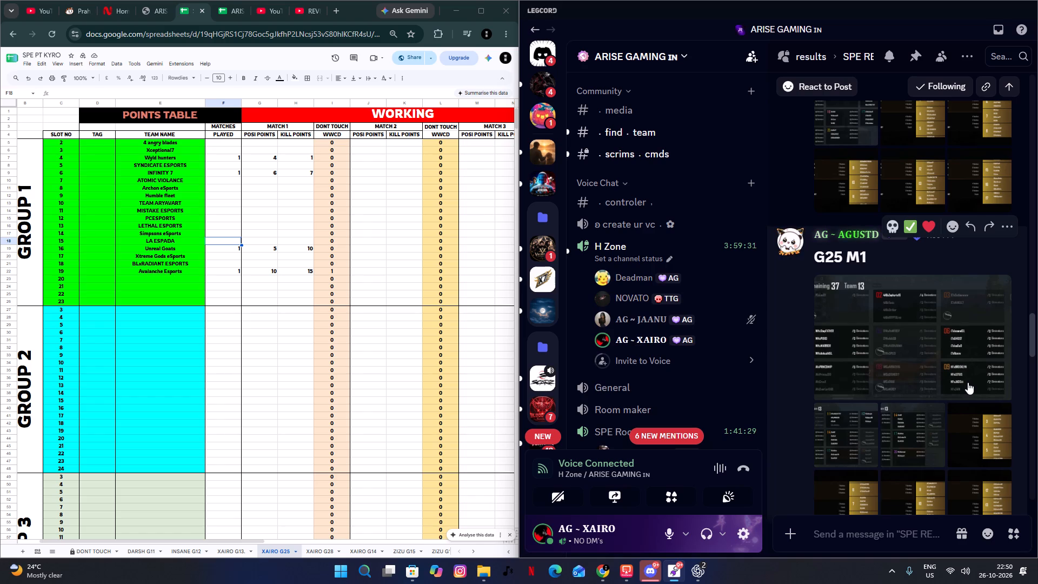
Reopen the G25 M1 standings screenshot and examine the fifth-placed team's tags and finishes.
left_click(949, 447)
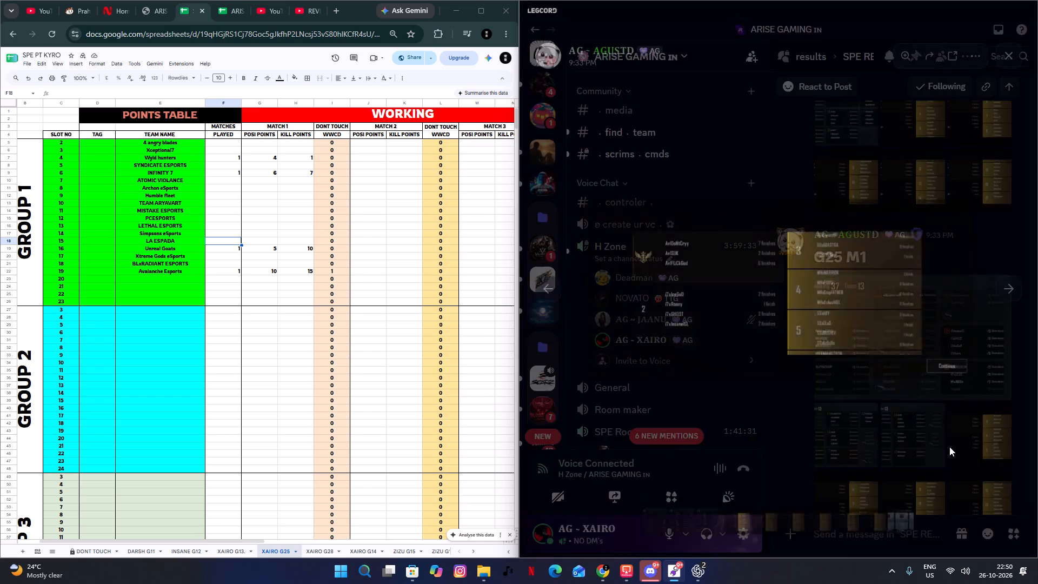
left_click(869, 307)
left_click(914, 311)
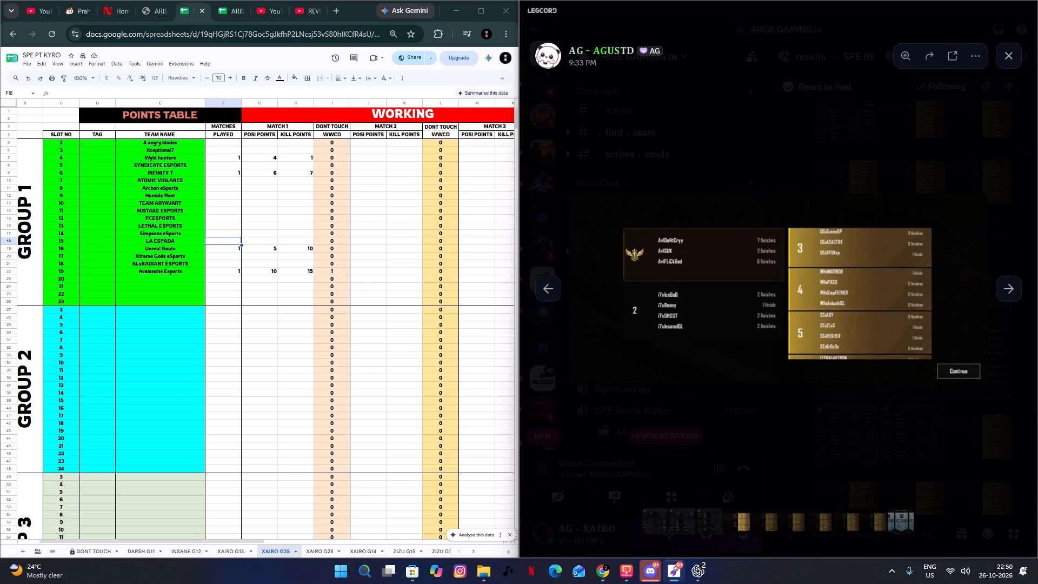
left_click(868, 470)
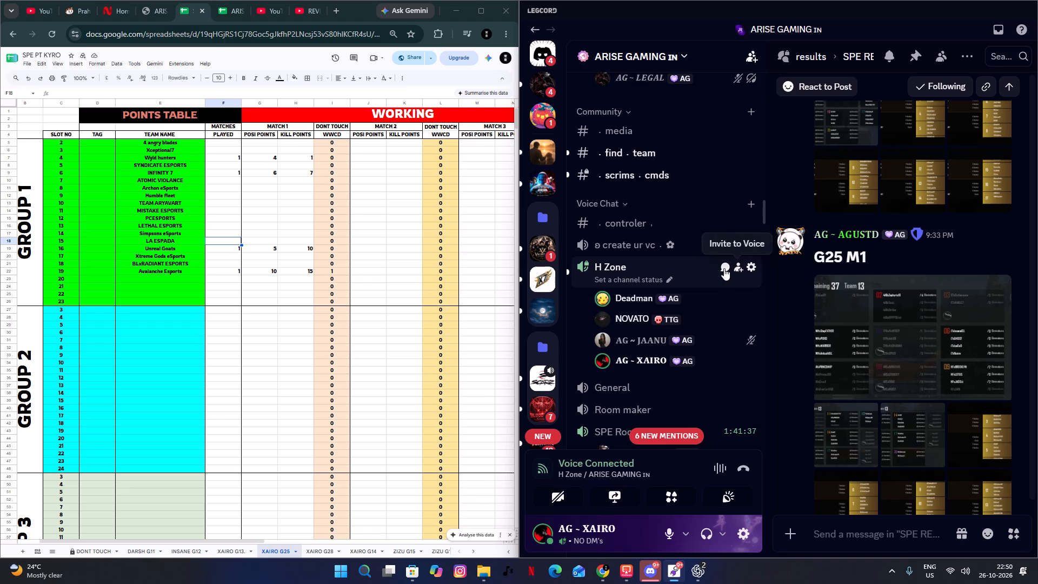
left_click(987, 467)
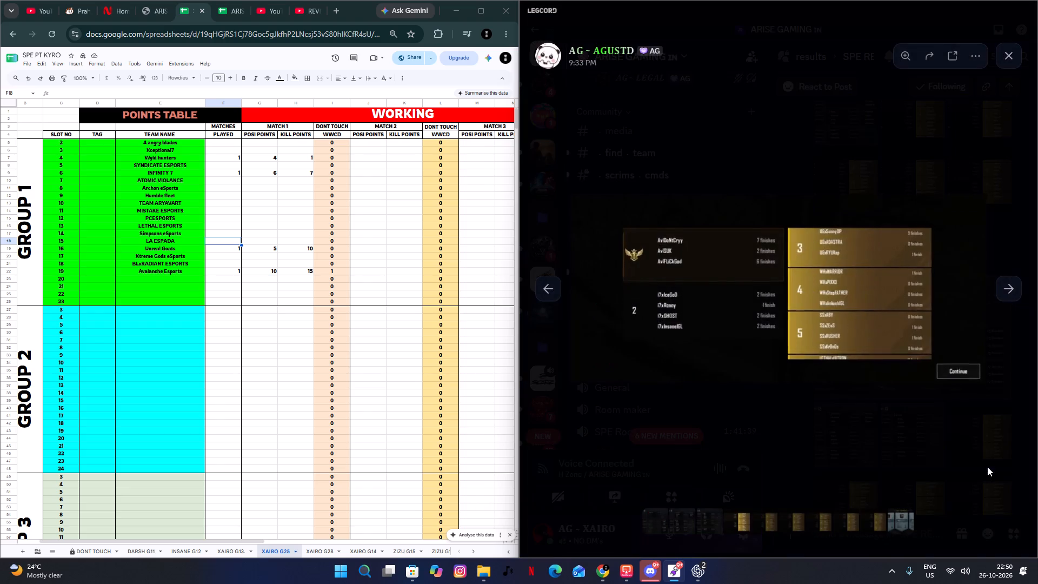
key("Escape")
left_click(999, 422)
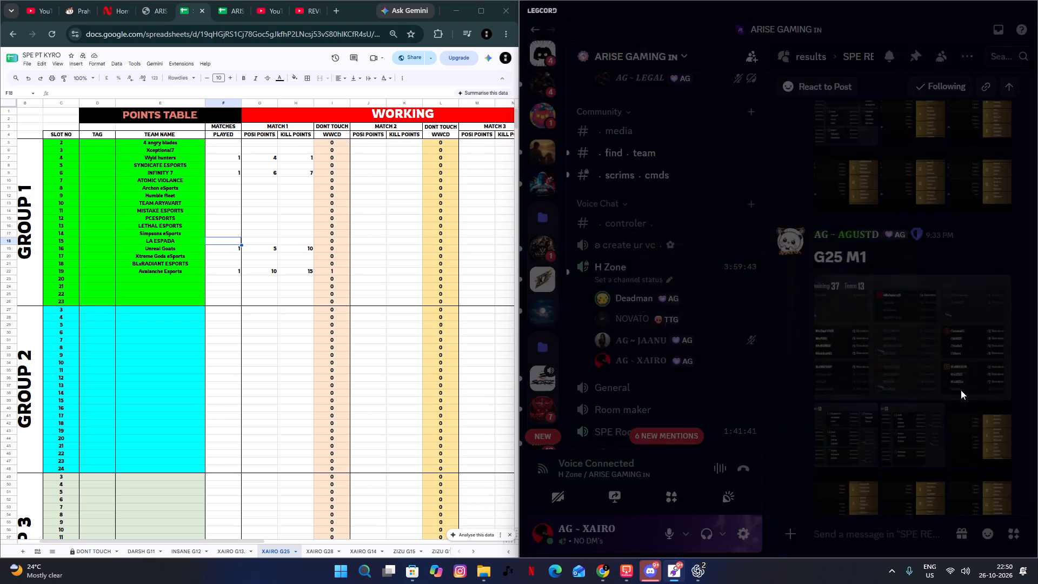
left_click(863, 293)
left_click_drag(924, 315, 849, 316)
left_click(847, 325)
left_click(849, 420)
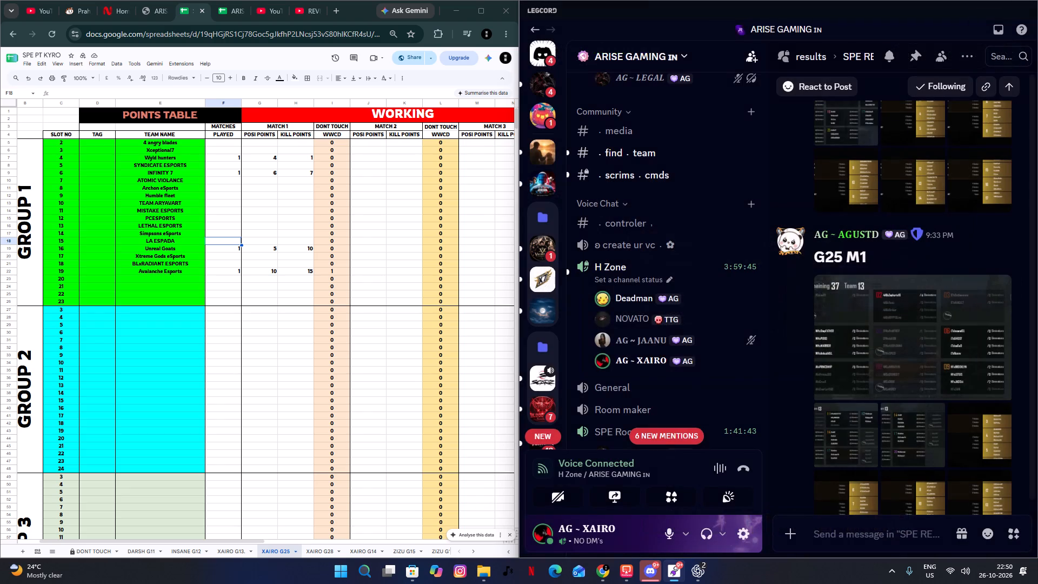
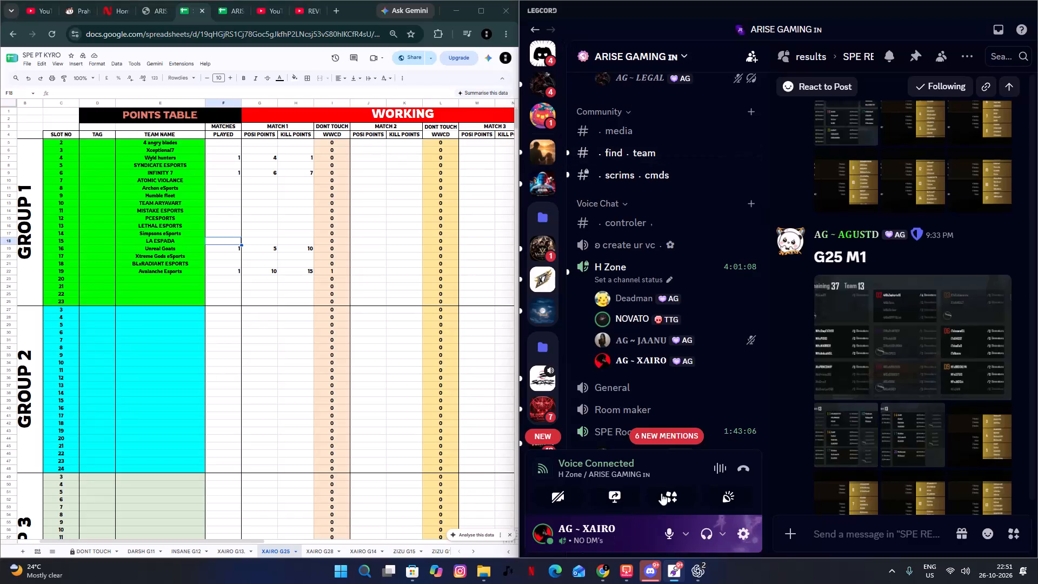
Check the fifth-placed SS team's tags in the G25 M1 standings and look through the slot list screenshots for its slot.
left_click(963, 447)
left_click(820, 334)
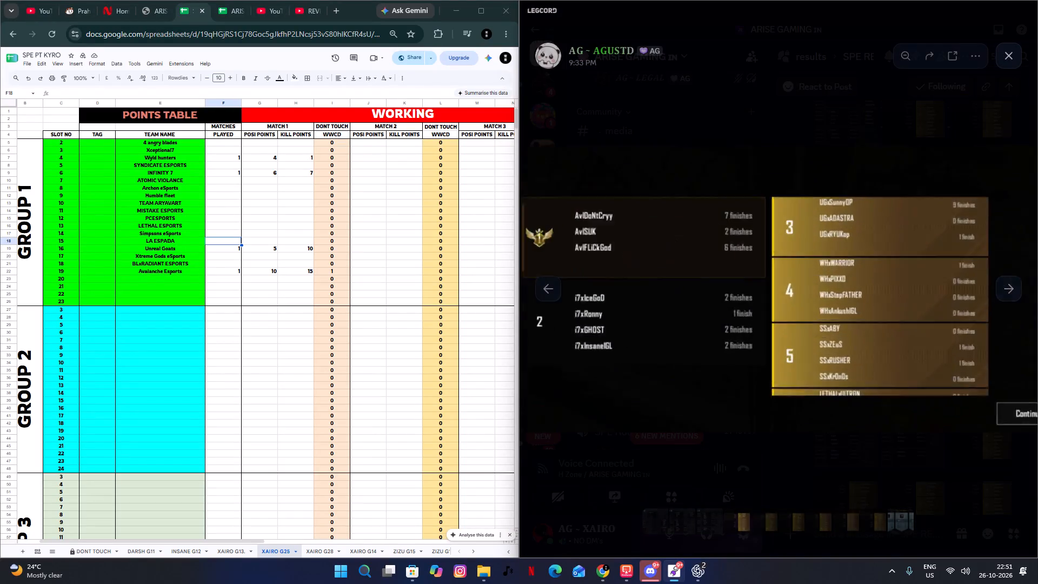
left_click_drag(936, 342, 812, 349)
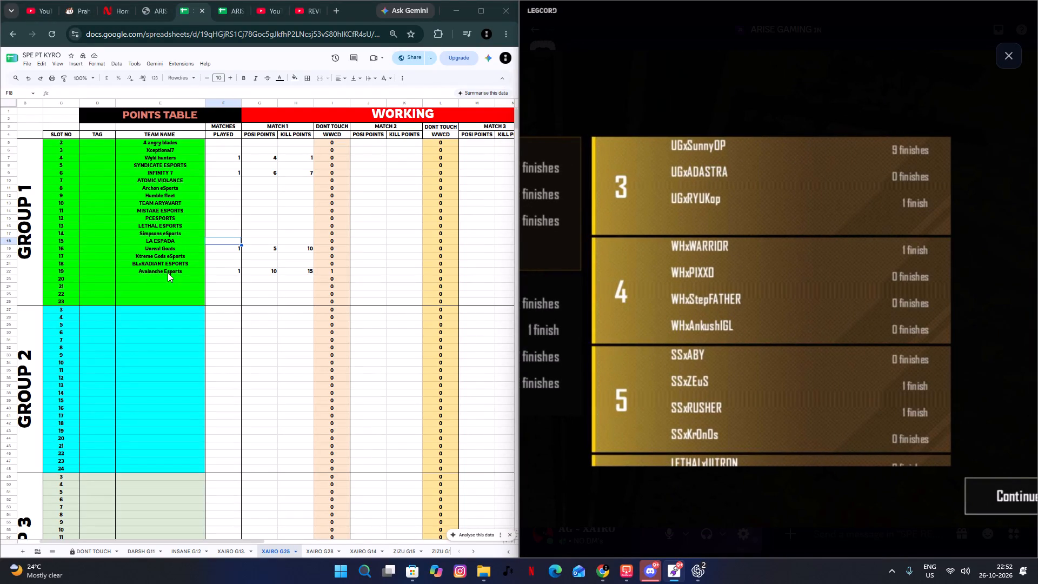
left_click(210, 195)
left_click(236, 237)
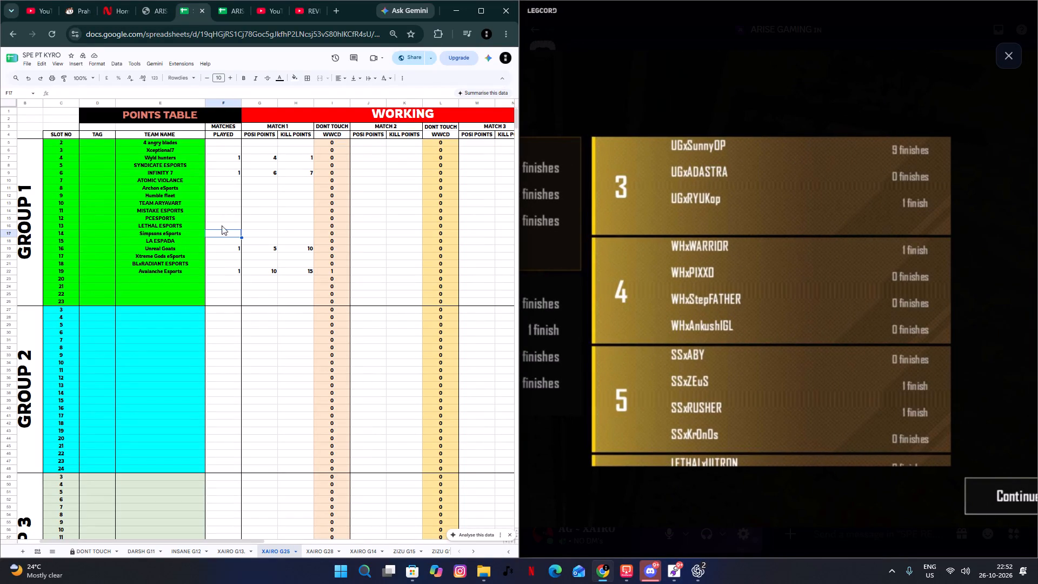
left_click(791, 335)
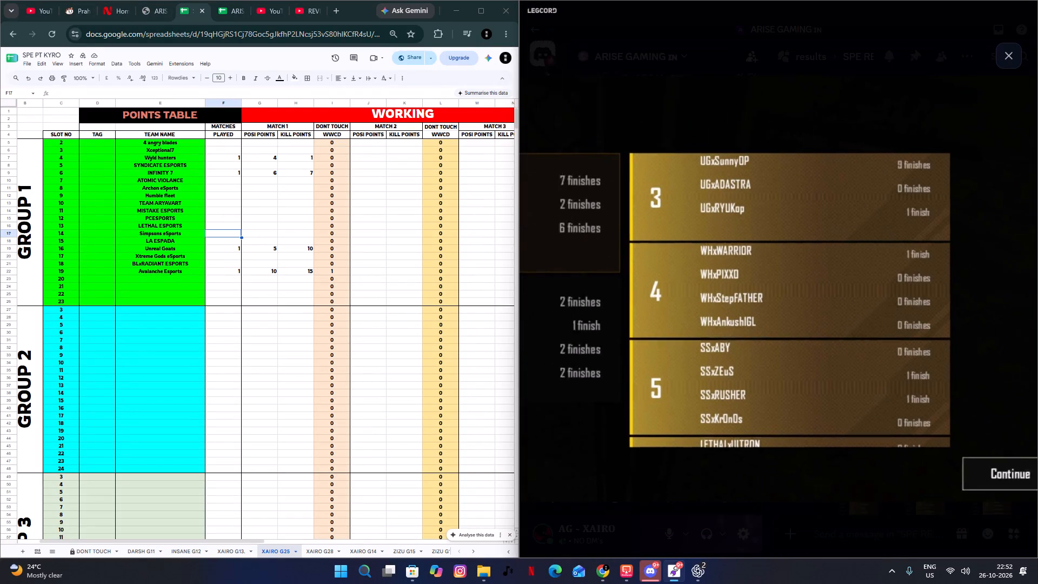
left_click(913, 423)
left_click(851, 323)
left_click(689, 304)
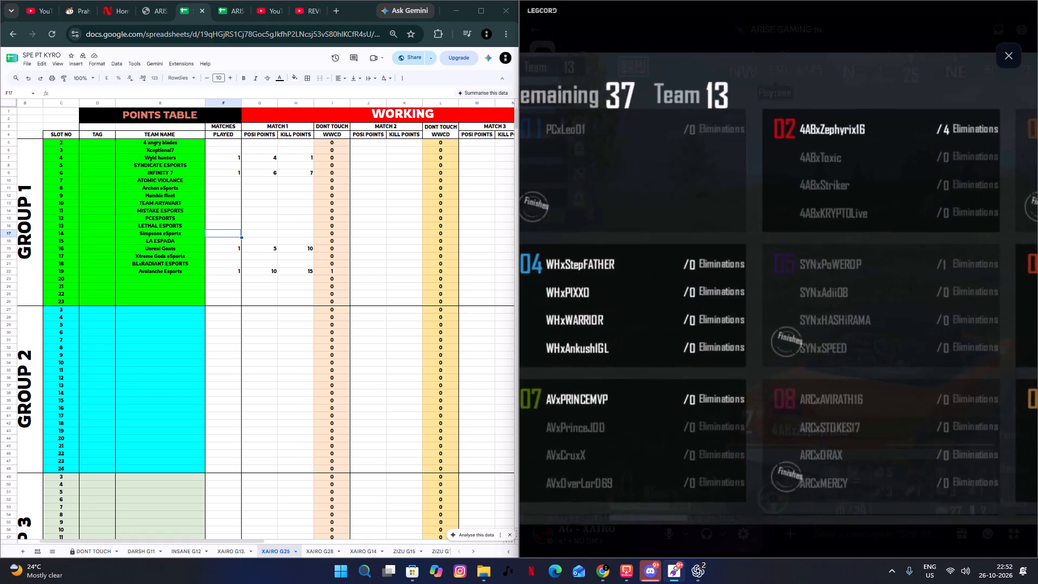
left_click_drag(783, 306, 682, 310)
left_click_drag(844, 314, 776, 320)
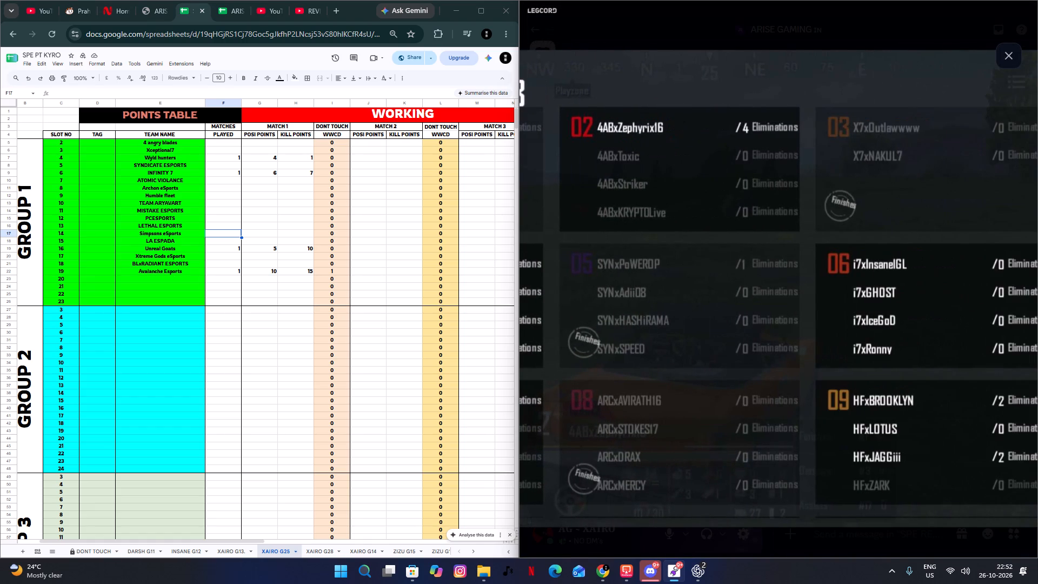
left_click(776, 320)
key("Right")
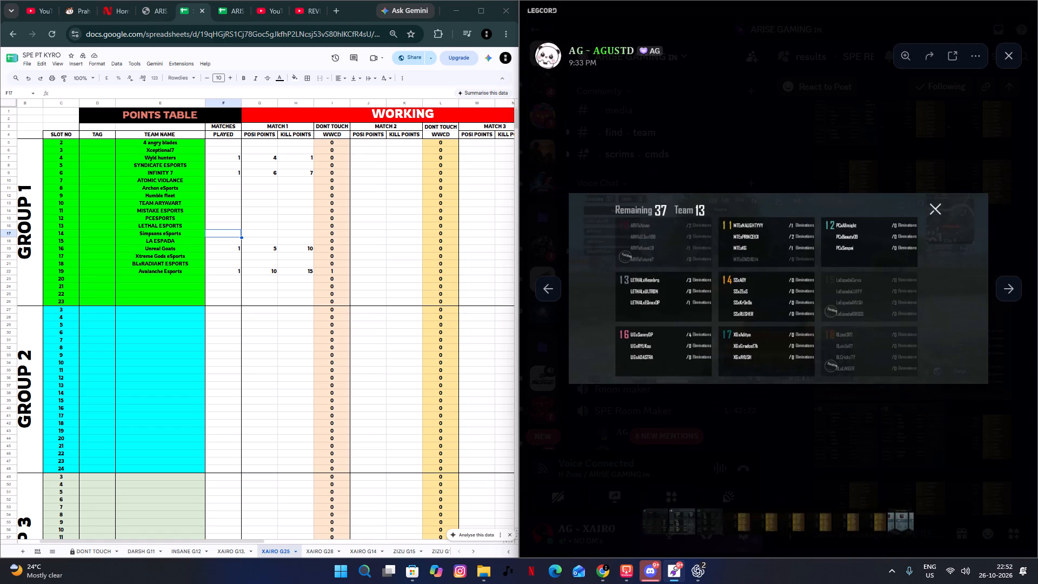
key("Right")
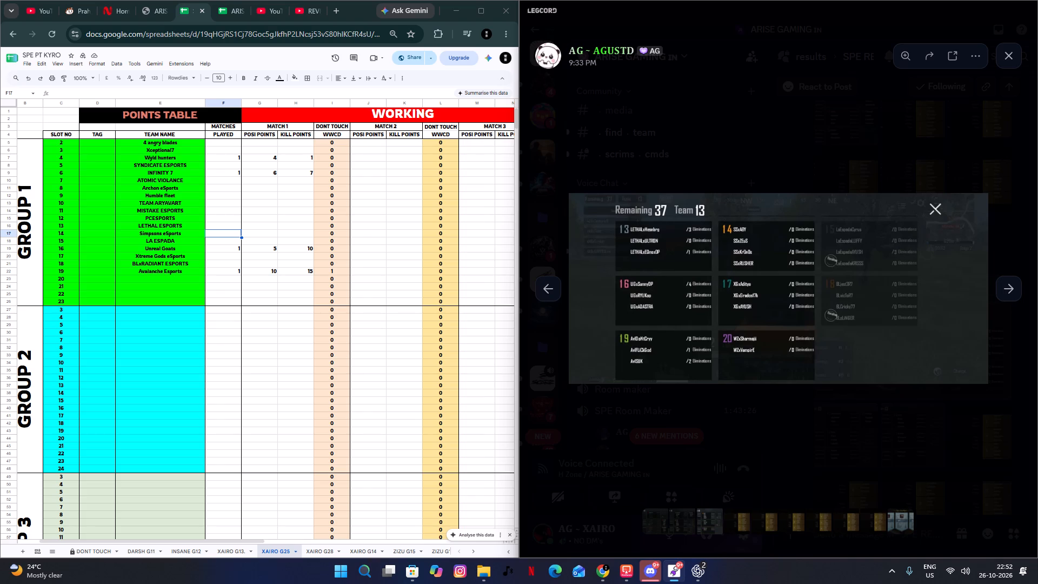
Enter 1 match played and 3 Match 1 position points in the Simpsons eSports row, slot 14.
left_click(220, 234)
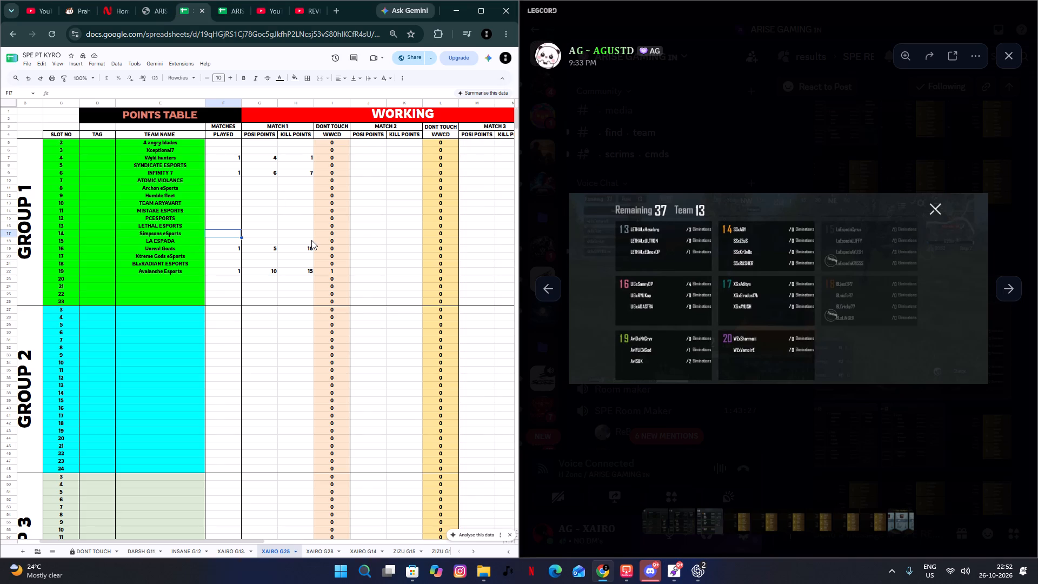
key("Tab")
key("shift+Tab")
key("shift+Tab")
key("1")
key("Tab")
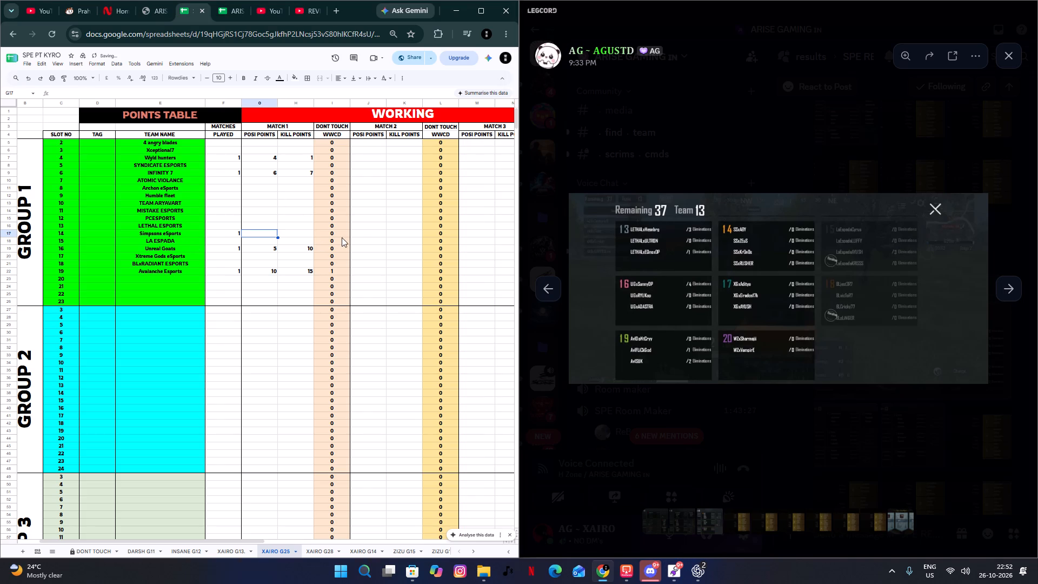
key("3")
key("Tab")
Reopen the G25 M1 standings and enter 2 Match 1 kill points for Simpsons eSports in slot 14.
left_click(998, 62)
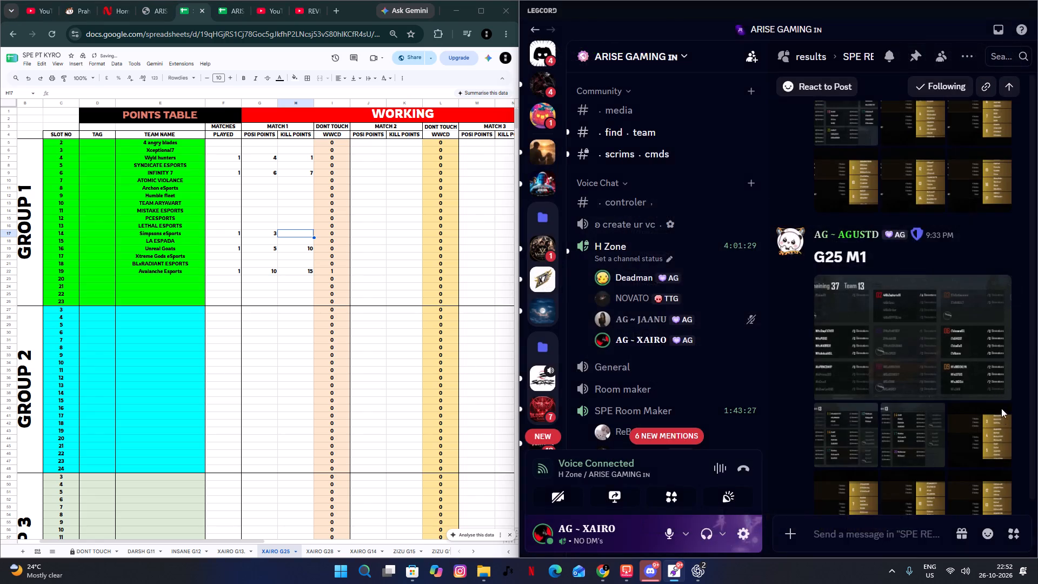
left_click(988, 458)
left_click(933, 328)
left_click_drag(909, 330, 889, 331)
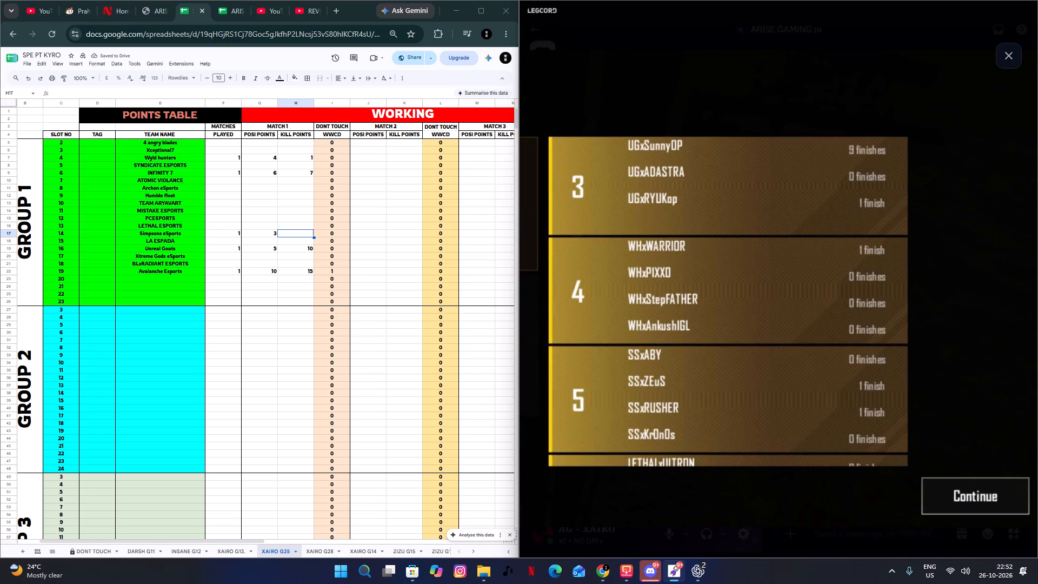
left_click(294, 280)
left_click(299, 234)
key("1")
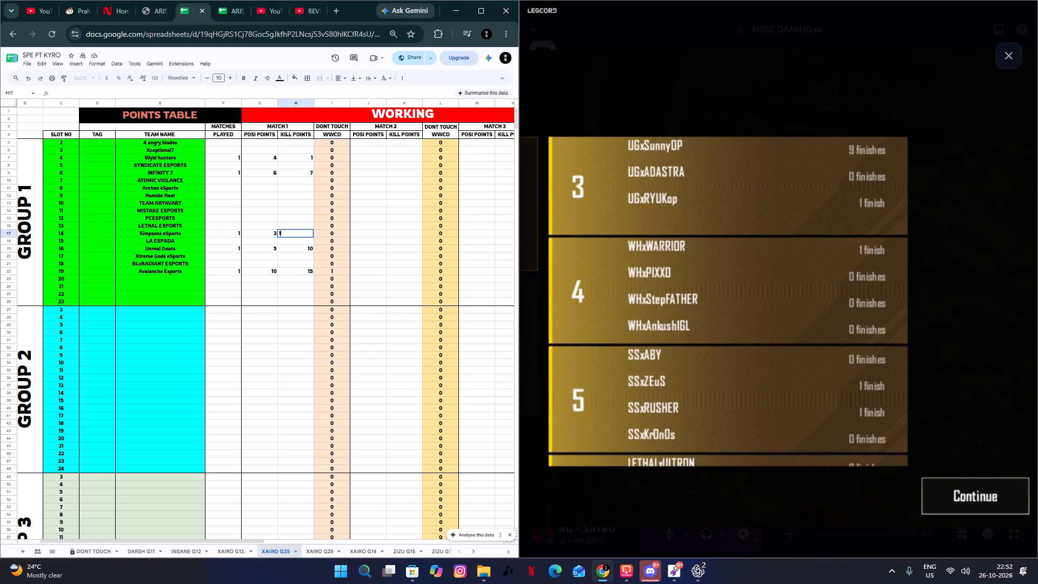
key("Left")
key("Up")
key("Right")
key("Down")
key("2")
key("Up")
key("Left")
Enter the sixth-placed LETHAL ESPORTS result from the following standings screenshot: 1 match played, 2 position points and 5 kill points.
left_click(734, 290)
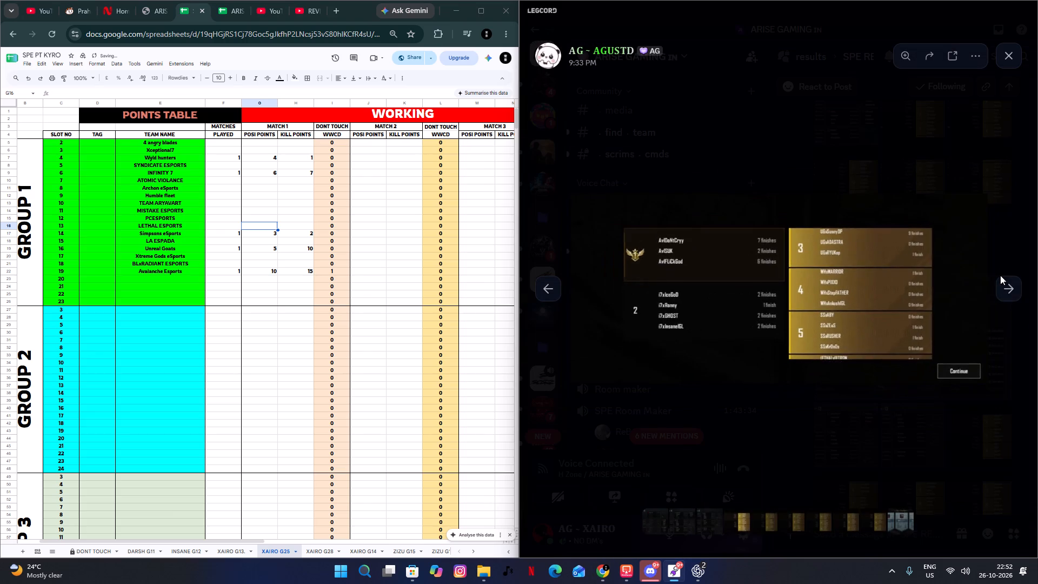
left_click(1019, 295)
left_click(871, 258)
left_click_drag(883, 250, 866, 249)
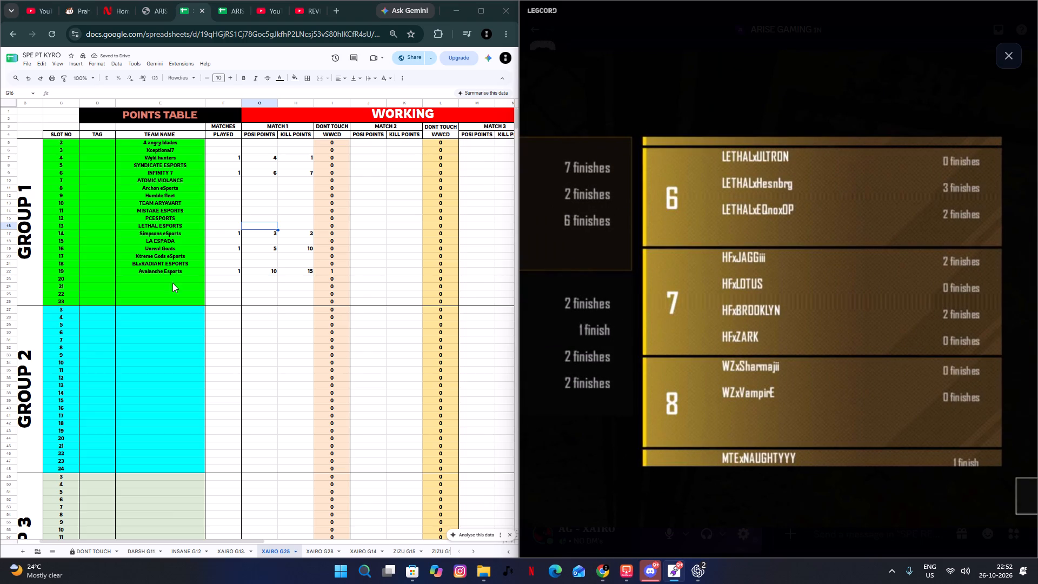
left_click(216, 227)
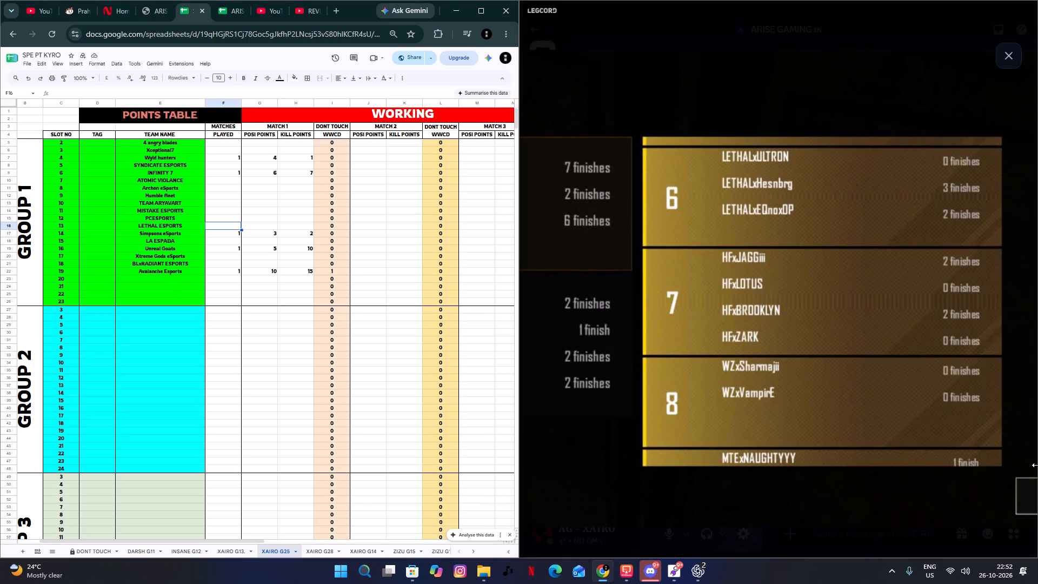
key("1")
key("Tab")
key("2")
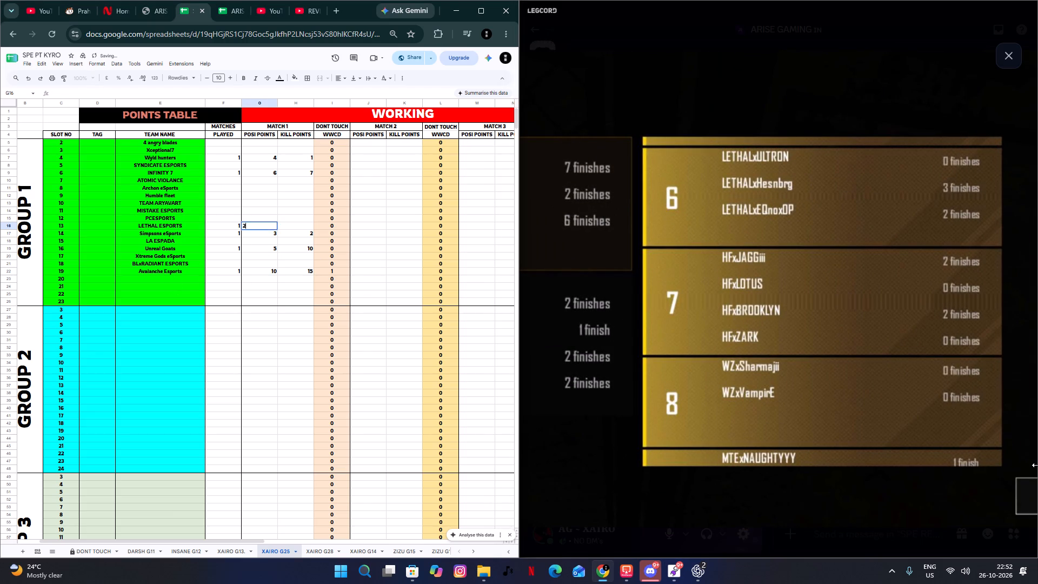
key("Tab")
key("5")
key("Down")
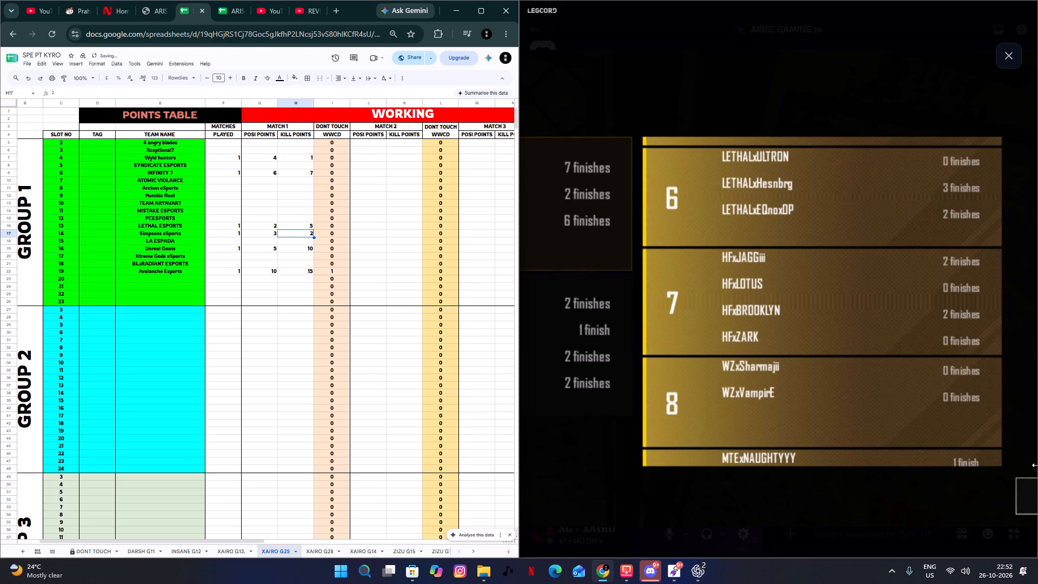
Enter the seventh-placed HF team's Match 1 result in the slot 9 row: 1 match played, 1 position point and 4 kill points.
key("Left")
key("Up")
key("Up")
key("Left")
key("Down")
key("Down")
key("Down")
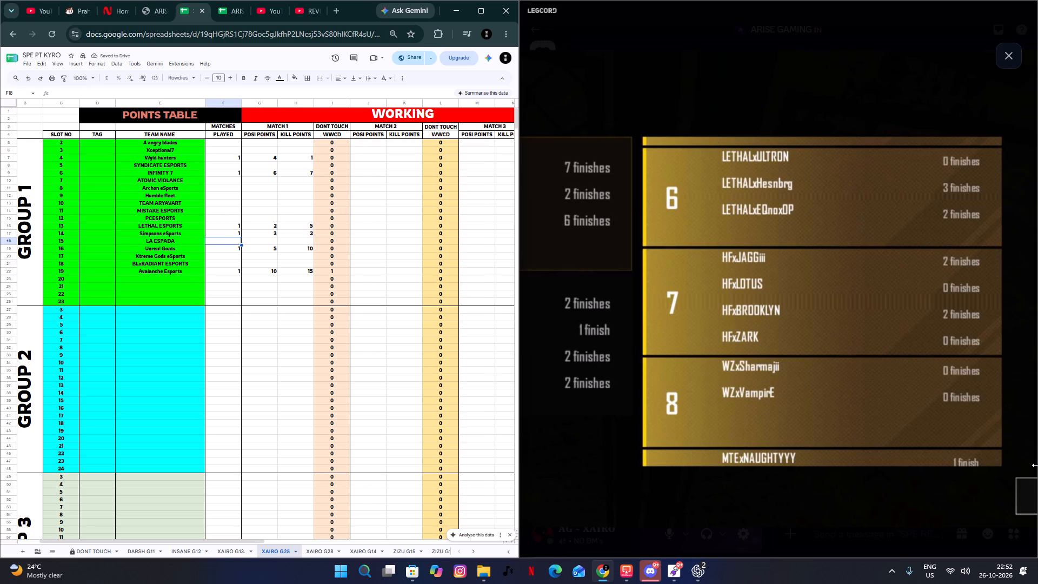
key("Down")
key("Down")
key("Up")
key("Up")
key("Up")
key("Up")
key("Up")
key("Up")
key("Up")
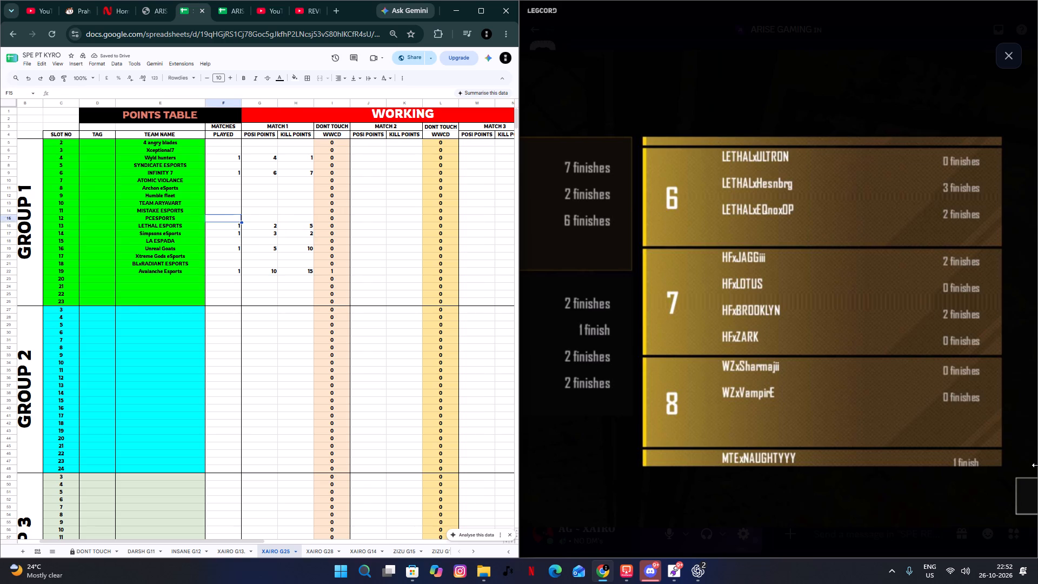
key("Up")
key("1")
key("Tab")
key("1")
key("Tab")
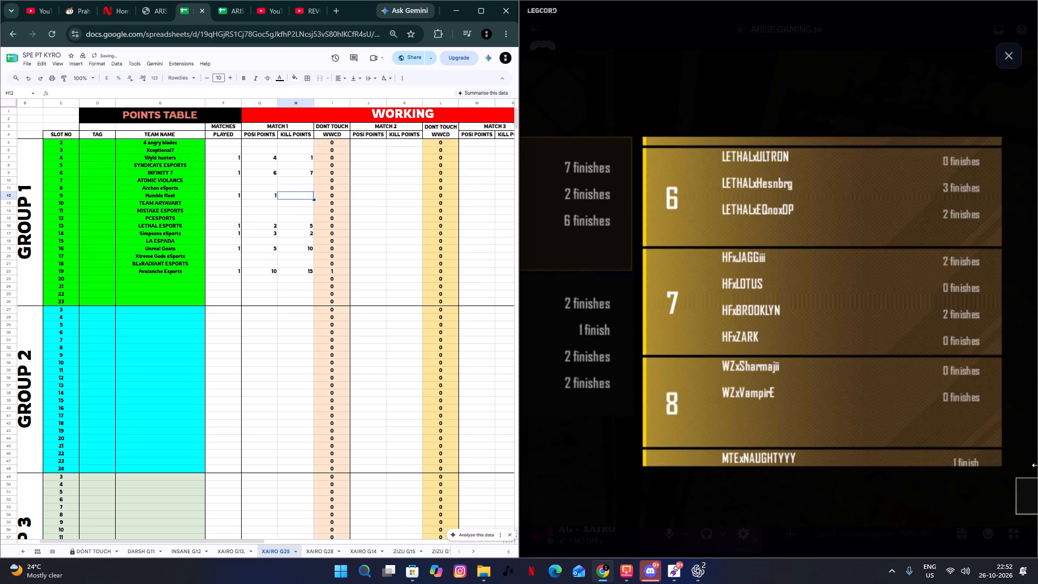
key("4")
key("Down")
Look for the eighth-placed WZ team among the Group 1 rows and in the G25 M1 slot list screenshots.
key("Left")
key("Left")
key("Down")
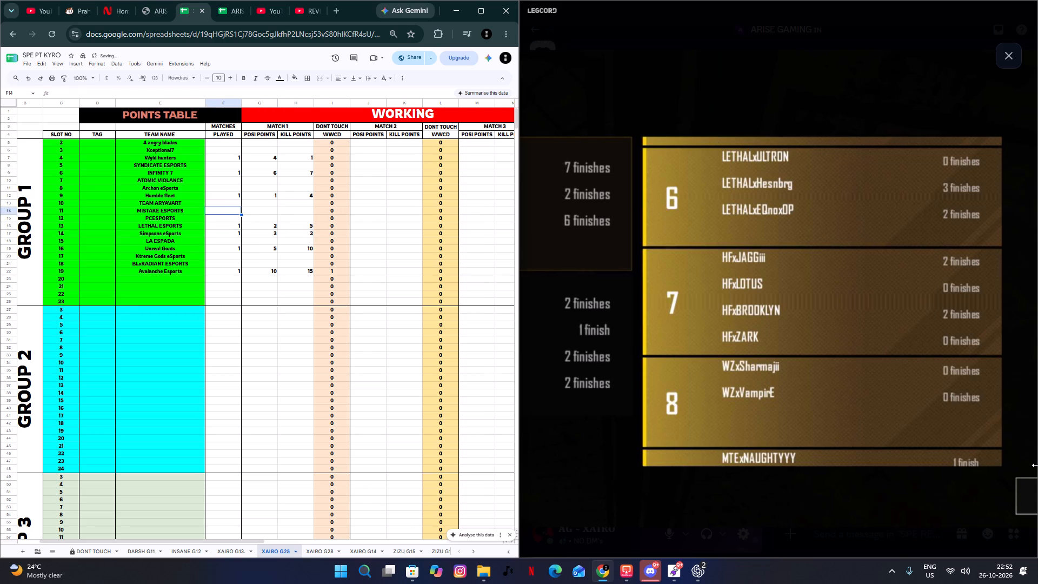
key("Down")
key("Up")
key("Up")
key("Up")
key("Up")
key("Up")
key("Up")
key("Up")
key("Up")
key("Up")
key("Down")
key("Down")
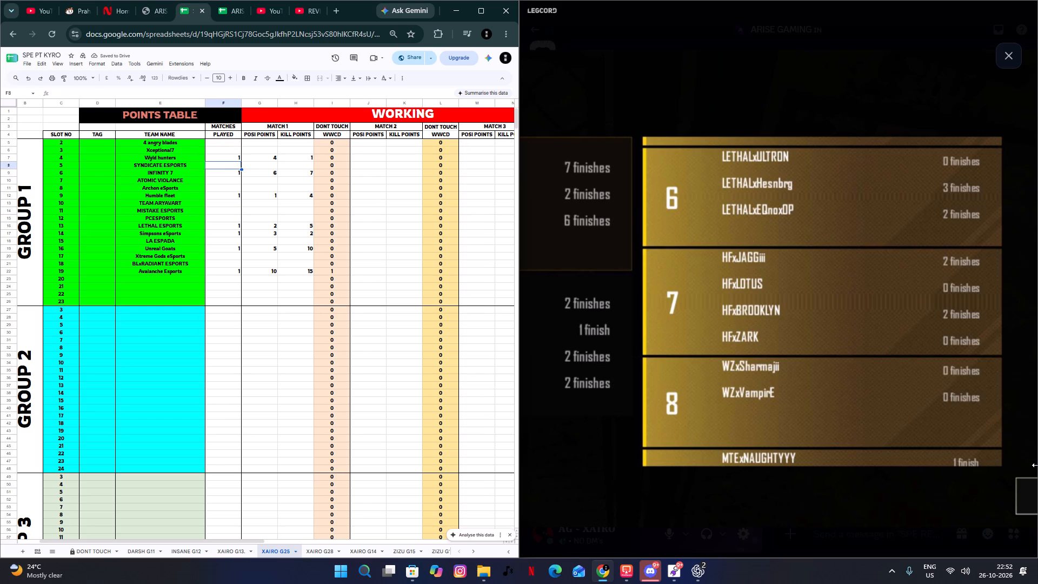
key("Down")
key("Down")
key("Down")
key("Down")
key("Down")
key("Down")
key("Down")
key("Down")
key("Down")
key("Down")
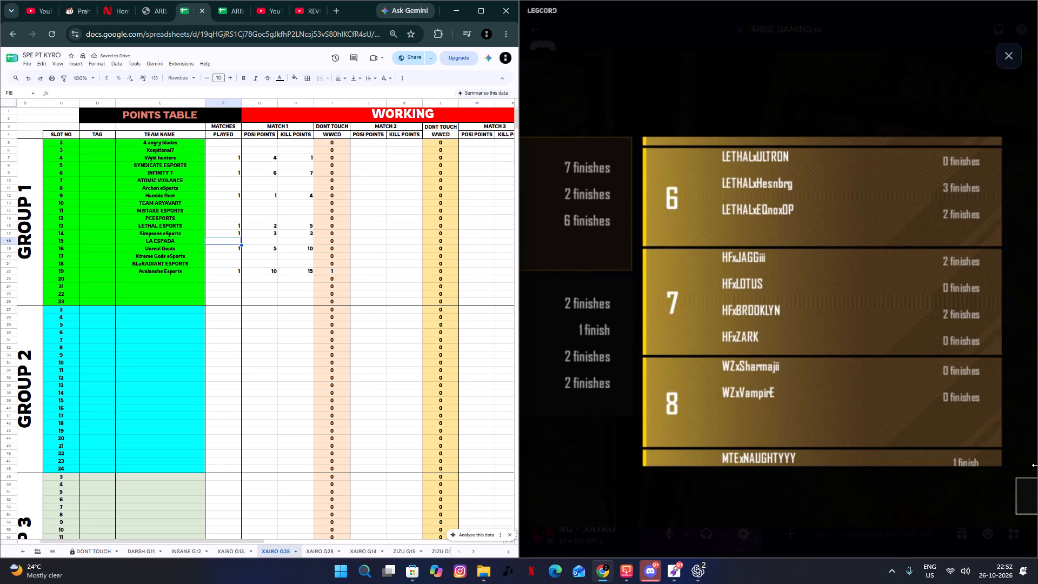
key("Down")
key("Down")
key("Down")
key("Down")
key("Down")
key("Up")
key("Up")
key("Up")
key("Up")
key("Up")
key("Up")
key("Up")
key("Up")
key("Up")
key("Up")
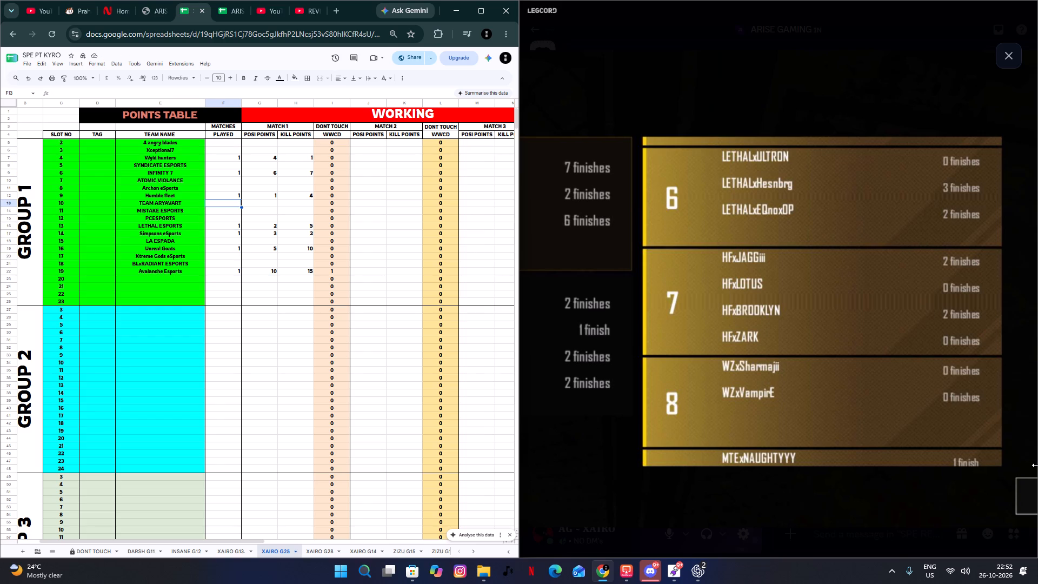
left_click(1009, 48)
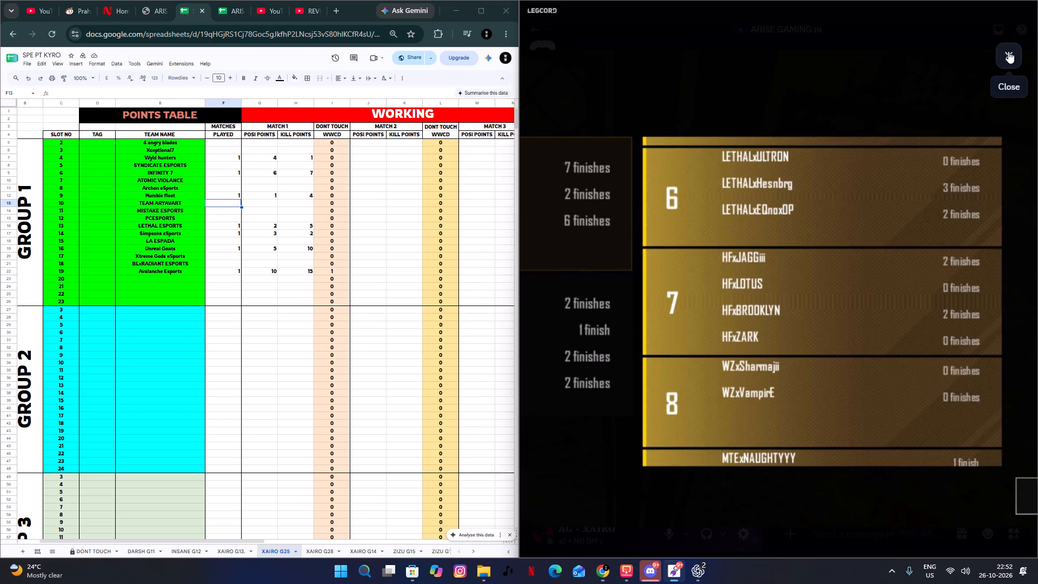
left_click(884, 348)
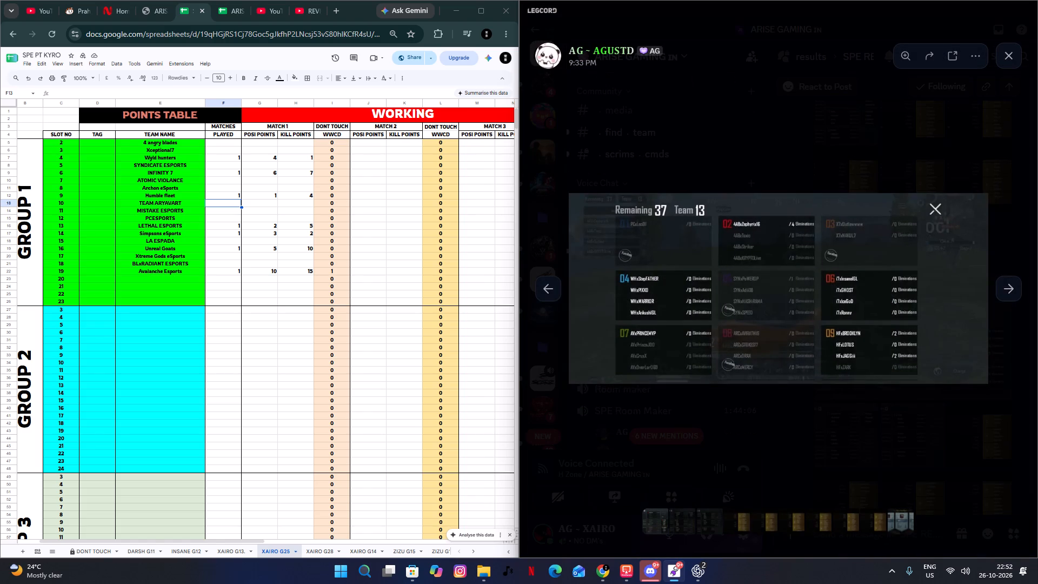
key("Right")
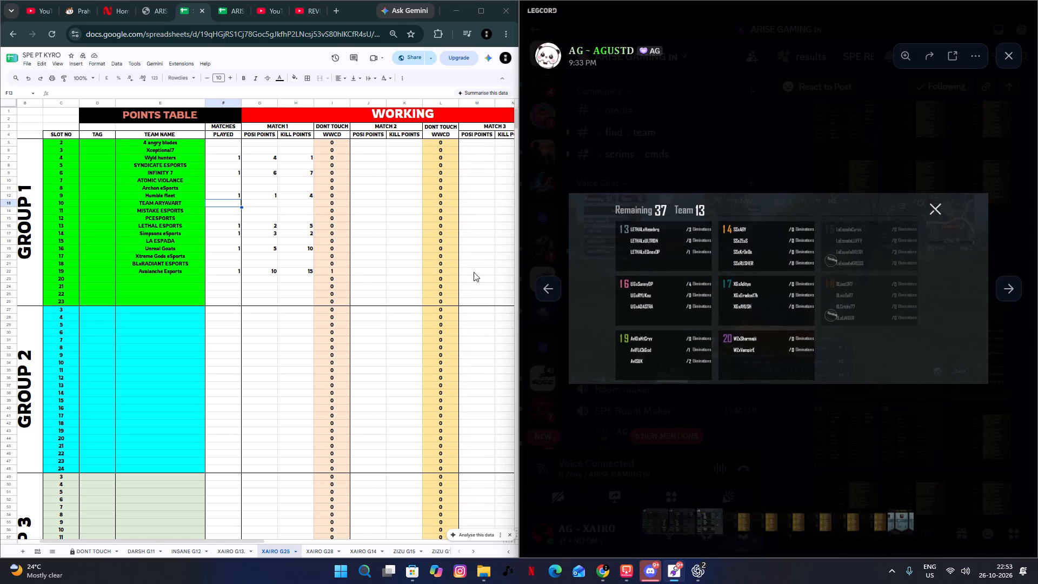
left_click(1020, 51)
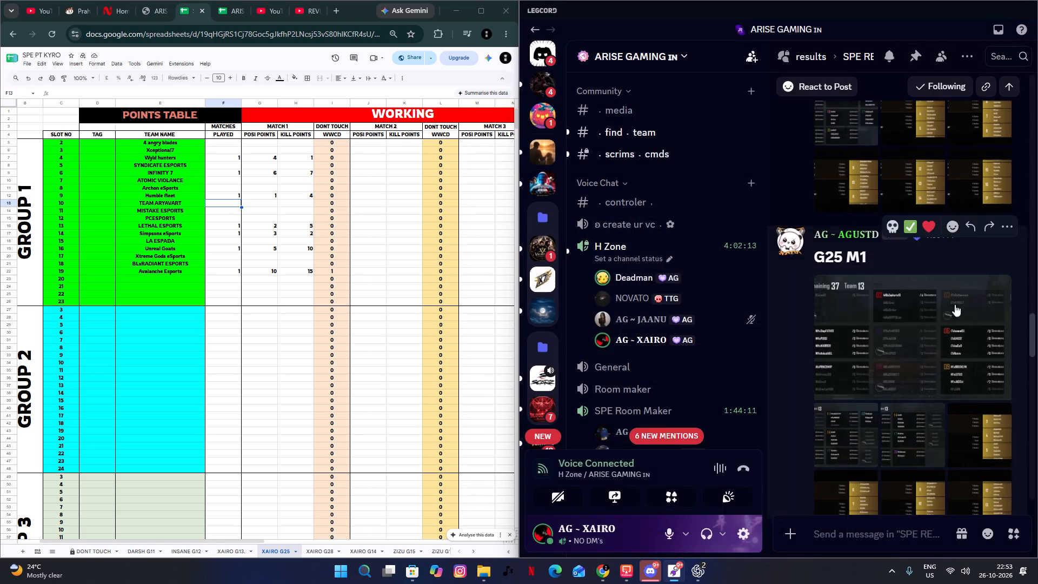
Find the G25 M1 standings screenshot covering ninth to eleventh place and enlarge it to read the finishes.
scroll(902, 320, "down", 2)
left_click(999, 344)
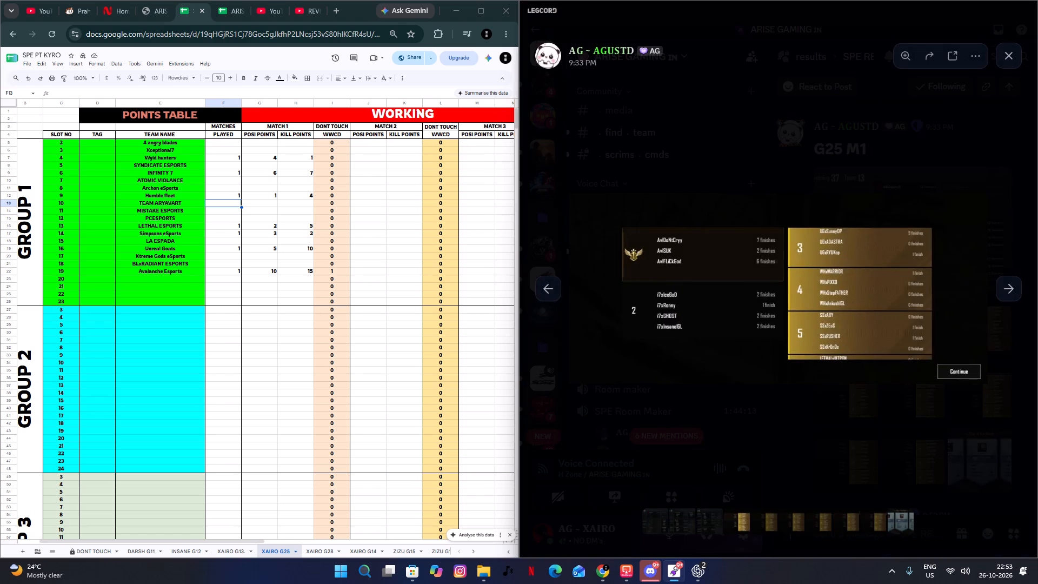
double_click(800, 265)
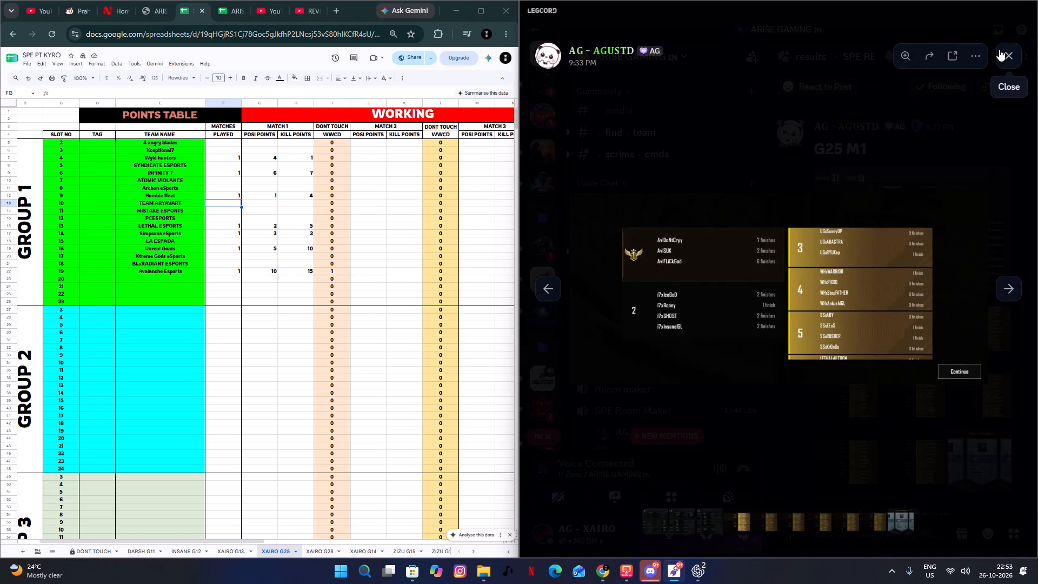
left_click(999, 49)
scroll(666, 241, "down", 1)
scroll(861, 283, "down", 2)
left_click(884, 273)
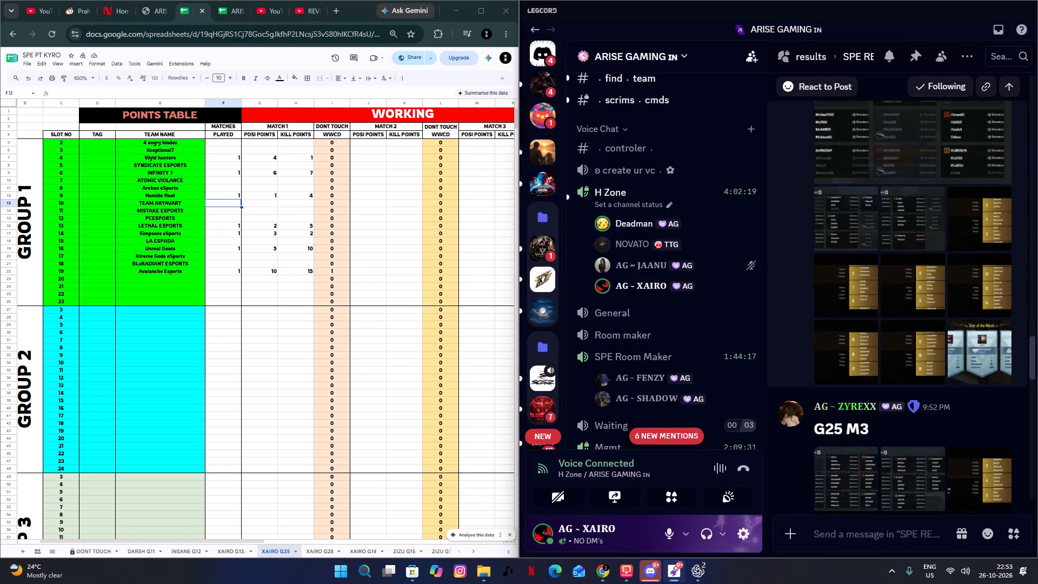
key("Right")
key("Left")
key("Left")
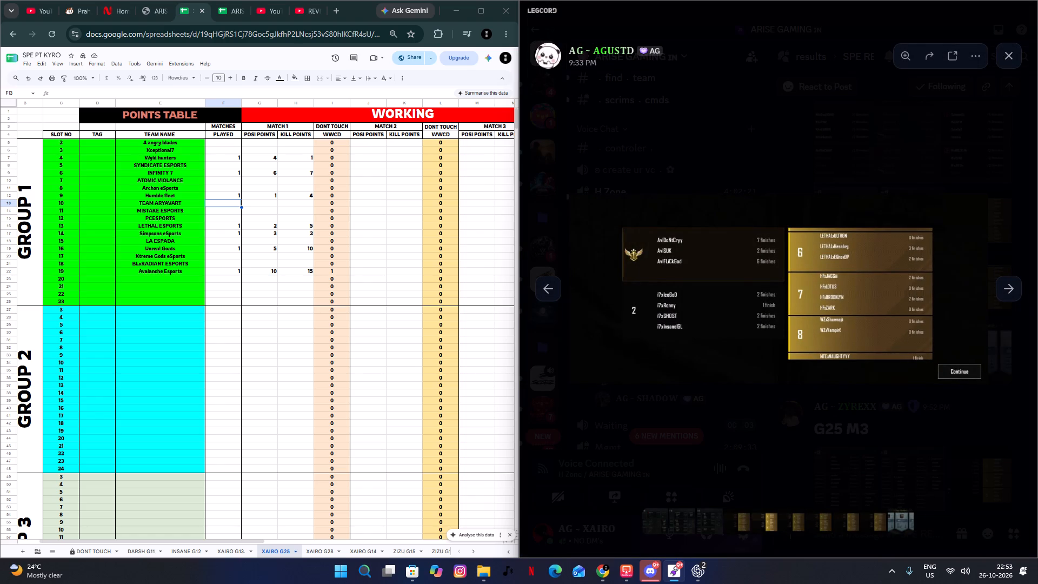
key("Right")
left_click(885, 268)
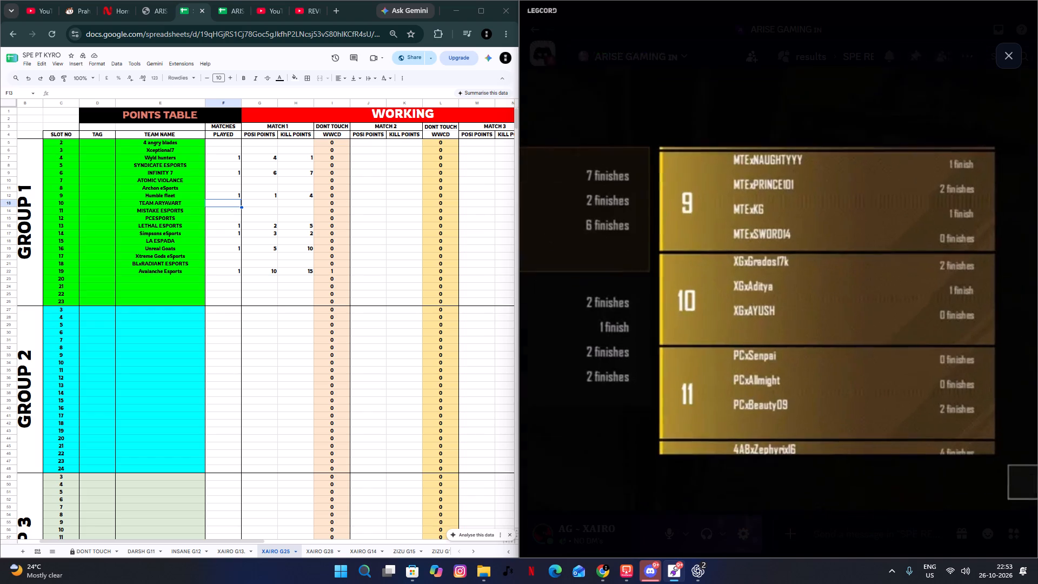
Look for the ninth-placed MTE team among the Group 1 rows of the XAIRO G25 table.
left_click(211, 207)
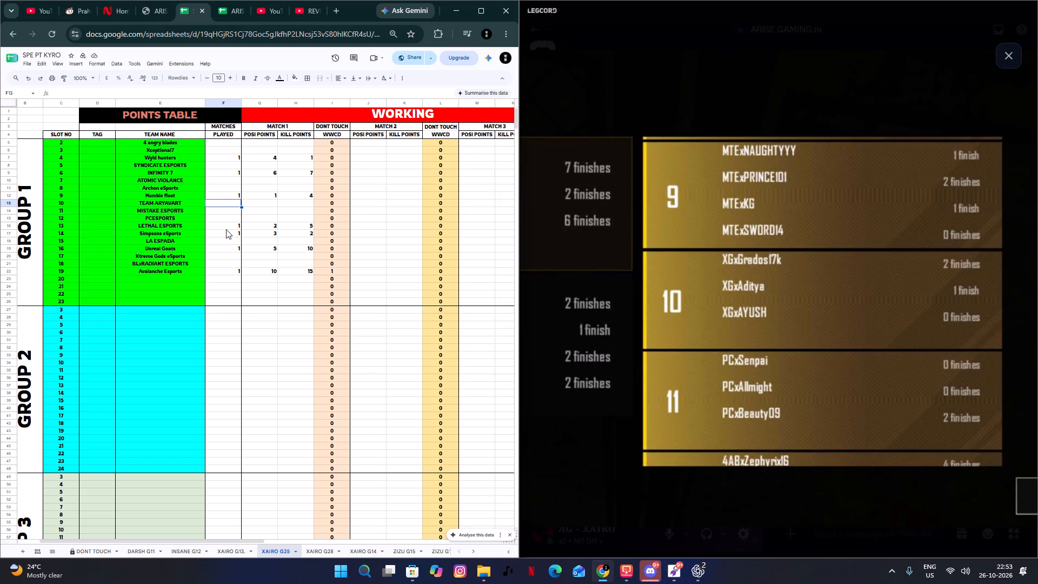
left_click(229, 167)
left_click(232, 138)
left_click(232, 167)
left_click(233, 143)
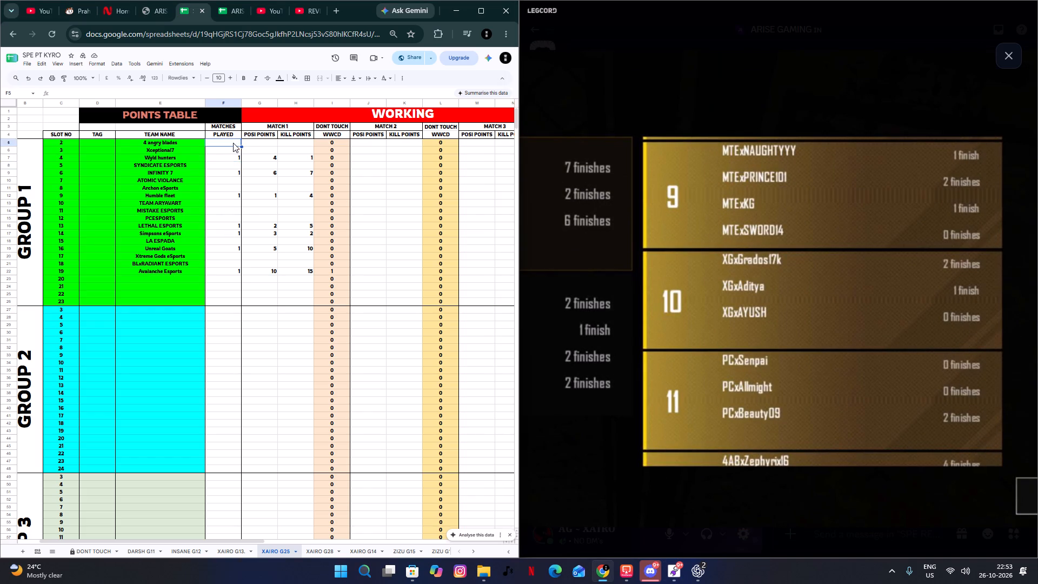
left_click(232, 163)
left_click(229, 196)
left_click(230, 211)
left_click(228, 225)
left_click(227, 254)
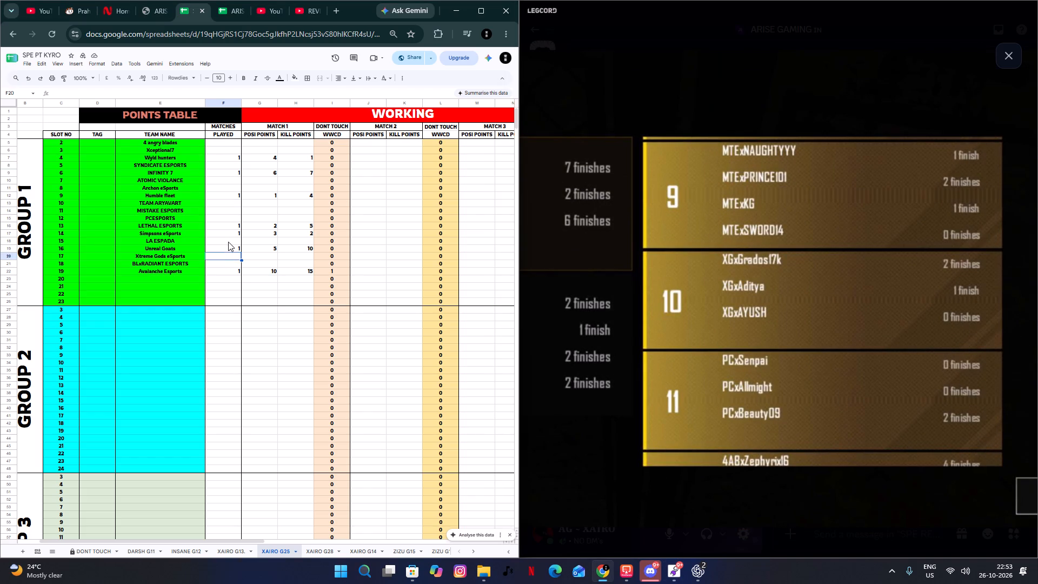
left_click(228, 242)
left_click(229, 260)
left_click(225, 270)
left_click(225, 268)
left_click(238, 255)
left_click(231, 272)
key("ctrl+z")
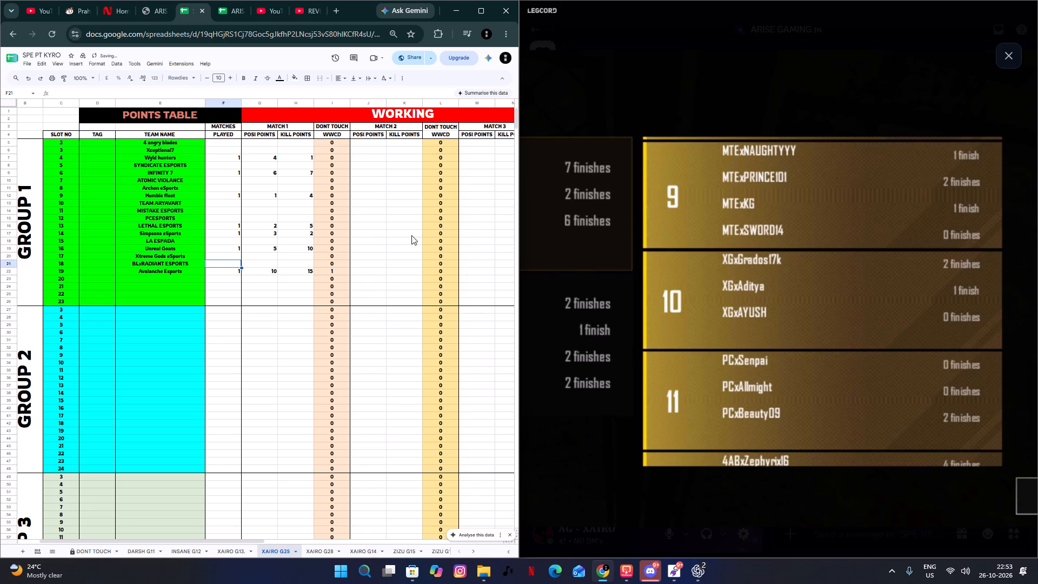
Close the enlarged G25 M1 standings screenshot and return to the results thread.
left_click(1007, 56)
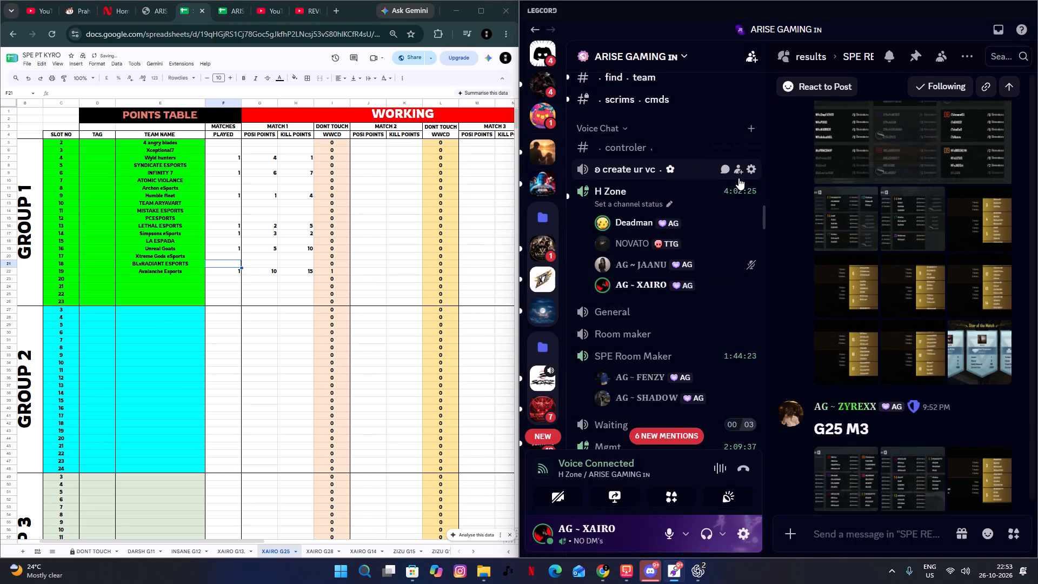
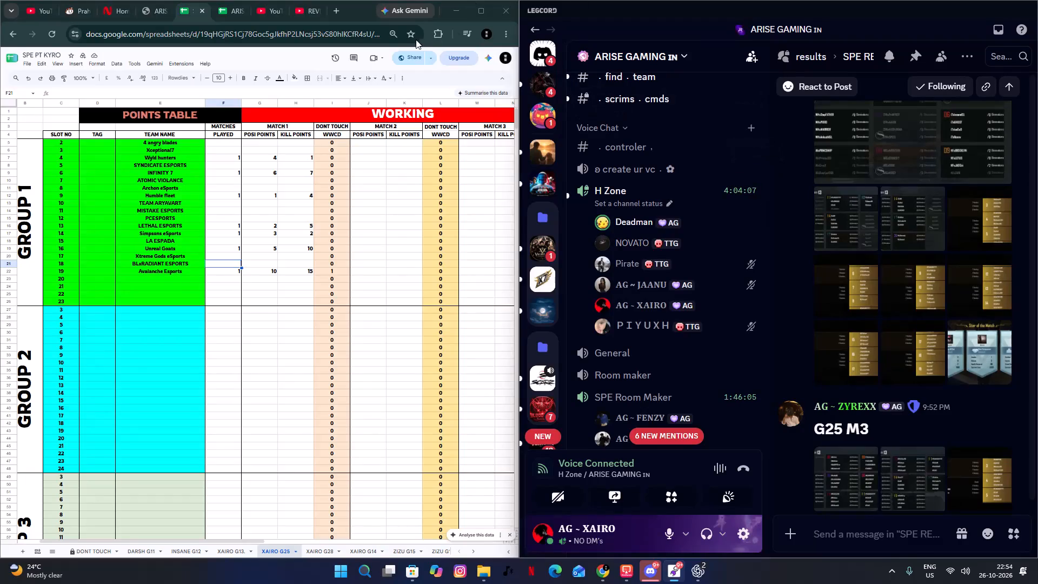
Open the sharing settings of the ARISE T3 RESULTS FROM 26 OCT spreadsheet and check its people and general access options.
left_click(417, 63)
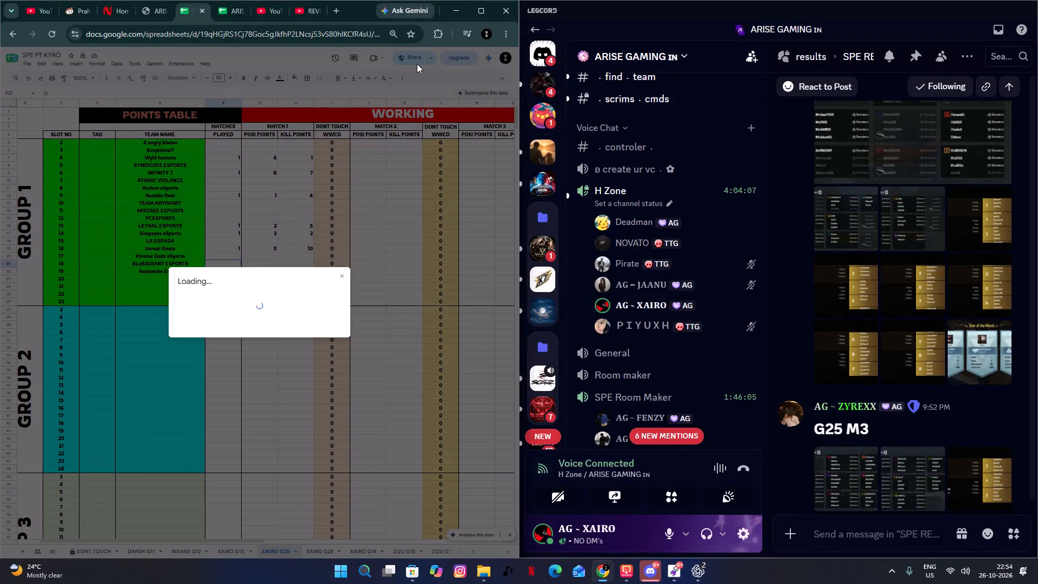
left_click(330, 190)
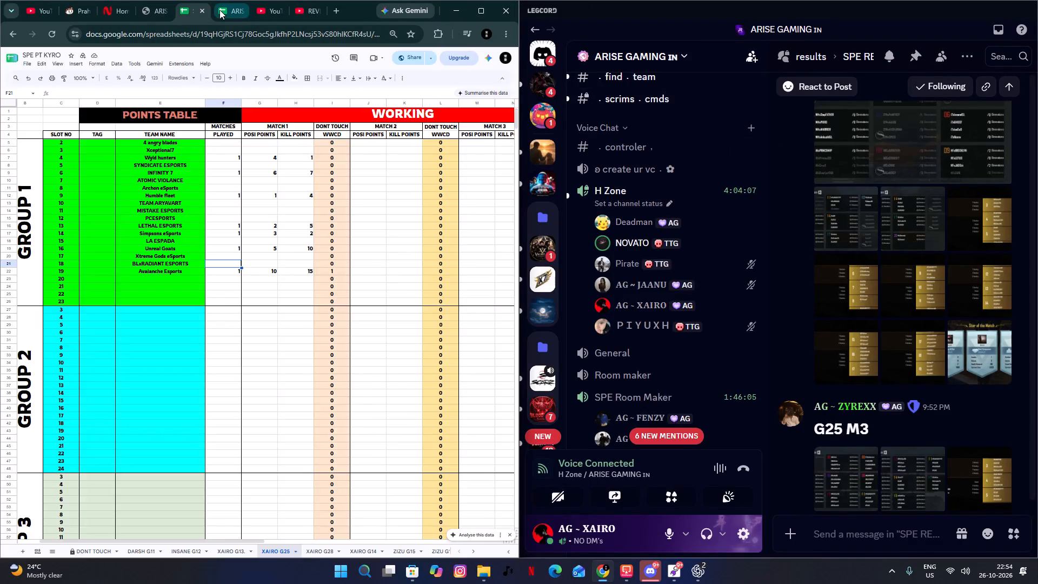
left_click(219, 10)
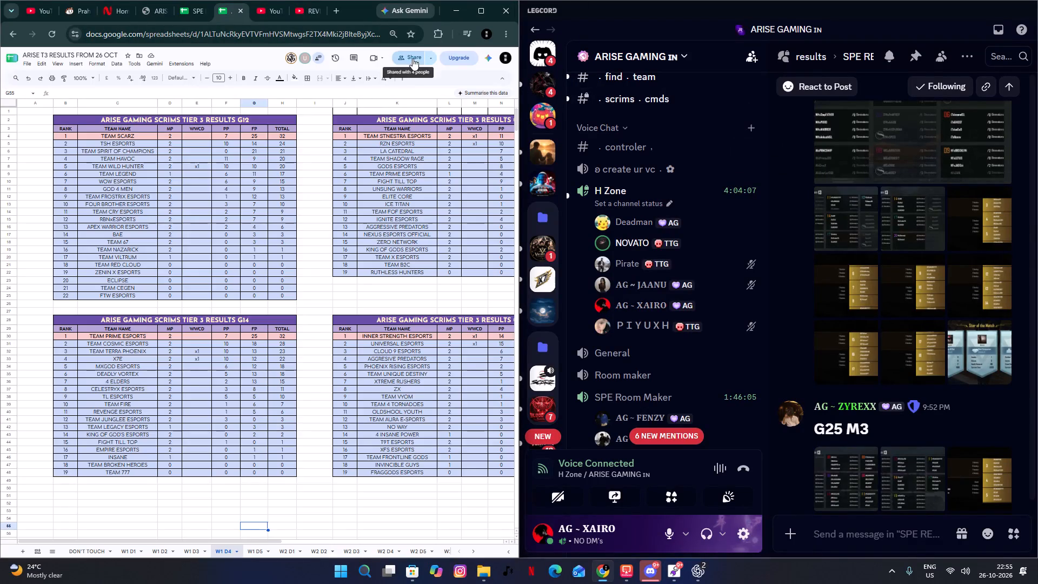
left_click(411, 58)
left_click(408, 55)
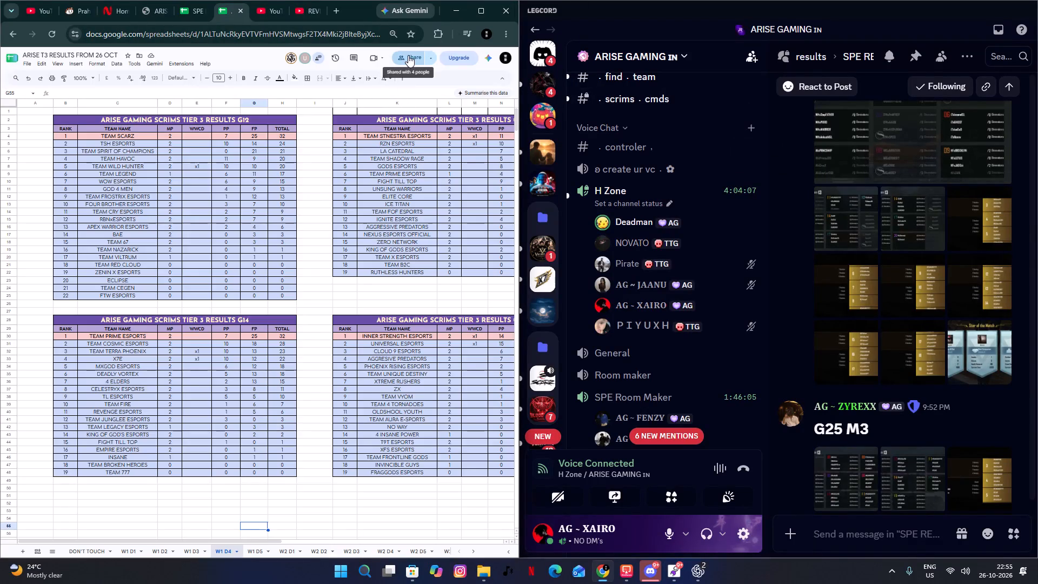
left_click(426, 60)
left_click(428, 60)
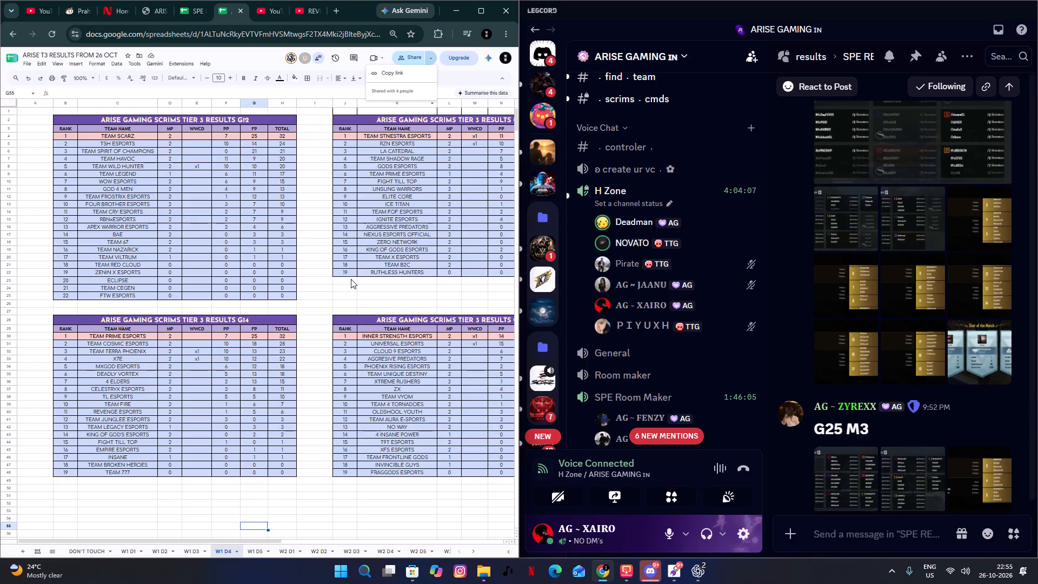
left_click(431, 61)
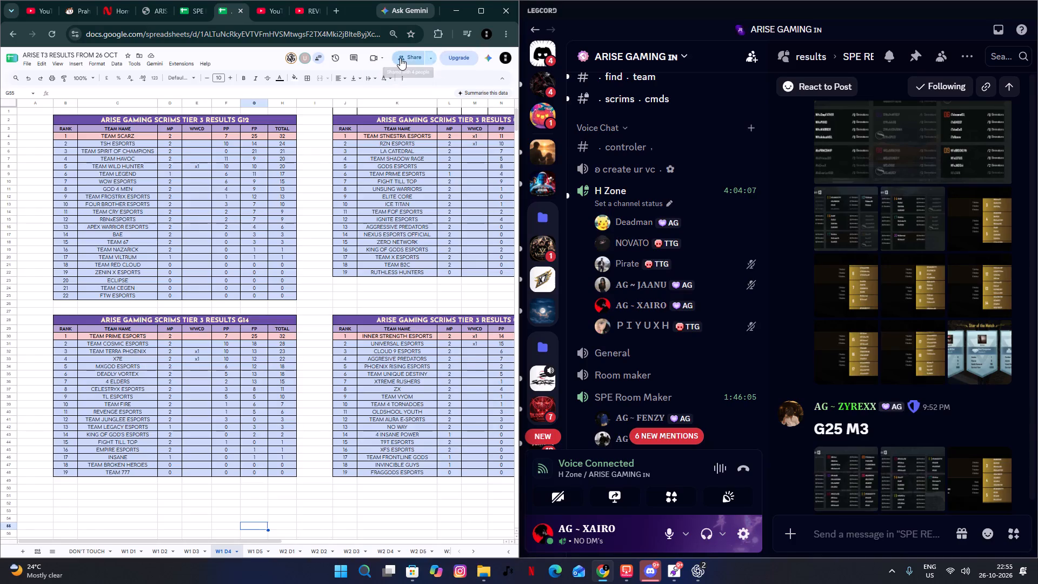
left_click(400, 58)
left_click(344, 195)
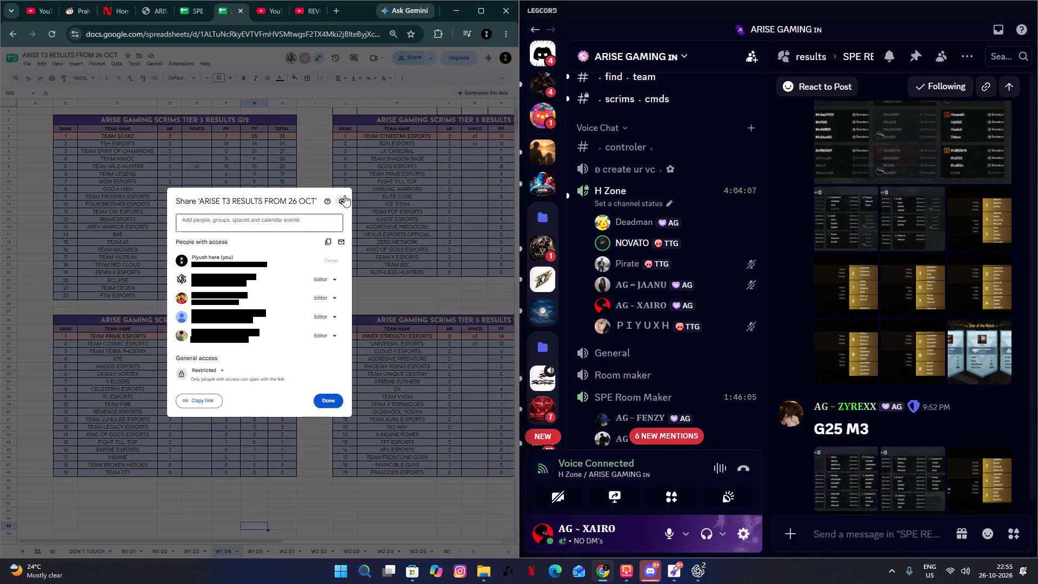
left_click(174, 256)
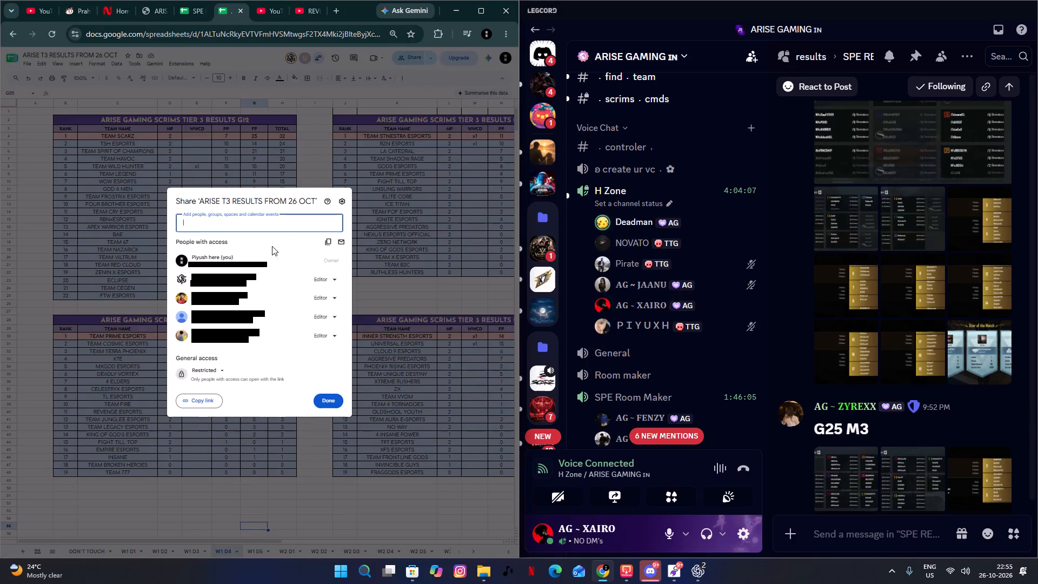
left_click(213, 373)
left_click(325, 371)
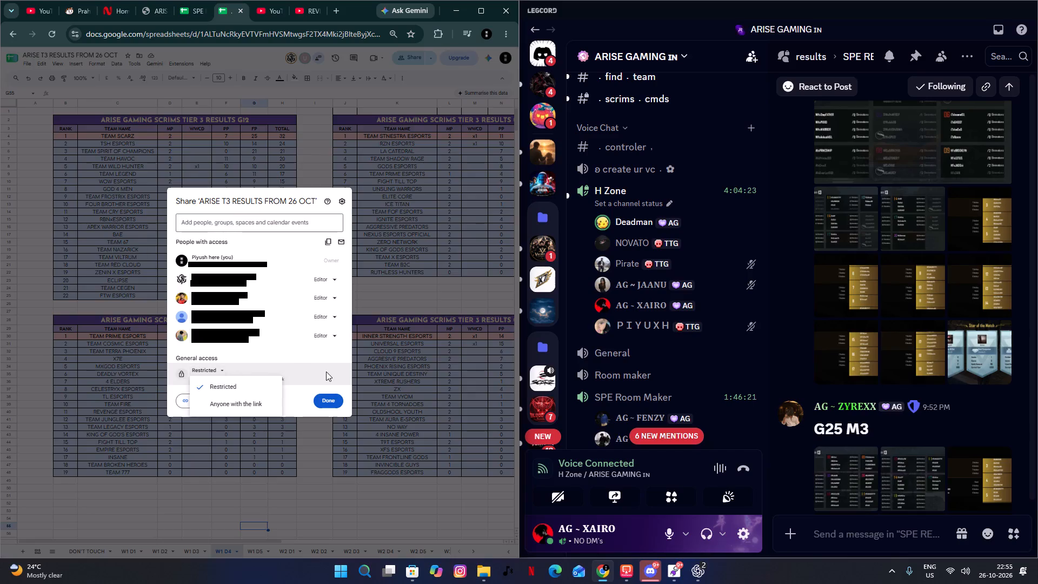
left_click(346, 204)
left_click(175, 247)
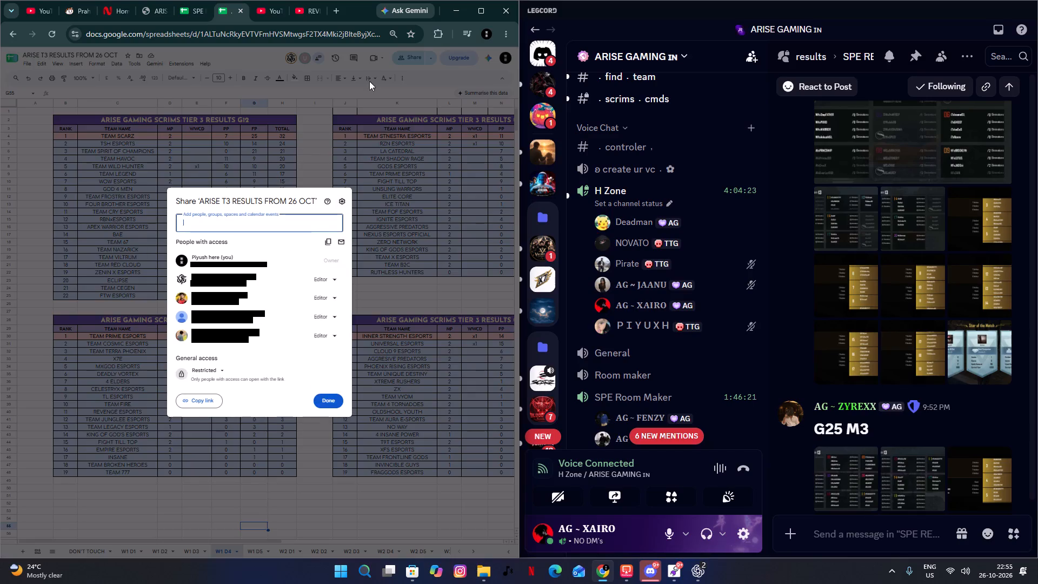
Share the ARISE T3 RESULTS FROM 26 OCT spreadsheet with the ARISE GAMING work account as an editor.
left_click(324, 12)
left_click(329, 14)
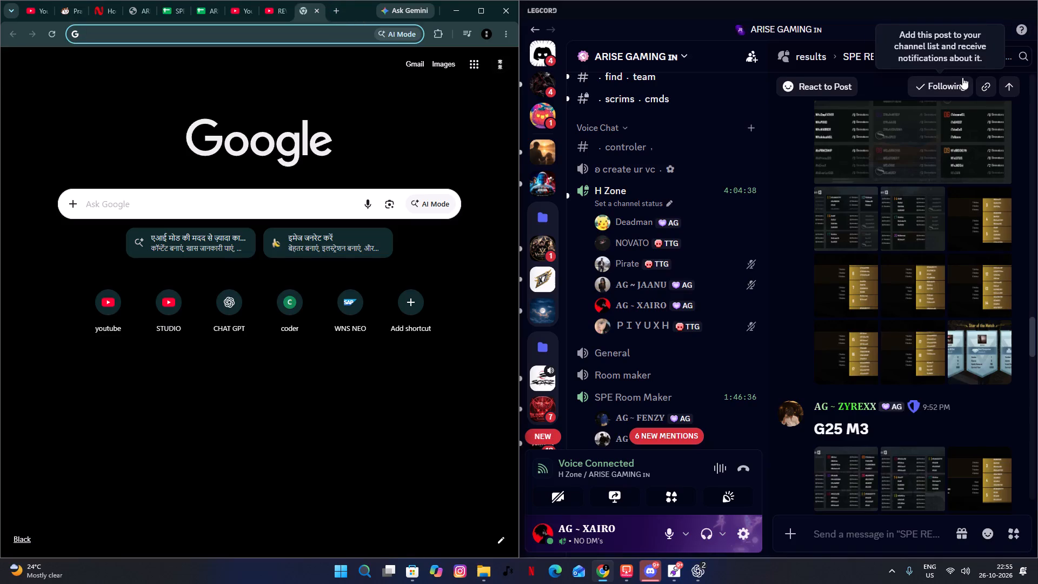
left_click(214, 16)
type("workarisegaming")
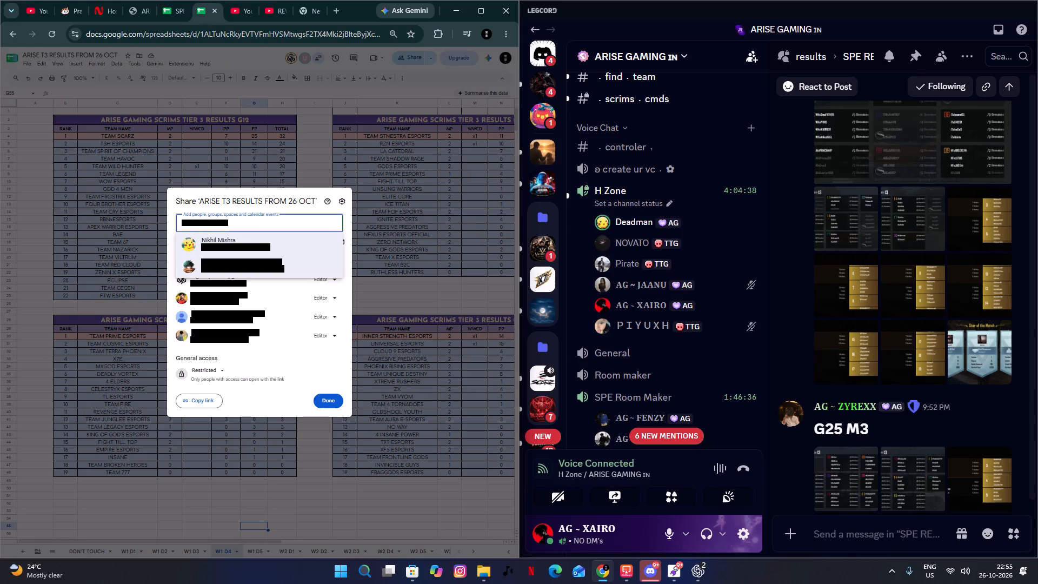
Share the ARISE T3 RESULTS FROM 26 OCT spreadsheet with another person's Gmail account as an editor and send the invitation.
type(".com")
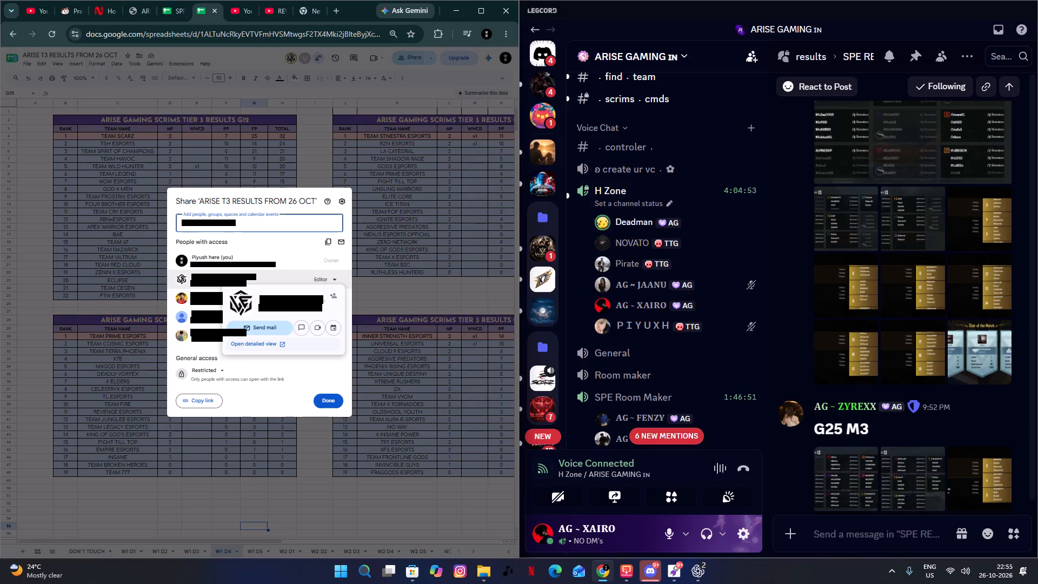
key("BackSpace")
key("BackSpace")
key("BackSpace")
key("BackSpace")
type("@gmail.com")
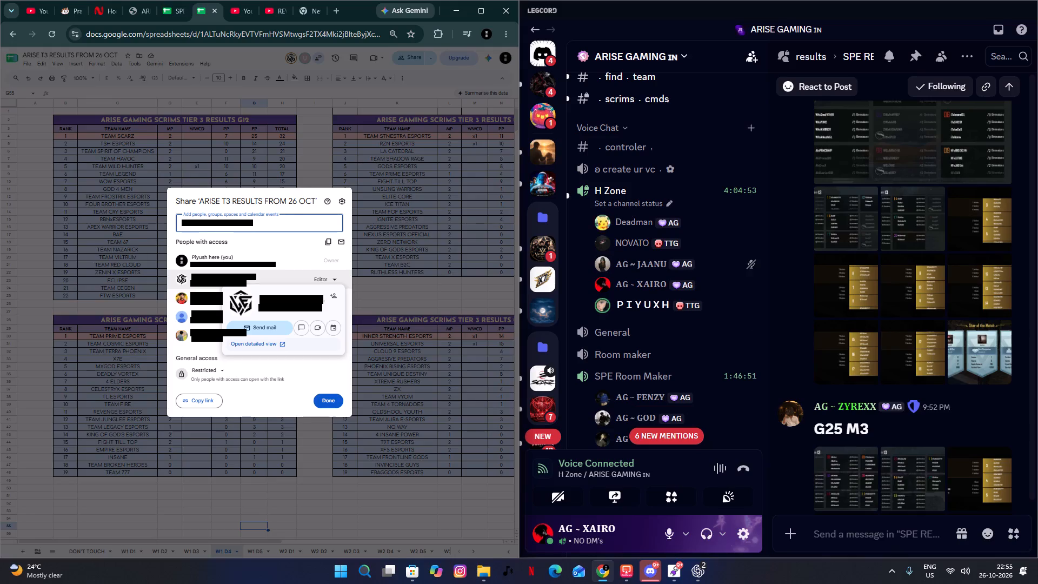
left_click(268, 237)
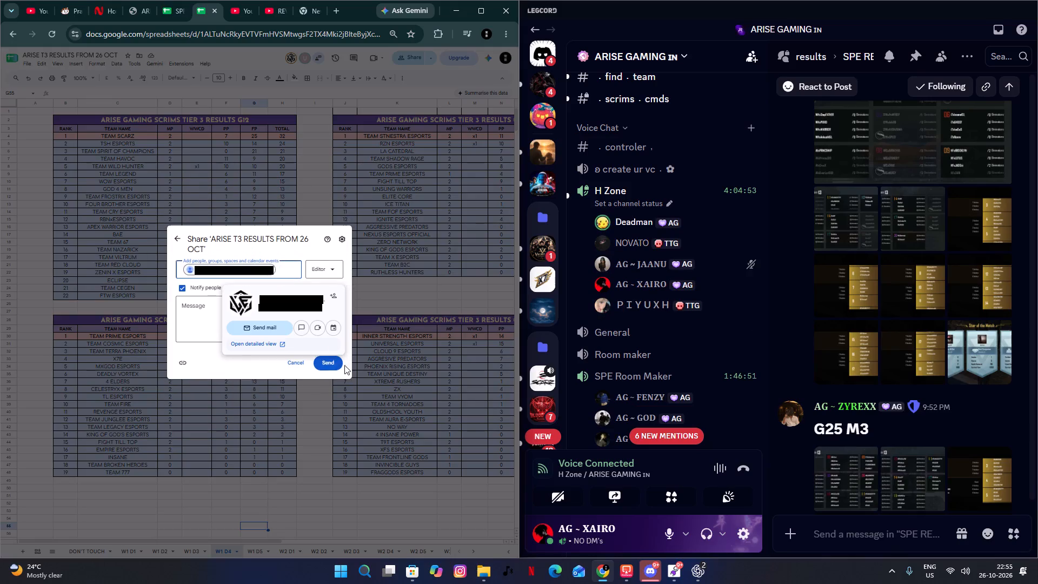
left_click(334, 366)
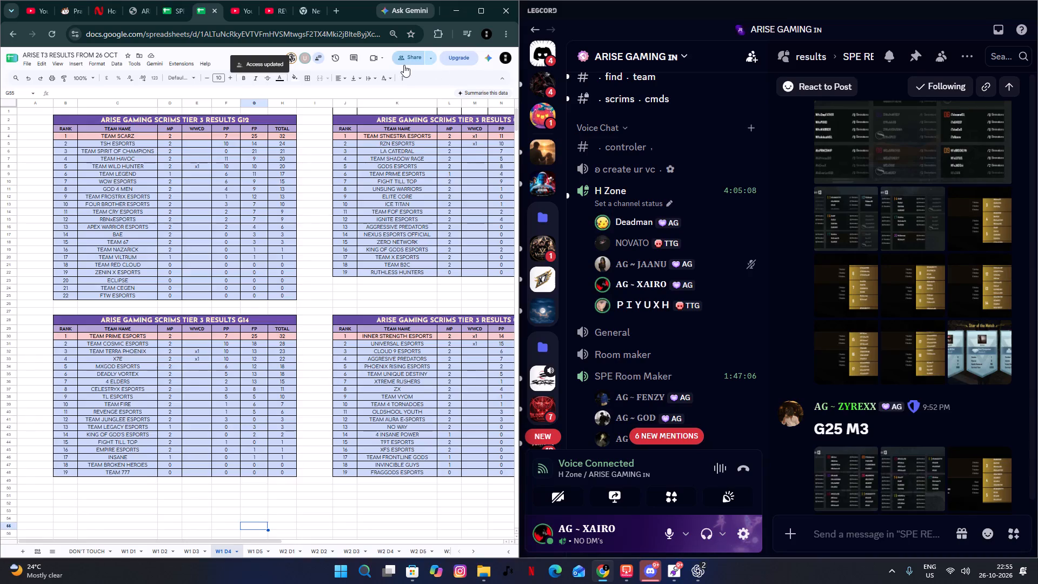
Reopen the sharing settings of the ARISE T3 RESULTS FROM 26 OCT spreadsheet and check the list of people with access.
left_click(404, 65)
scroll(250, 293, "down", 2)
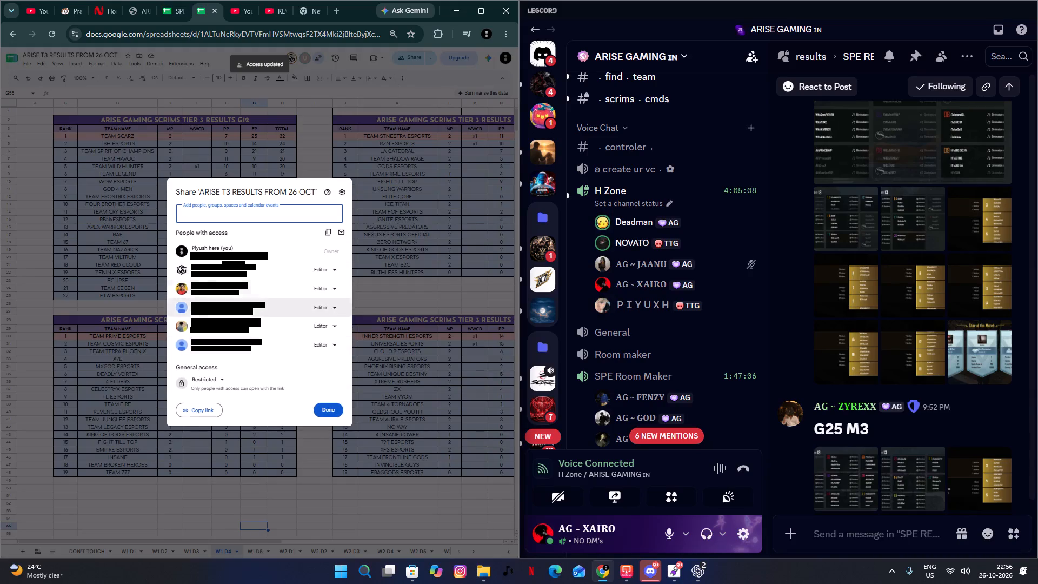
Transfer ownership of the ARISE T3 RESULTS FROM 26 OCT spreadsheet to the newly added work account.
left_click(332, 343)
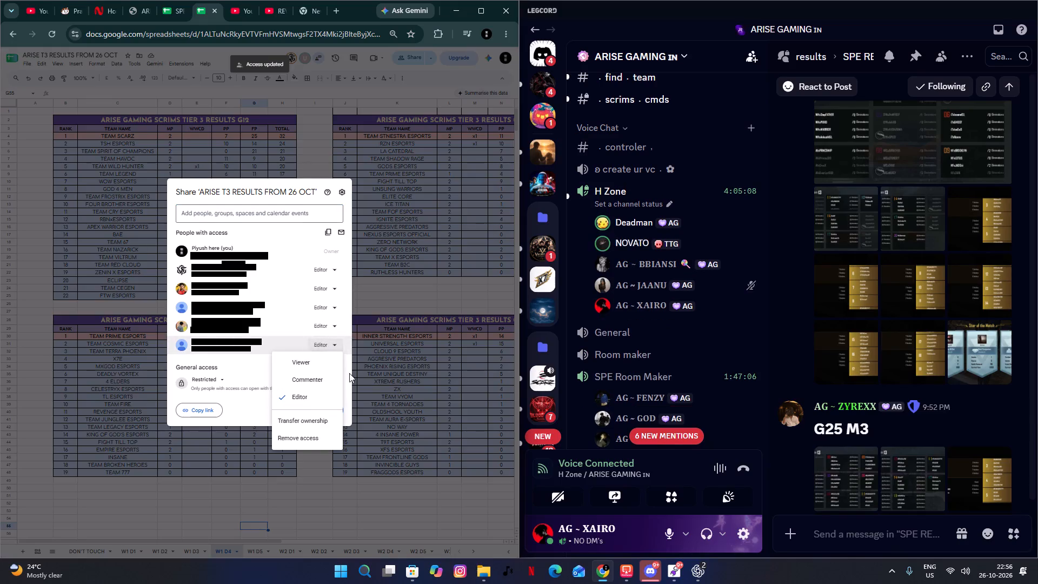
left_click(317, 422)
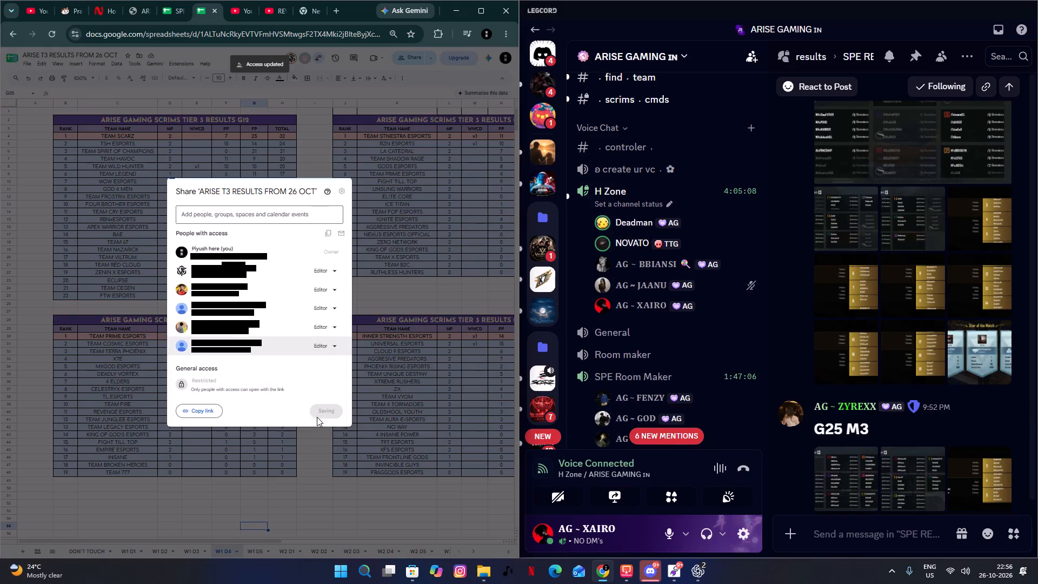
left_click(311, 328)
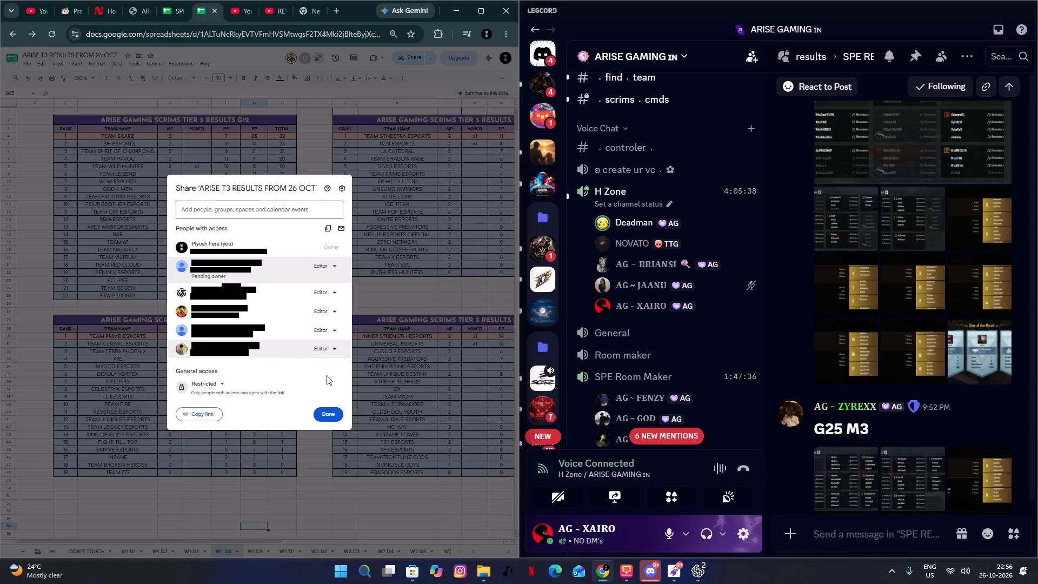
left_click(392, 235)
left_click(410, 59)
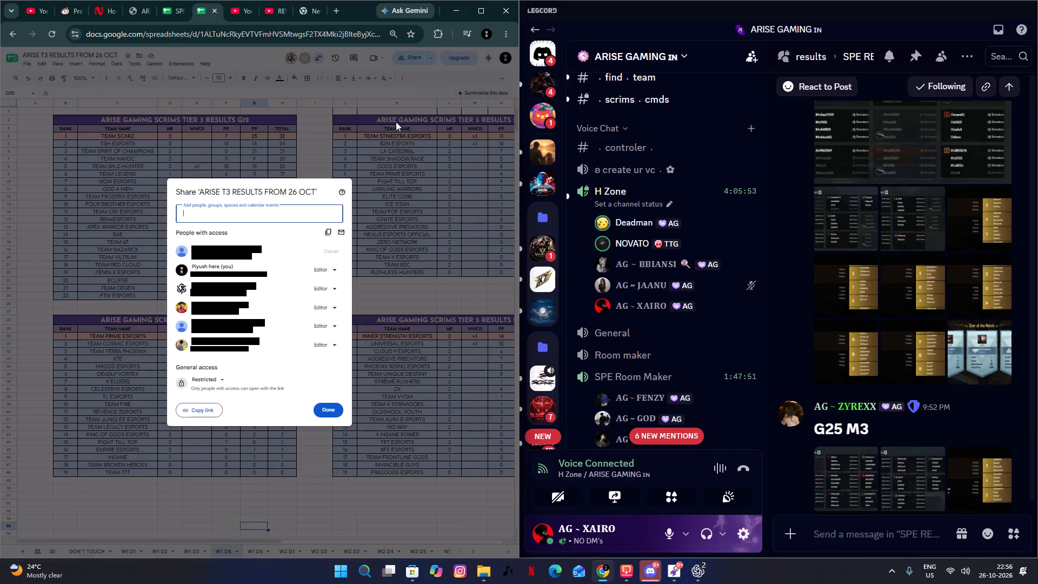
left_click(400, 257)
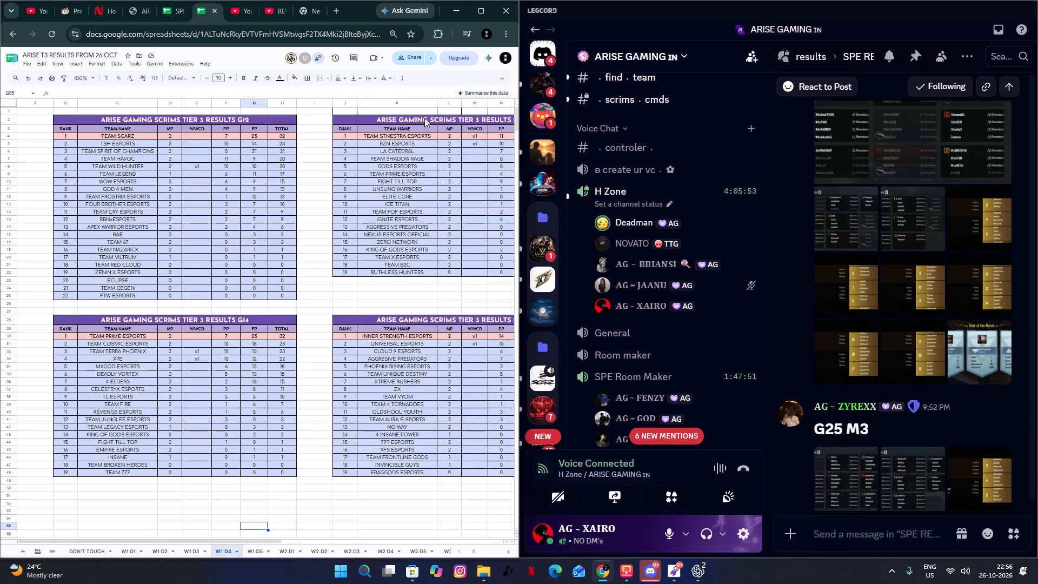
Switch to Legcord and reply "no" in the direct message conversation with LEGAL.
scroll(640, 315, "up", 6)
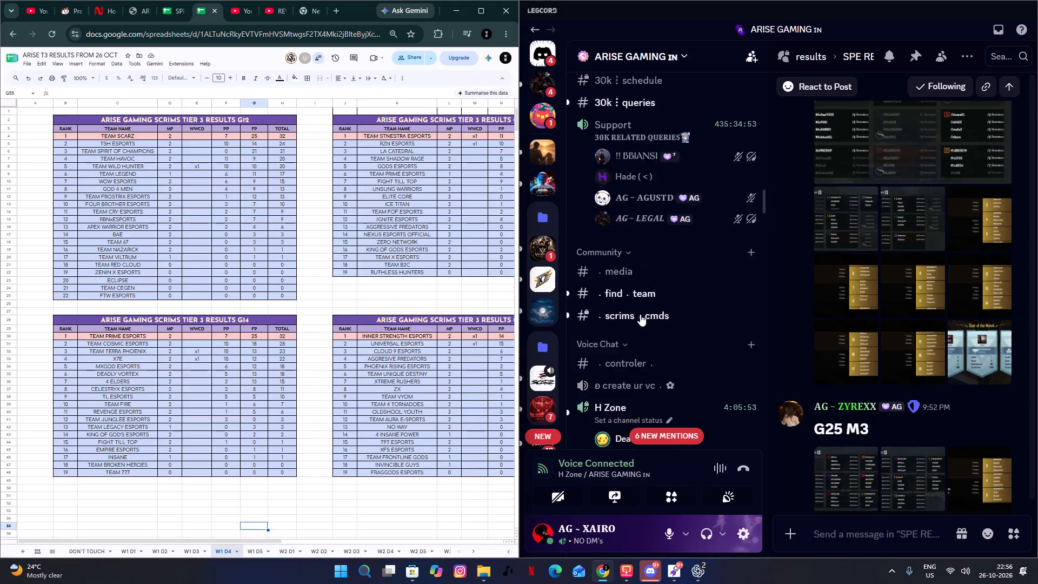
scroll(640, 314, "up", 20)
scroll(695, 274, "up", 1)
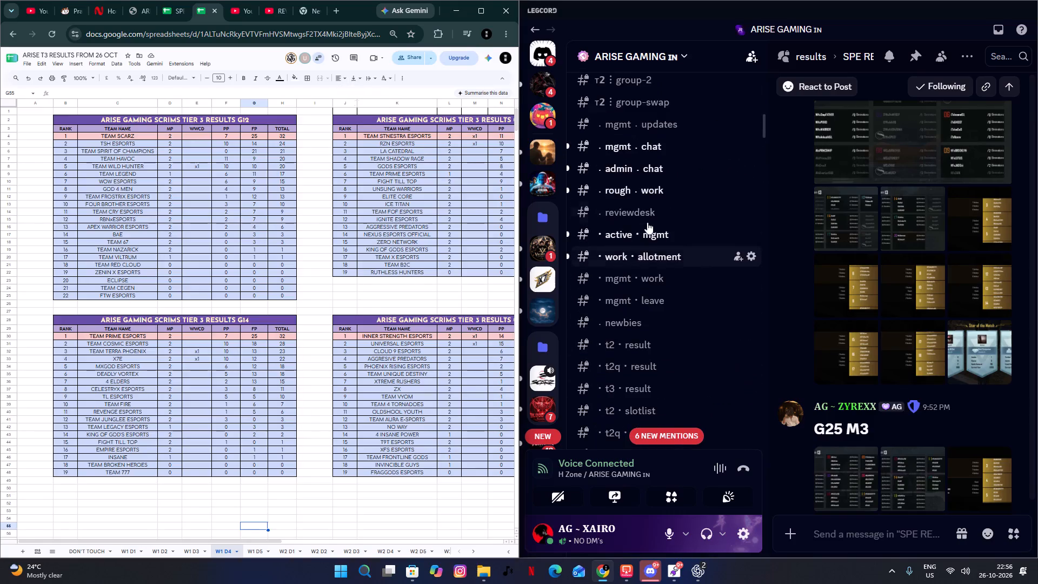
scroll(651, 195, "up", 1)
left_click(538, 81)
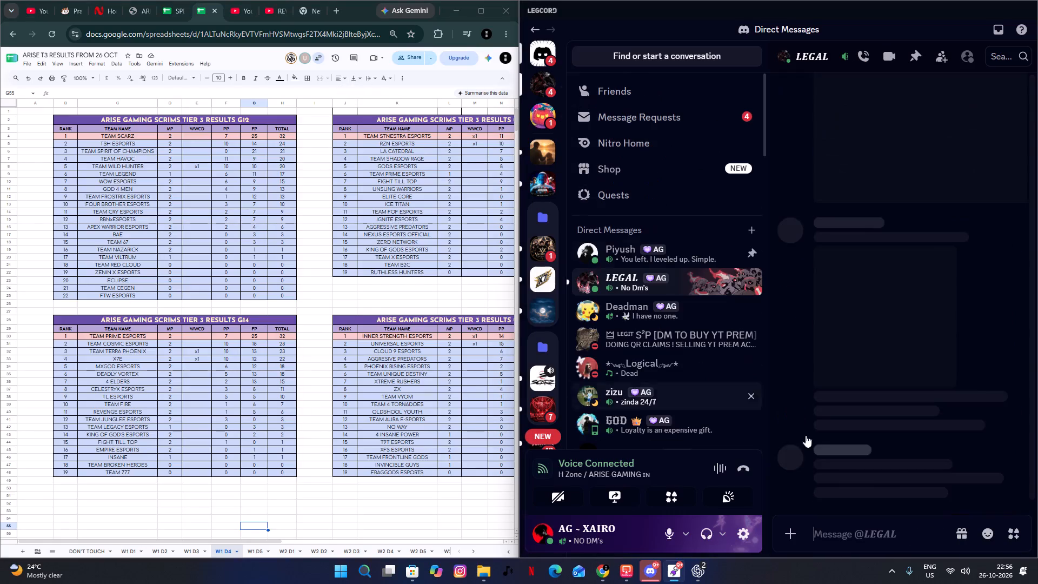
scroll(860, 440, "down", 6)
left_click(881, 529)
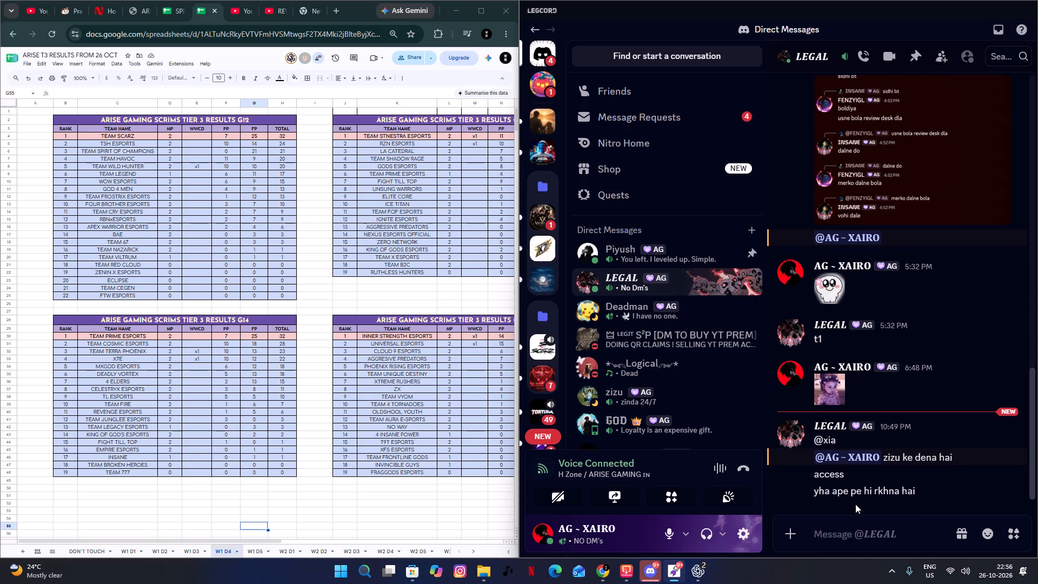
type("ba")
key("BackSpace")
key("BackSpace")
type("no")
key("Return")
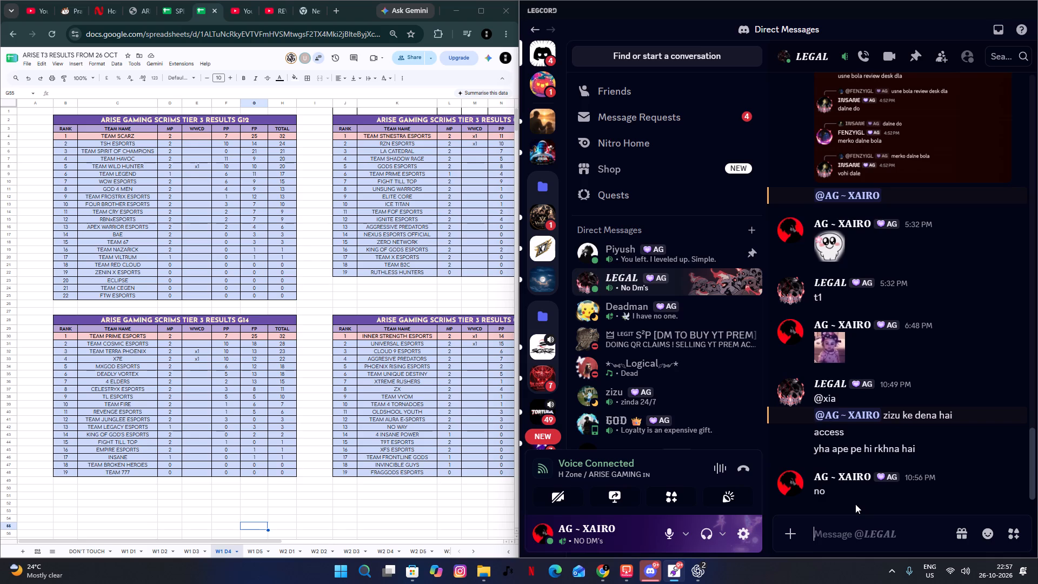
Return to the ARISE GAMING server and look through the recent messages in the H Zone chat and the media channel.
scroll(561, 307, "down", 3)
left_click(542, 346)
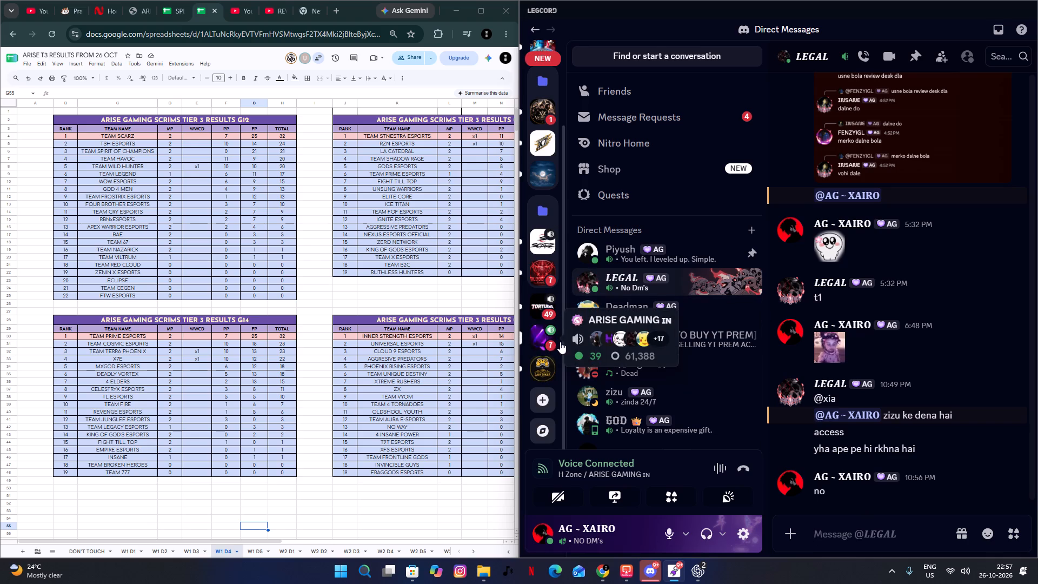
scroll(701, 310, "down", 20)
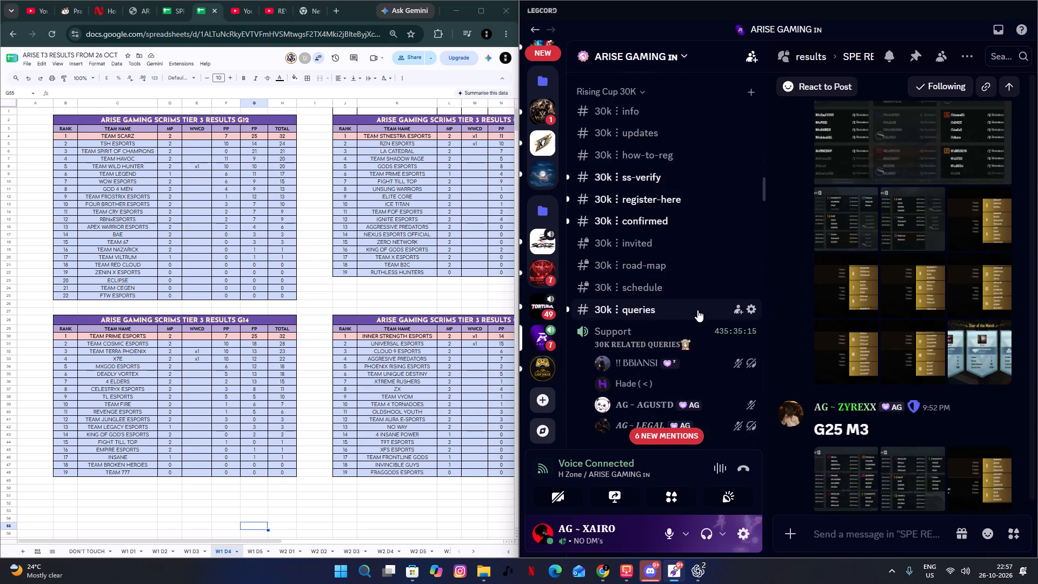
scroll(697, 310, "down", 8)
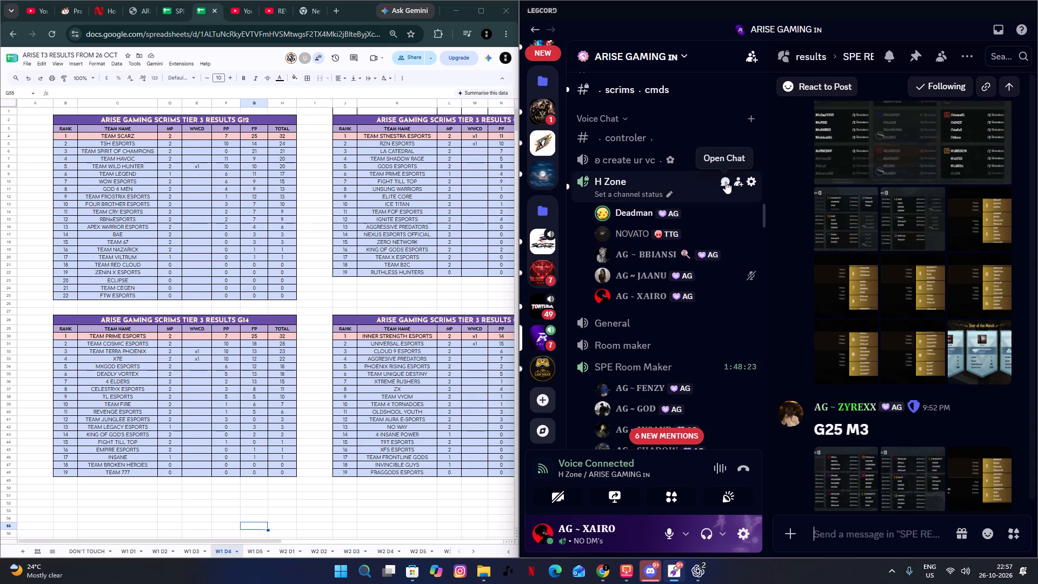
left_click(725, 182)
scroll(896, 331, "down", 13)
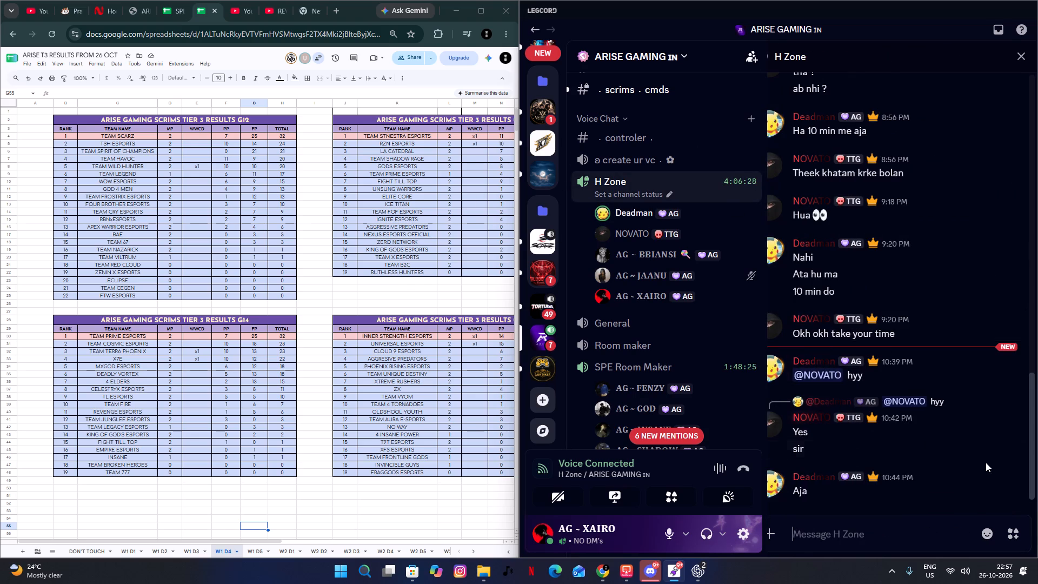
scroll(704, 151, "up", 4)
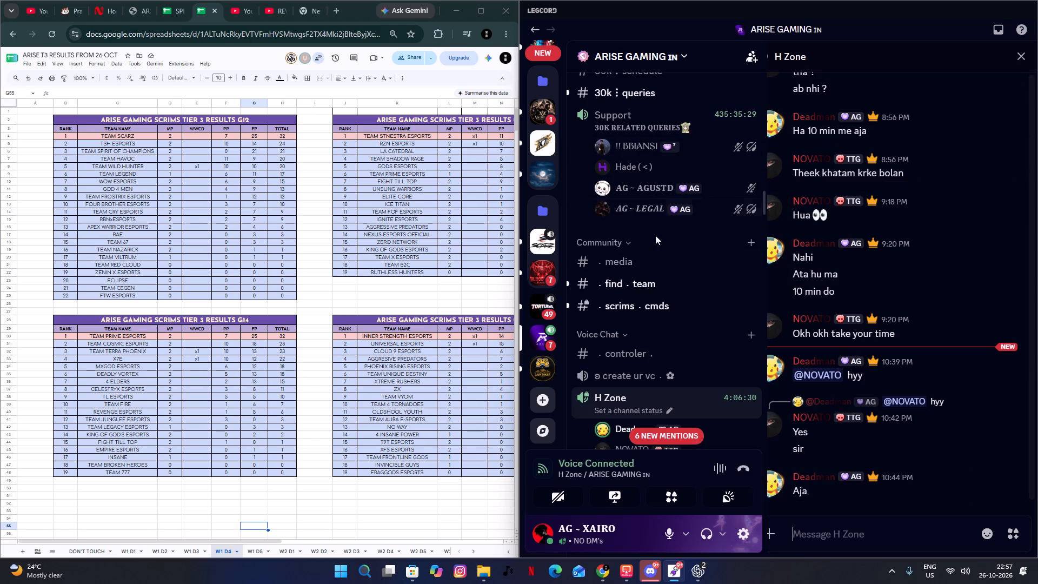
left_click(640, 266)
scroll(896, 362, "down", 7)
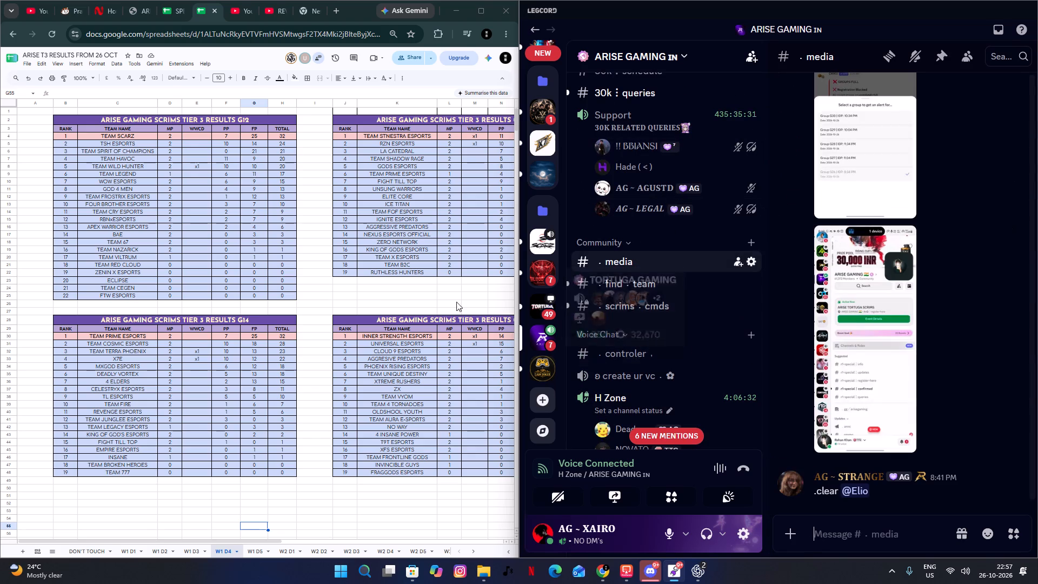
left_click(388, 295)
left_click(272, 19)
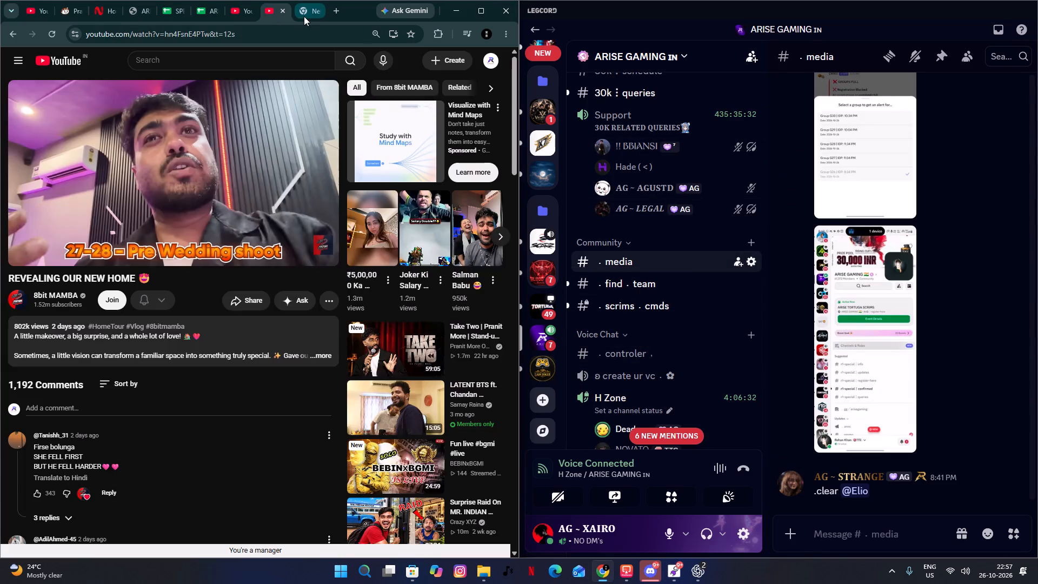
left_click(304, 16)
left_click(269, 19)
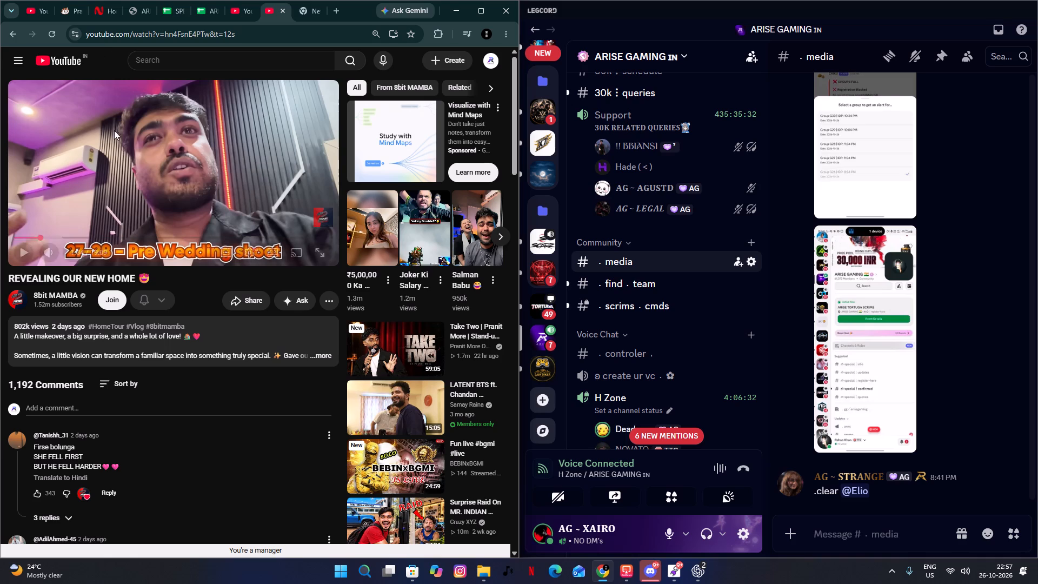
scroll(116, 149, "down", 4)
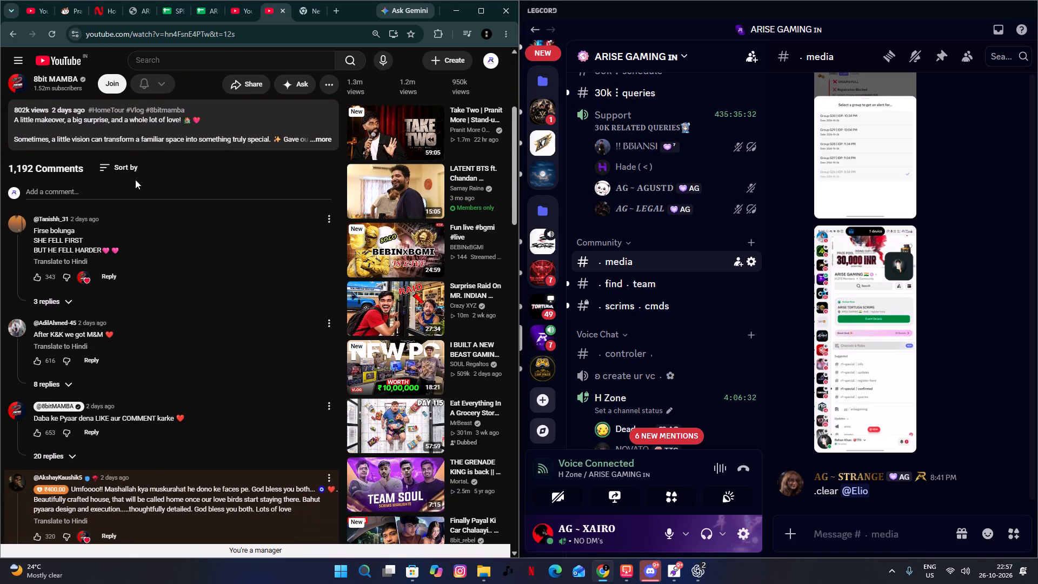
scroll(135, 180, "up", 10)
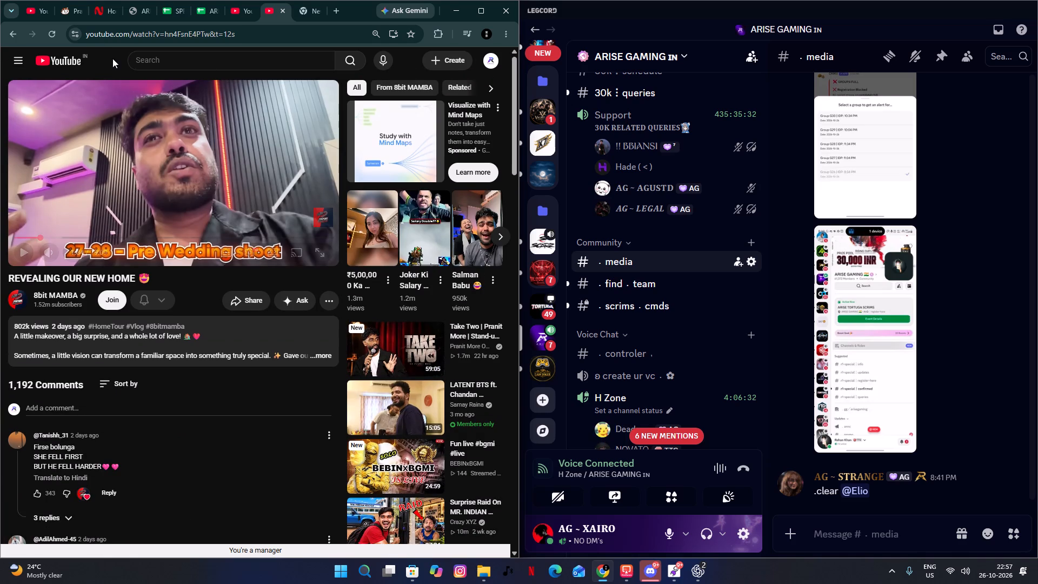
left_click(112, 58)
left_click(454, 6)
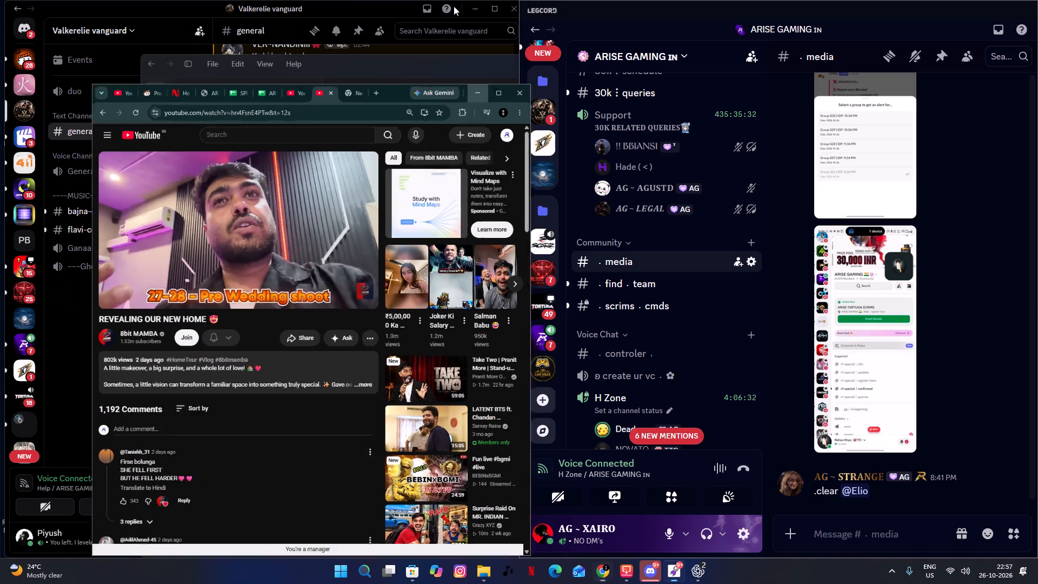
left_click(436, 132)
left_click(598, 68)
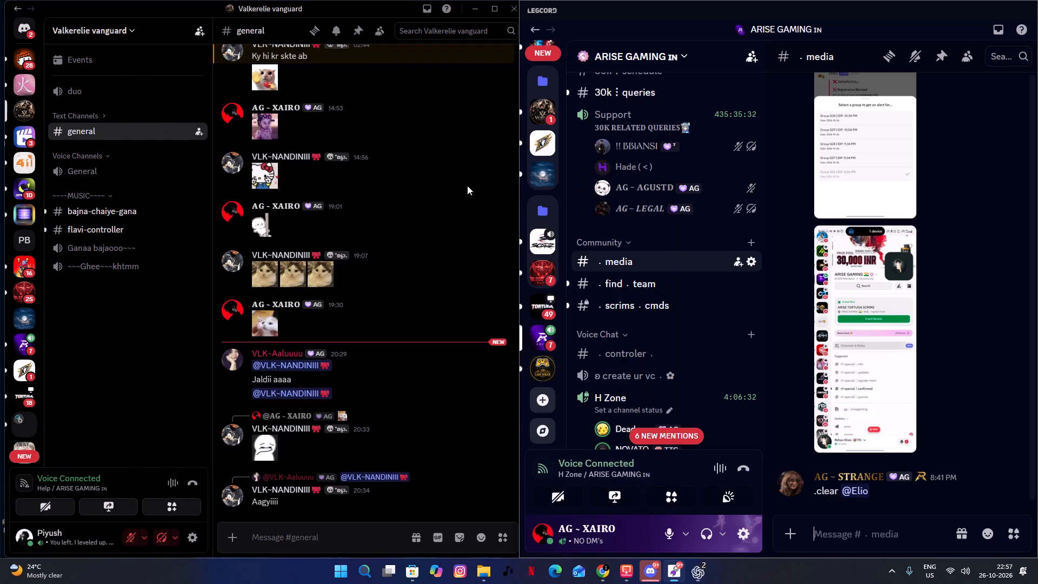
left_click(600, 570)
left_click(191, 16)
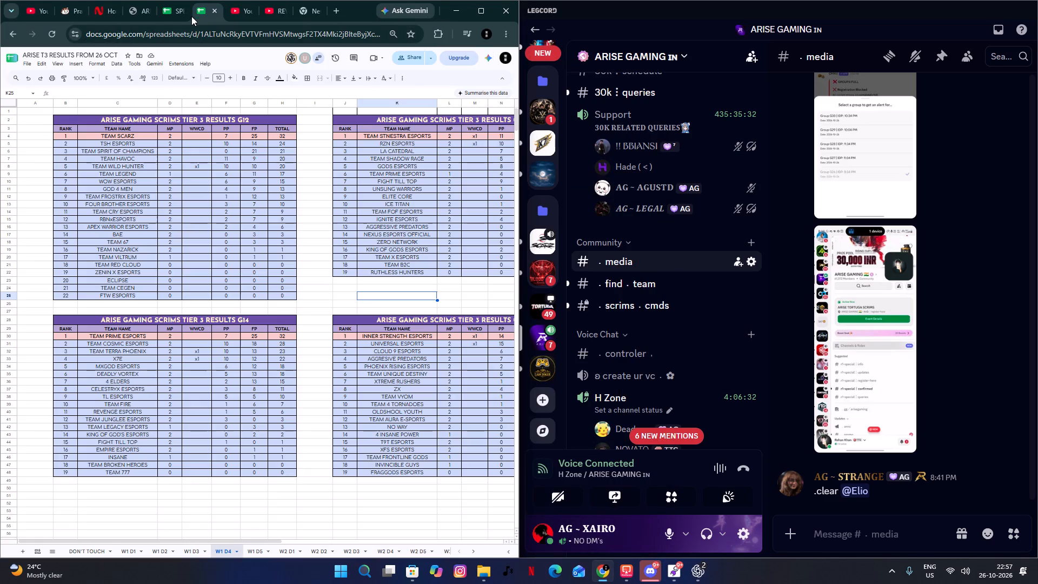
Switch back to the XAIRO G25 points table in the SPE PT KYRO spreadsheet.
left_click(164, 12)
left_click(194, 311)
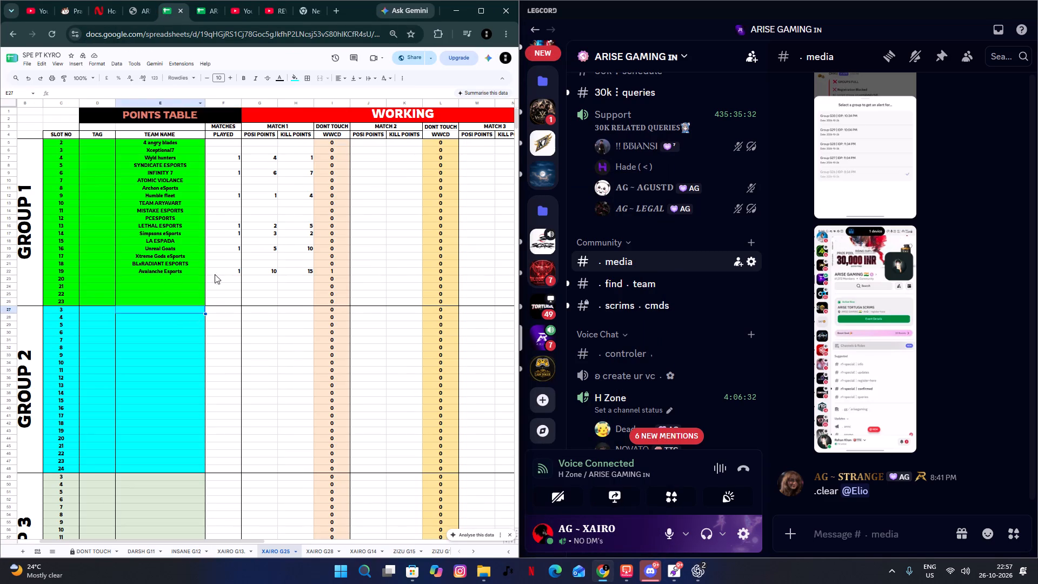
left_click(215, 273)
left_click(223, 265)
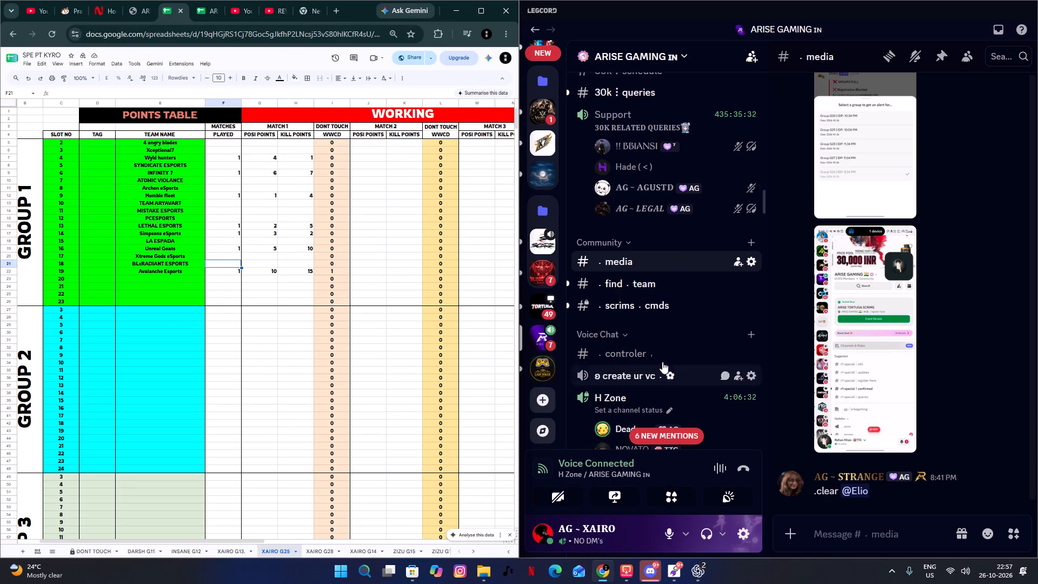
In Legcord, find the SPE RESULT (MGMT) thread and open a standings screenshot from its G25 M1 post.
scroll(662, 362, "up", 20)
scroll(662, 360, "up", 2)
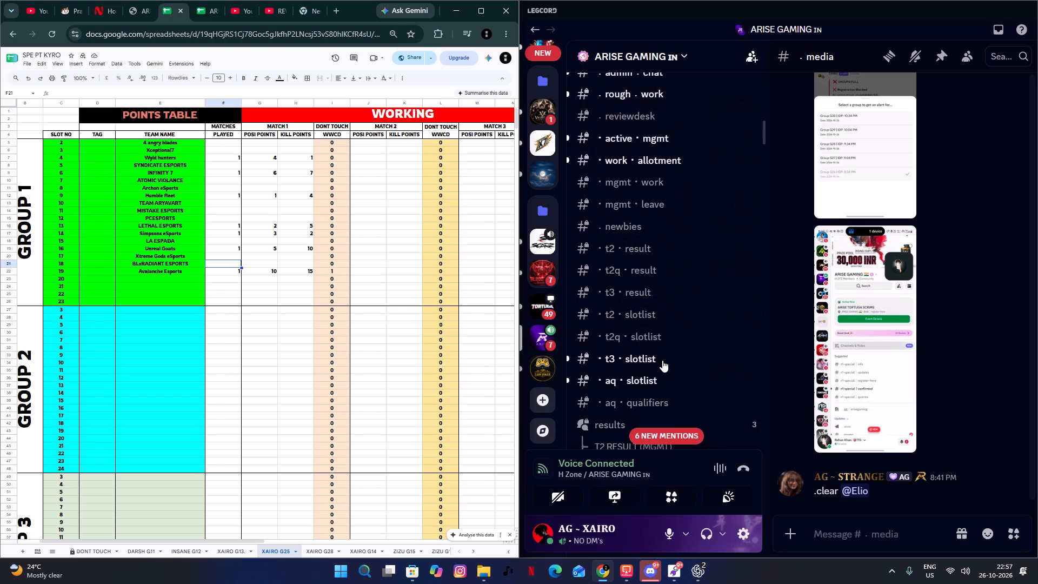
scroll(662, 360, "up", 1)
scroll(662, 360, "down", 11)
scroll(663, 360, "up", 7)
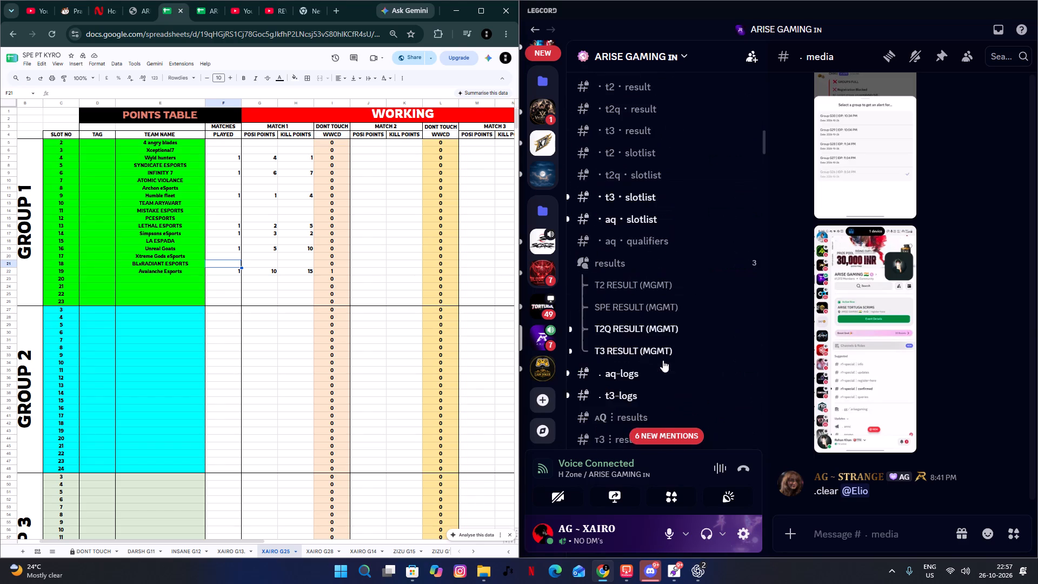
left_click(679, 357)
scroll(900, 359, "down", 3)
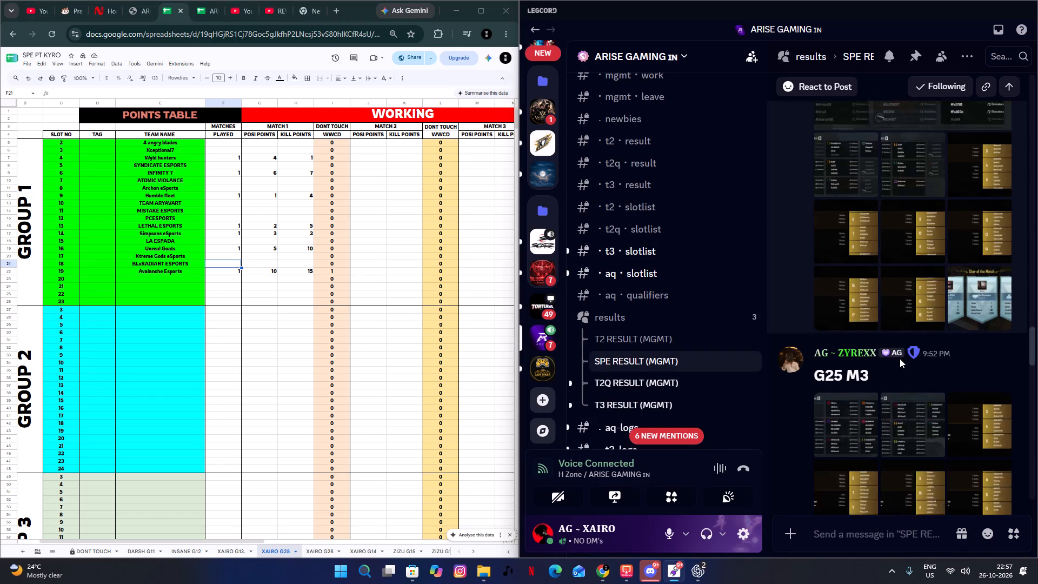
scroll(900, 359, "down", 3)
scroll(900, 359, "up", 10)
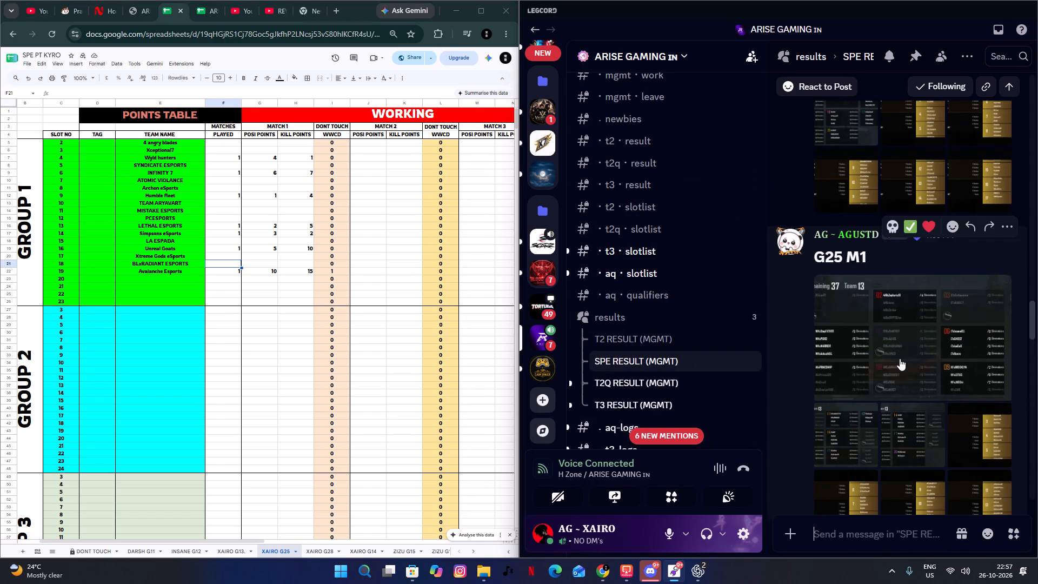
scroll(900, 359, "down", 5)
left_click(910, 242)
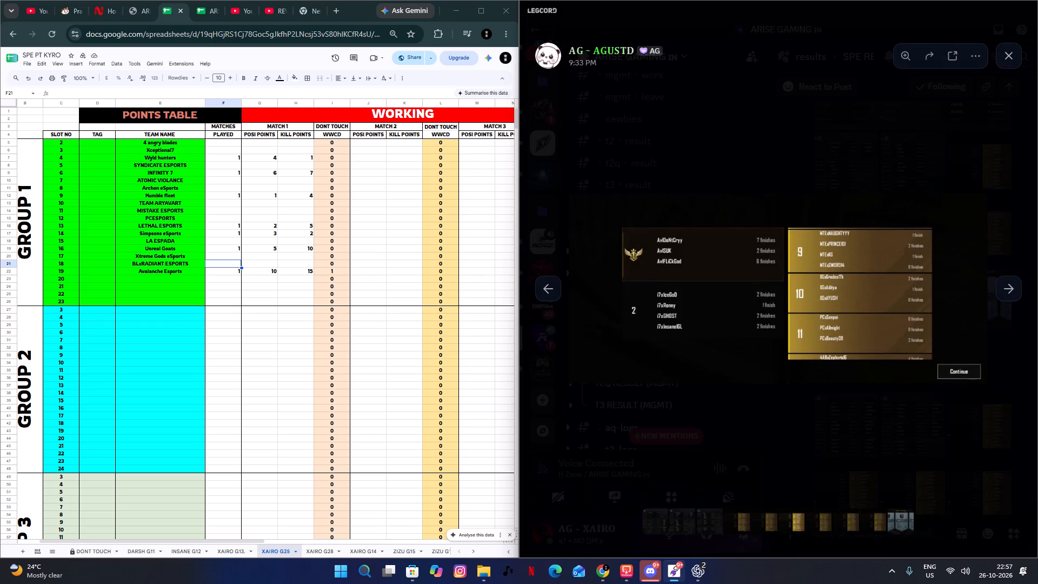
Examine the G25 M1 screenshots, comparing the in-game team slot list with the standings from 9th place down.
key("Left")
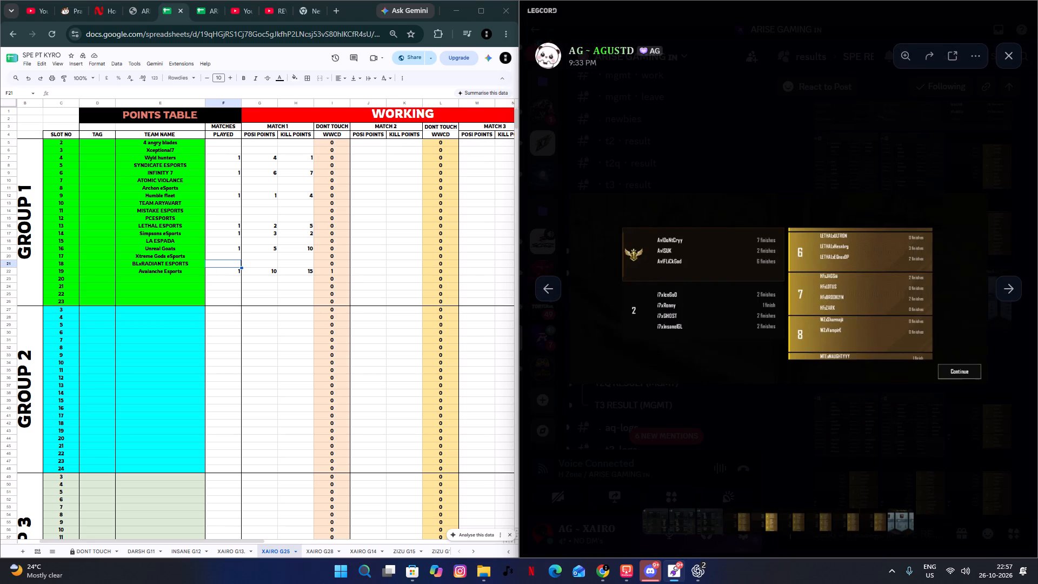
key("Right")
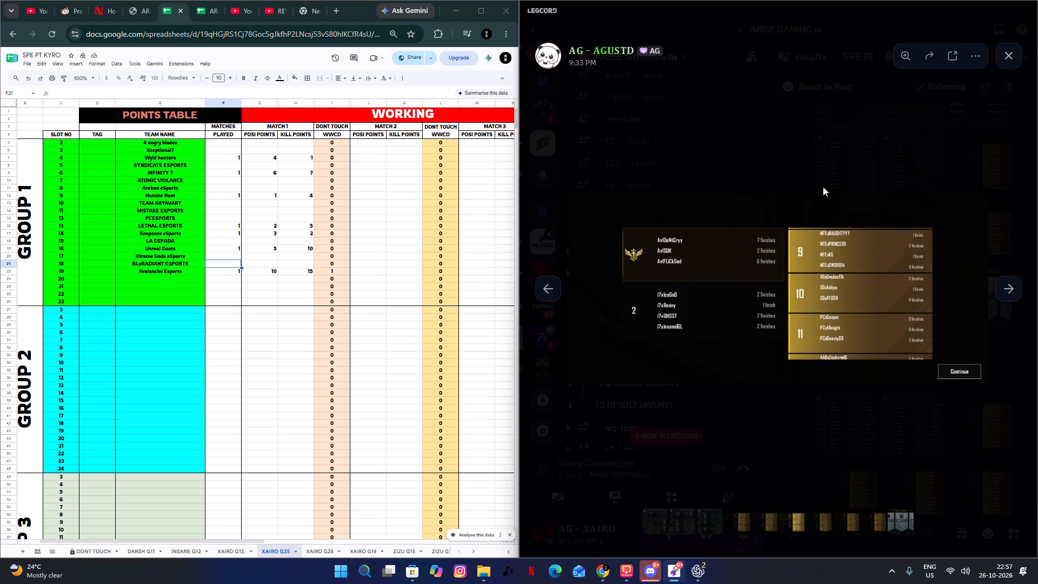
left_click(823, 185)
left_click(849, 164)
left_click(707, 256)
left_click_drag(721, 283, 779, 298)
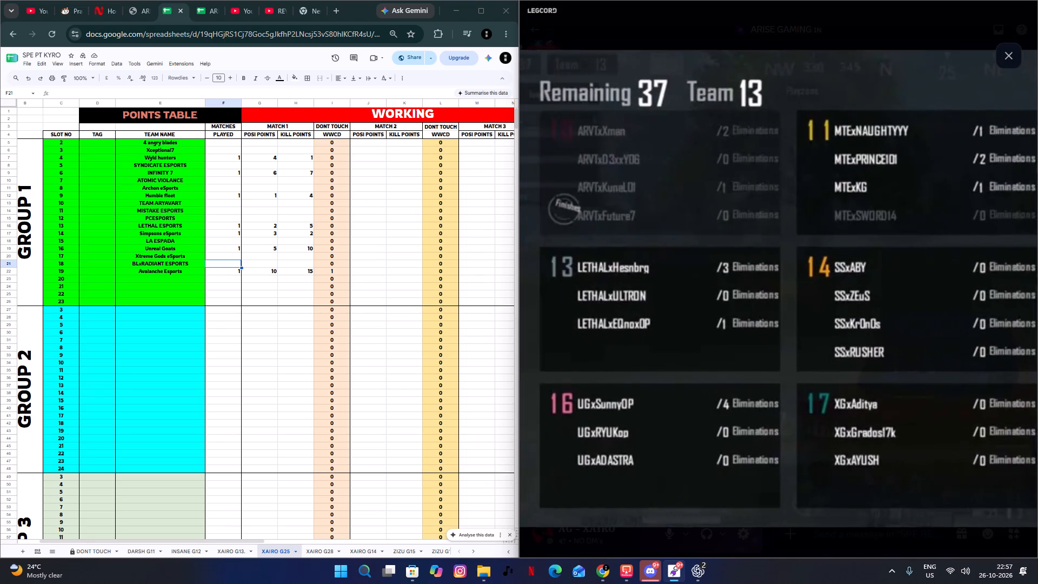
left_click_drag(779, 298, 709, 297)
left_click(756, 286)
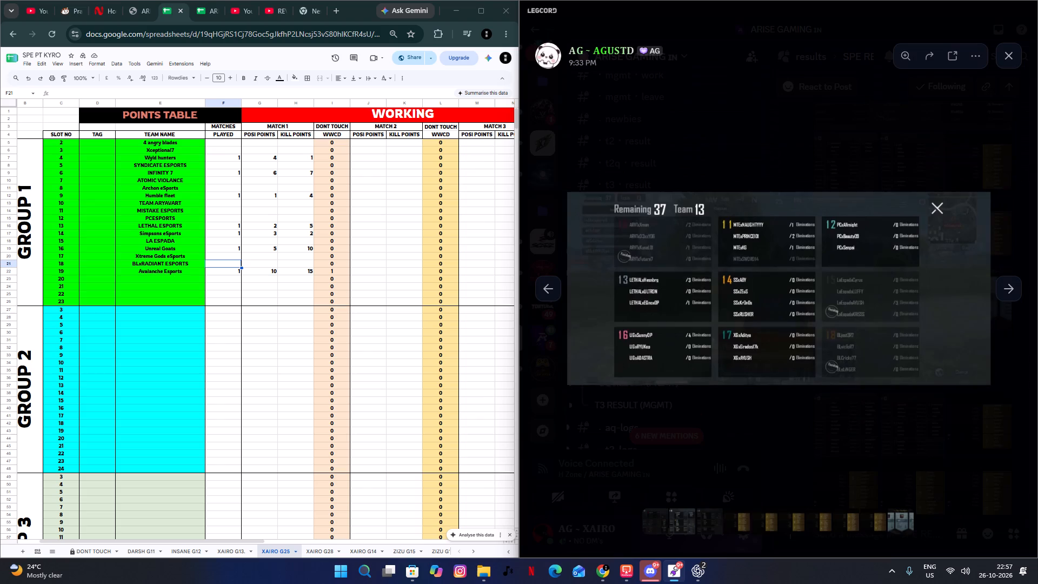
left_click(743, 432)
left_click(927, 241)
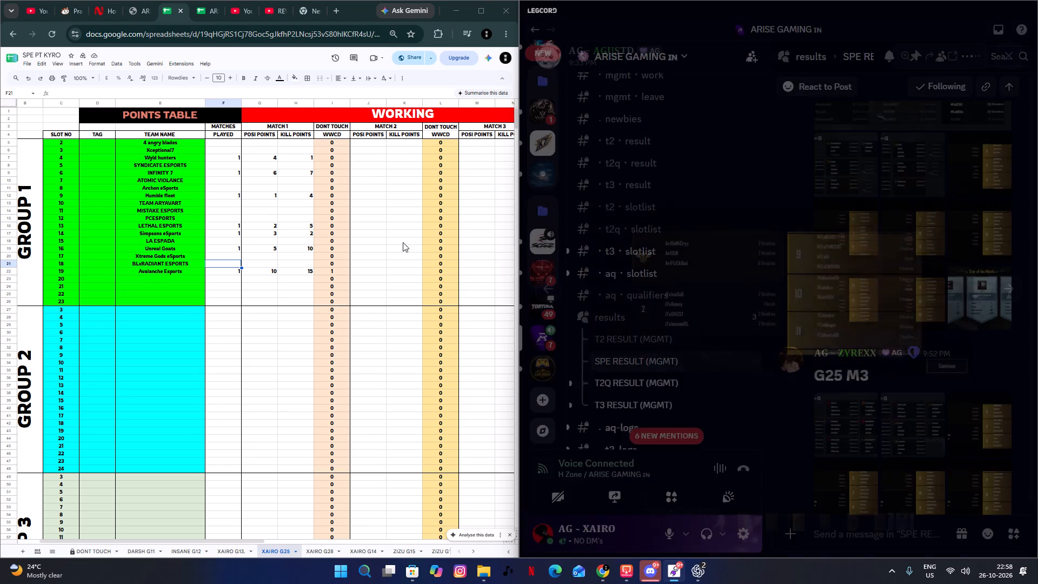
Fill the MISTAKE ESPORTS row for Match 1 with 1 match played, 0 position points and 4 kill points.
left_click(156, 208)
left_click(236, 210)
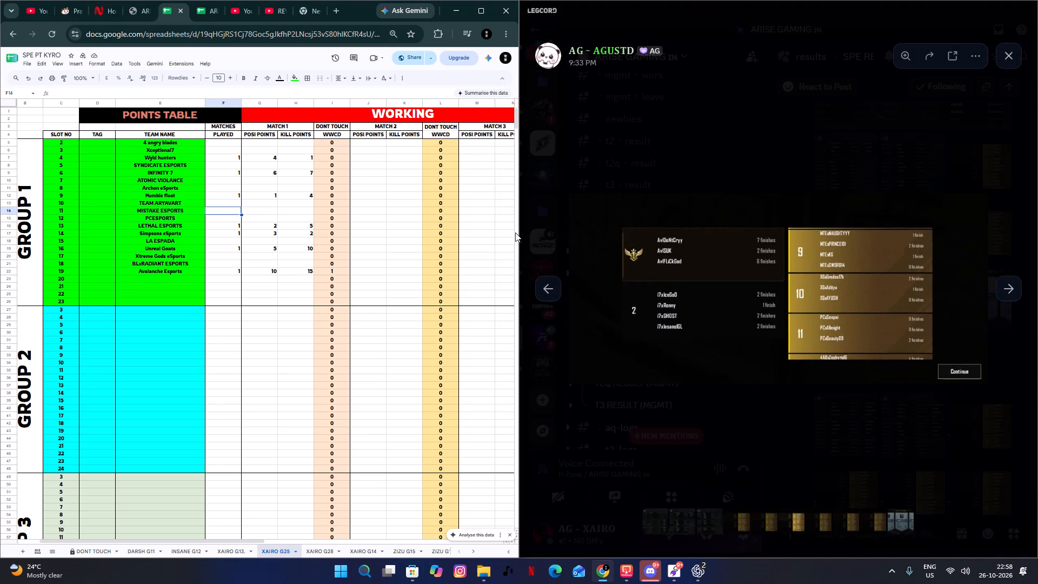
left_click(821, 282)
left_click_drag(966, 269, 892, 275)
left_click(254, 265)
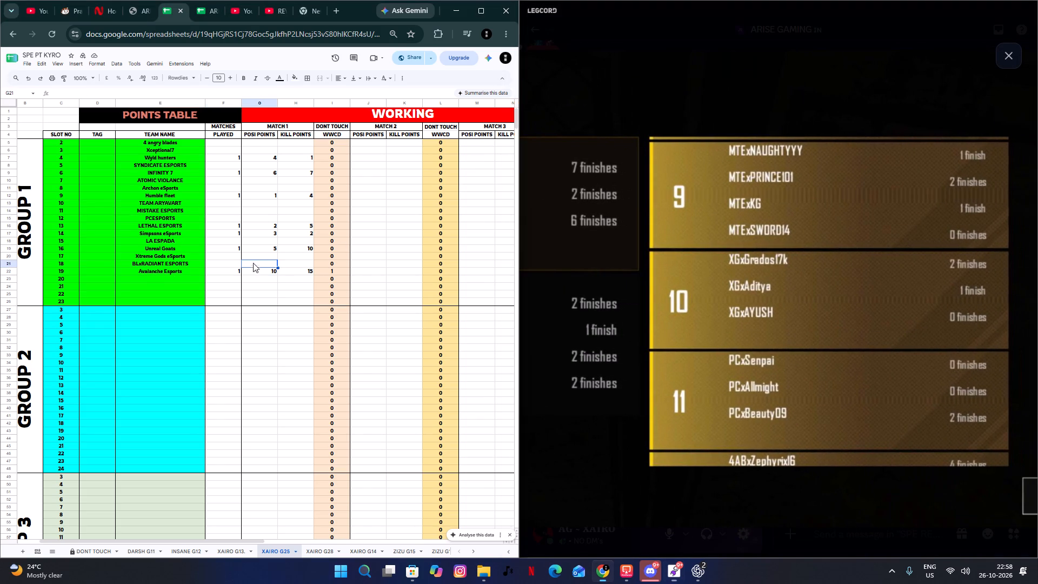
left_click(228, 208)
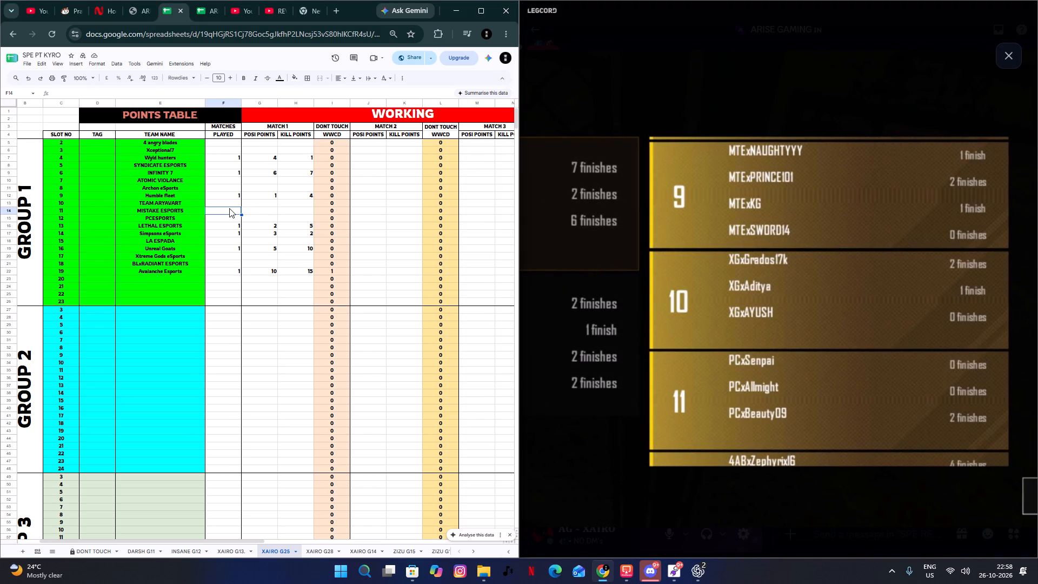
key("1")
key("Tab")
key("shift+Tab")
key("Tab")
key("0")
key("Tab")
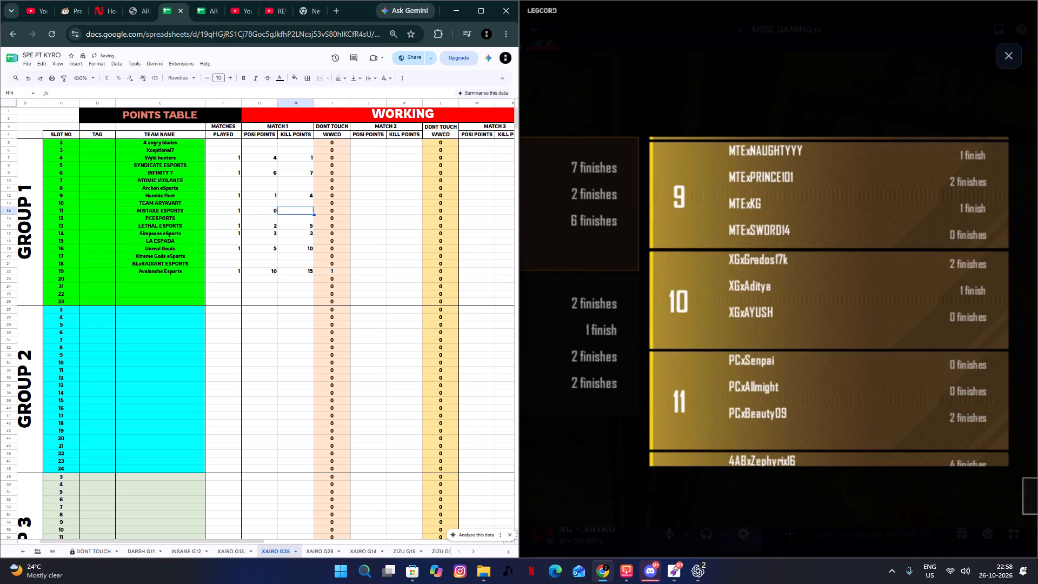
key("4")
Fill the Xtreme Gods eSports row for Match 1 with 1 match played, 0 position points and 3 kill points.
key("Down")
key("Tab")
key("shift+Tab")
key("shift+Tab")
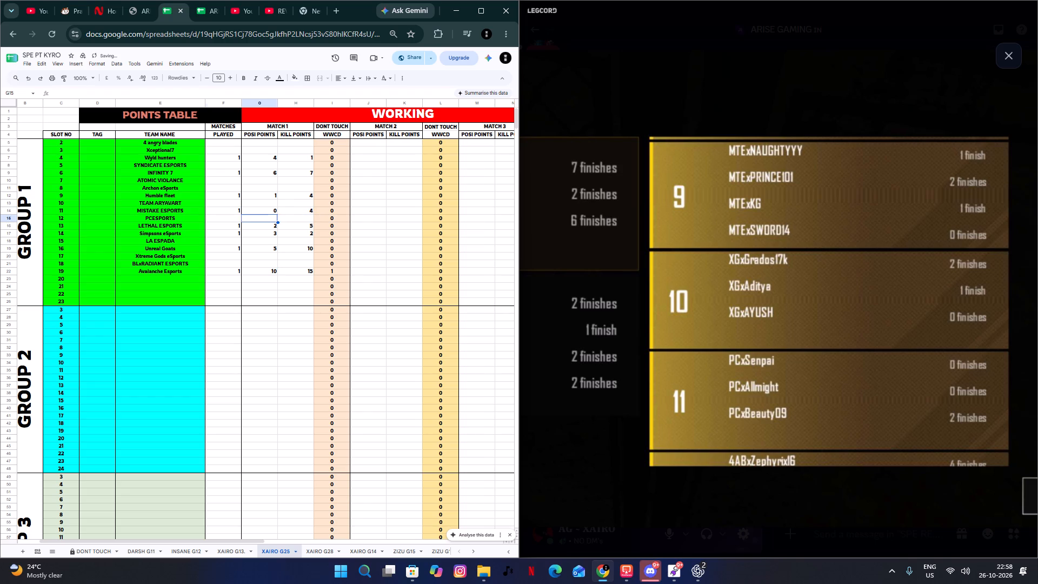
key("shift+Tab")
left_click(211, 235)
left_click(233, 248)
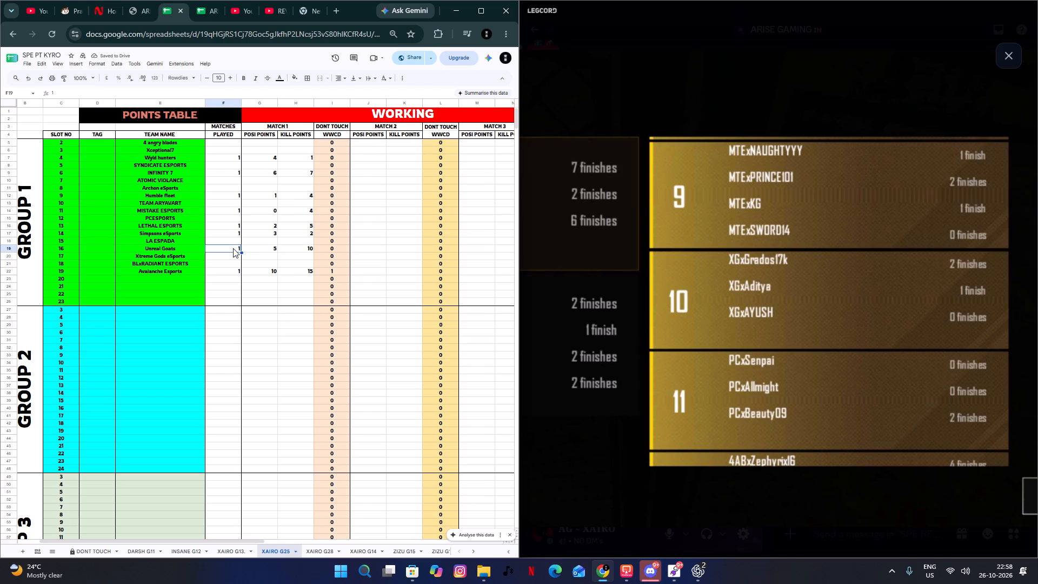
key("Right")
key("Down")
key("Down")
key("shift+Tab")
key("Up")
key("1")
key("Tab")
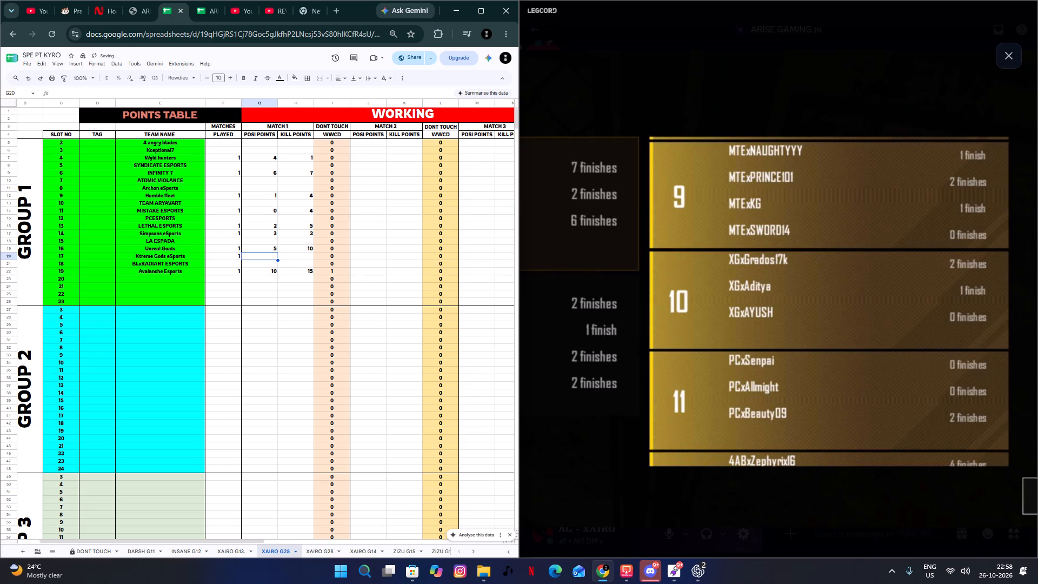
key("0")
key("Tab")
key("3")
Fill the PCESPORTS row for Match 1 with 1 match played, 0 position points and 2 kill points.
key("Right")
key("Down")
key("shift+Tab")
key("shift+Tab")
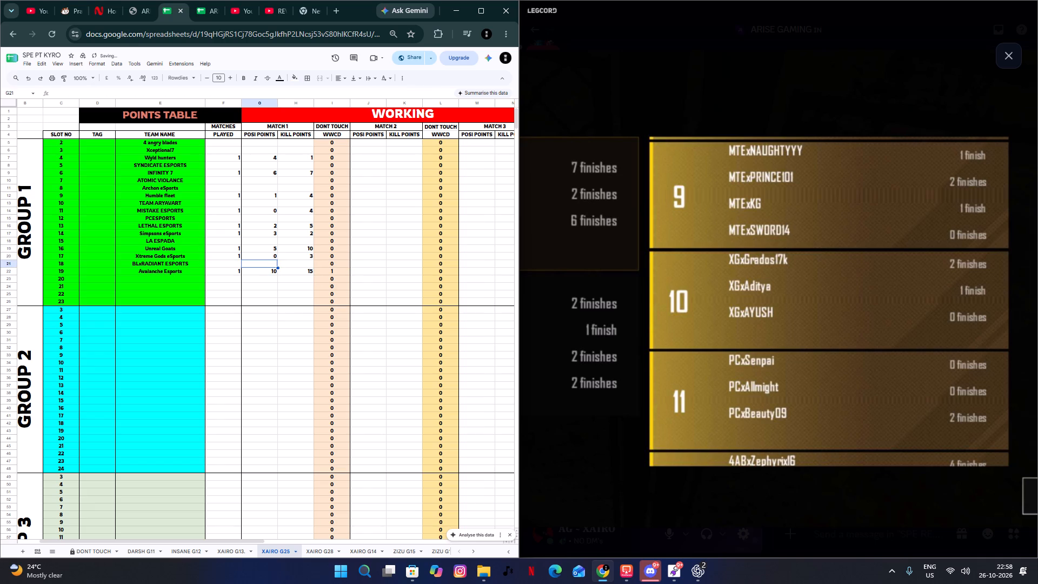
key("Left")
key("Up")
key("Down")
key("Left")
key("Up")
key("Up")
key("Up")
key("Up")
key("Up")
key("Up")
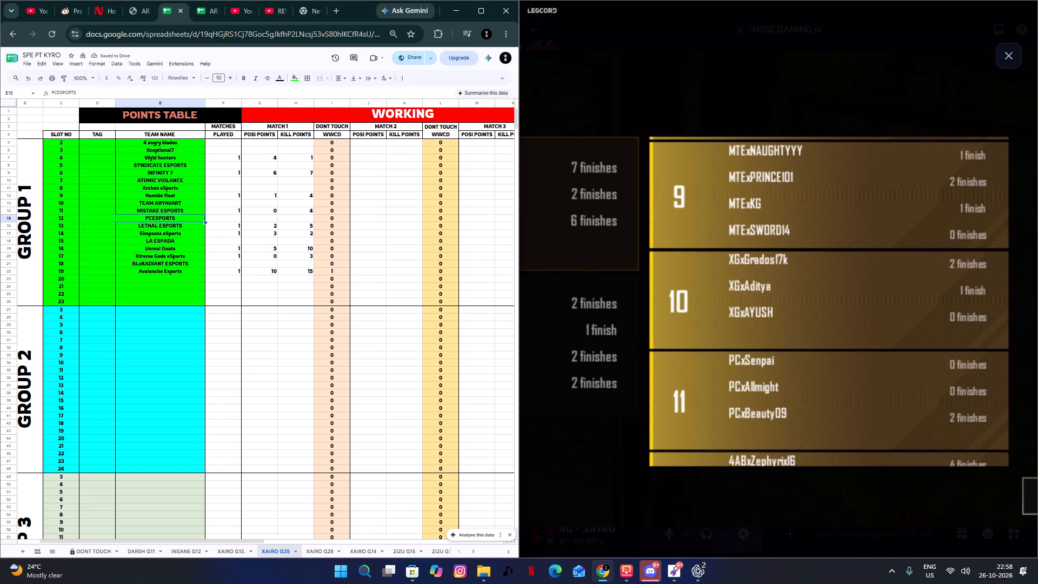
key("Tab")
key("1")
key("Tab")
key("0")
key("Tab")
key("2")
Using the screenshot of places 12 to 14, give 4 angry blades 1 match played, 0 position points and 4 kill points in Match 1.
key("Down")
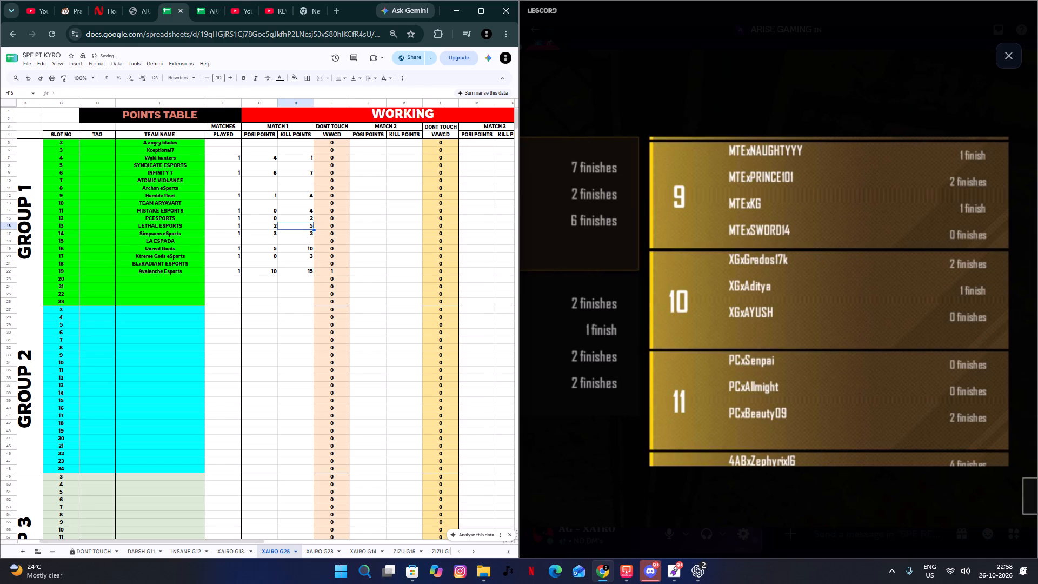
key("shift+Tab")
key("Left")
key("shift+Tab")
key("Up")
left_click(950, 311)
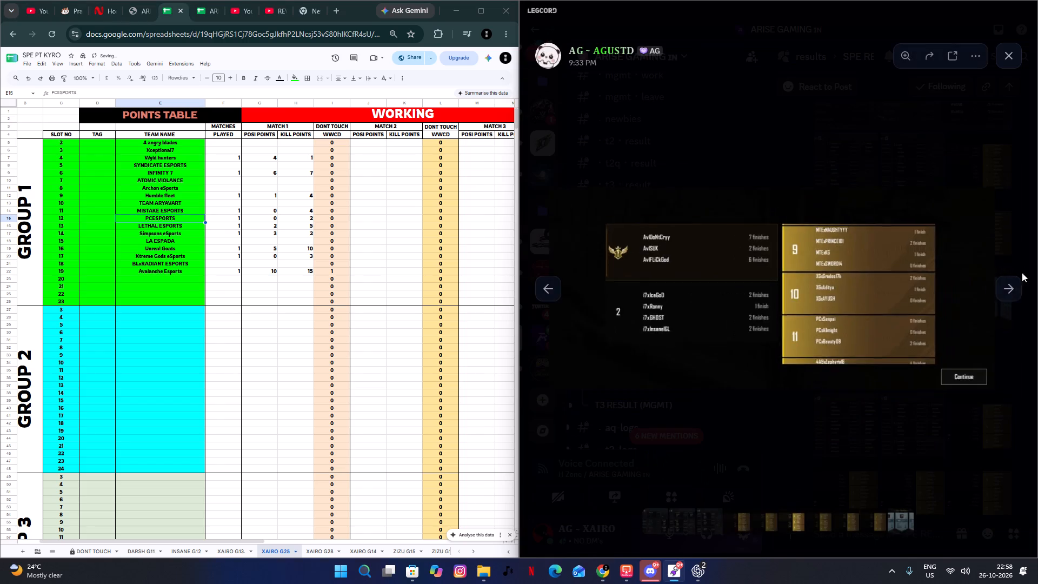
left_click(1011, 290)
left_click(886, 283)
left_click_drag(921, 257, 854, 268)
left_click(318, 272)
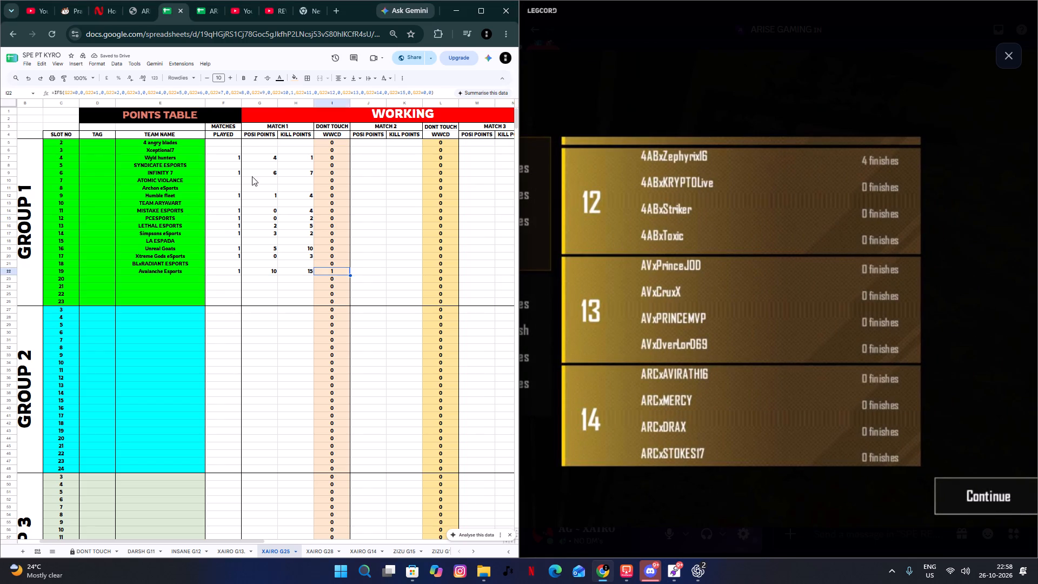
left_click(252, 176)
left_click(232, 150)
left_click(237, 141)
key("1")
key("Tab")
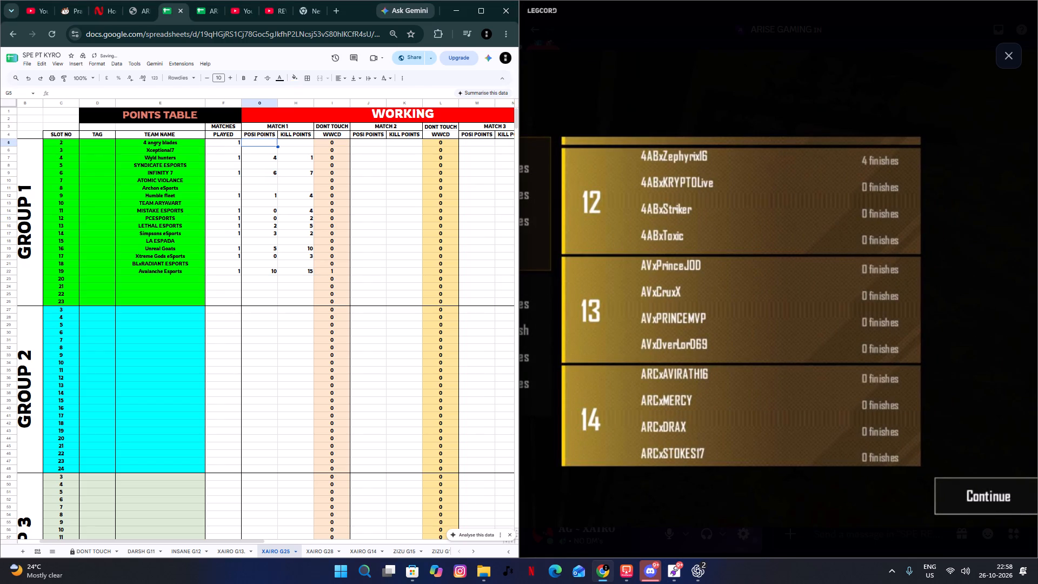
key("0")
key("Tab")
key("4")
Fill the ATOMIC VIOLANCE row for Match 1 with 1 match played, 0 position points and 0 kill points.
key("Down")
key("shift+Tab")
key("shift+Tab")
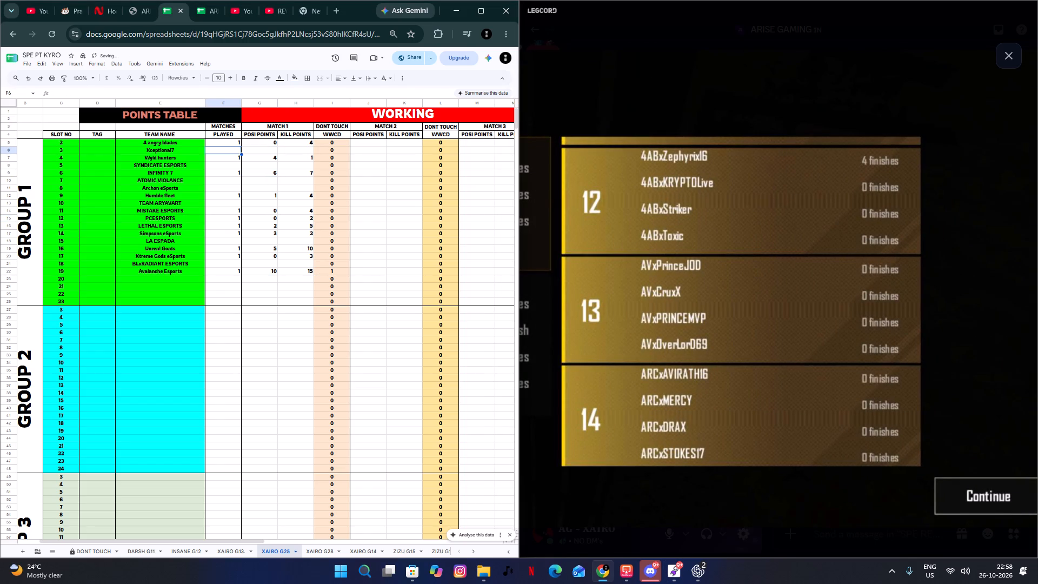
key("Down")
key("Down")
key("Down")
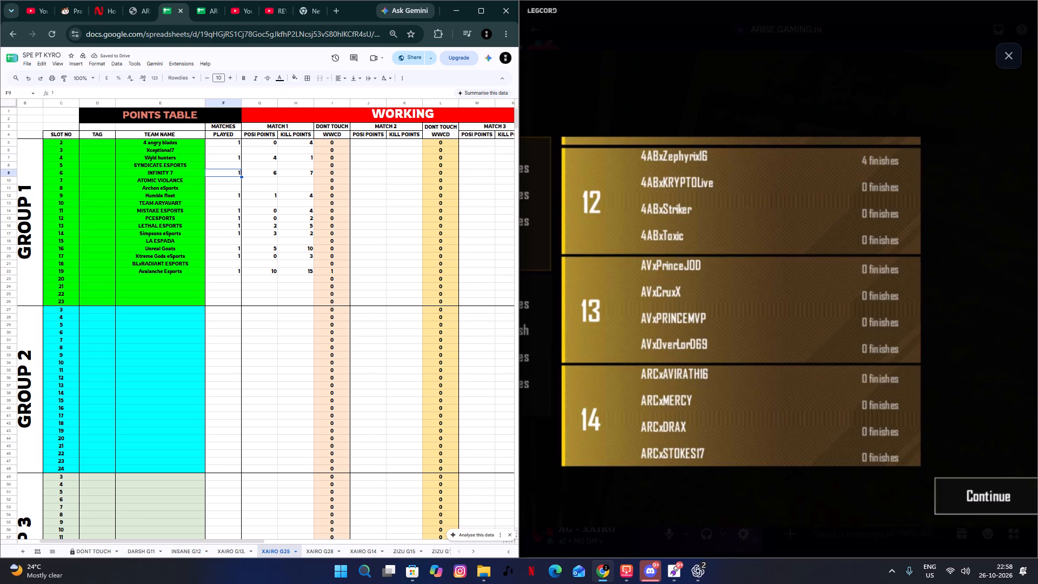
key("Down")
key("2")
key("Tab")
key("shift+Tab")
key("Tab")
key("shift+Tab")
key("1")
key("Tab")
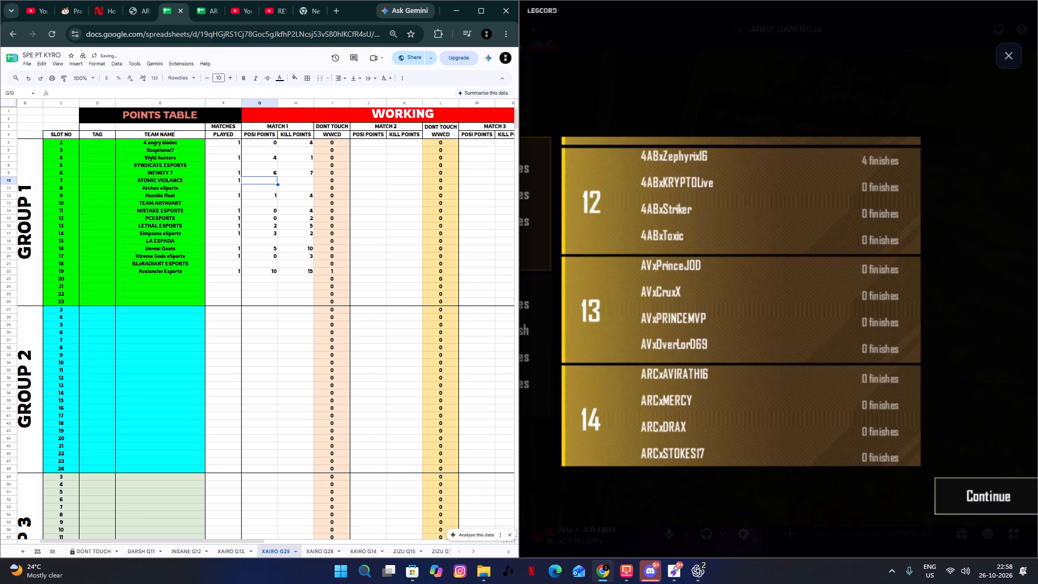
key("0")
key("Tab")
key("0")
Fill the Archon eSports row for Match 1 with 1 match played, 0 position points and 0 kill points.
key("Down")
key("shift+Tab")
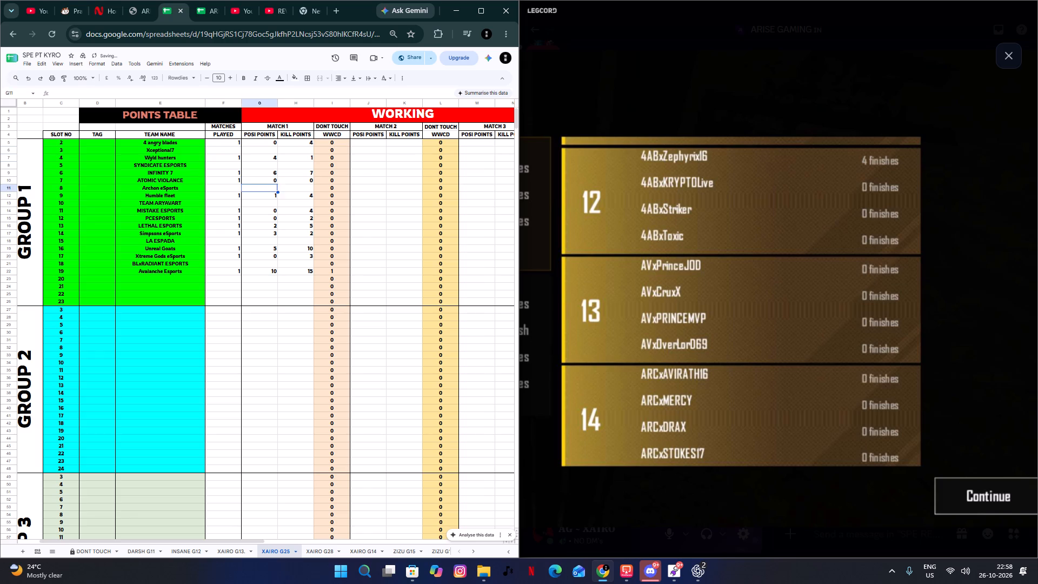
key("Down")
key("shift+Tab")
key("Up")
key("Down")
key("Down")
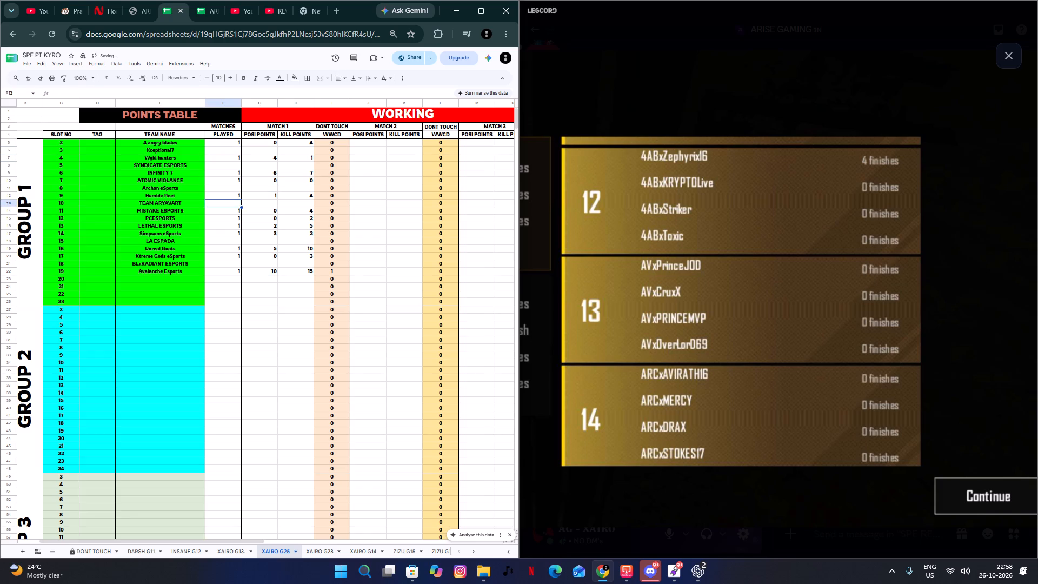
key("Up")
key("Up")
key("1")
key("Tab")
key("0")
key("Tab")
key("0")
Using the screenshot of places 15 to 17, give TEAM ARYAVART 1 match played, 0 position points and 3 kill points in Match 1.
key("Down")
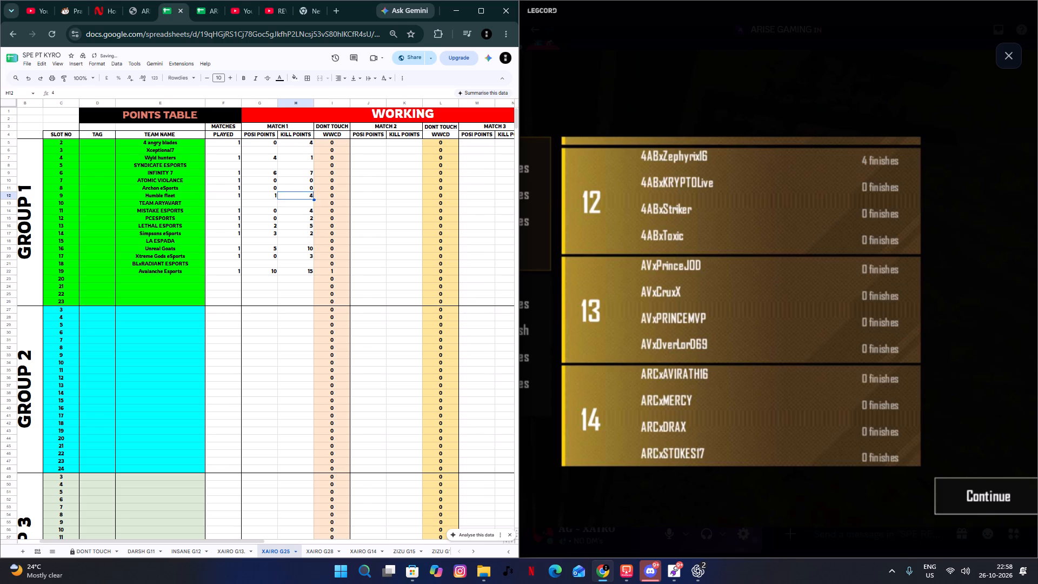
key("shift+Tab")
key("Left")
key("shift+Tab")
key("Down")
key("Down")
key("Tab")
left_click(779, 260)
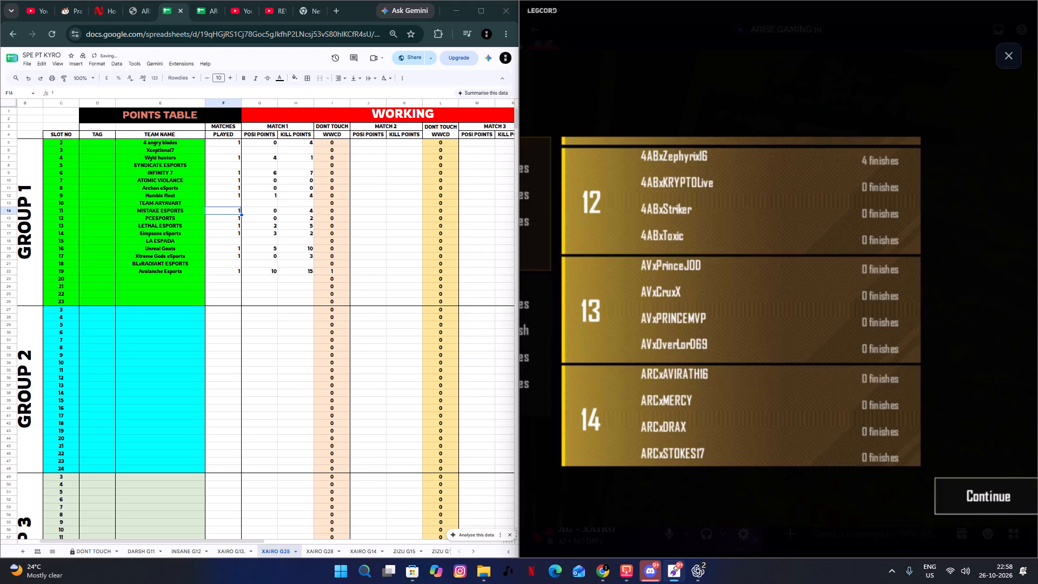
left_click(1009, 290)
left_click(881, 272)
left_click_drag(914, 266, 875, 268)
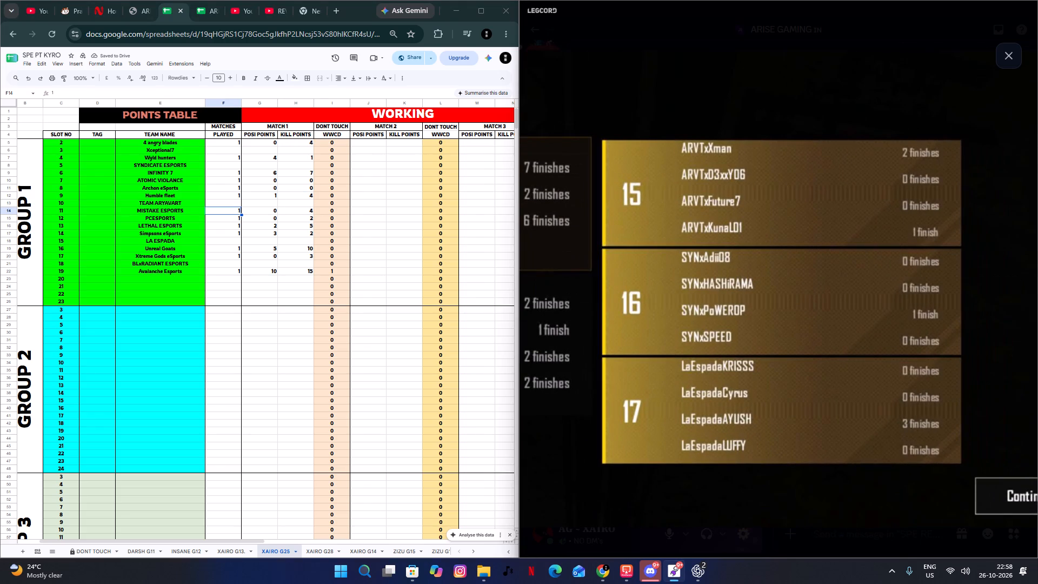
left_click(280, 206)
left_click(244, 203)
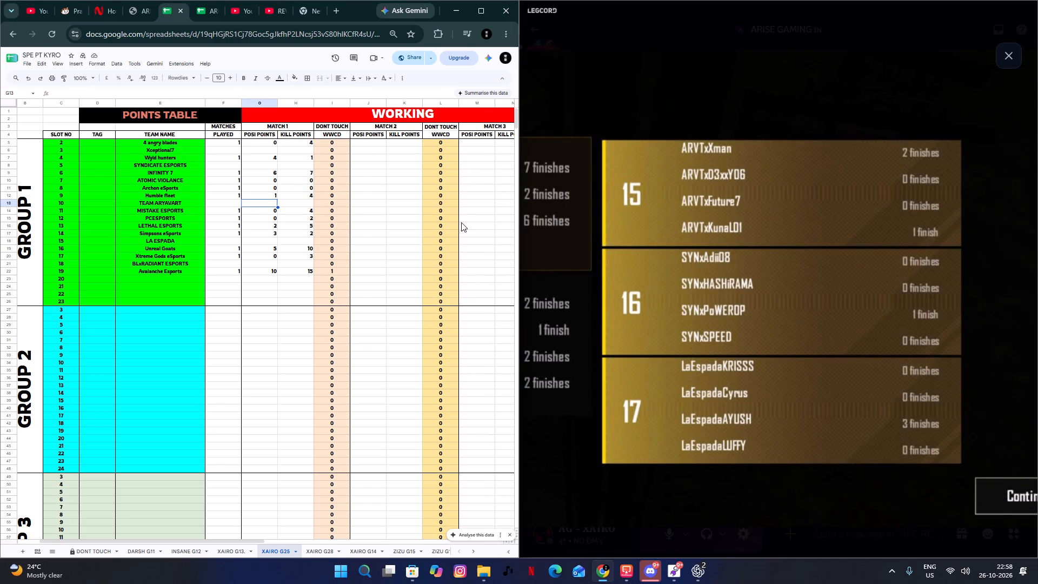
key("shift+Tab")
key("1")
key("Tab")
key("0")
key("Tab")
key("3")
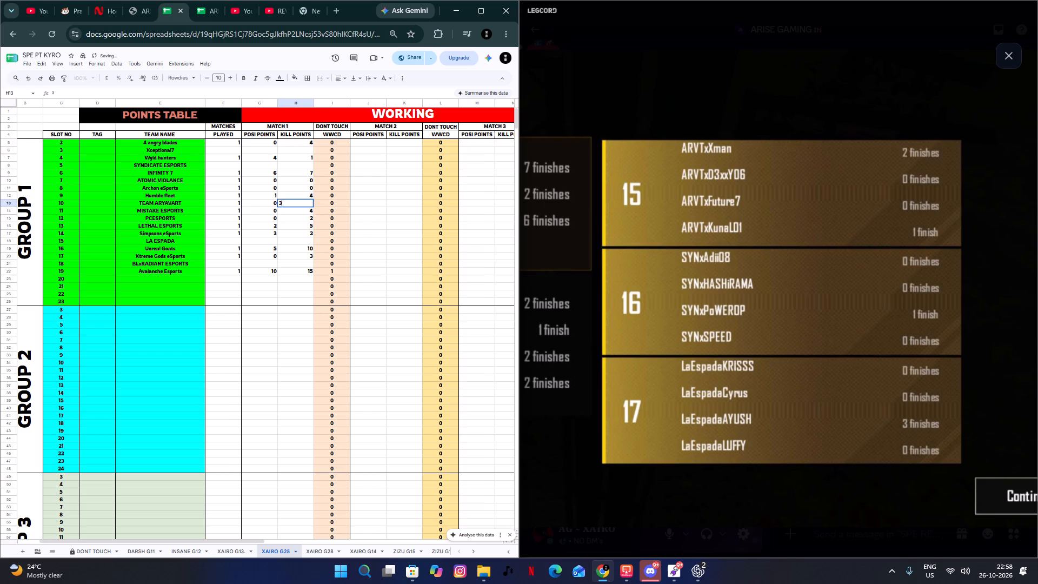
key("Down")
Fill the SYNDICATE ESPORTS row for Match 1 with 1 match played, 0 position points and 1 kill point.
key("shift+Tab")
key("Down")
key("shift+Tab")
key("Down")
key("Down")
key("Down")
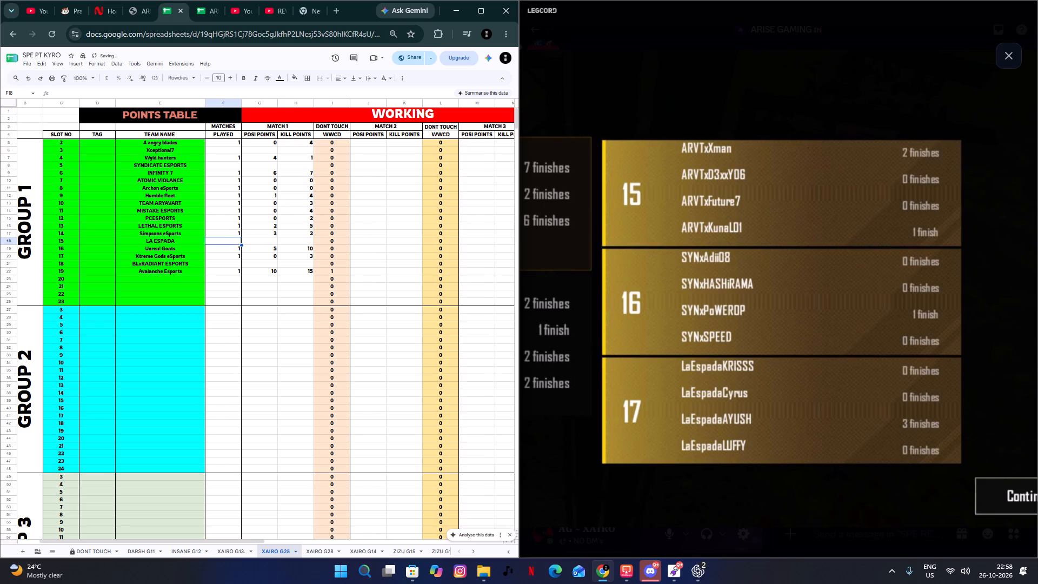
key("Down")
key("Down")
key("Down")
key("Up")
key("Up")
key("Up")
key("Up")
key("Up")
key("Up")
key("Up")
key("Up")
key("Up")
key("Up")
key("Up")
key("Up")
key("Up")
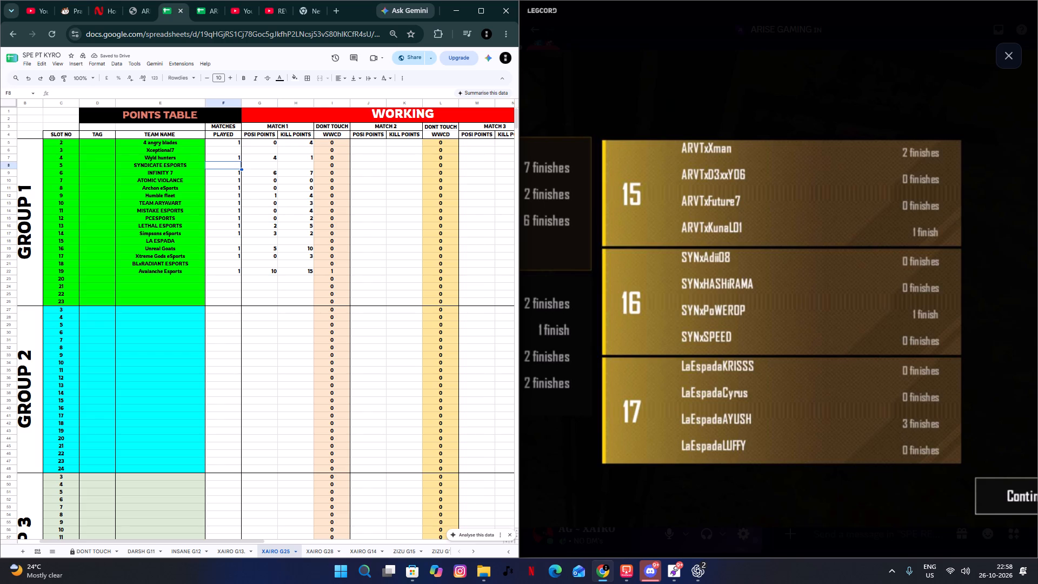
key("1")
key("Tab")
key("Tab")
key("shift+Tab")
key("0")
key("Tab")
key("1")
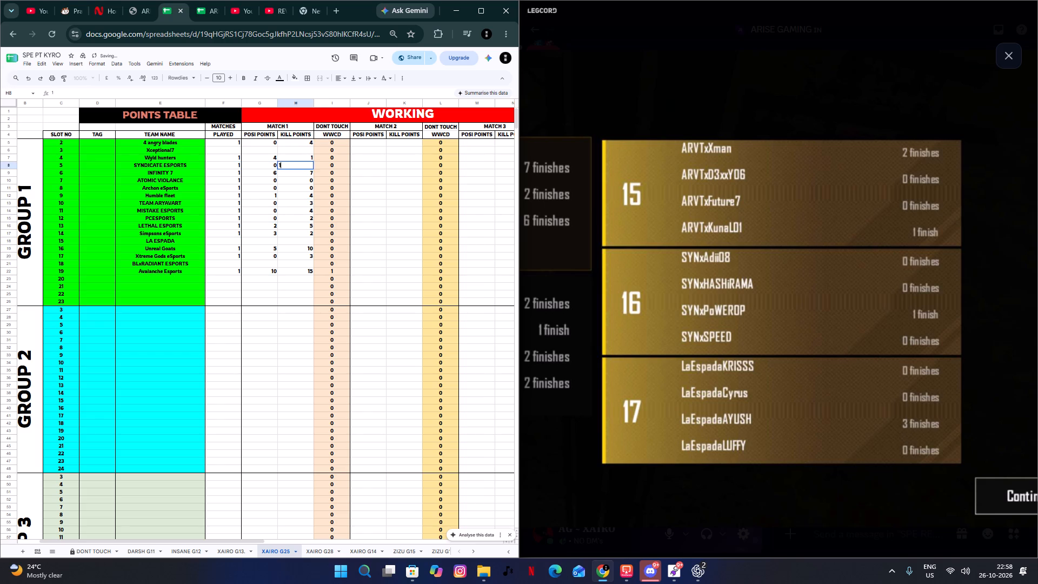
key("Left")
Fill the LA ESPADA row for Match 1 with 1 match played, 0 position points and 3 kill points.
key("Down")
key("shift+Tab")
key("Down")
key("shift+Tab")
key("Down")
key("Down")
key("Down")
key("Down")
key("Down")
key("Down")
key("Down")
key("Down")
key("Down")
key("Down")
key("Tab")
key("Down")
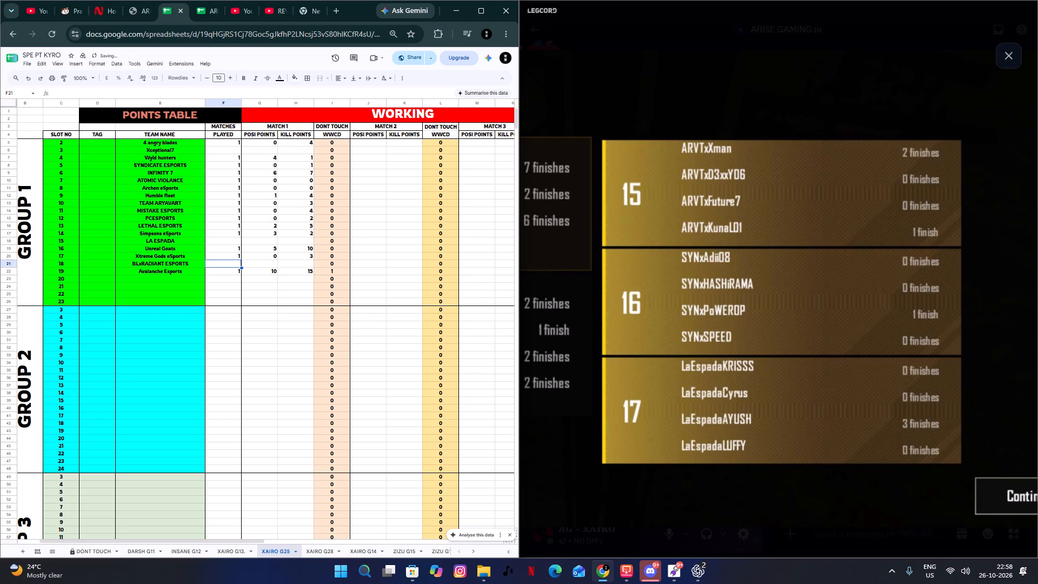
key("Up")
key("Up")
key("Up")
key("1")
key("Tab")
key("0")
key("Tab")
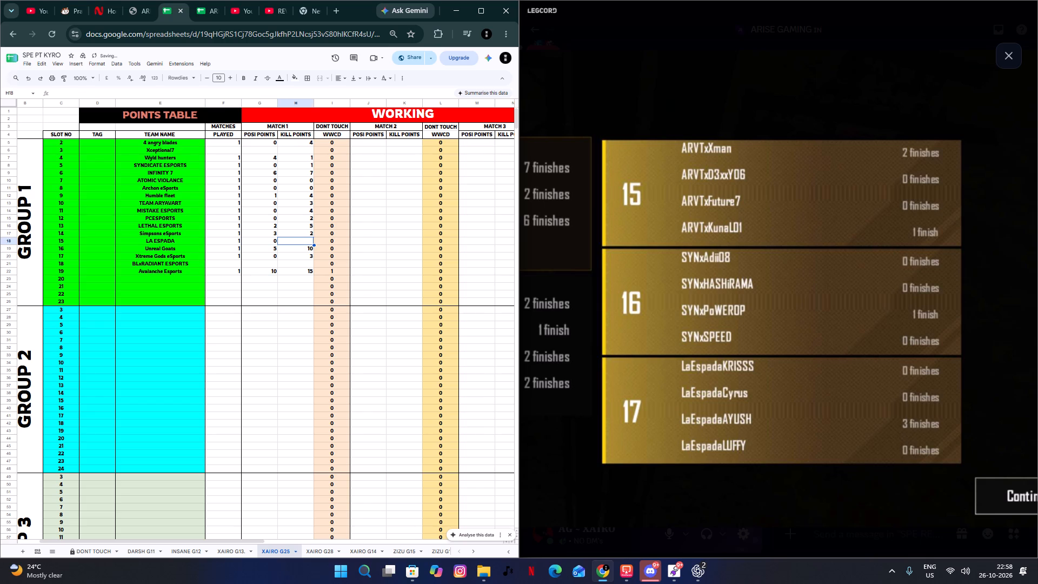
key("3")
key("Down")
key("shift+Tab")
key("Down")
left_click(915, 286)
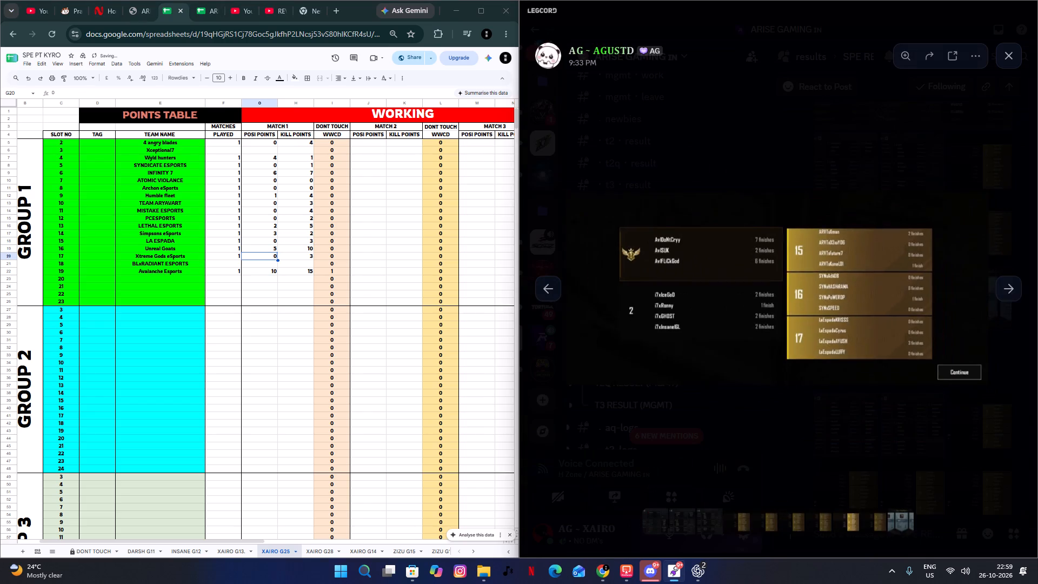
left_click(1014, 290)
left_click(907, 257)
left_click_drag(914, 268, 890, 270)
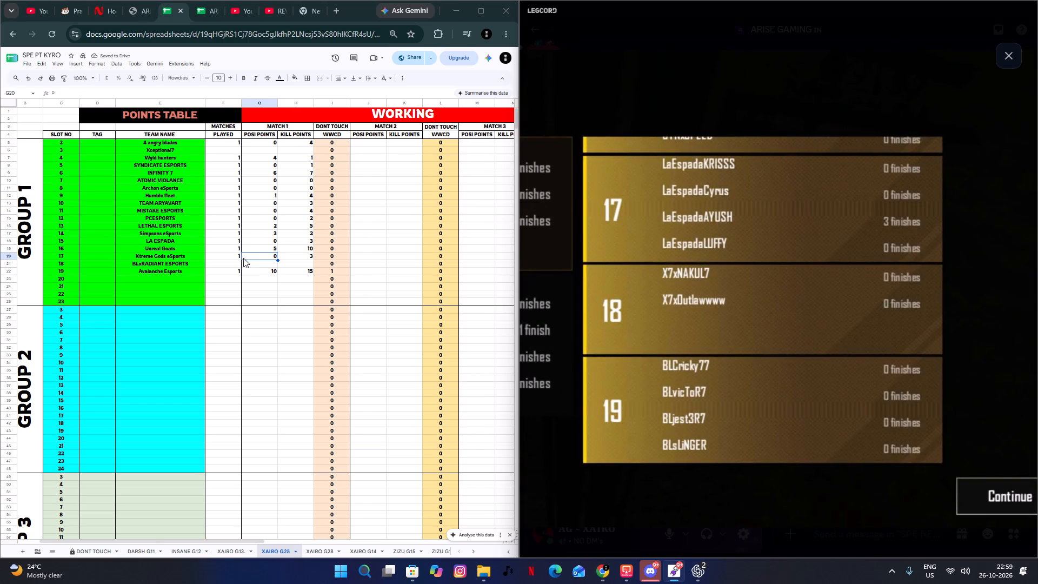
left_click(240, 257)
left_click(240, 177)
left_click(236, 144)
left_click(235, 158)
left_click(236, 149)
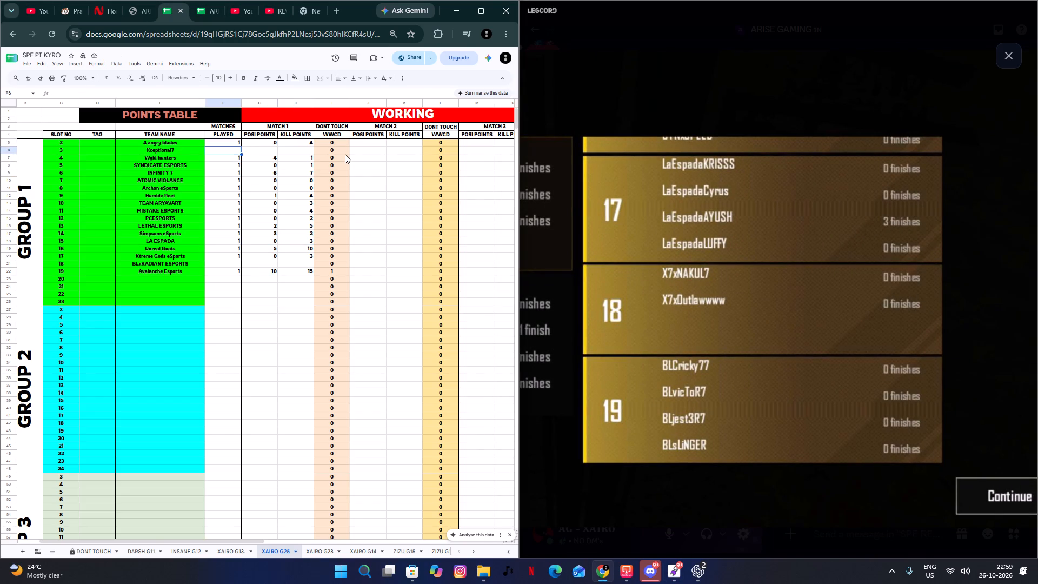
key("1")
key("Tab")
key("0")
key("Tab")
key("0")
key("Tab")
Fill the BLxRADIANT ESPORTS row for Match 1 with 1 match played, 0 position points and 0 kill points.
key("Down")
key("shift+Tab")
key("shift+Left")
key("shift+Tab")
key("Down")
key("Down")
key("Down")
key("Down")
key("Down")
key("Down")
key("Down")
key("Down")
key("Down")
key("Down")
key("Down")
key("Down")
key("Down")
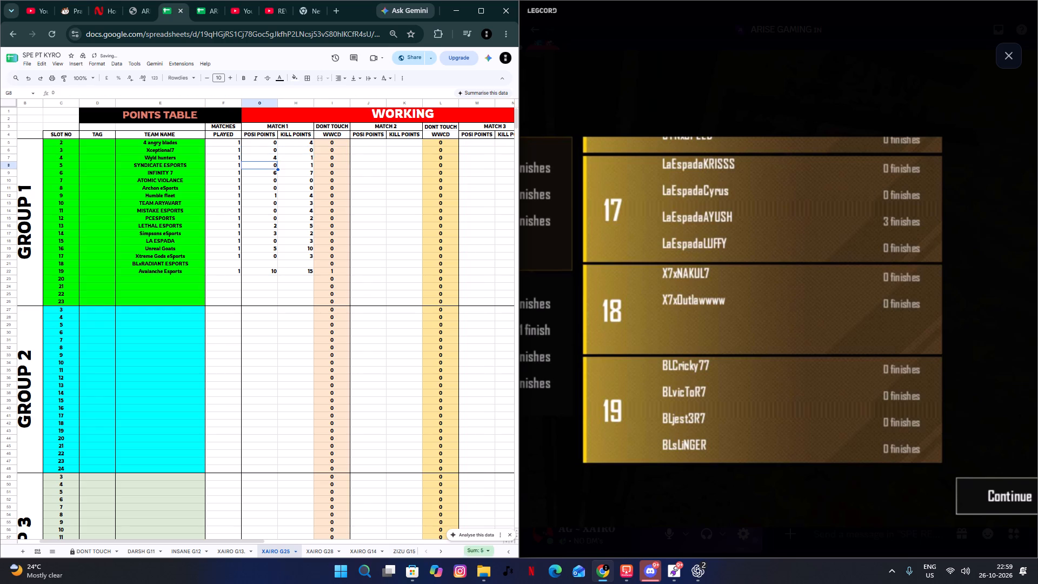
key("Down")
key("shift+Tab")
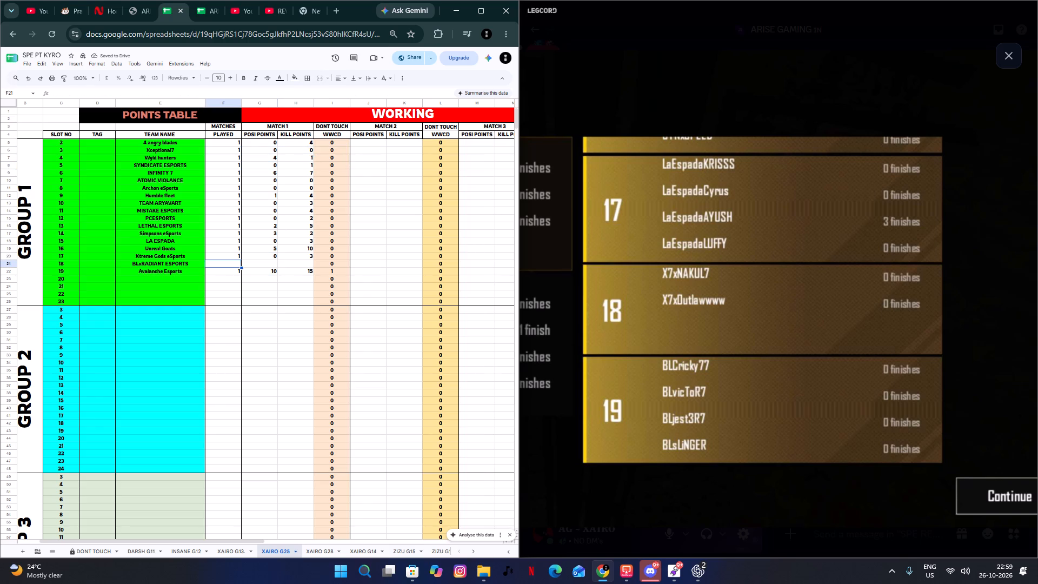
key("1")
key("Tab")
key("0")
key("Tab")
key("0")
key("Down")
key("shift+Tab")
key("Left")
key("shift+Left")
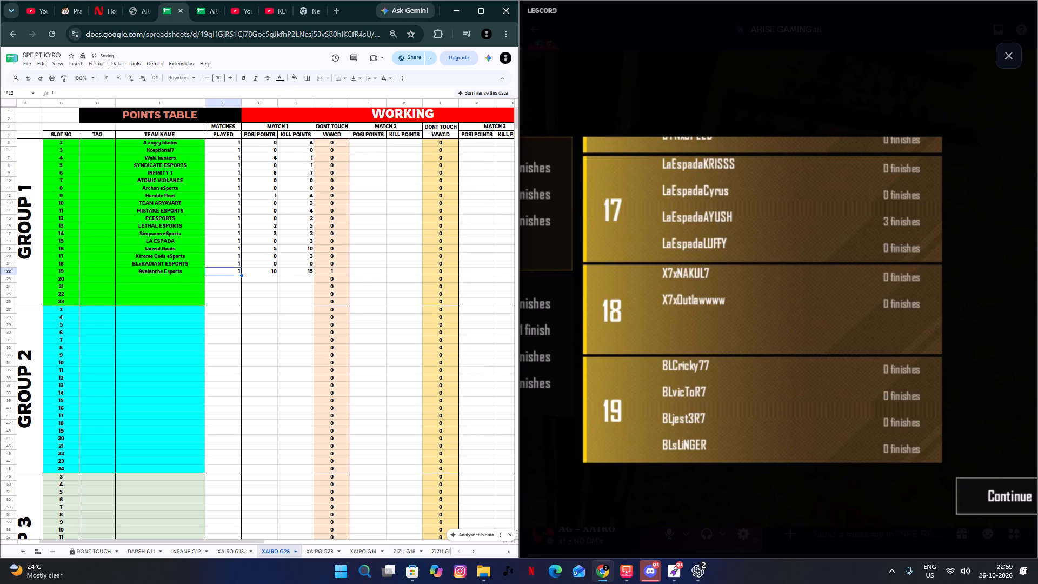
key("shift+Tab")
key("Left")
key("Left")
Close the Match 1 screenshot, then open and enlarge the screenshot of places 1 to 5 from the G25 M3 post.
left_click(884, 249)
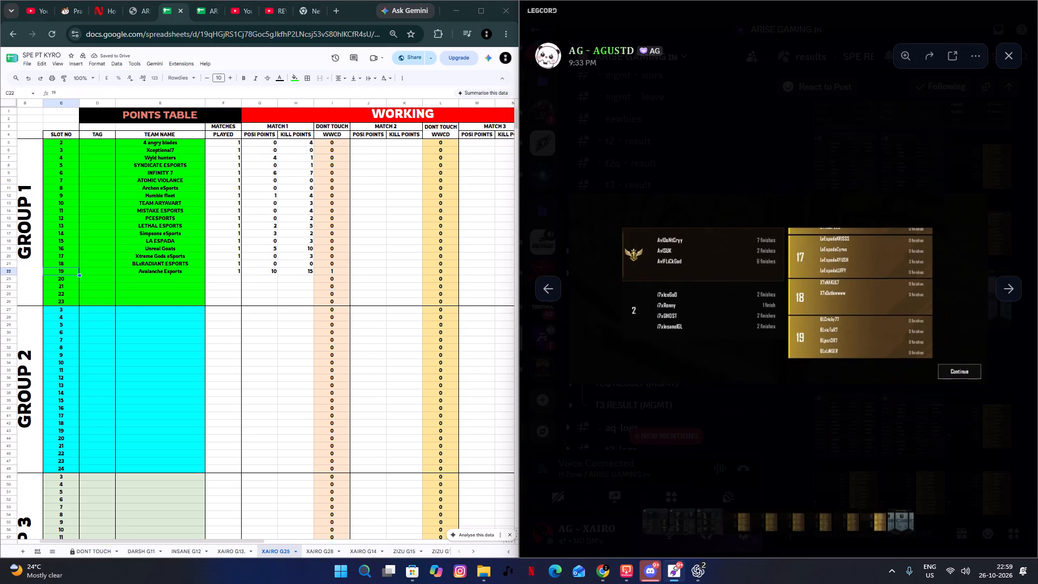
left_click(1016, 51)
scroll(903, 202, "down", 4)
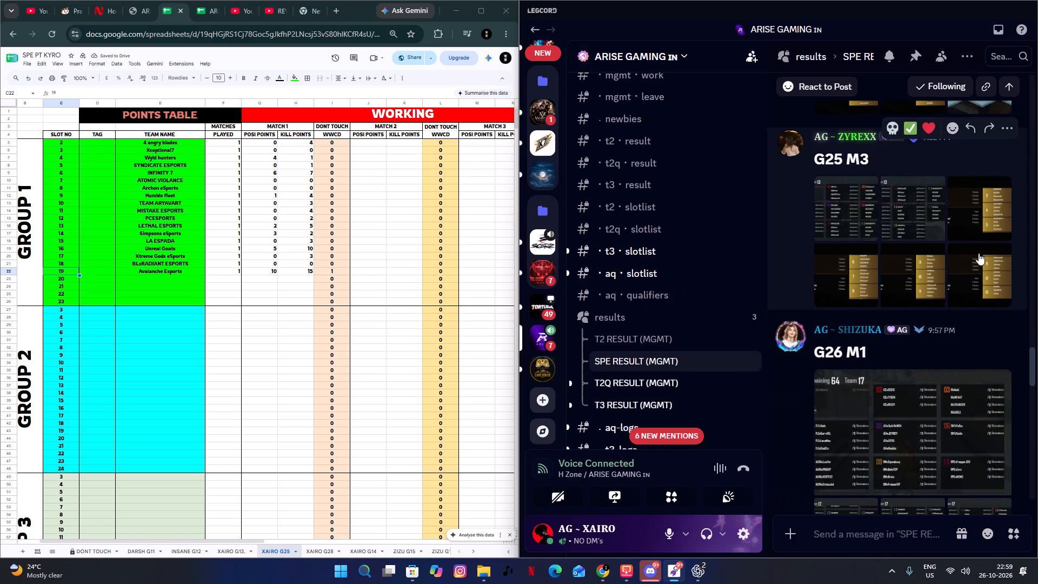
left_click(992, 214)
left_click(702, 272)
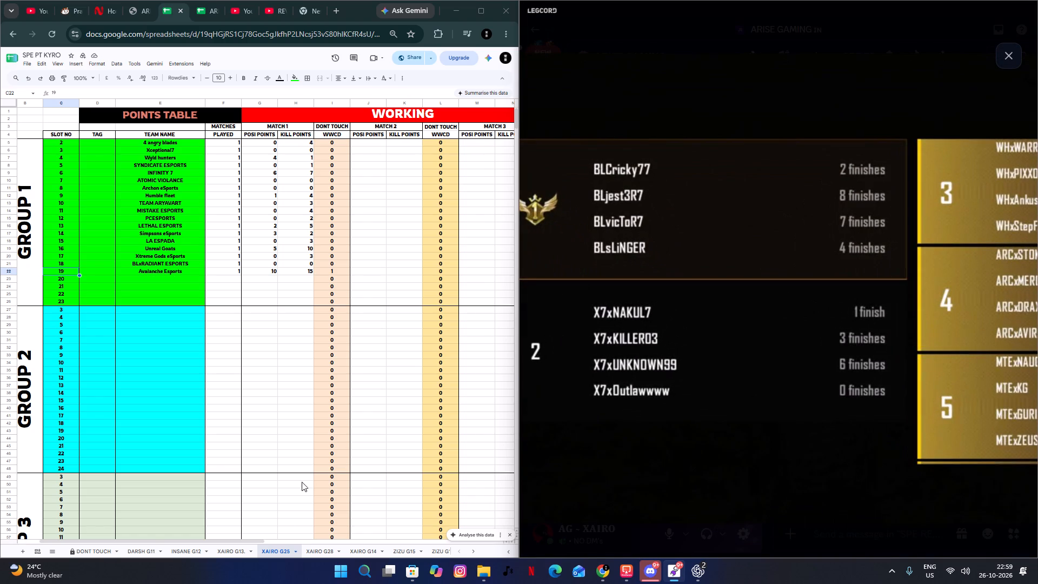
Using the screenshot of places 1 to 5, give BLxRADIANT ESPORTS 2 matches played and 10 position points in Match 2.
left_click_drag(232, 542, 255, 542)
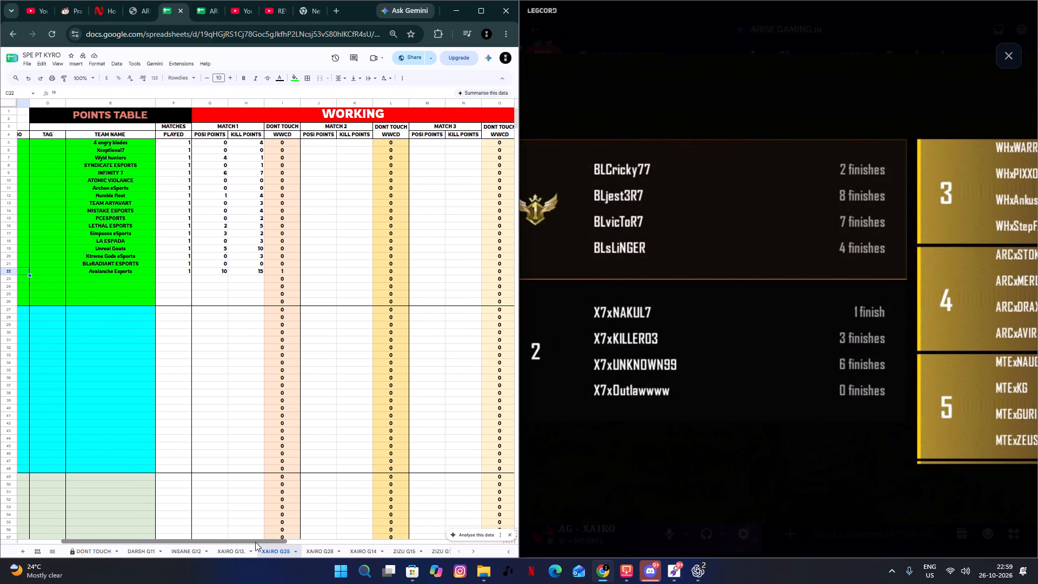
left_click_drag(255, 542, 271, 545)
left_click(365, 158)
left_click(297, 149)
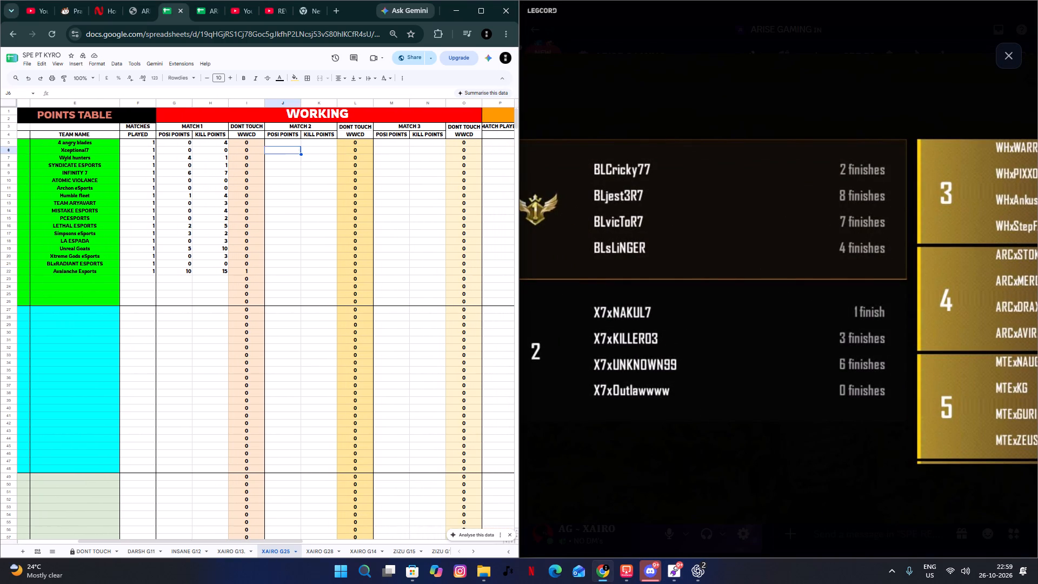
left_click(289, 141)
left_click(152, 137)
left_click(151, 143)
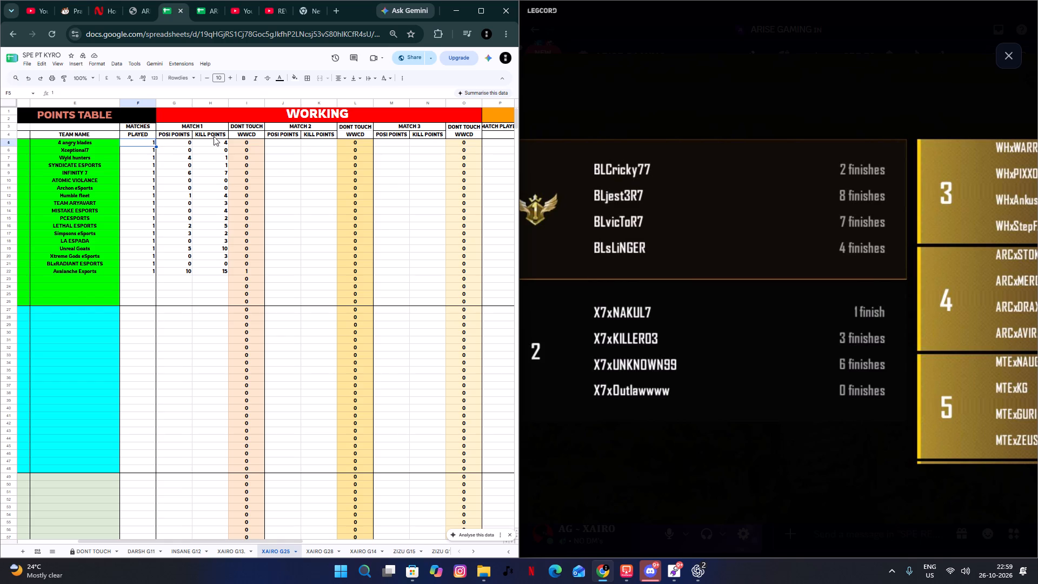
key("Down")
key("Down")
key("Down")
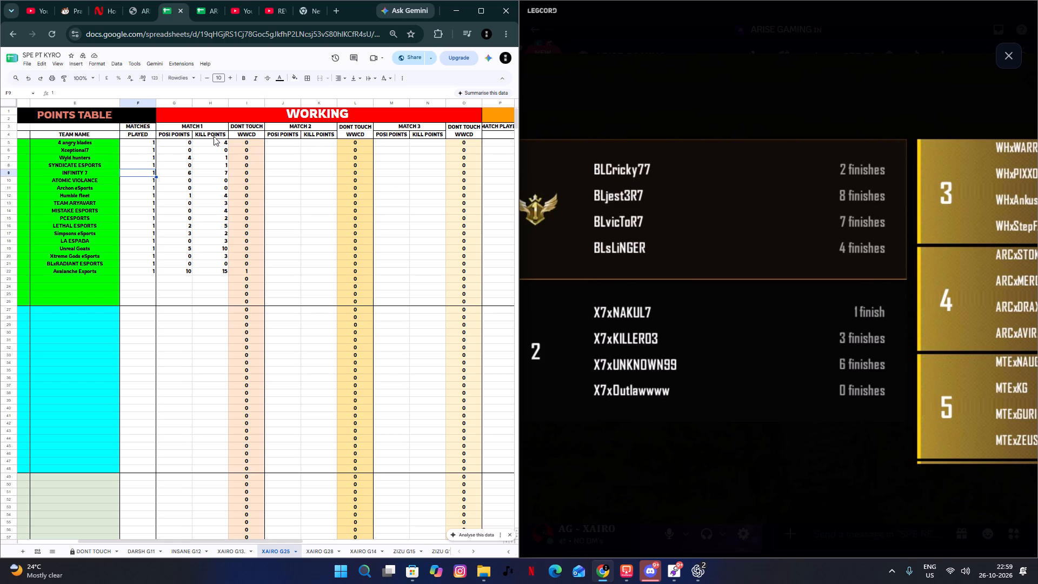
key("Up")
key("Down")
key("Down")
key("Down")
key("Down")
key("Down")
key("Down")
key("Down")
key("Down")
key("Down")
key("Down")
key("Down")
key("Down")
key("Down")
key("Up")
key("Up")
key("Down")
key("Down")
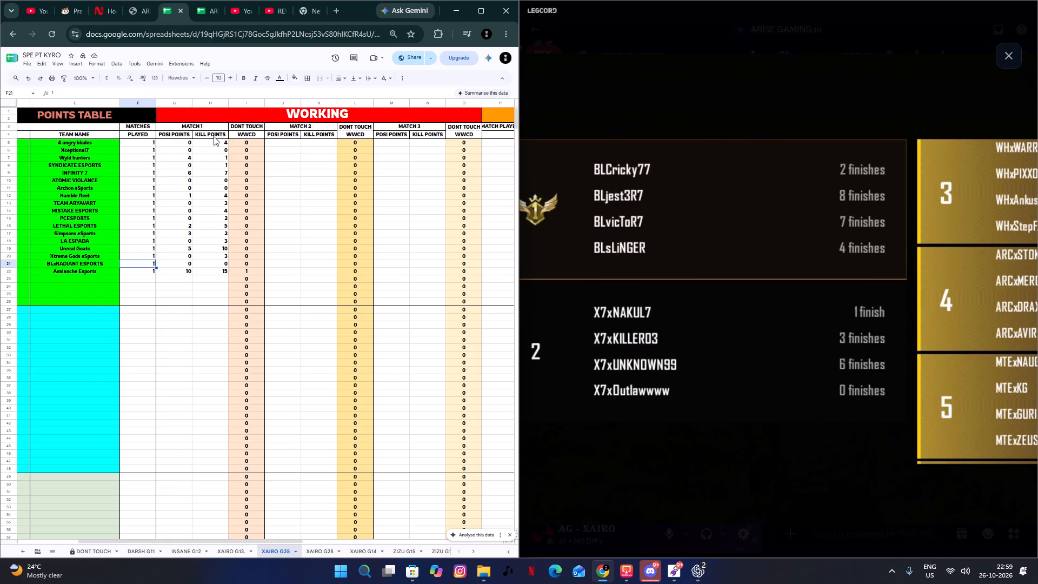
key("Up")
key("Up")
key("Up")
key("Up")
key("Up")
key("Up")
key("Down")
key("Down")
key("Down")
key("Down")
key("Down")
key("Down")
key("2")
key("Tab")
key("Tab")
key("Tab")
key("Tab")
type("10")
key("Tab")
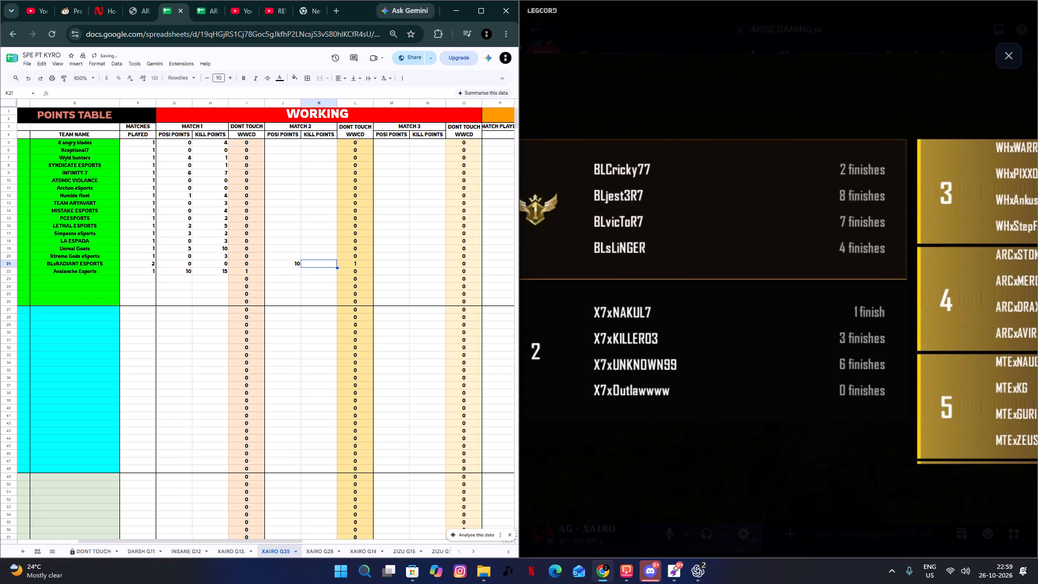
Close the result screenshot and switch to the SPE Room Maker voice channel in ARISE GAMING.
left_click(1009, 65)
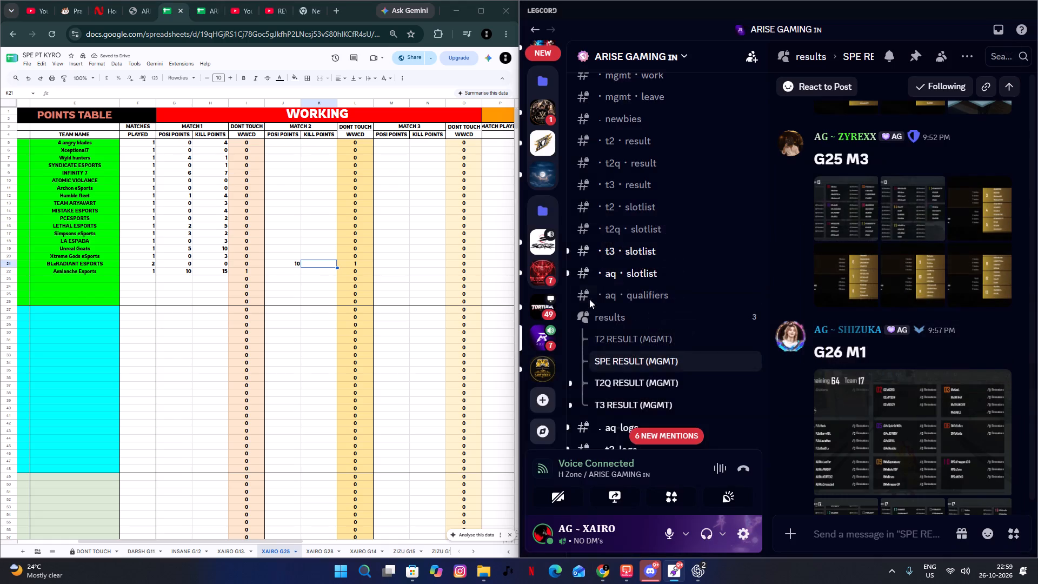
scroll(589, 299, "down", 6)
scroll(609, 300, "down", 17)
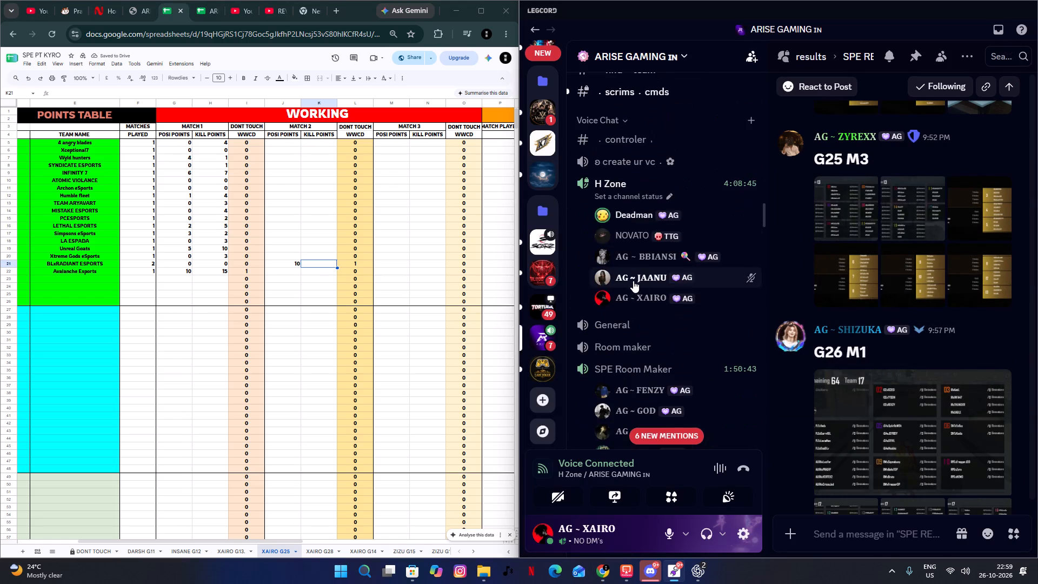
scroll(635, 253, "down", 7)
scroll(693, 216, "down", 1)
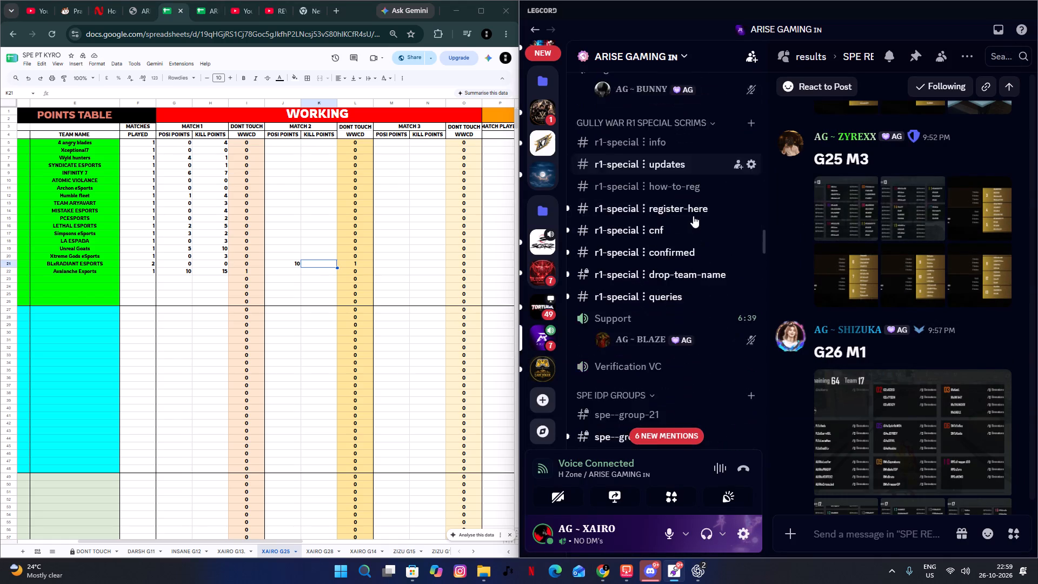
scroll(693, 216, "down", 8)
scroll(693, 216, "up", 6)
scroll(641, 218, "up", 5)
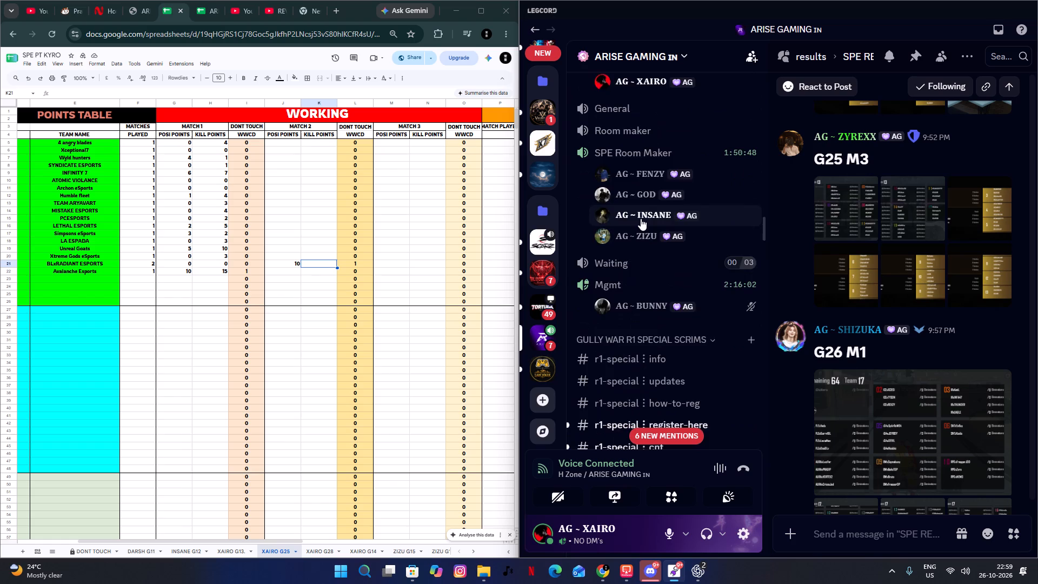
scroll(641, 218, "up", 3)
scroll(647, 308, "down", 1)
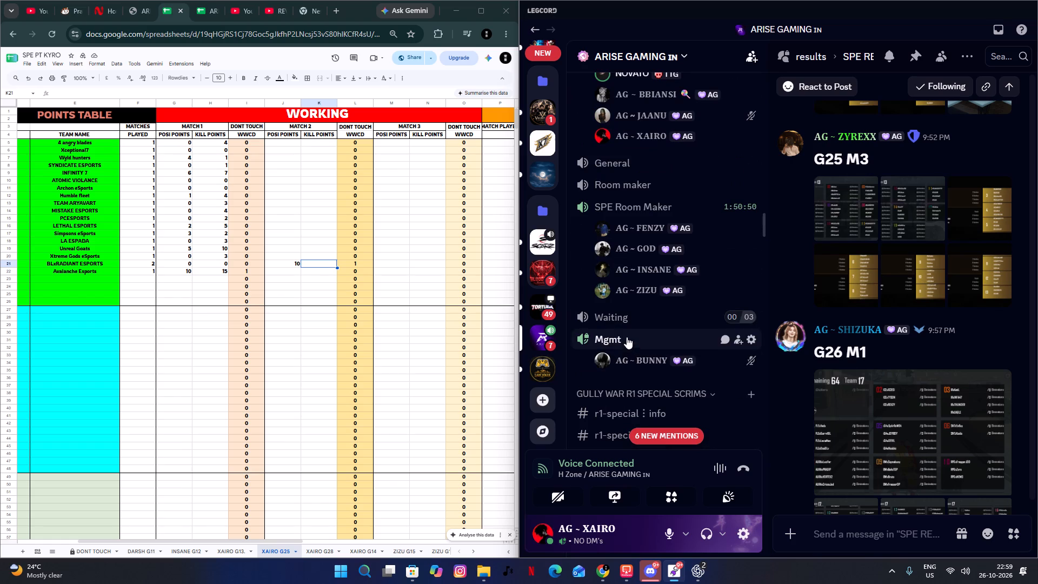
left_click(629, 207)
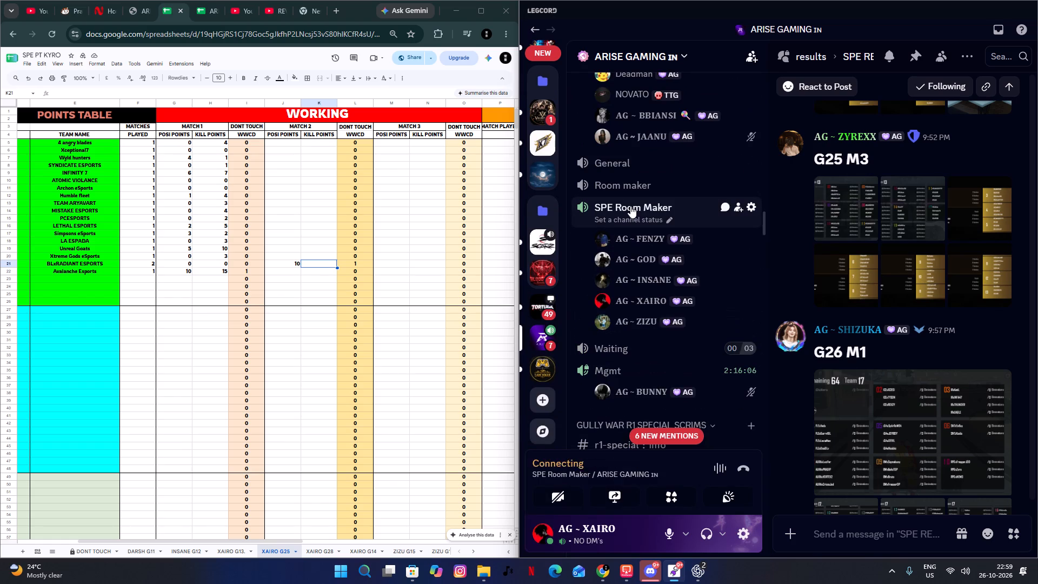
Reopen and enlarge the screenshot of places 1 to 5 from the G25 M3 post.
scroll(587, 283, "up", 8)
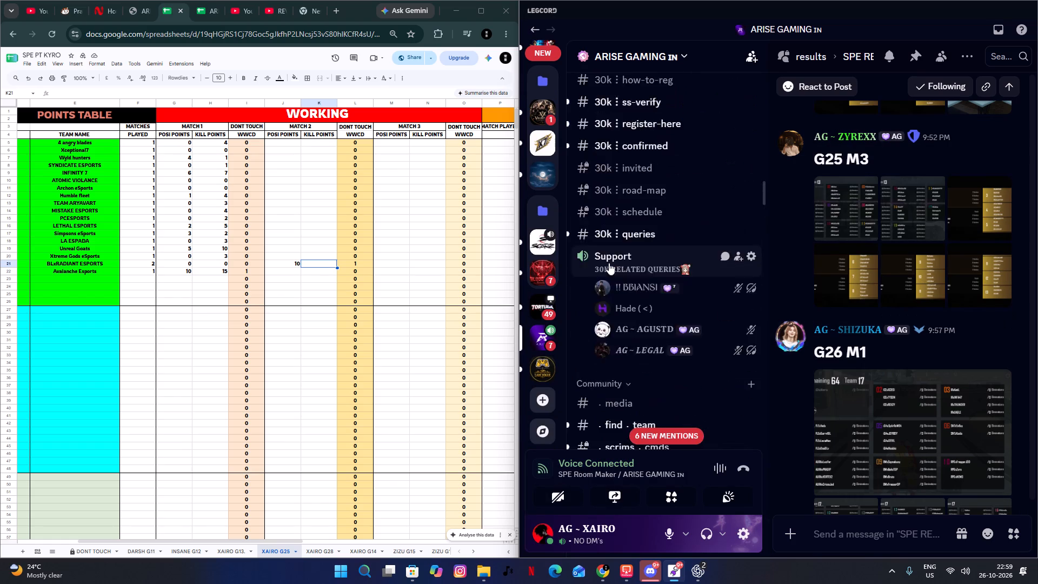
scroll(609, 263, "up", 10)
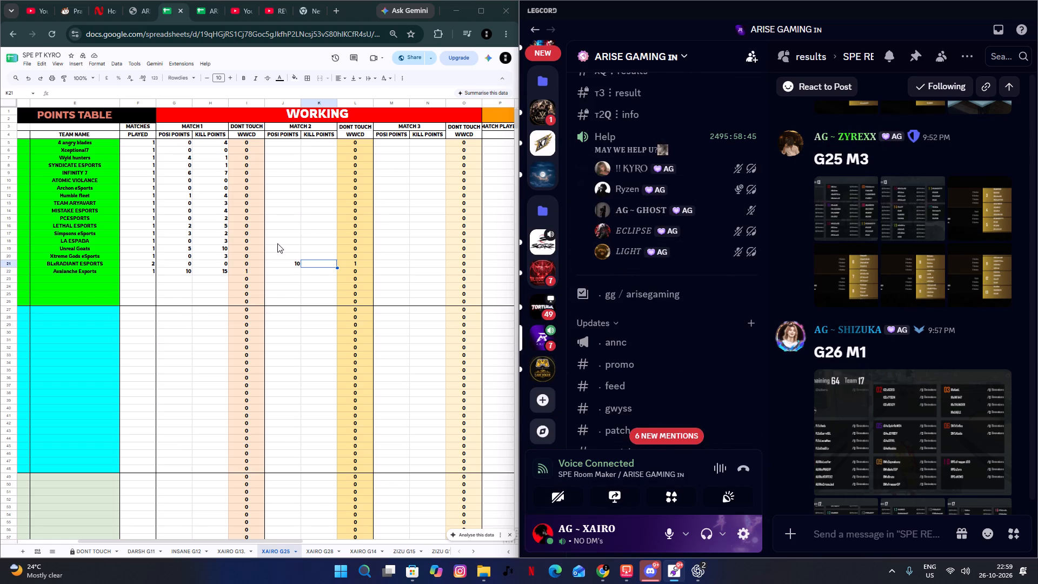
left_click(277, 244)
left_click(294, 284)
scroll(708, 284, "up", 3)
scroll(708, 284, "down", 1)
scroll(708, 284, "up", 8)
scroll(707, 293, "down", 2)
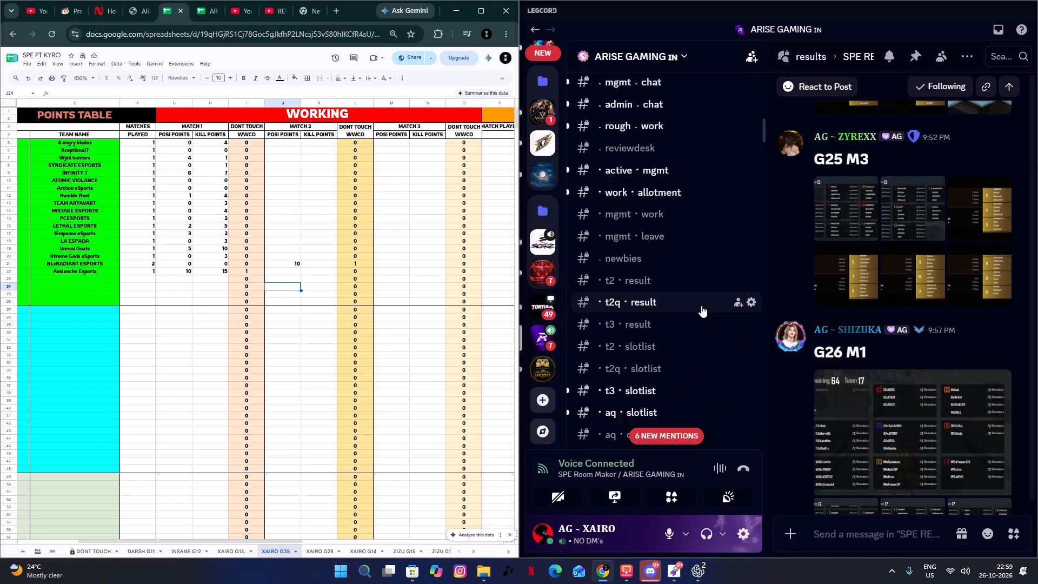
left_click(979, 198)
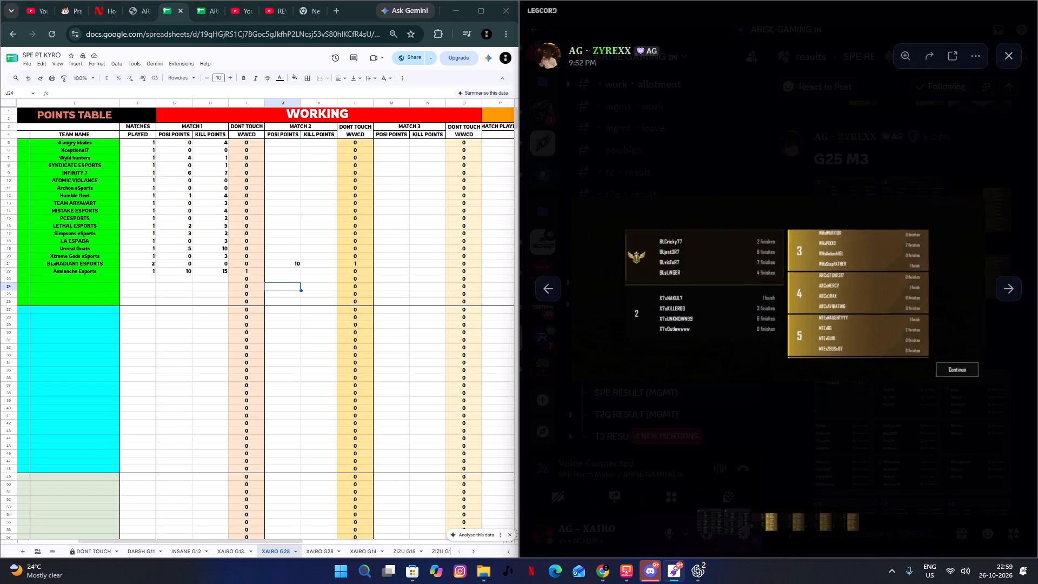
left_click(672, 219)
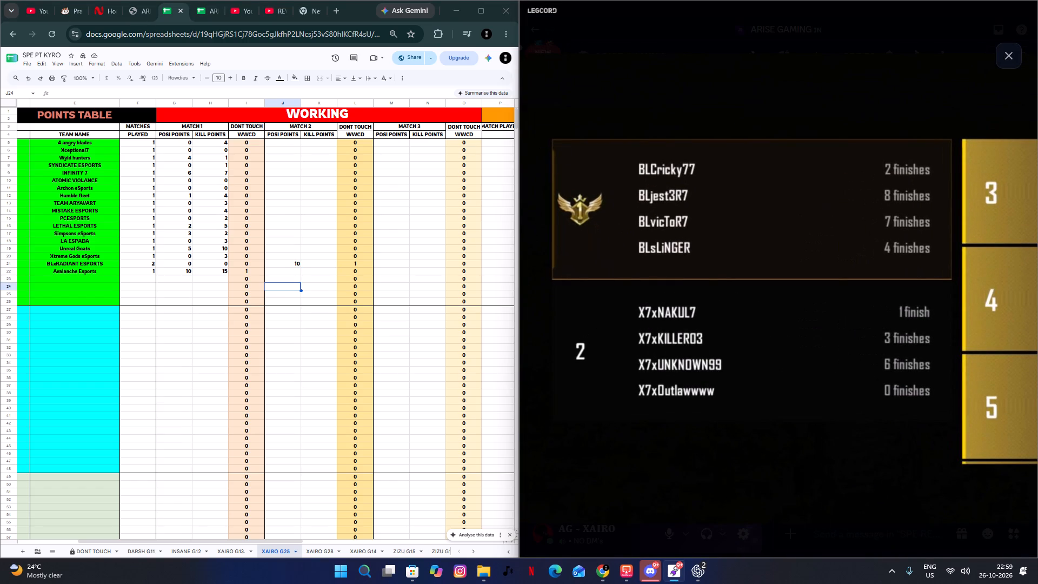
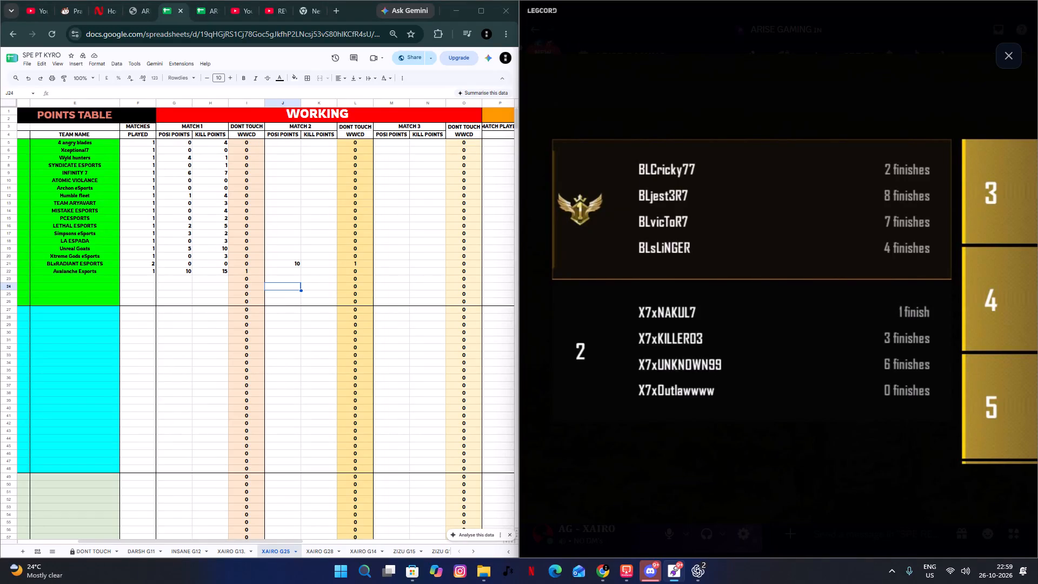
Enter 21 kill points for BLxRADIANT ESPORTS in Match 2.
left_click(324, 263)
type("21")
key("shift+Tab")
key("Down")
key("shift+Tab")
key("Up")
key("Down")
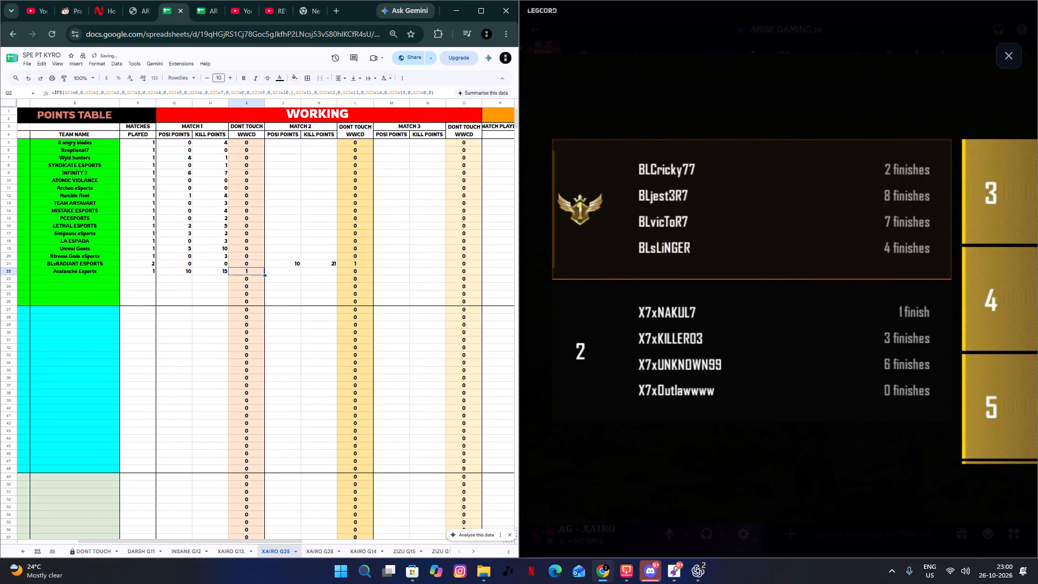
key("Up")
key("Up")
key("Up")
key("Up")
key("Up")
key("Up")
key("Up")
key("Down")
key("Down")
key("Down")
key("Down")
key("Down")
key("Down")
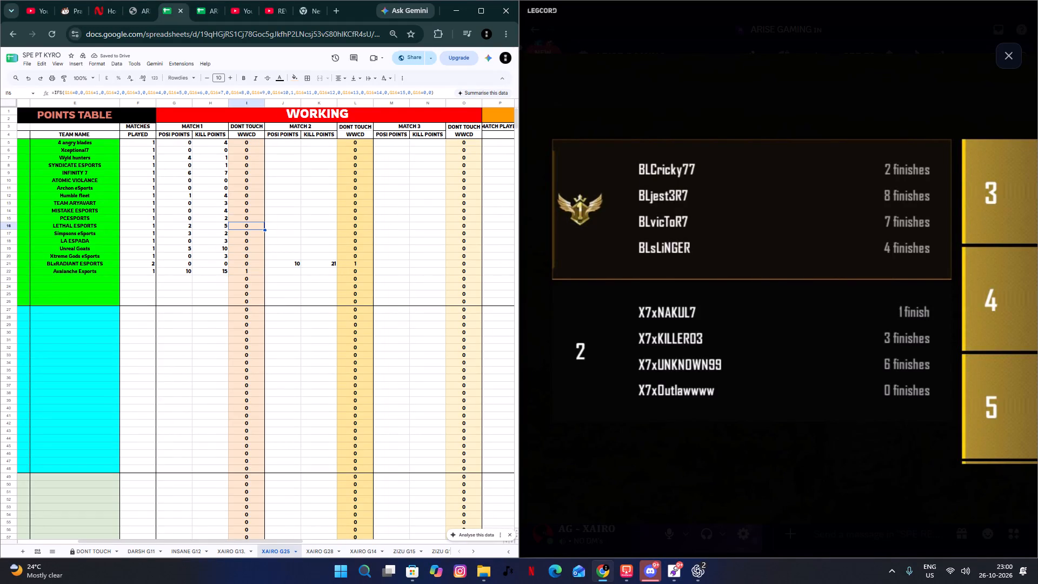
key("Up")
key("Up")
key("Up")
key("Up")
key("Up")
key("Up")
key("Up")
key("Up")
key("Up")
key("Up")
key("Up")
key("Up")
key("Up")
key("Up")
key("Up")
key("Up")
key("Up")
key("Up")
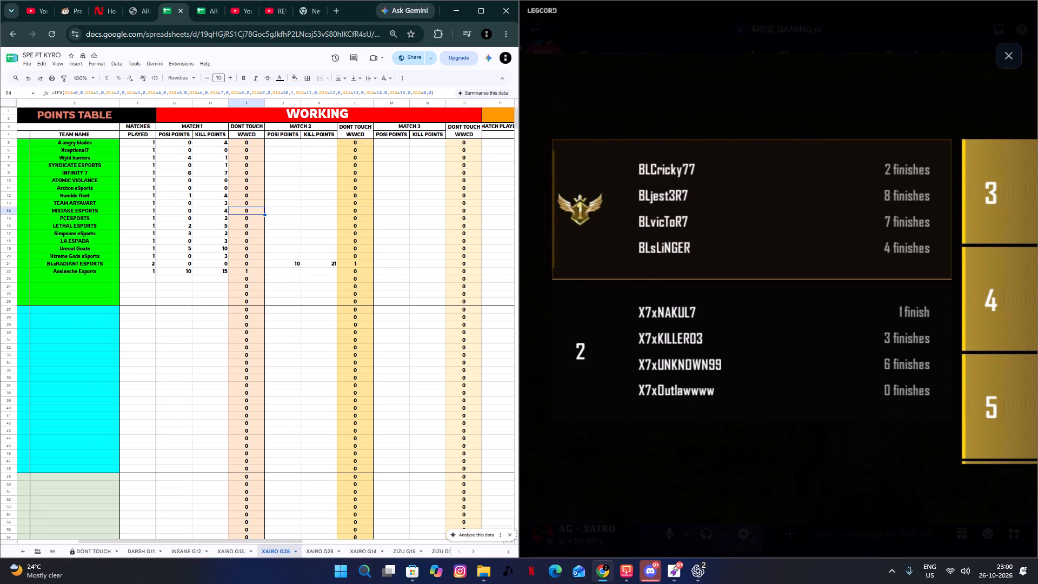
key("Down")
key("Down")
key("Down")
key("shift+Tab")
key("shift+Tab")
key("shift+Tab")
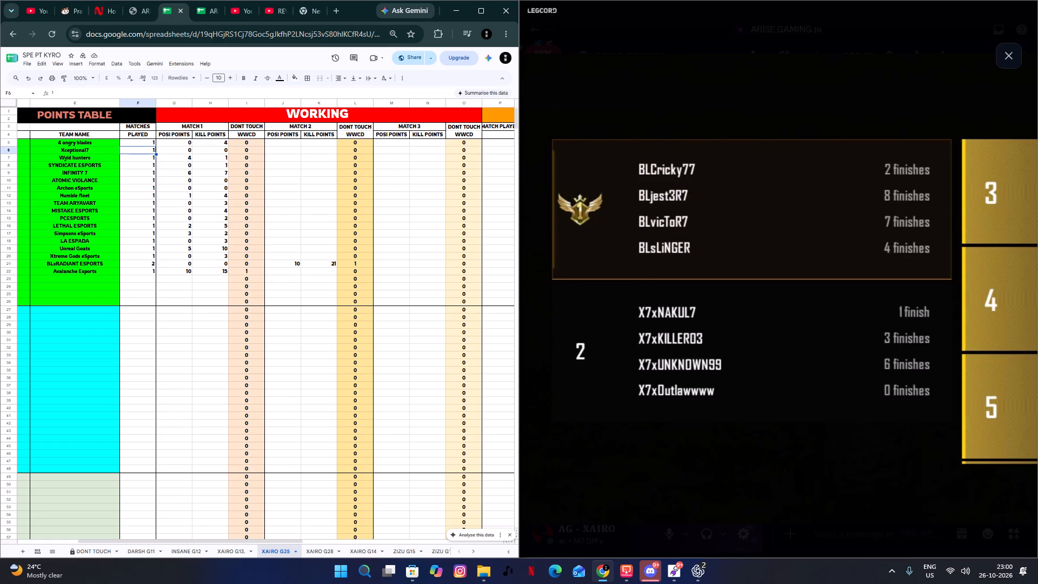
key("2")
key("Tab")
key("Tab")
key("Tab")
key("Tab")
key("6")
key("shift+Tab")
key("Up")
key("Right")
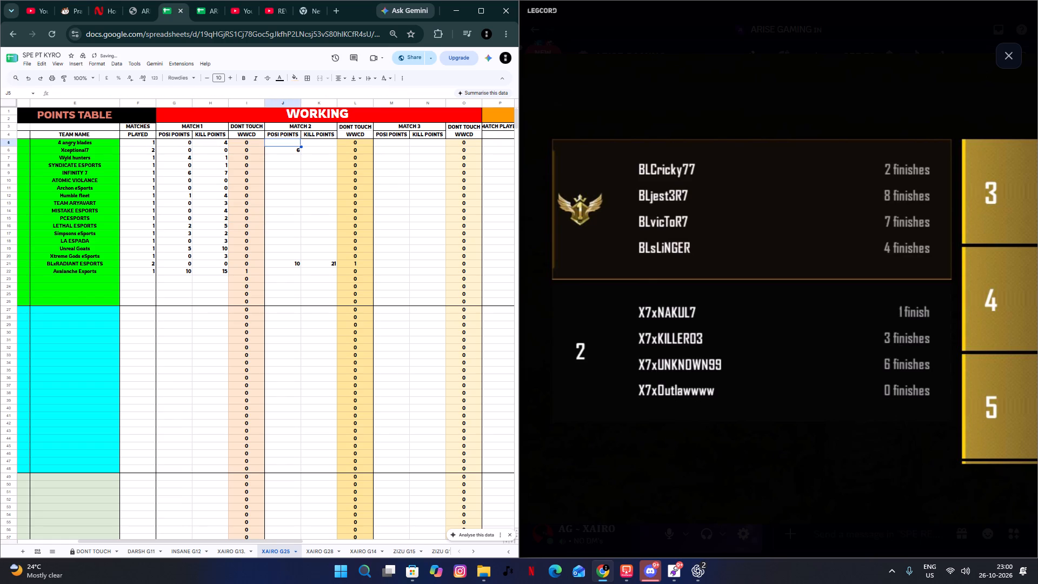
key("Tab")
key("Down")
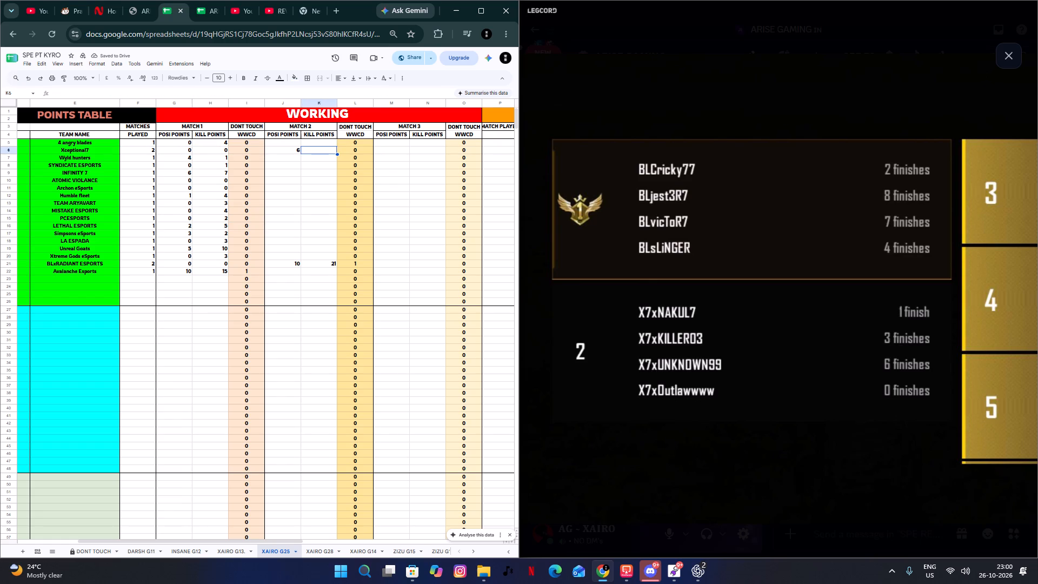
type("120")
key("BackSpace")
key("BackSpace")
key("0")
key("Return")
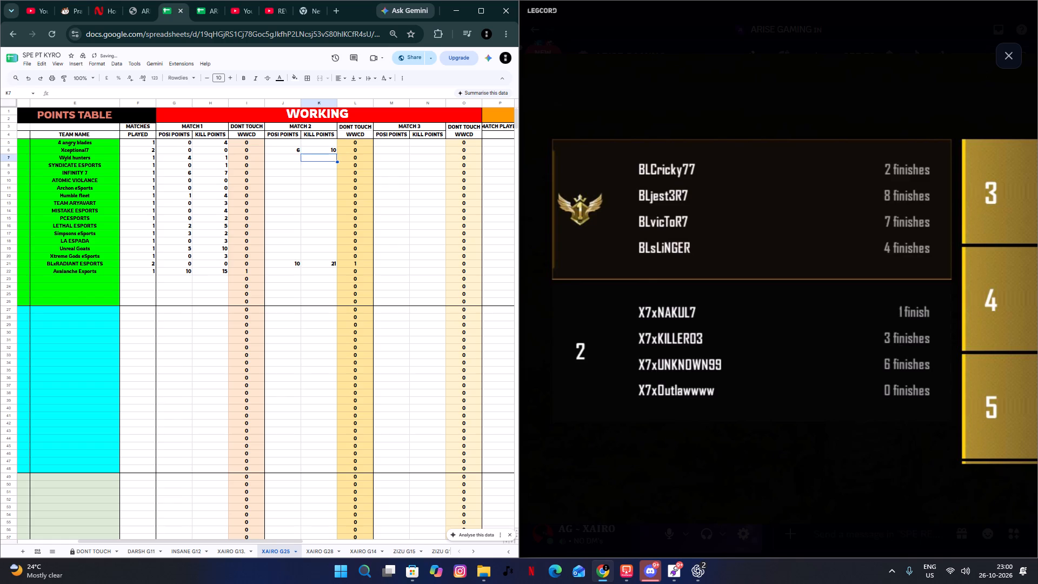
Using the third place in the screenshot, give Wyld hunters 2 matches played, 5 position points and 3 kill points in Match 2.
key("Down")
key("shift+Tab")
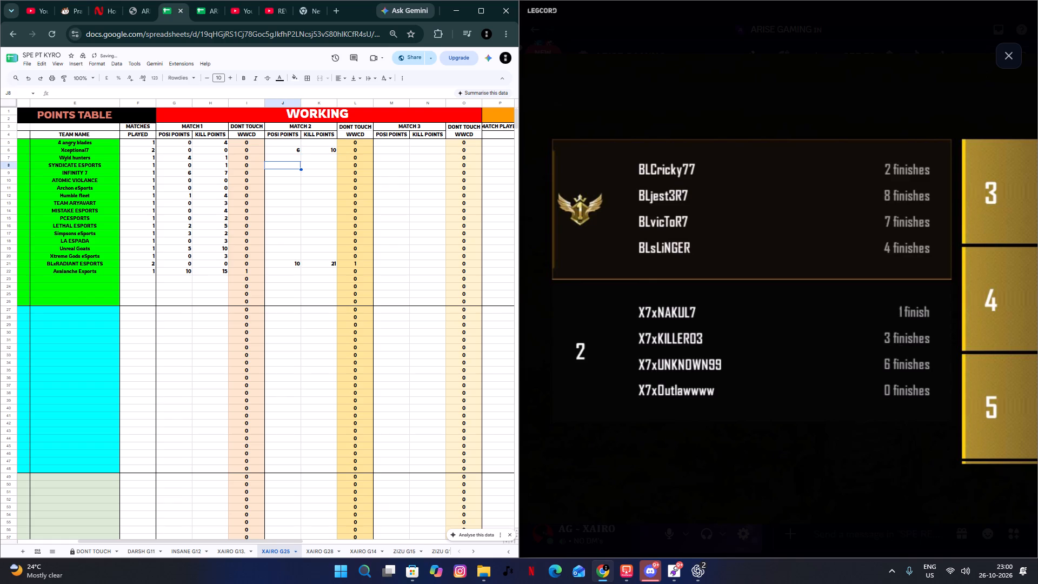
left_click_drag(1000, 316, 664, 290)
scroll(783, 266, "down", 4)
left_click_drag(179, 232, 180, 225)
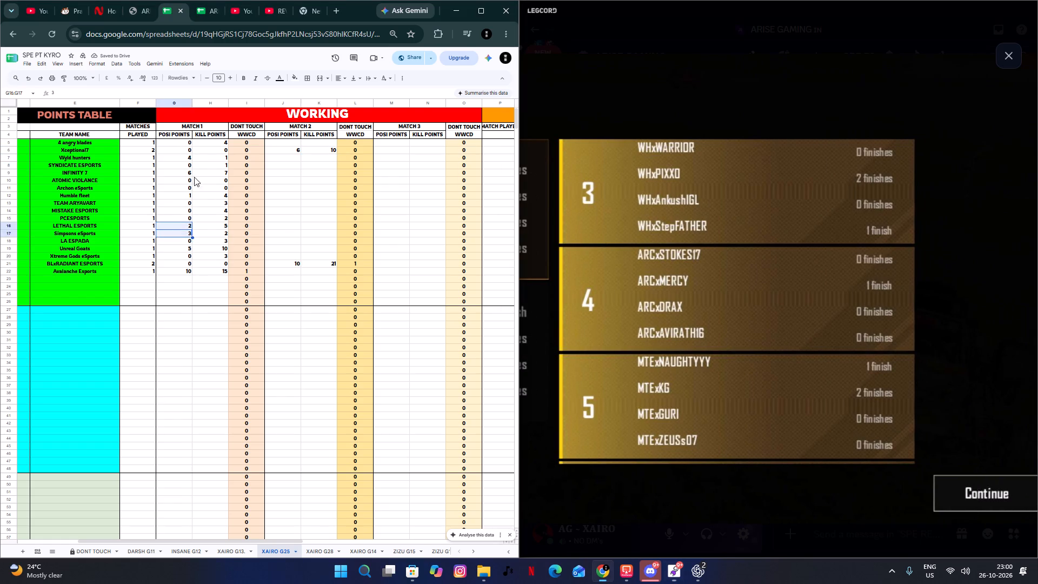
left_click(192, 152)
left_click(274, 158)
key("shift+Tab")
key("shift+Tab")
key("shift+Tab")
key("shift+Tab")
key("2")
key("Tab")
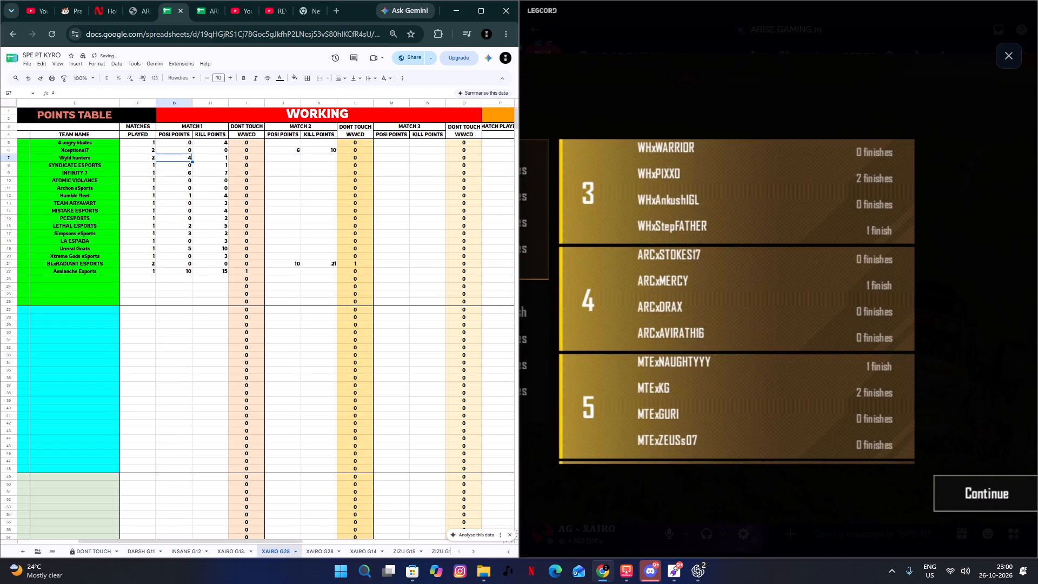
key("Tab")
key("Tab")
key("Tab")
key("5")
key("Tab")
key("3")
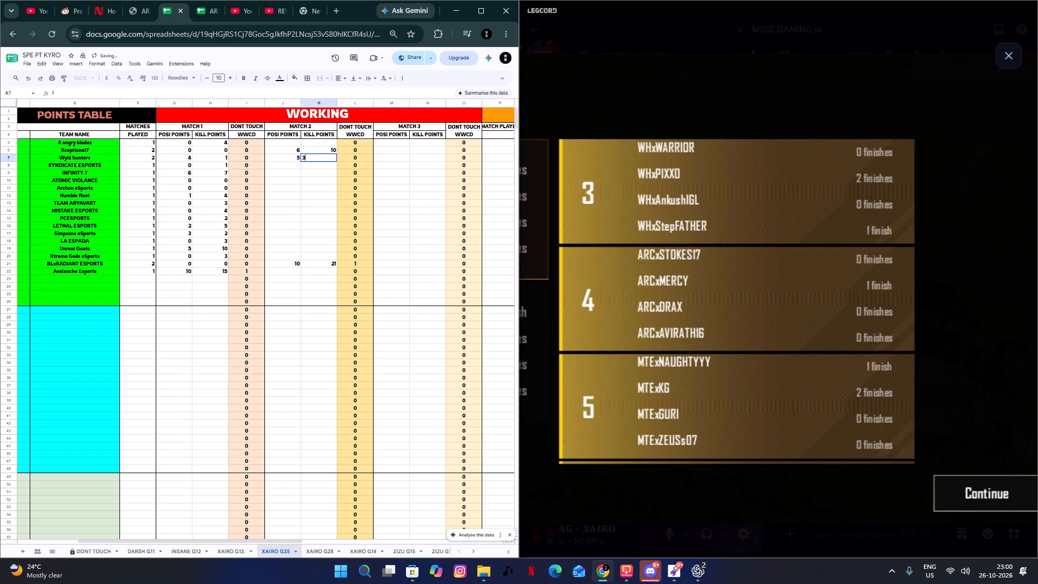
key("Right")
Using the fourth place, give Archon eSports 2 matches played, 4 position points and 1 kill point in Match 2.
key("Down")
key("shift+Tab")
key("shift+Tab")
key("shift+Tab")
key("Down")
key("Down")
key("Down")
key("Left")
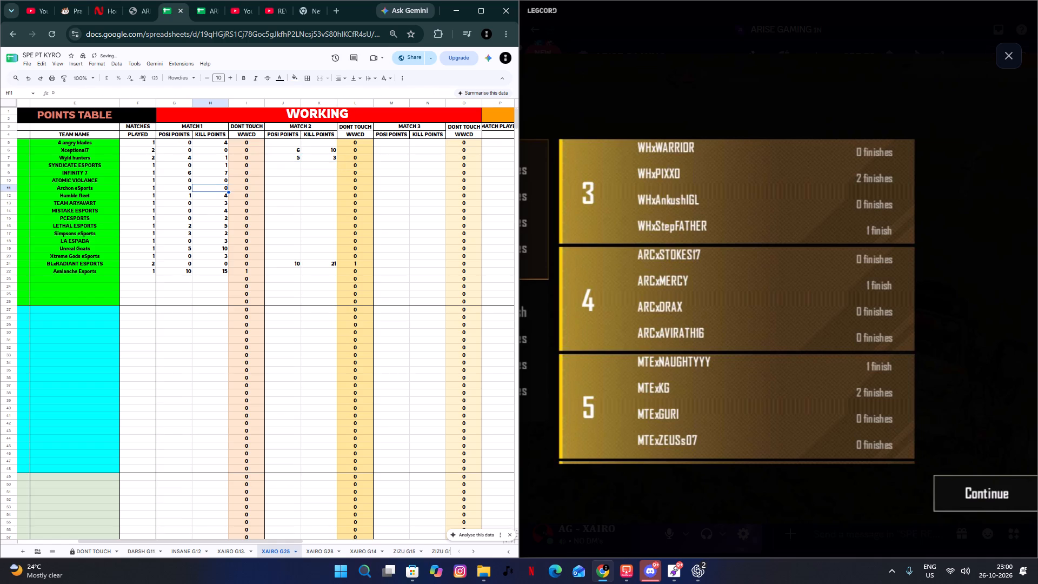
key("Down")
key("Down")
key("Up")
key("Up")
key("shift+Tab")
key("shift+Tab")
key("2")
key("Tab")
key("Tab")
key("Tab")
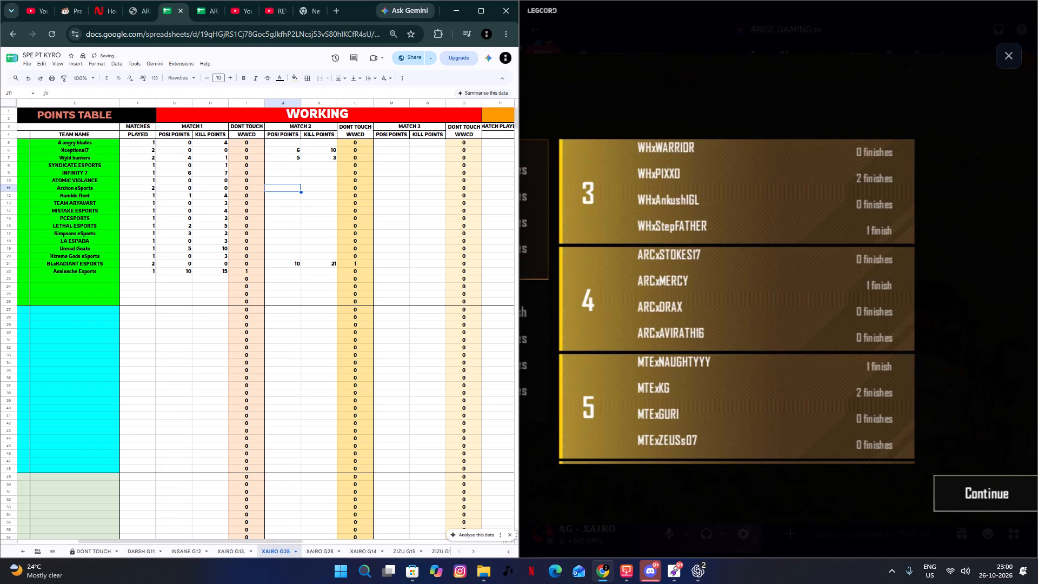
key("Tab")
key("4")
key("Tab")
key("1")
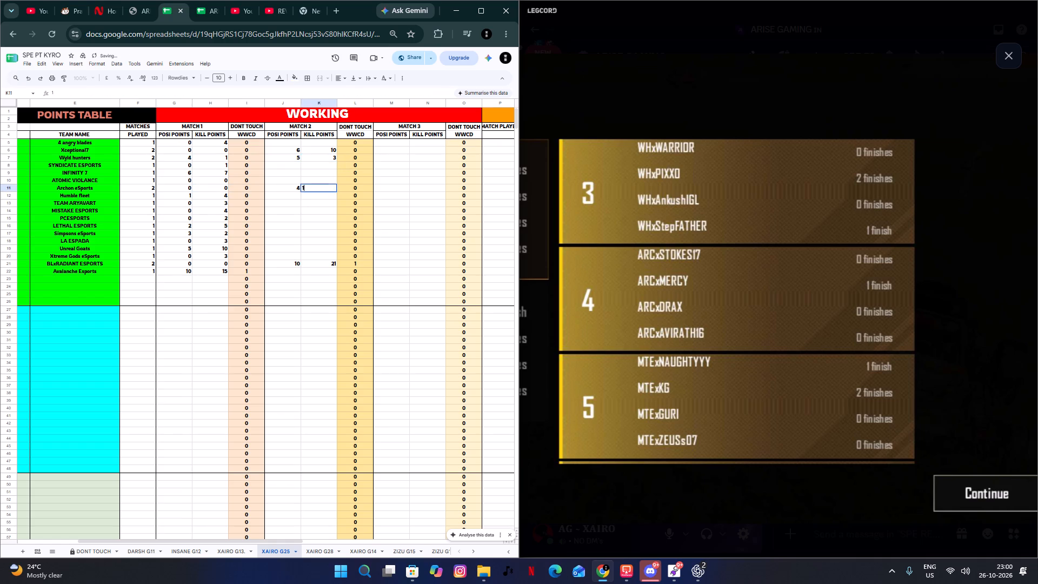
key("Left")
Using the fifth place, give MISTAKE ESPORTS 2 matches played, 3 position points and 3 kill points in Match 2.
key("Down")
key("shift+Tab")
key("Down")
key("Down")
key("Left")
key("Left")
key("Left")
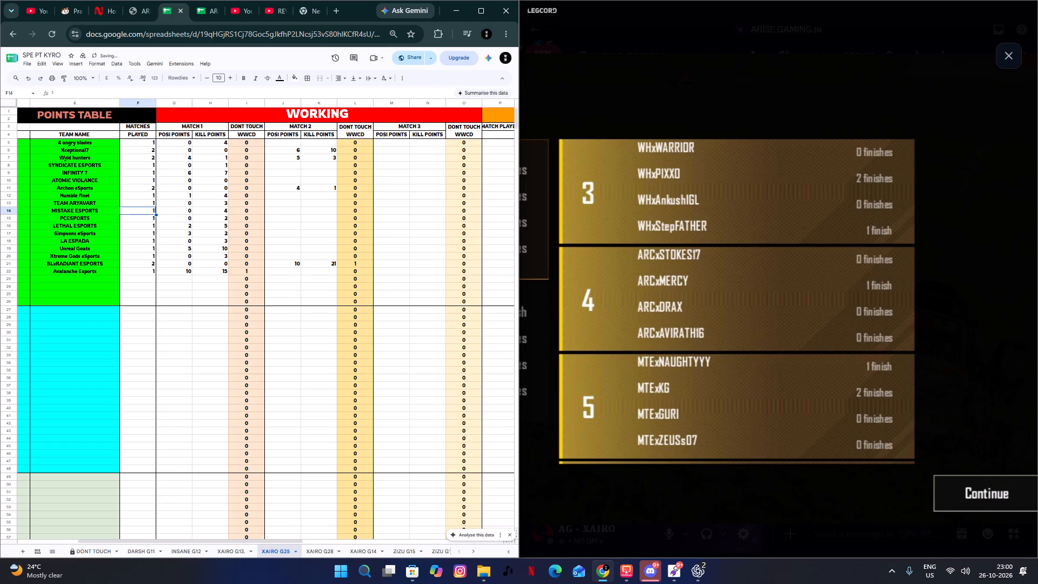
key("2")
key("Tab")
key("Tab")
key("Tab")
key("Tab")
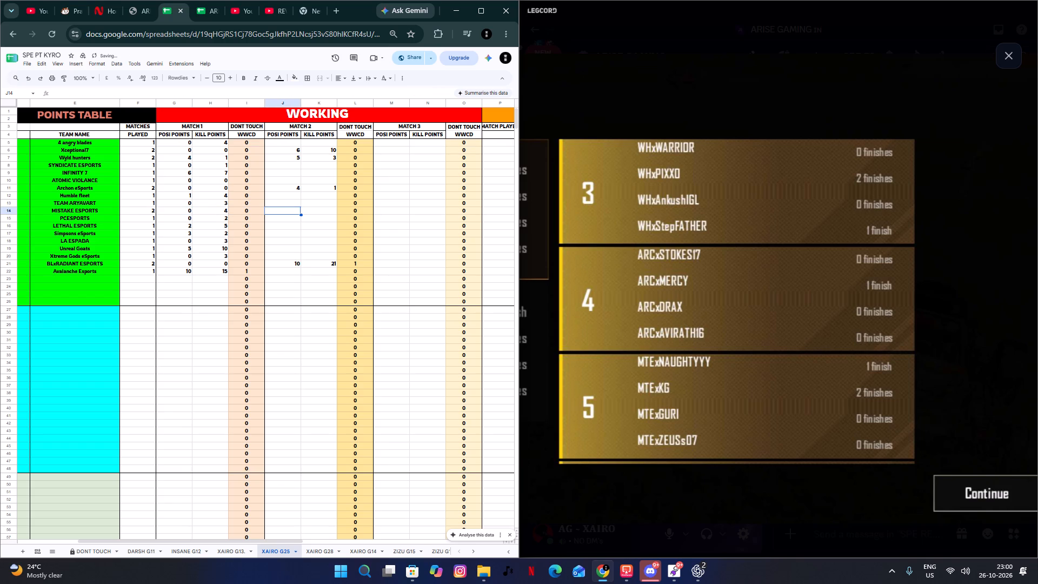
key("3")
key("Tab")
key("3")
key("Left")
Switch to the next G25 M3 result screenshot and enlarge it to read places 6 to 8.
key("Down")
key("shift+Tab")
key("shift+Left")
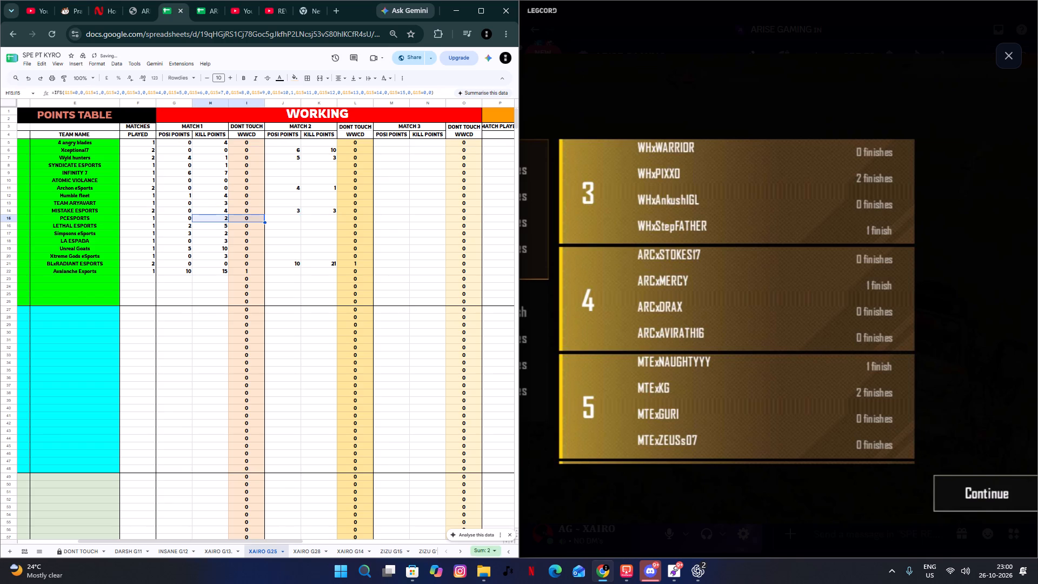
left_click(774, 288)
left_click(1017, 289)
left_click(857, 260)
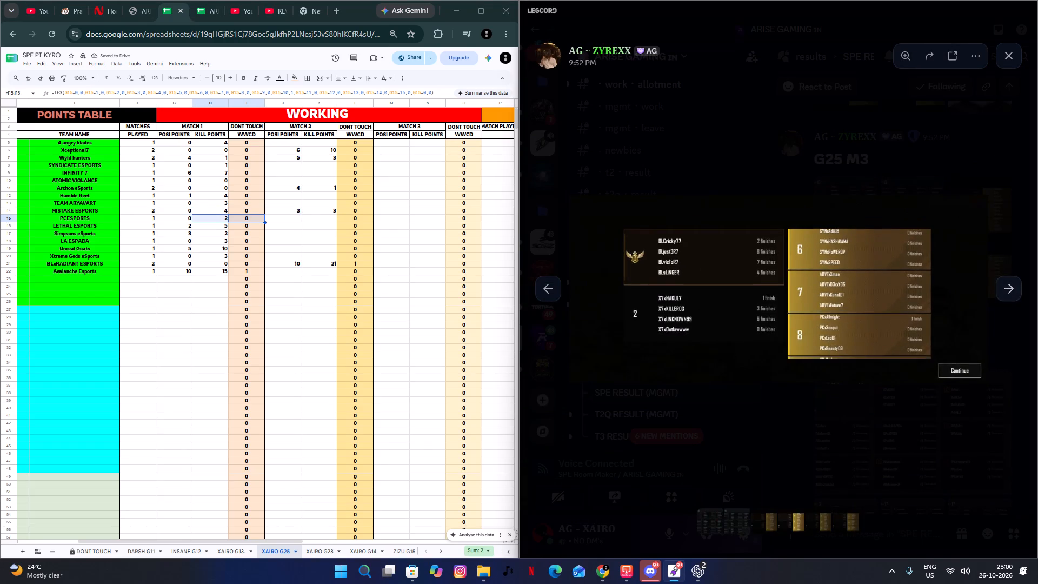
left_click_drag(903, 250, 866, 253)
Using the sixth place, give SYNDICATE ESPORTS 2 matches played, 2 position points and 0 kill points in Match 2.
left_click(134, 160)
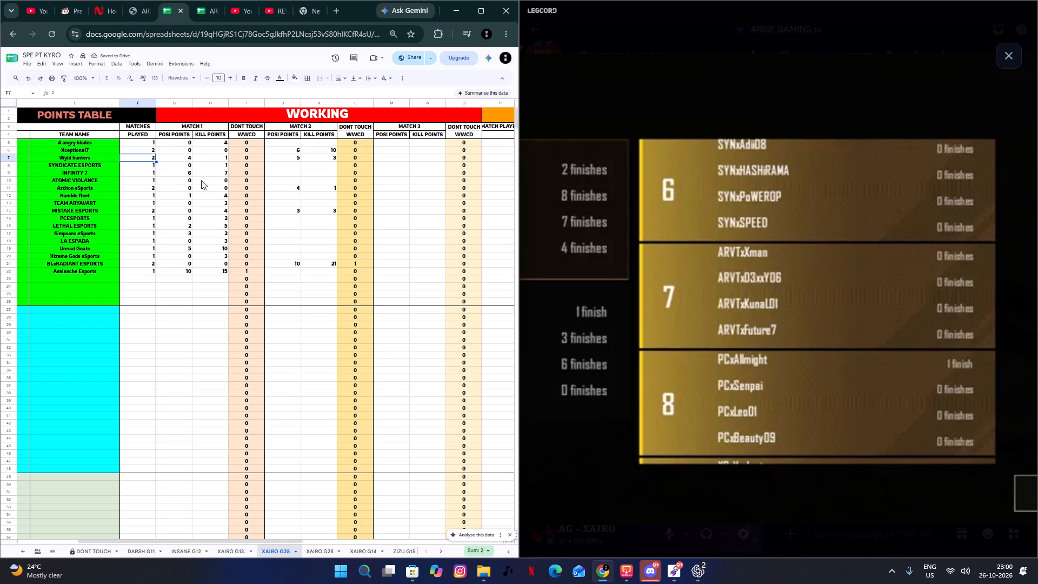
key("Down")
key("2")
key("Tab")
key("Tab")
key("Tab")
key("Tab")
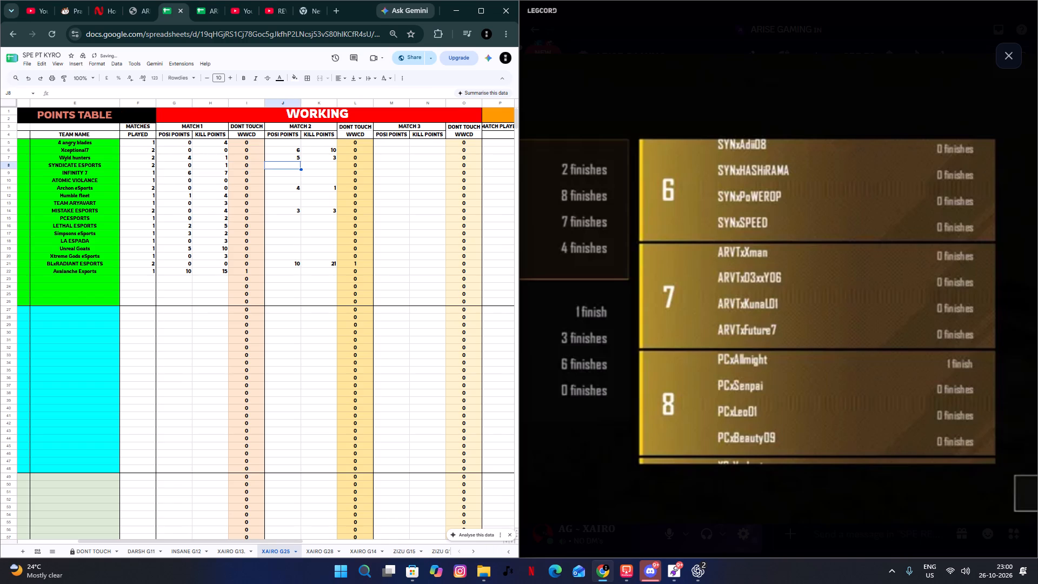
key("2")
key("Tab")
key("0")
key("Down")
Using the seventh place, give TEAM ARYAVART 2 matches played, 1 position point and 0 kill points in Match 2.
key("shift+Tab")
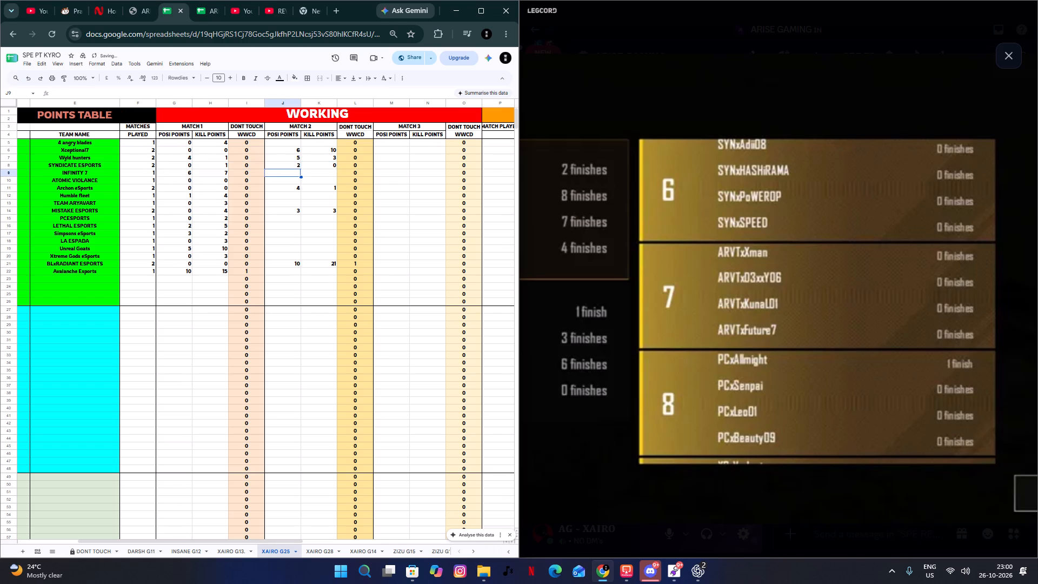
key("shift+Tab")
key("shift+Tab")
key("Down")
key("Up")
key("Up")
key("Left")
key("Left")
key("Left")
key("Down")
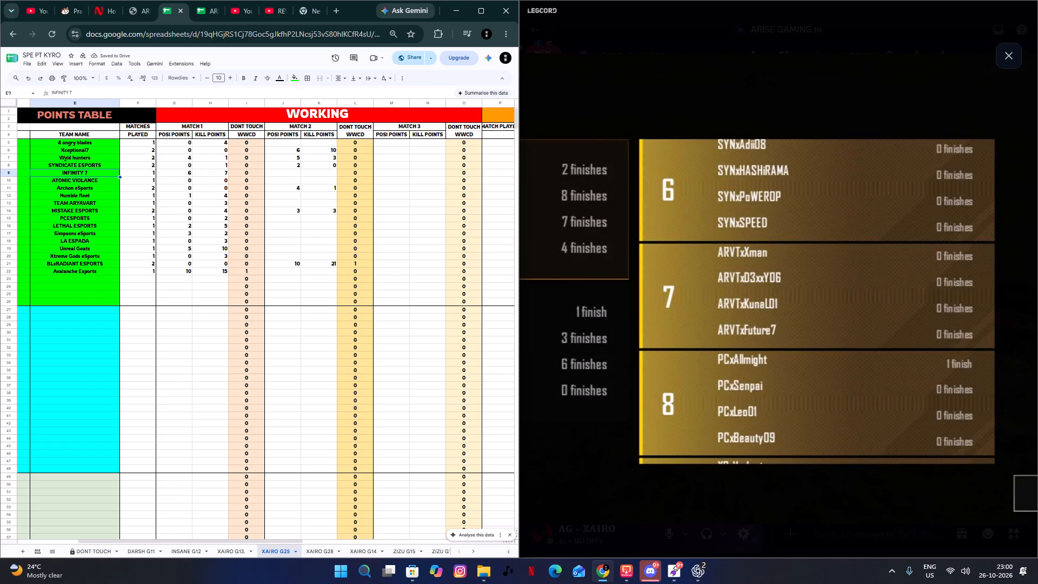
key("Down")
key("Down")
key("Down")
key("Down")
key("Tab")
key("2")
key("Tab")
key("Tab")
key("Tab")
key("Tab")
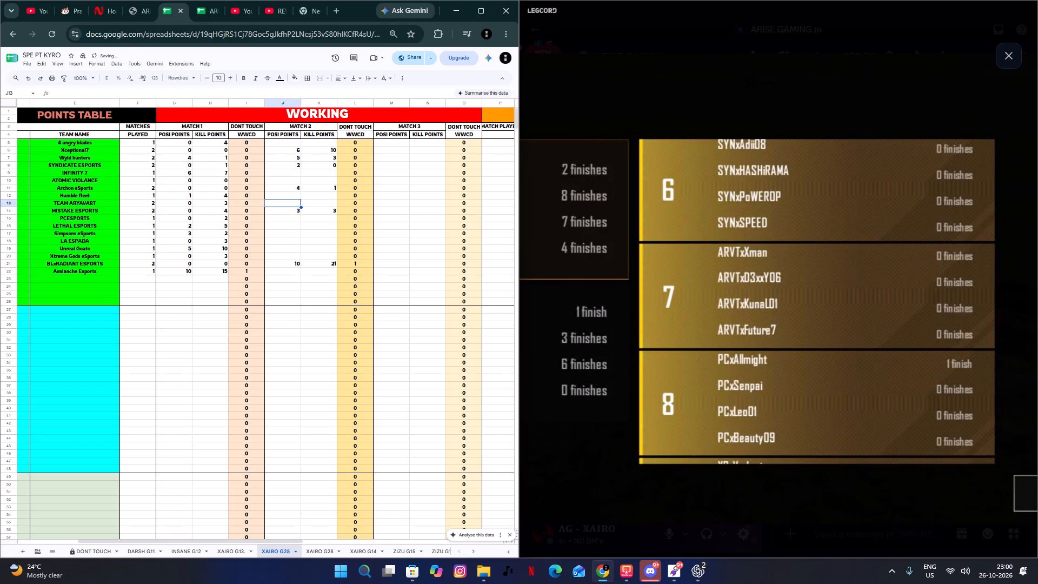
key("1")
key("Tab")
key("0")
key("Down")
Using the eighth place, give PCESPORTS 2 matches played, 1 position point and 1 kill point in Match 2.
key("shift+Tab")
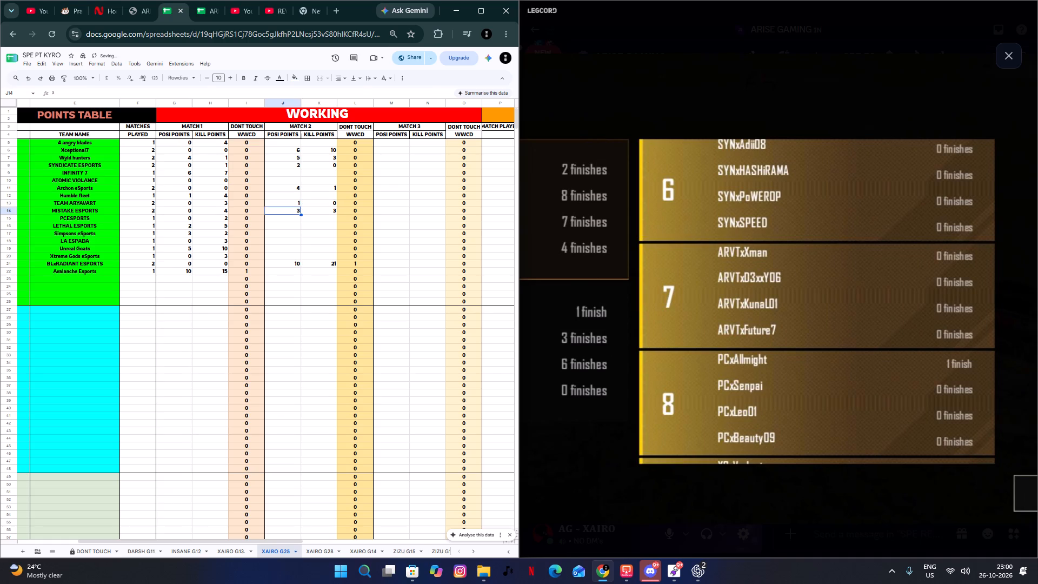
key("shift+Tab")
key("Down")
key("Down")
key("Down")
key("shift+Tab")
key("shift+Tab")
key("shift+Tab")
key("Up")
key("Up")
key("2")
key("Tab")
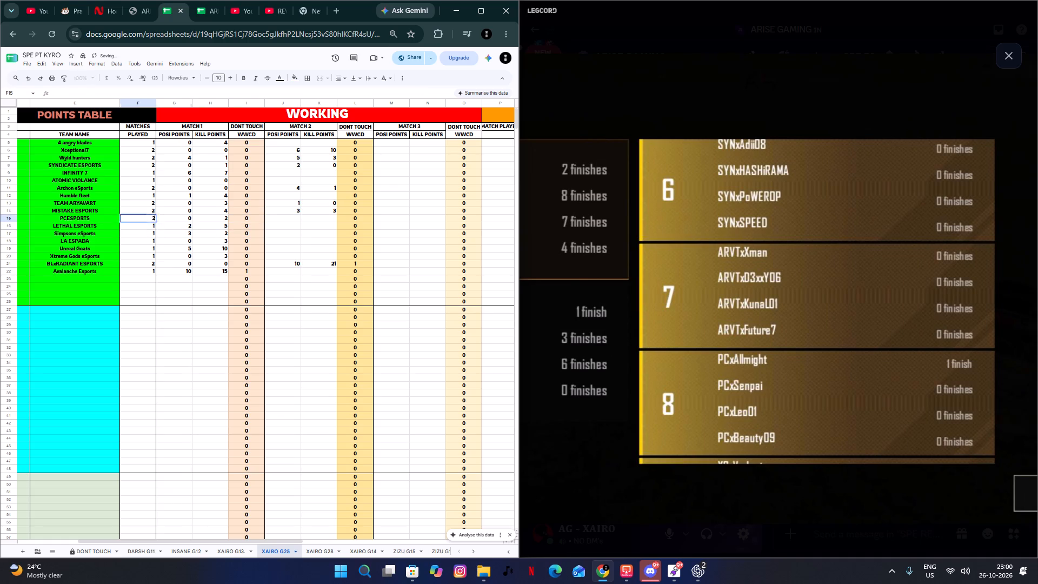
key("Tab")
key("Tab")
key("Tab")
key("1")
key("Tab")
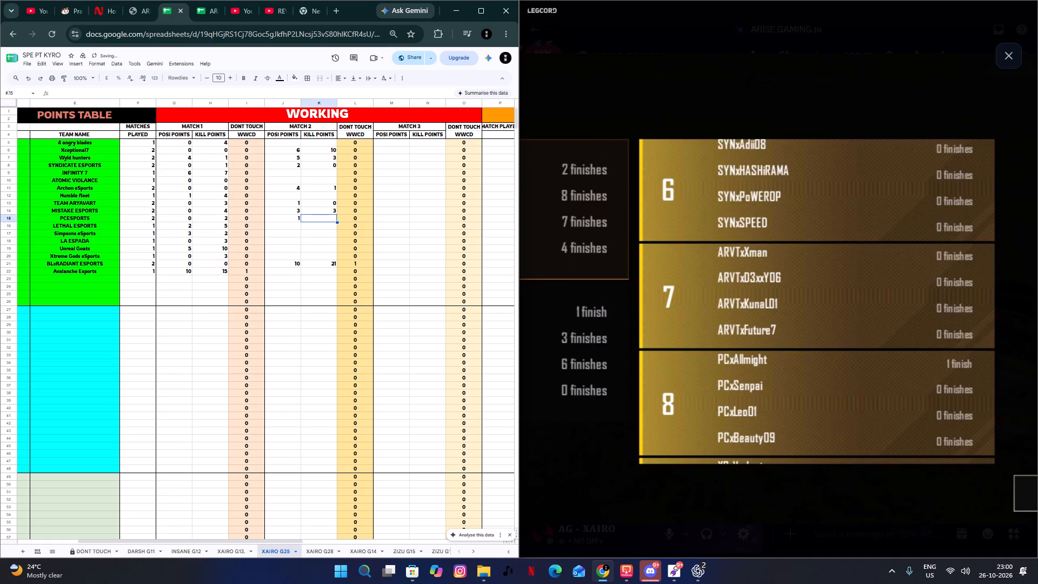
key("1")
key("Down")
key("shift+Tab")
key("Left")
key("shift+Tab")
Switch to the next G25 M3 result screenshot and enlarge it to read places 9 to 11.
left_click(849, 390)
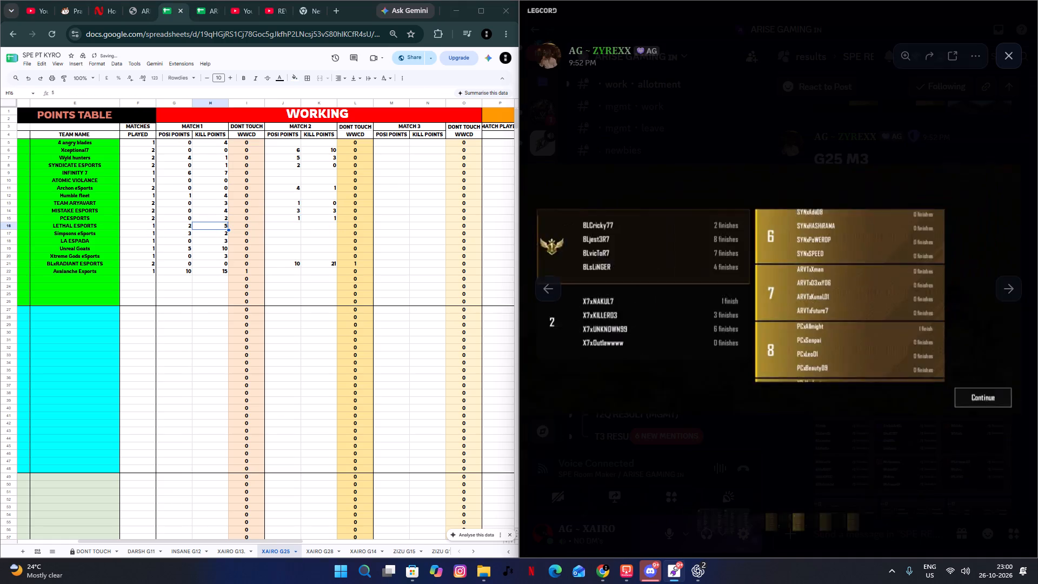
left_click(1004, 292)
left_click(897, 287)
left_click_drag(917, 261, 864, 269)
Using the ninth place, give Xtreme Gods eSports 2 matches played, 0 position points and 6 kill points in Match 2.
left_click(234, 248)
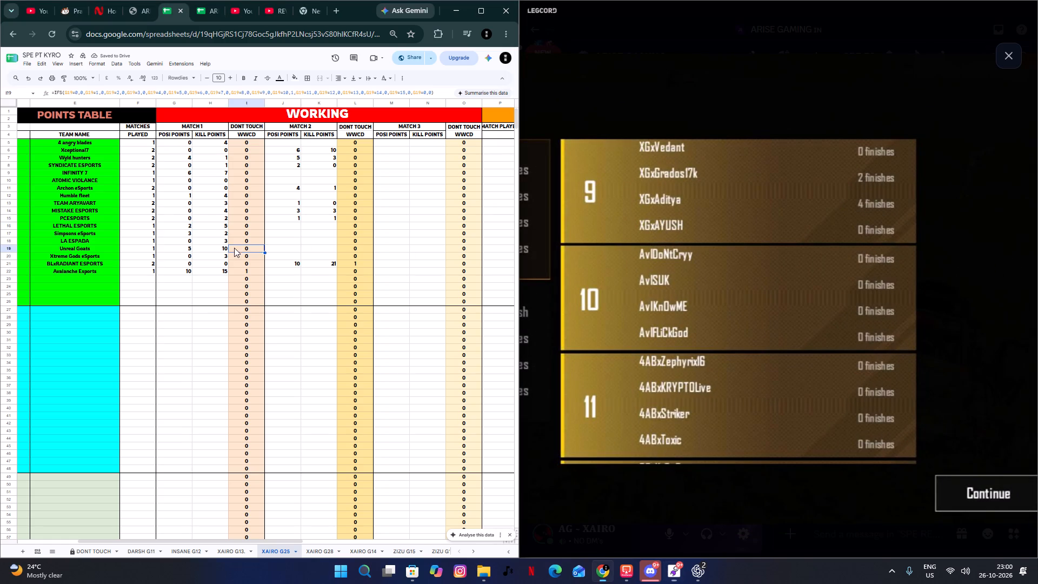
left_click(195, 248)
left_click(163, 265)
left_click(158, 243)
left_click(152, 193)
left_click(139, 260)
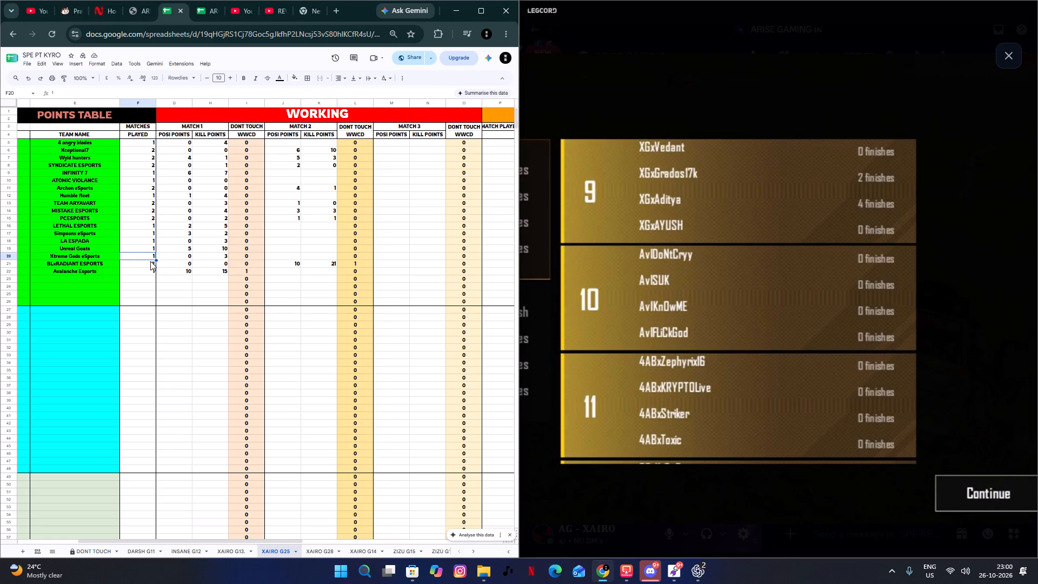
key("2")
key("Tab")
key("Tab")
key("Tab")
key("Tab")
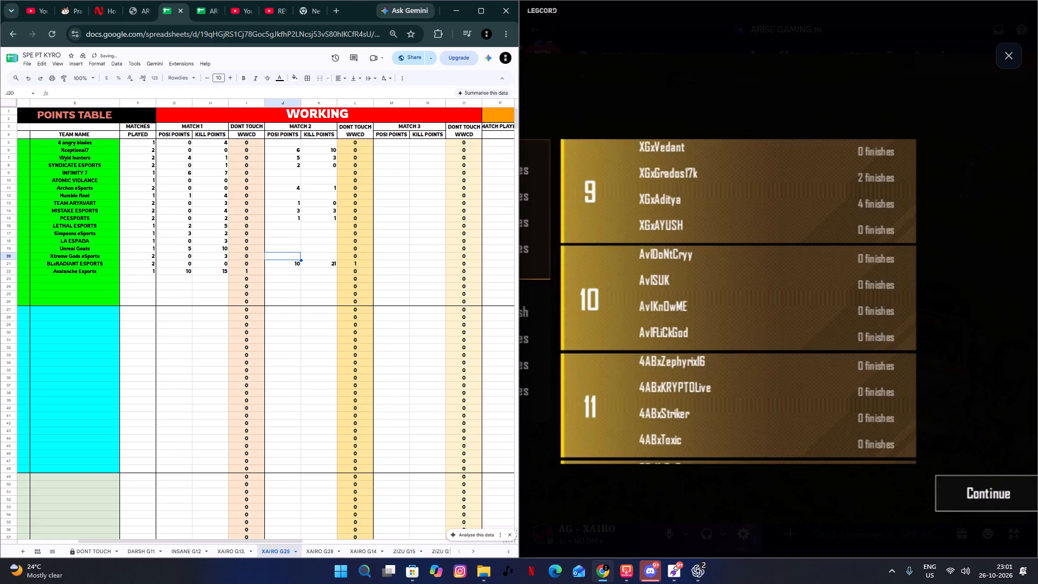
key("0")
key("Tab")
key("6")
key("Down")
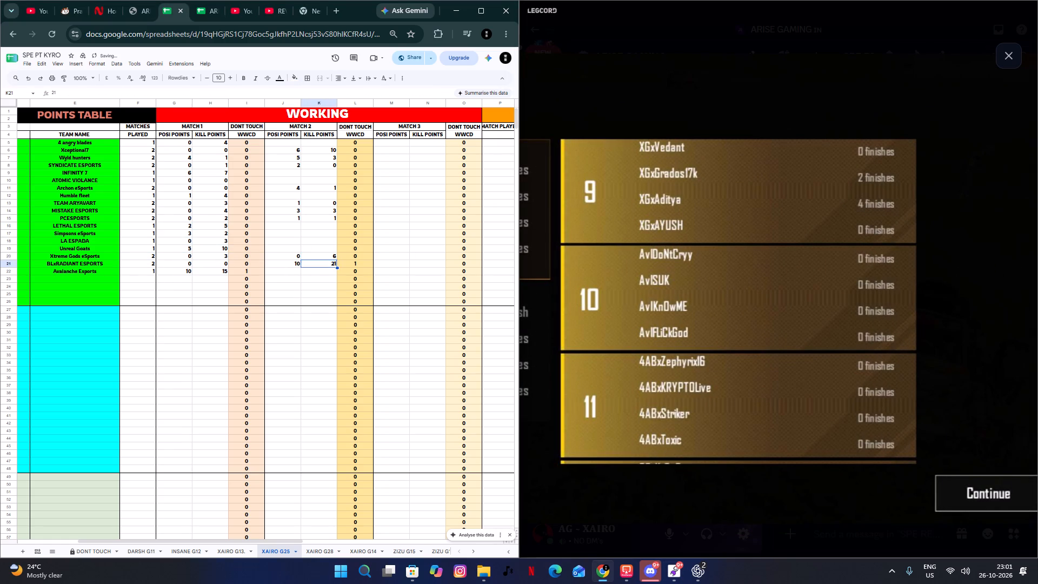
Using the tenth place, give Avalanche Esports 2 matches played, 0 position points and 0 kill points in Match 2.
key("Down")
key("Left")
key("Up")
key("Up")
key("Left")
key("shift+Tab")
key("Up")
key("Up")
key("Up")
key("Up")
key("Up")
key("Up")
key("Up")
key("Up")
key("Up")
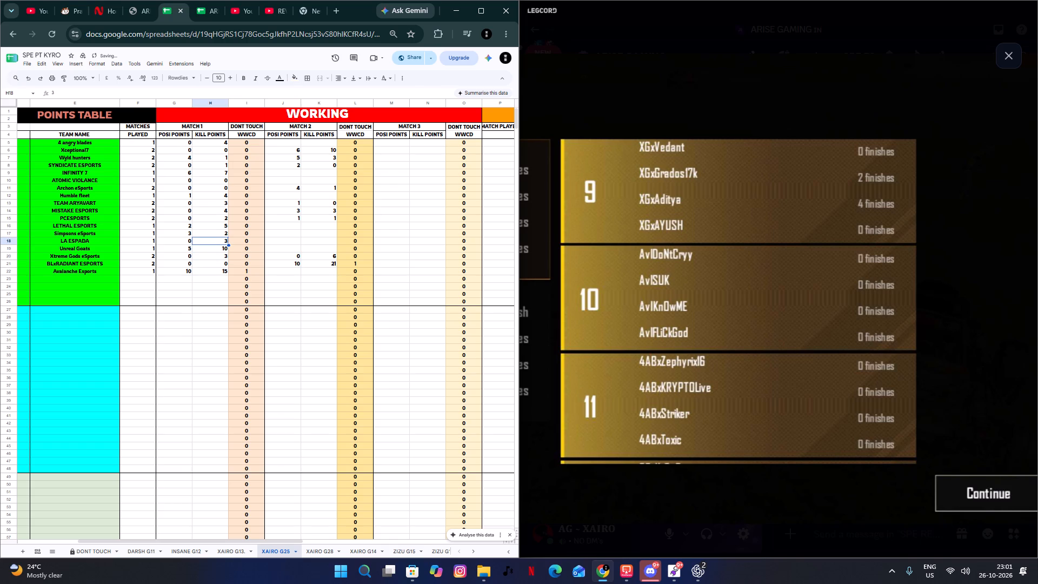
key("shift+Tab")
key("Down")
key("Down")
key("Down")
key("Up")
key("Up")
key("Left")
key("Left")
key("Down")
key("Down")
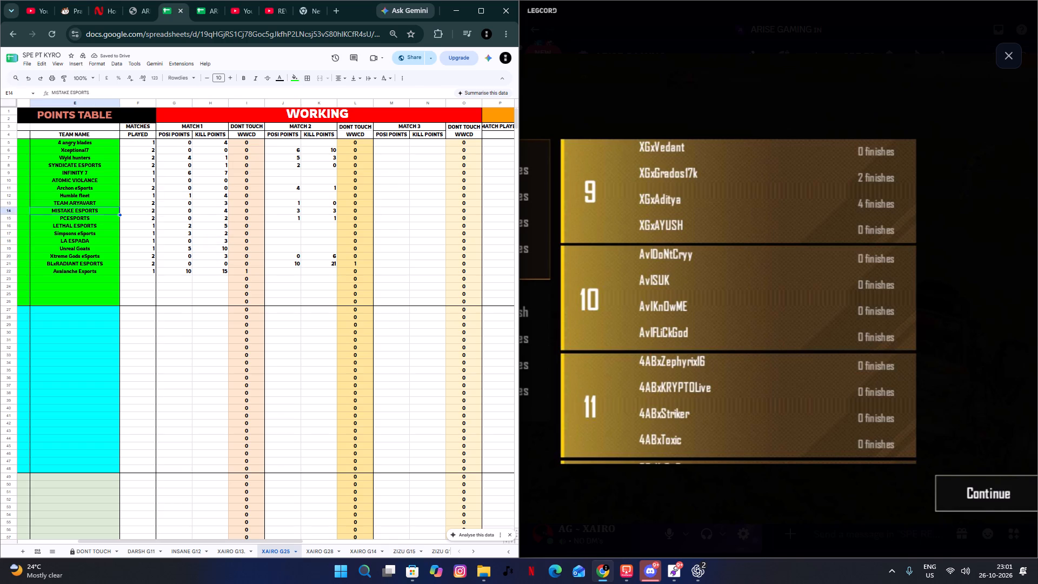
key("Down")
key("Down")
key("Up")
key("Up")
key("Up")
key("Down")
key("Down")
key("Down")
key("Down")
key("Down")
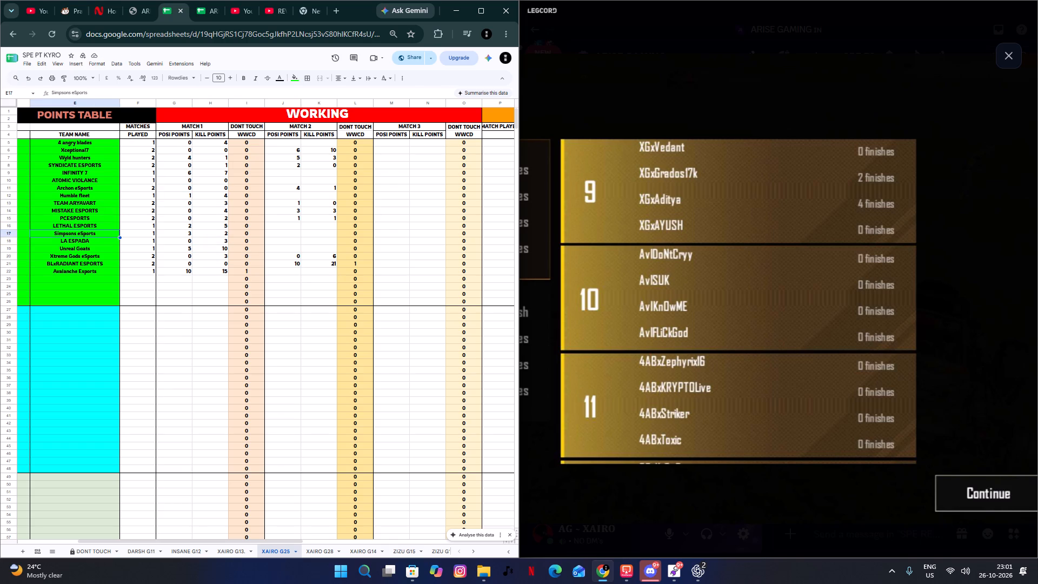
key("Up")
key("Down")
key("Down")
key("Down")
key("Down")
key("Down")
key("Down")
key("Up")
key("Right")
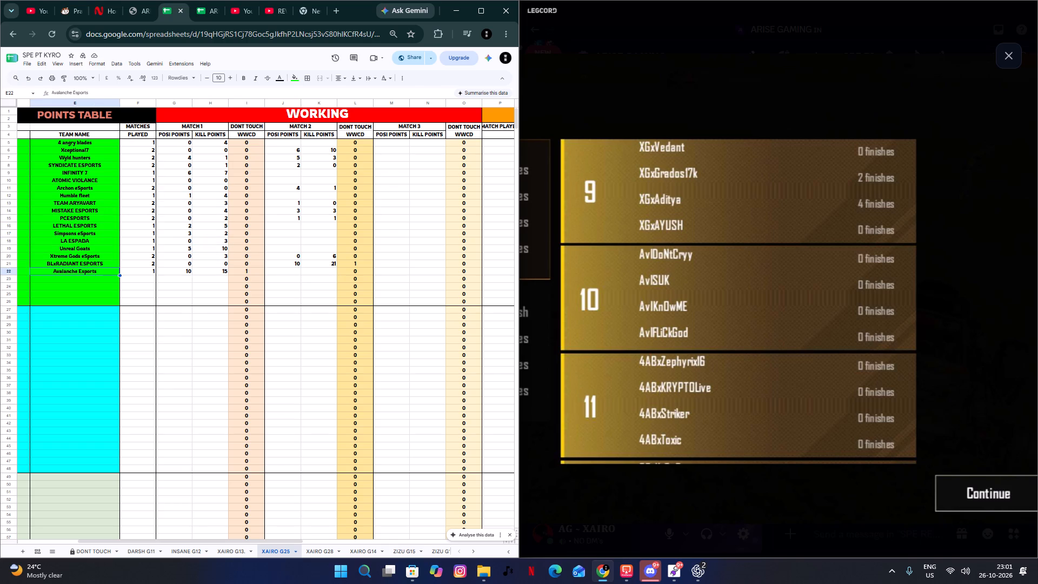
key("Tab")
key("shift+Tab")
key("2")
key("Tab")
key("Tab")
key("Tab")
key("Tab")
key("0")
key("Tab")
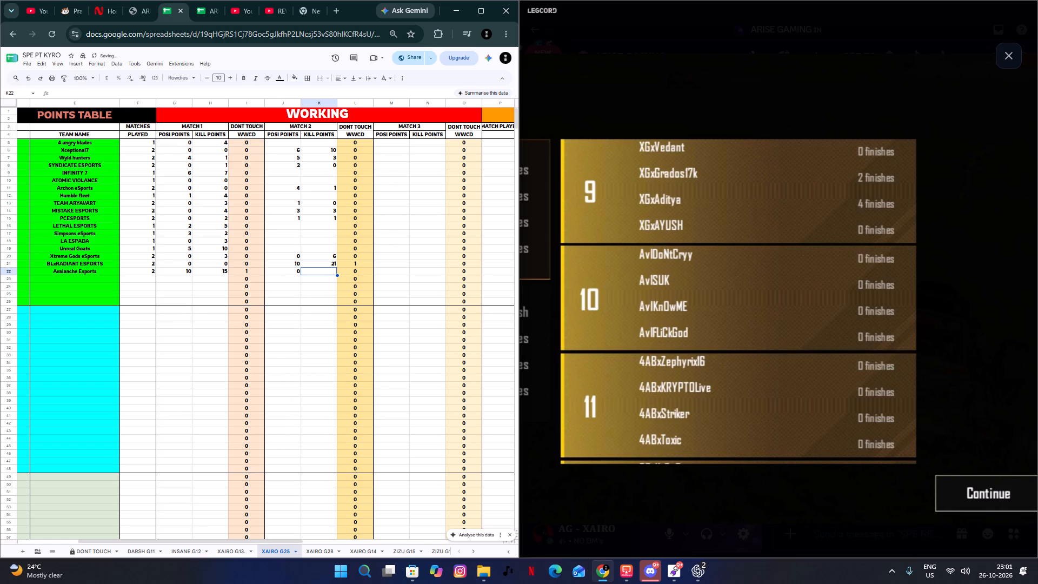
key("0")
key("Down")
Using the eleventh place, give 4 angry blades 2 matches played, 0 position points and 0 kill points in Match 2.
key("shift+Tab")
key("Left")
key("Up")
key("Up")
key("Up")
key("shift+Tab")
key("Up")
key("Up")
key("Up")
key("Up")
key("Up")
key("Up")
key("Up")
key("Up")
key("Up")
key("Up")
key("Up")
key("Up")
key("Up")
key("Up")
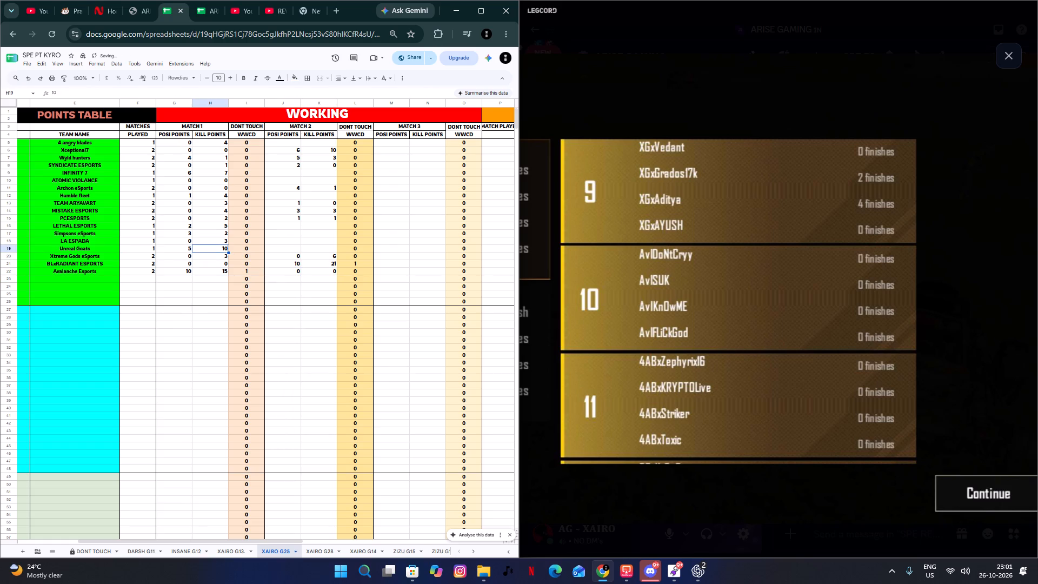
key("shift+Tab")
key("Up")
key("shift+Tab")
key("2")
key("Tab")
key("Tab")
key("Tab")
key("Tab")
key("0")
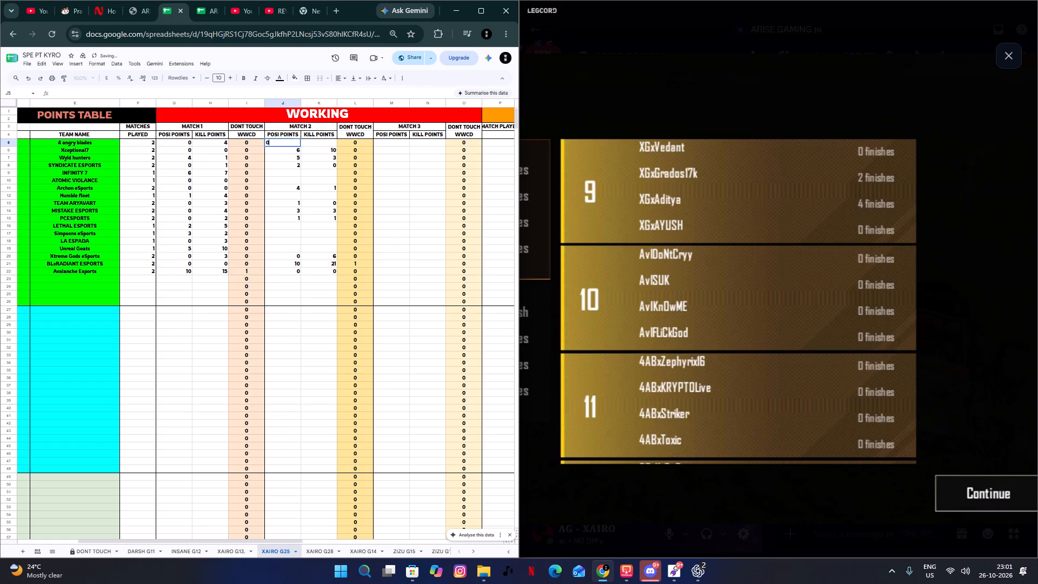
key("Tab")
key("0")
key("Down")
key("shift+Tab")
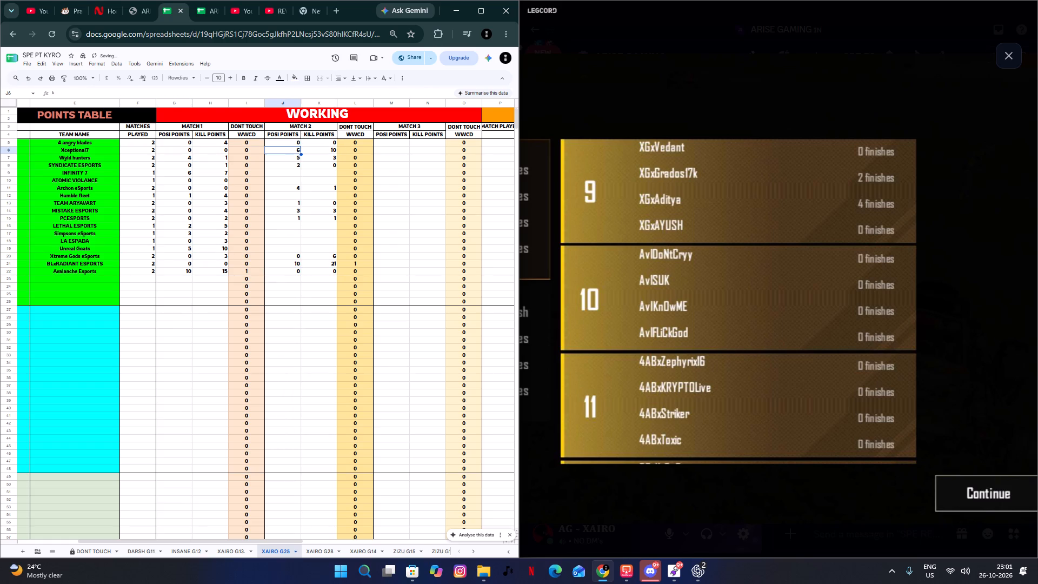
Switch to the next G25 M3 result screenshot and enlarge it to read places 12 and 13.
left_click(834, 301)
left_click(1003, 289)
left_click(922, 287)
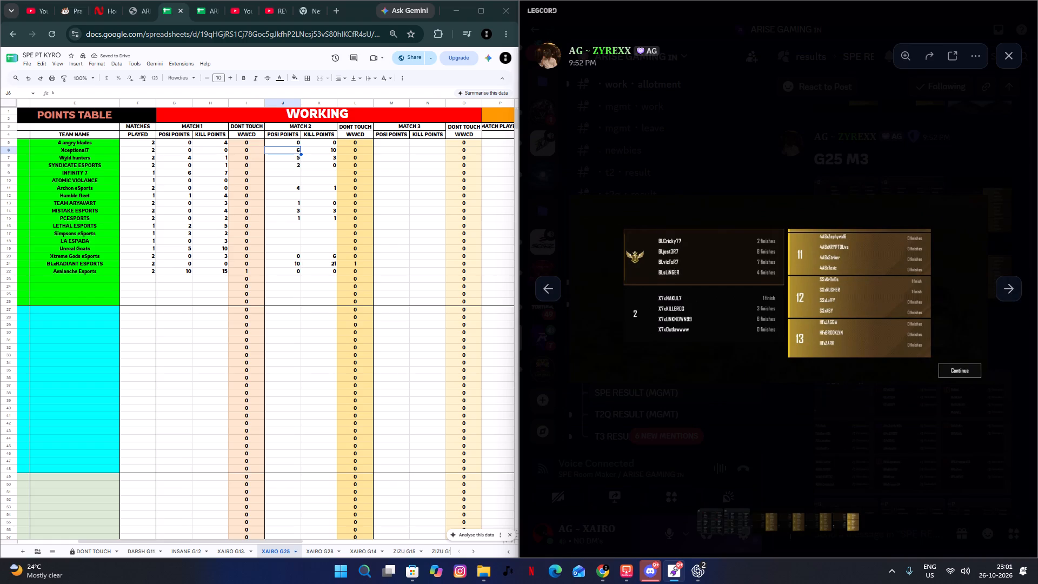
Using the twelfth place, give Simpsons eSports 2 matches played, 0 position points and 2 kill points in Match 2.
left_click(903, 271)
left_click_drag(902, 279, 868, 286)
left_click(98, 217)
left_click(115, 167)
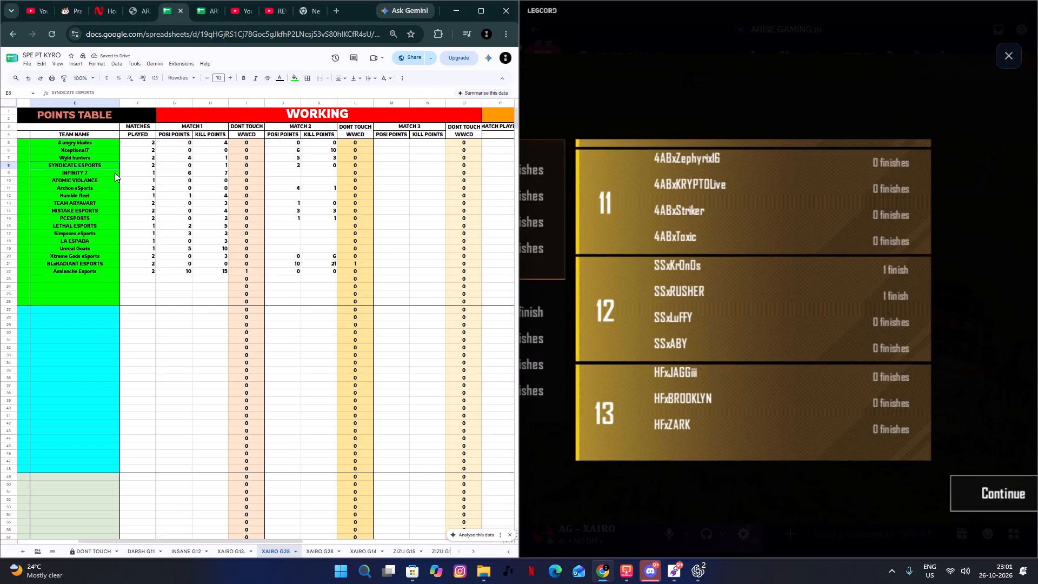
left_click(114, 192)
left_click(114, 233)
key("Tab")
key("2")
key("Tab")
key("Tab")
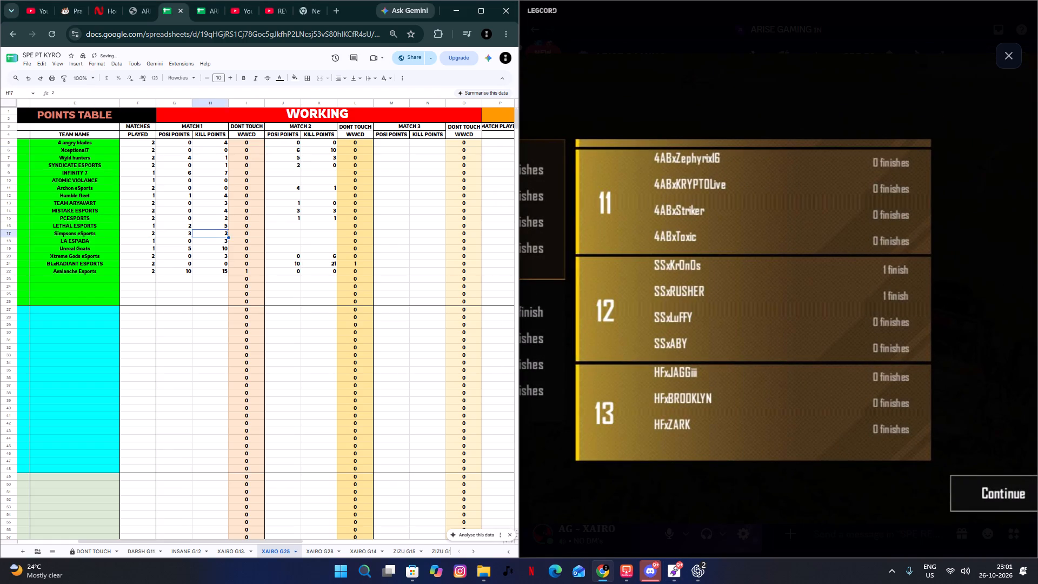
key("Tab")
key("Tab")
key("0")
key("Tab")
key("2")
key("Down")
Using the thirteenth place, give Humble fleet 2 matches played, 0 position points and 0 kill points in Match 2.
key("shift+Tab")
key("Down")
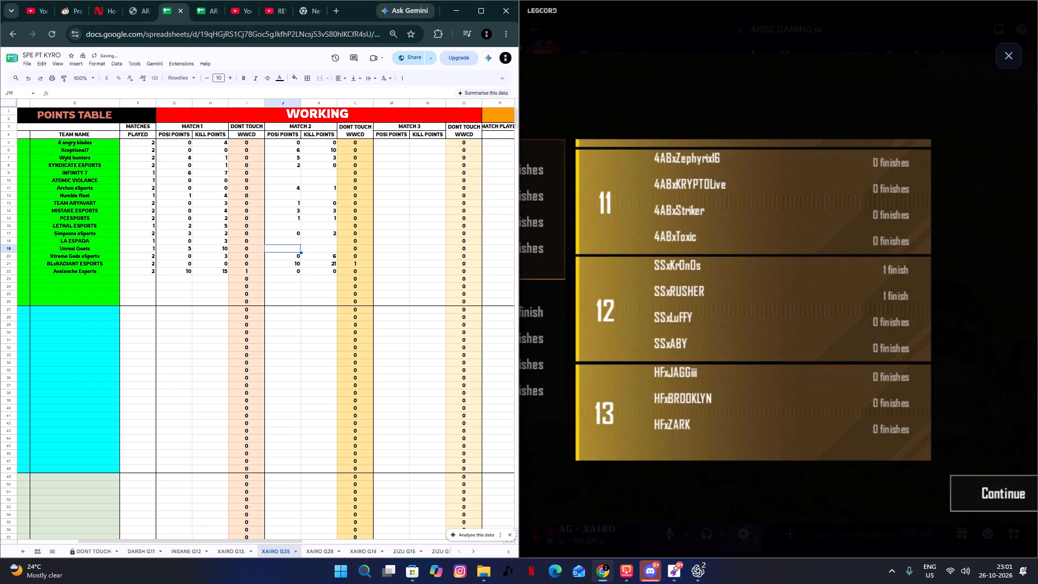
key("shift+Tab")
key("Up")
key("Left")
key("Left")
key("Left")
key("Up")
key("Up")
key("Up")
key("Up")
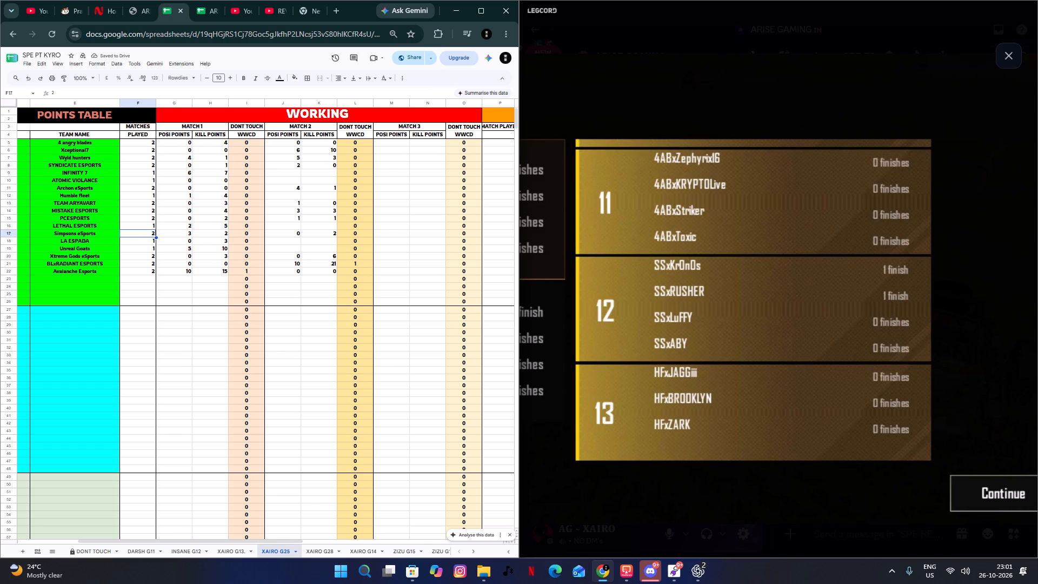
key("Up")
key("Up")
key("2")
key("Tab")
key("Tab")
key("Tab")
key("Tab")
key("0")
key("Tab")
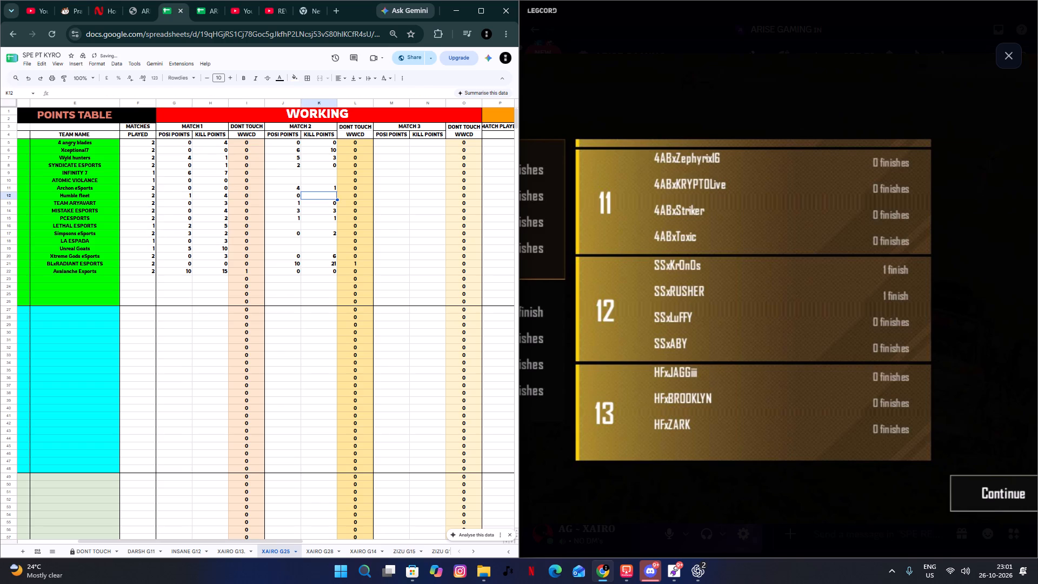
key("0")
key("Down")
key("shift+Tab")
key("shift+Left")
key("shift+Down")
key("shift+Tab")
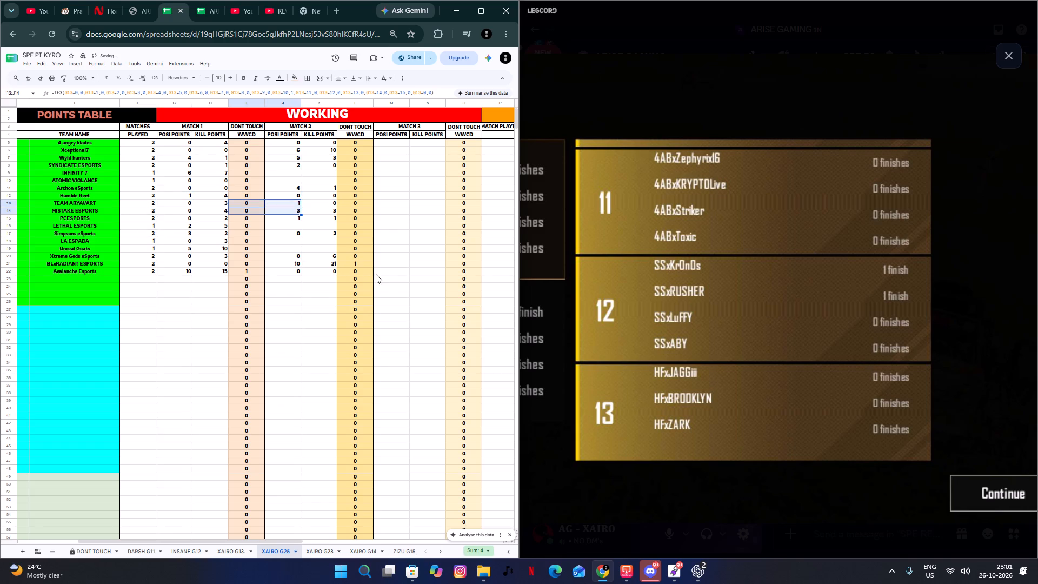
left_click(376, 274)
Leave the G25 M3 screenshots and look through the newer result posts in the SPE RESULT thread.
left_click(800, 277)
left_click(1016, 293)
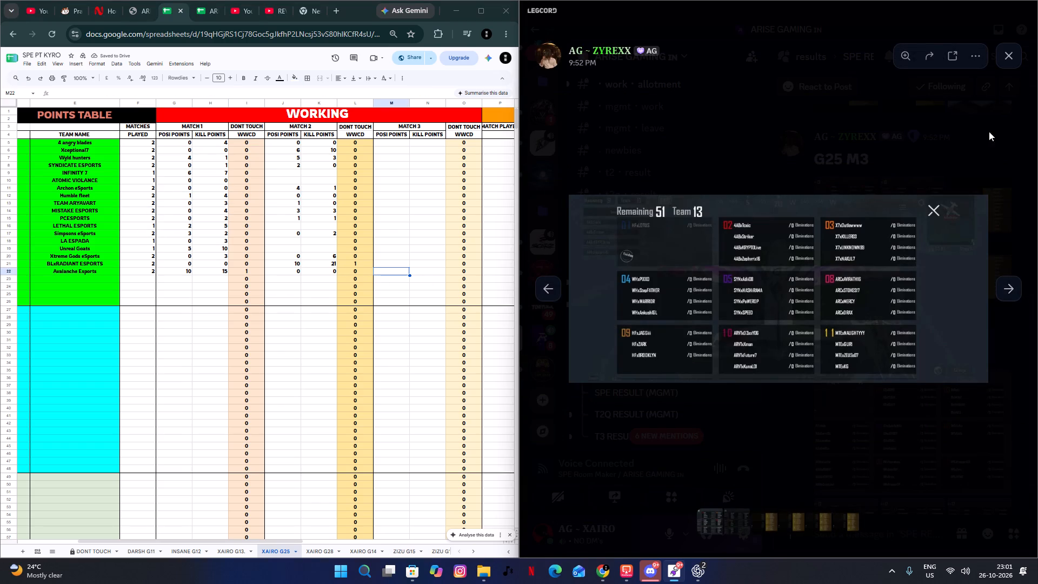
left_click(1001, 47)
scroll(880, 237, "down", 10)
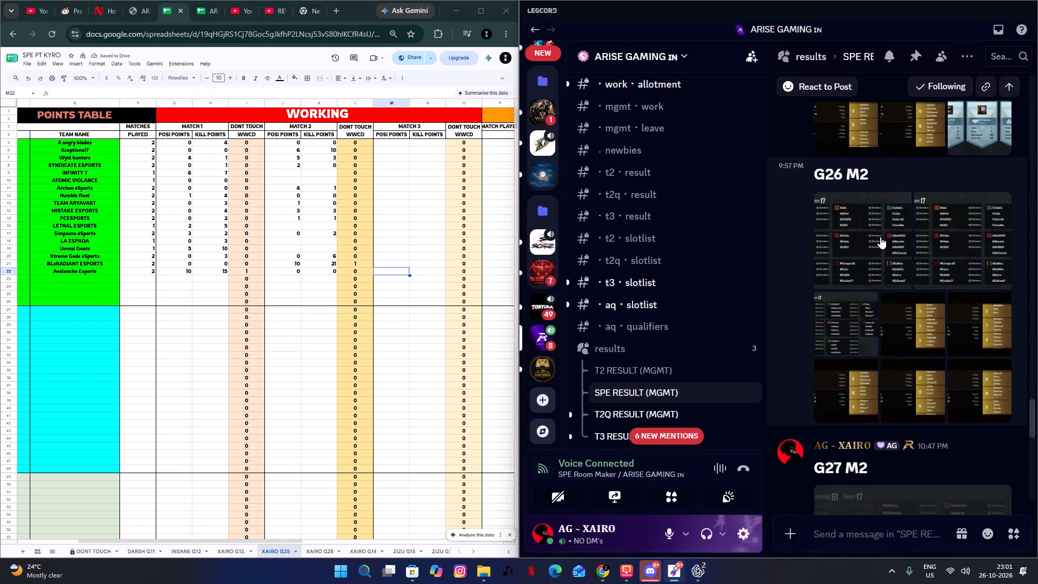
scroll(880, 237, "down", 19)
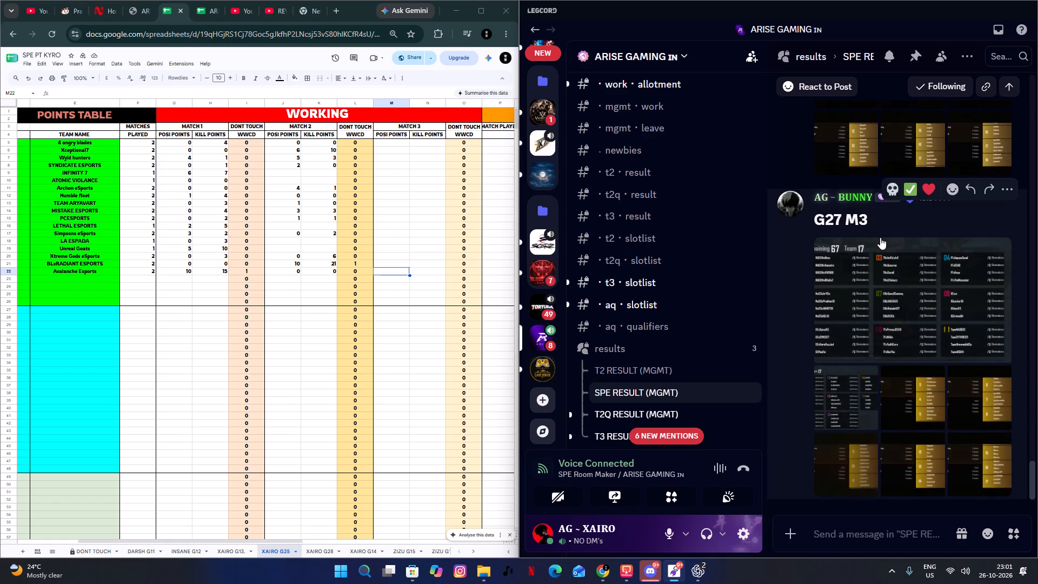
Place the Match 2 position and kill points of 4 angry blades through Avalanche Esports into the Match 3 columns as values only.
left_click(230, 212)
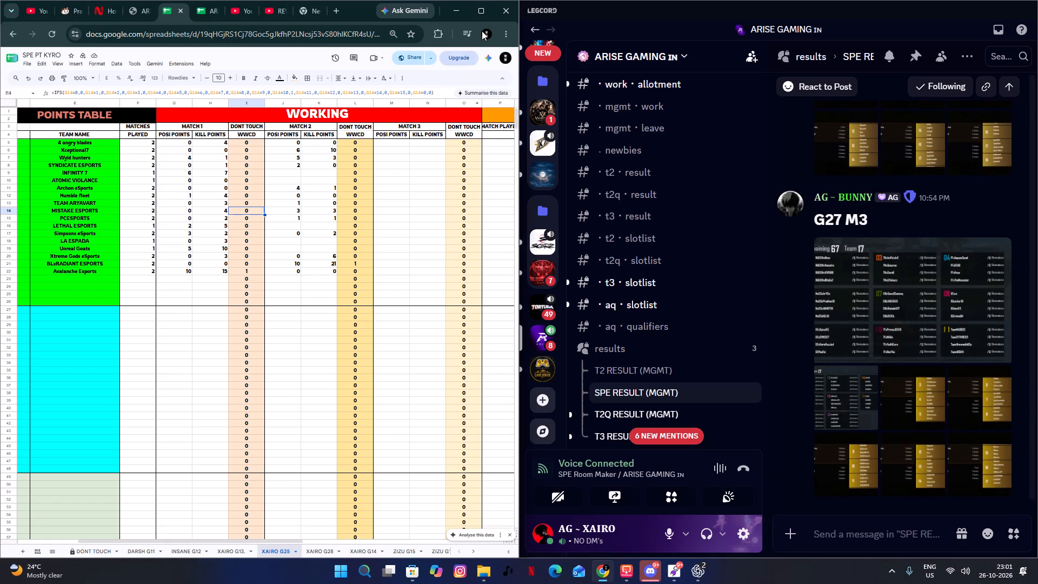
left_click(281, 143)
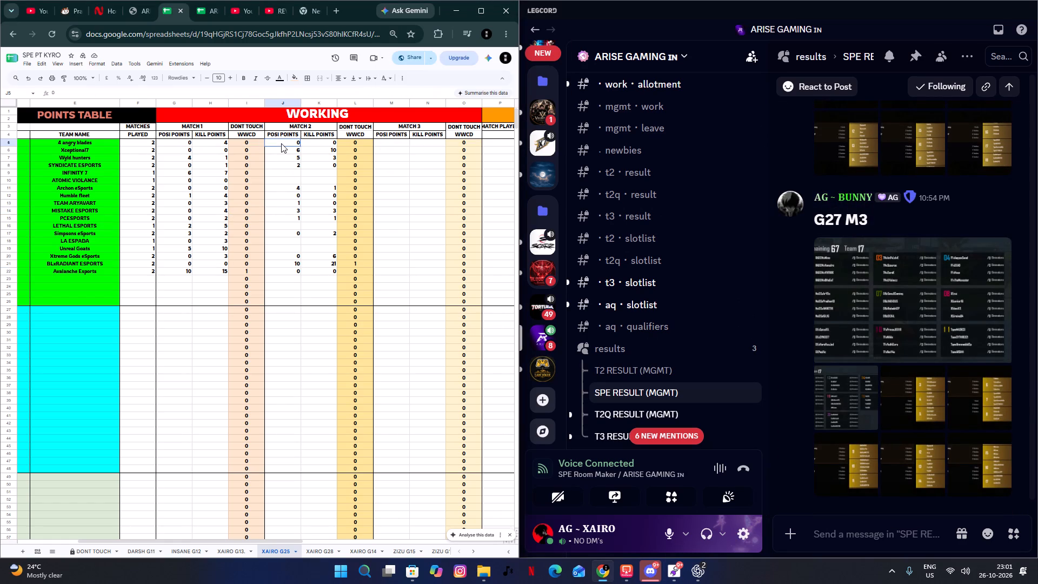
left_click(325, 277, "shift")
left_click(327, 272, "shift")
key("ctrl+x")
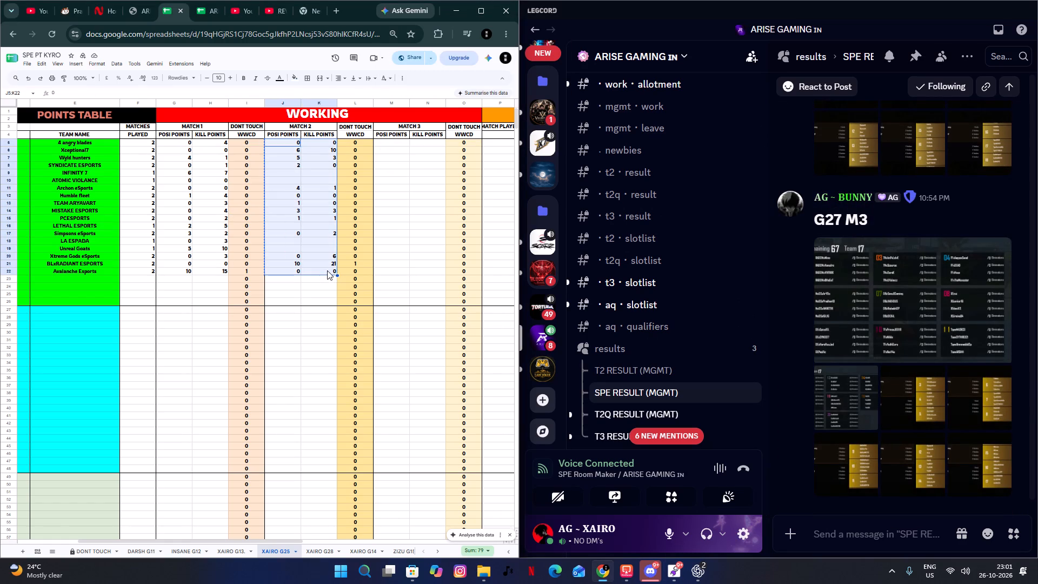
left_click(388, 144)
key("ctrl+shift+v")
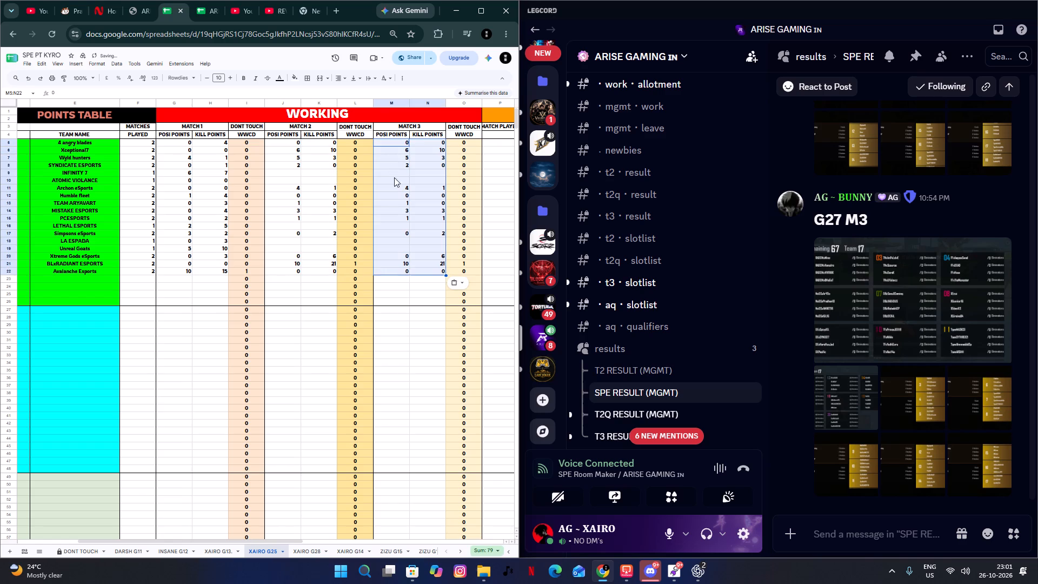
Clear the Match 2 position and kill points for 4 angry blades through Avalanche Esports.
left_click(397, 190)
left_click(281, 147)
key("Up")
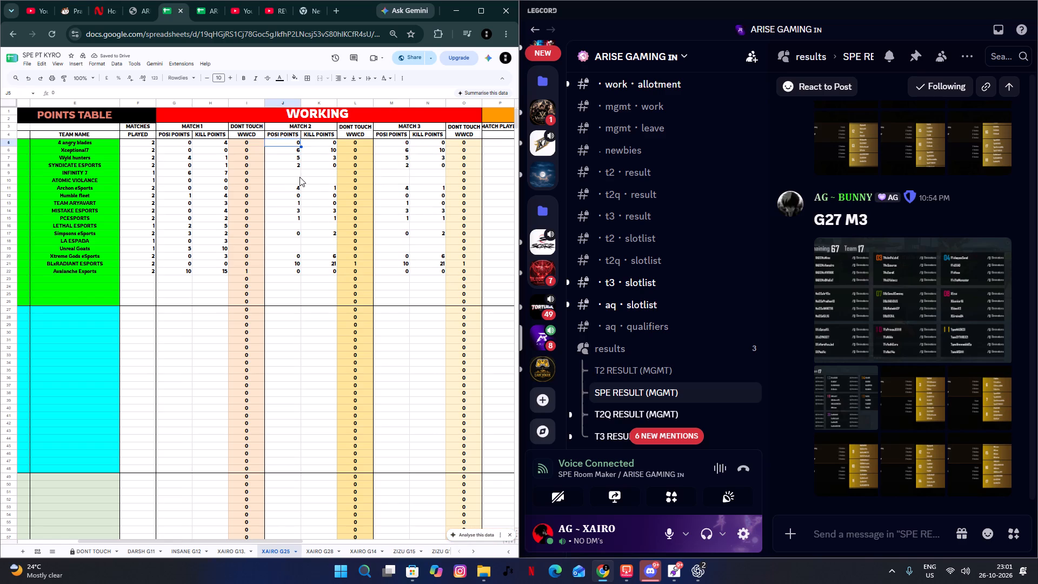
left_click(318, 274, "shift")
key("BackSpace")
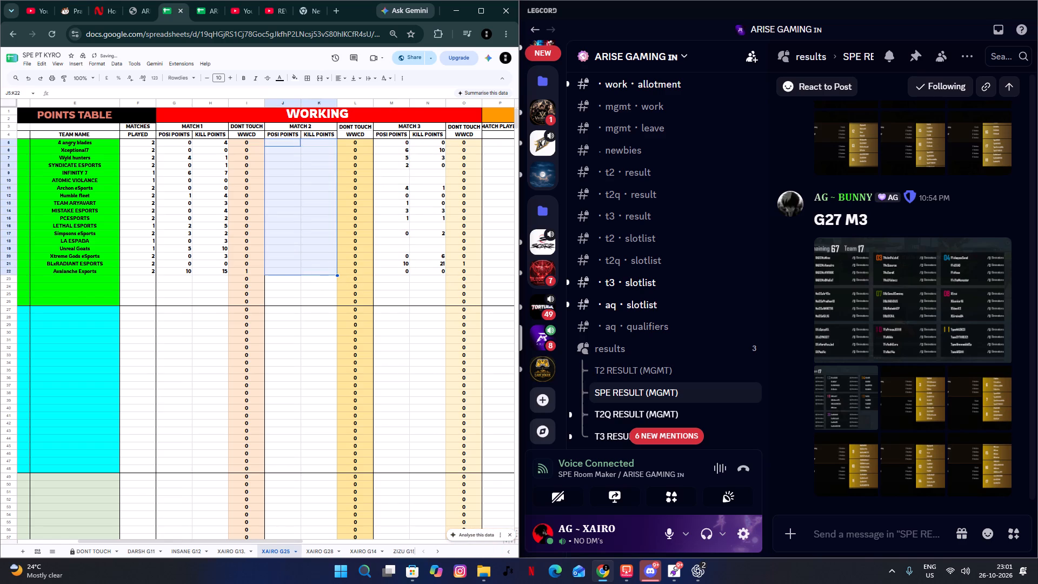
Copy ranks 1 to 18 of the SORTED standings table, from the rank number through the total points.
scroll(287, 303, "down", 4, "ctrl")
scroll(290, 302, "up", 2, "ctrl")
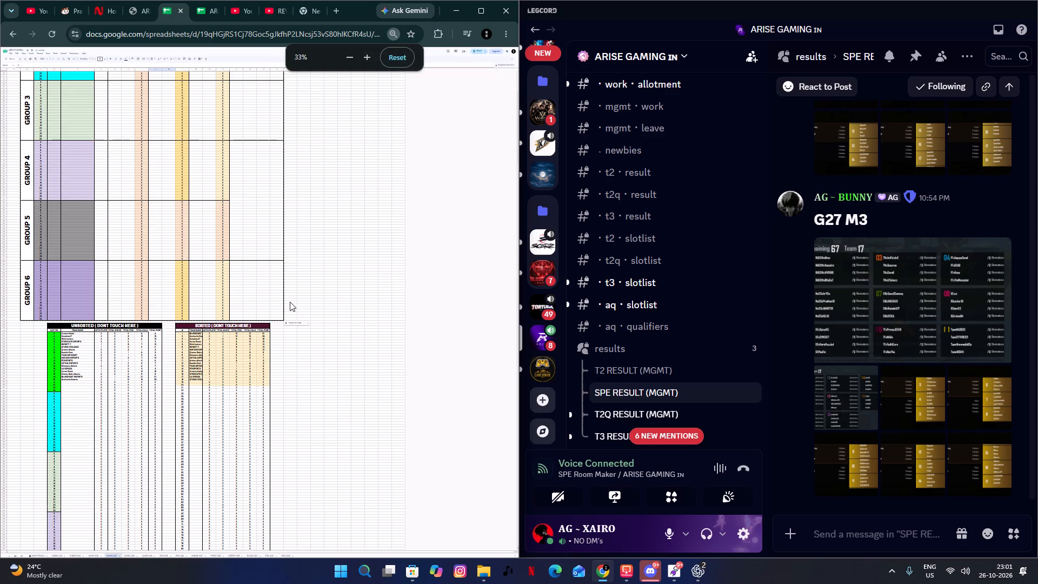
scroll(290, 302, "up", 1, "ctrl")
scroll(295, 313, "down", 18)
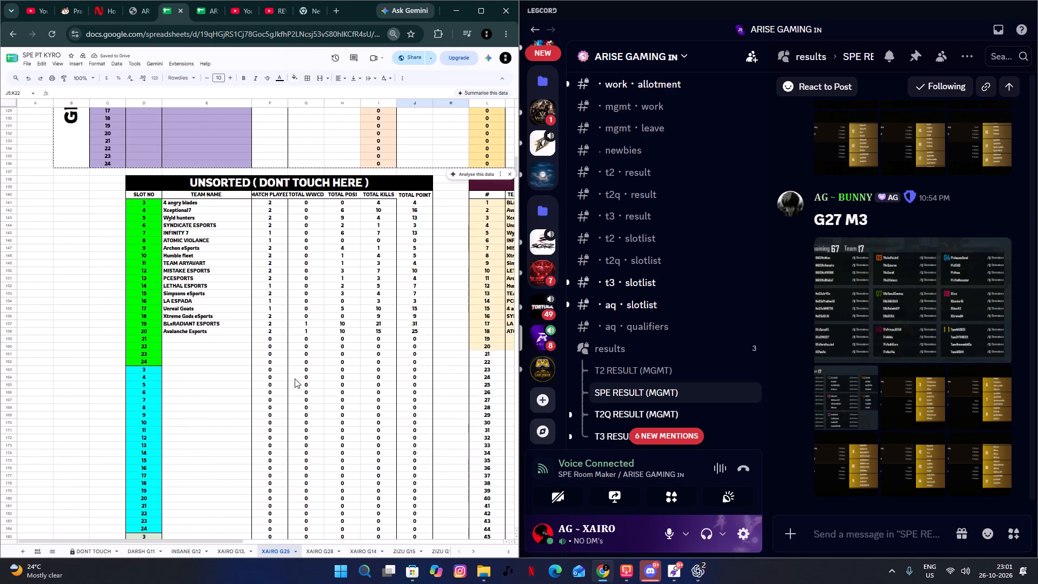
left_click_drag(198, 539, 368, 533)
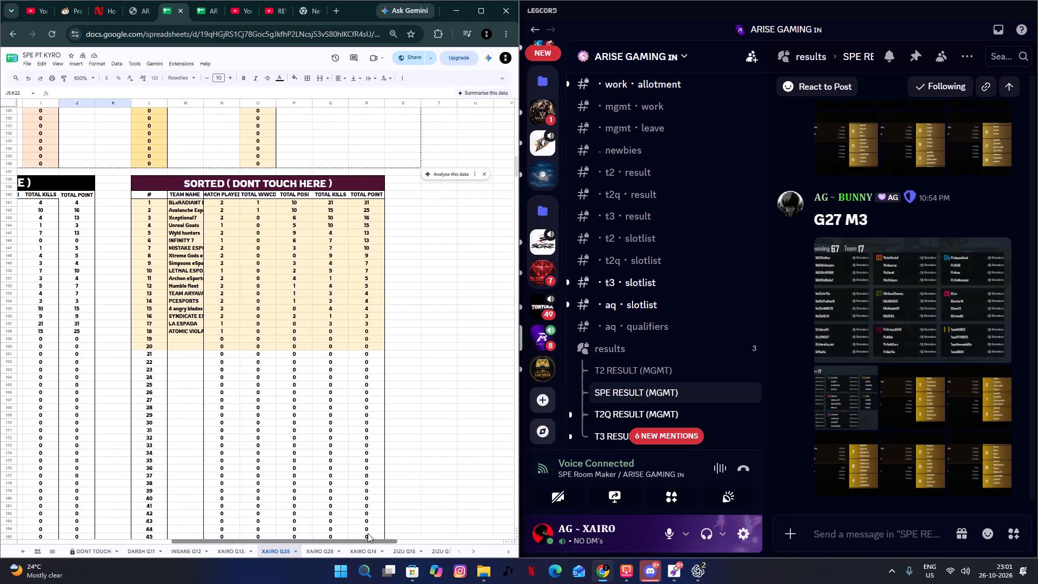
left_click_drag(368, 533, 371, 533)
left_click(420, 443)
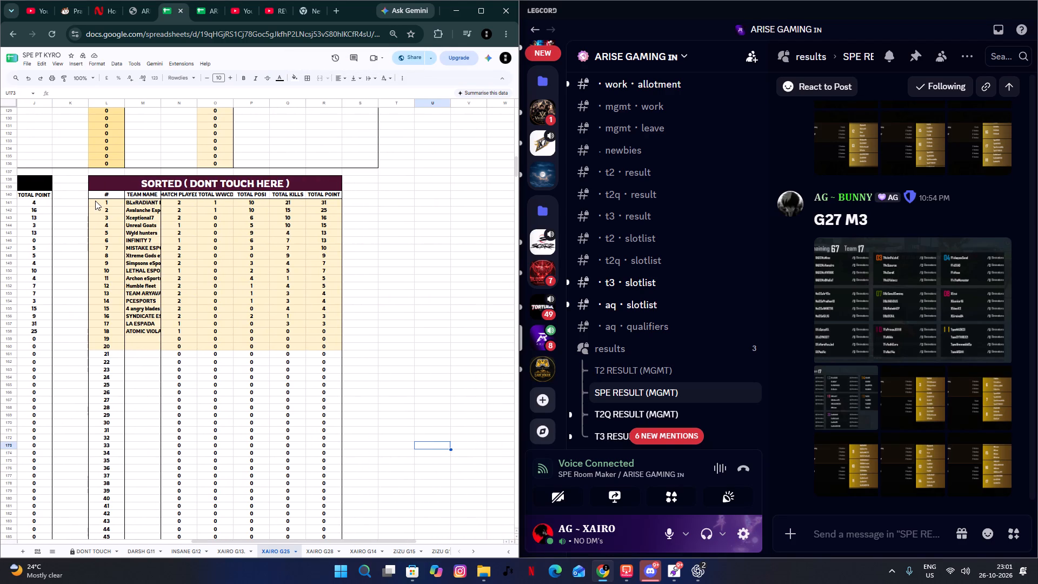
left_click(95, 201)
left_click(329, 332, "shift")
key("ctrl+c")
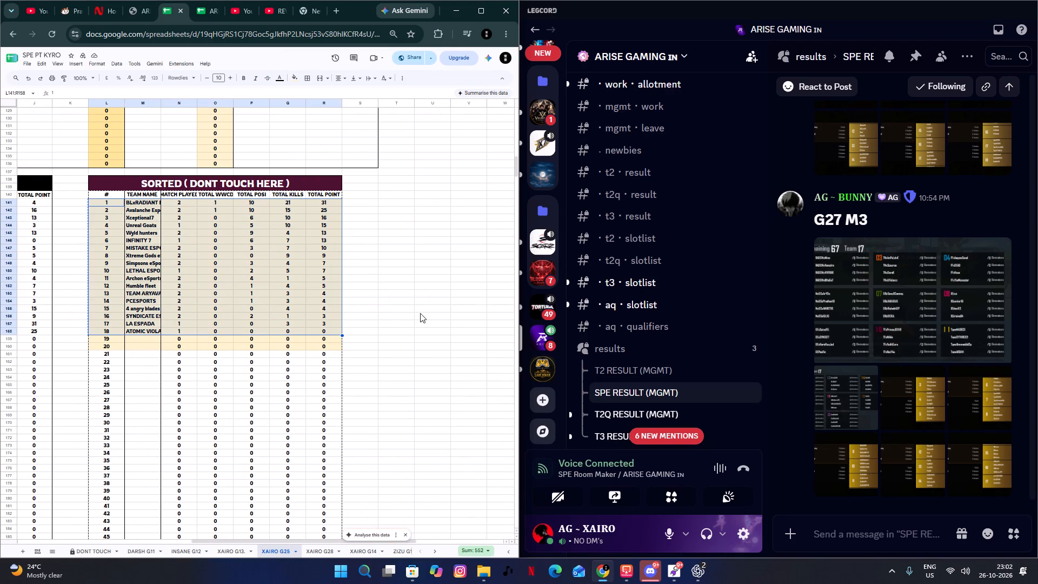
Open the JIO BLAST R1 SPECIALS PT spreadsheet from Google Sheets in a new browser tab.
left_click(332, 13)
left_click(471, 65)
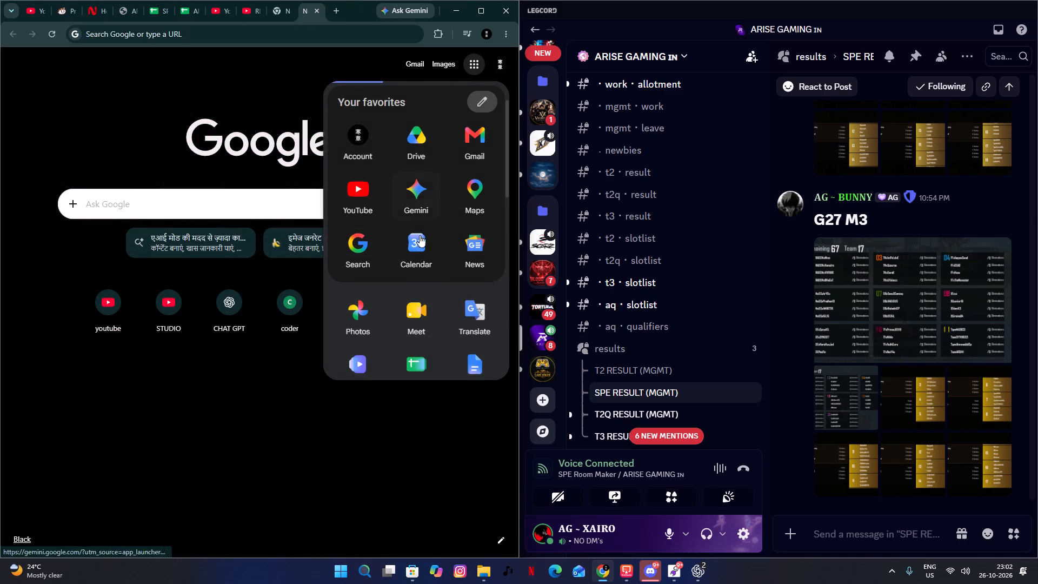
left_click(410, 377)
left_click(437, 366)
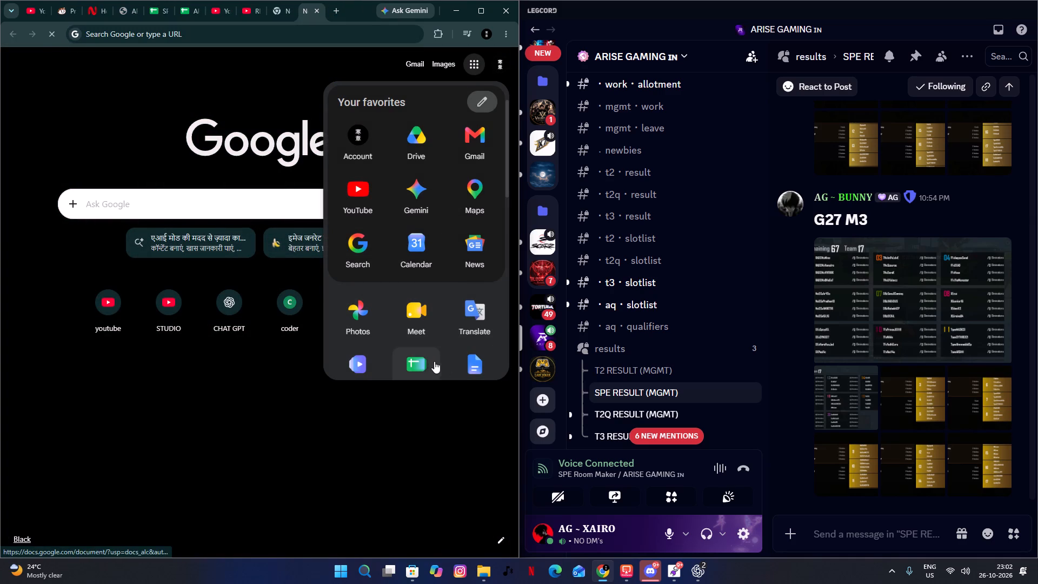
left_click(431, 360)
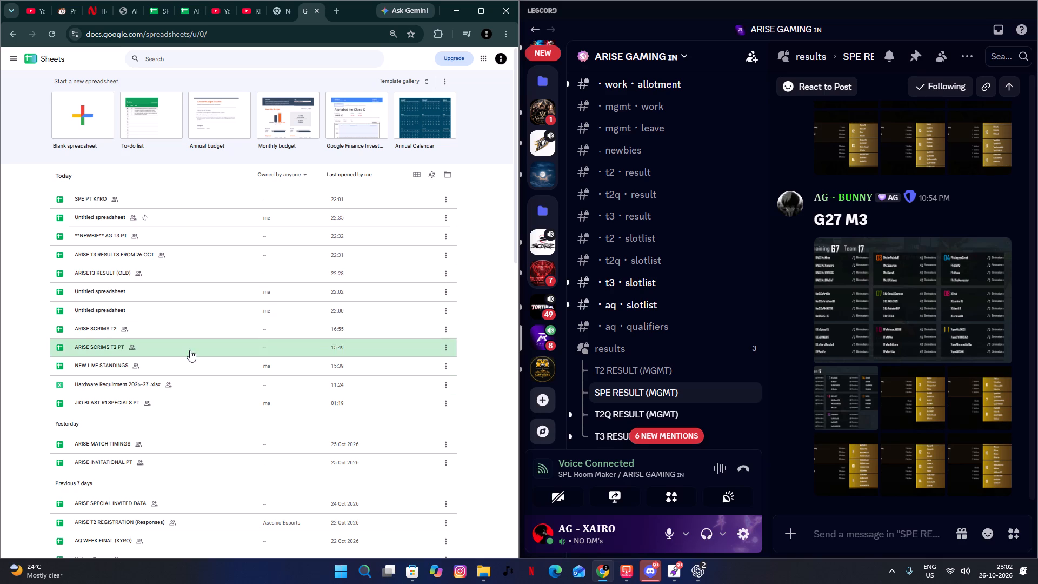
left_click(195, 397)
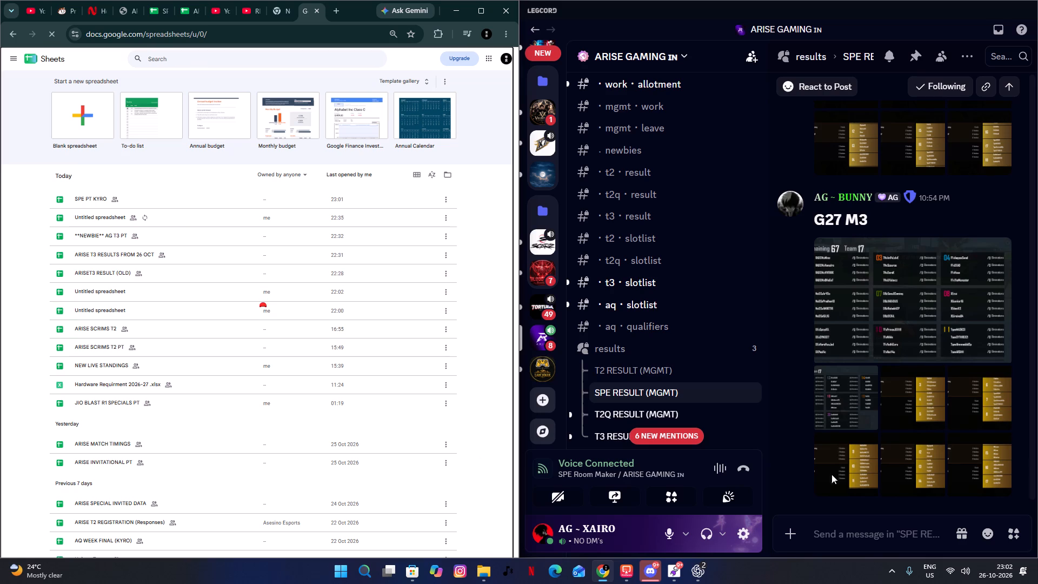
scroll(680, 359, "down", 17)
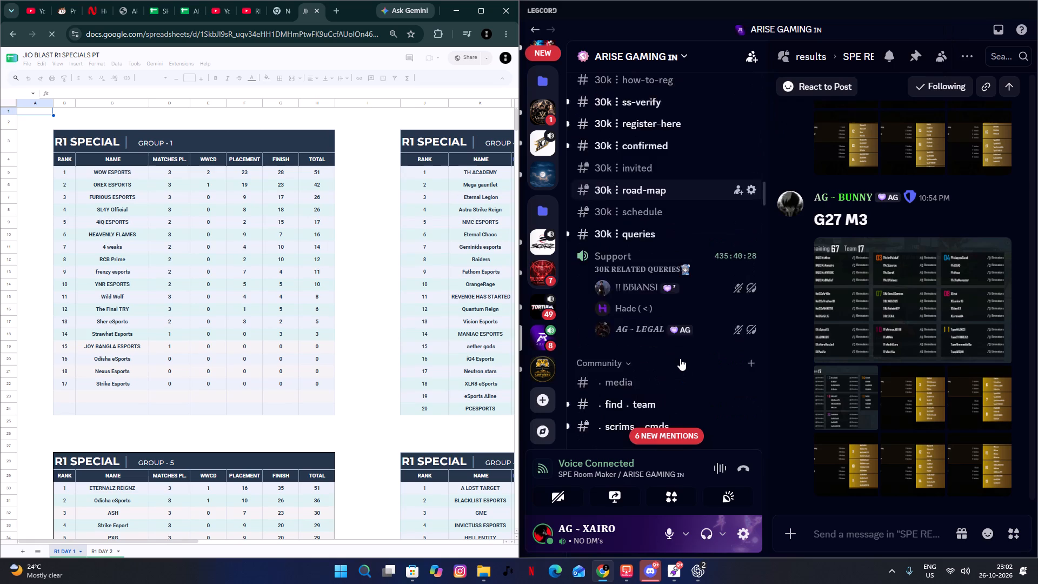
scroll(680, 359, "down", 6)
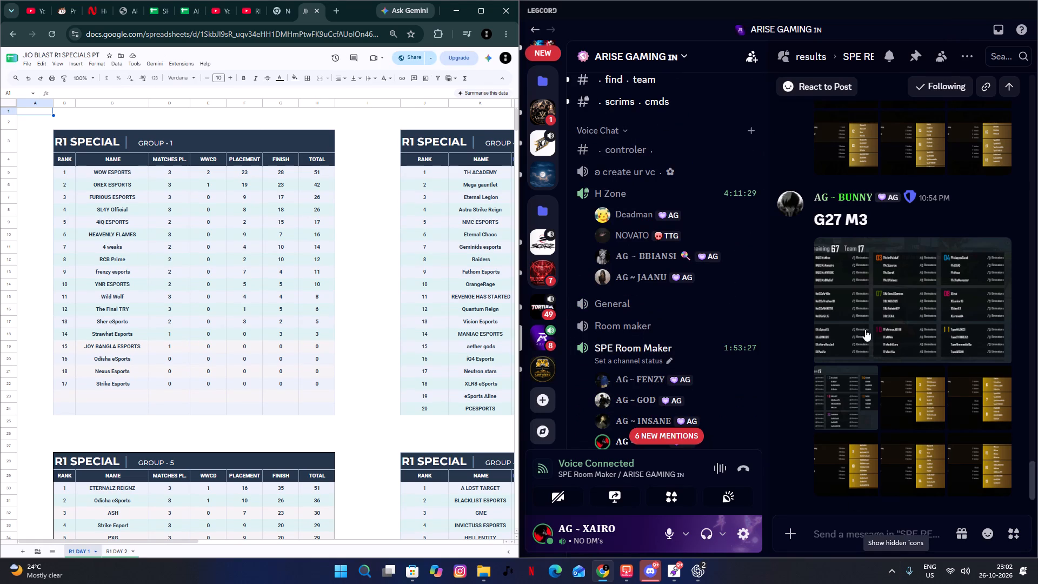
Show the hidden system tray icons.
left_click(895, 570)
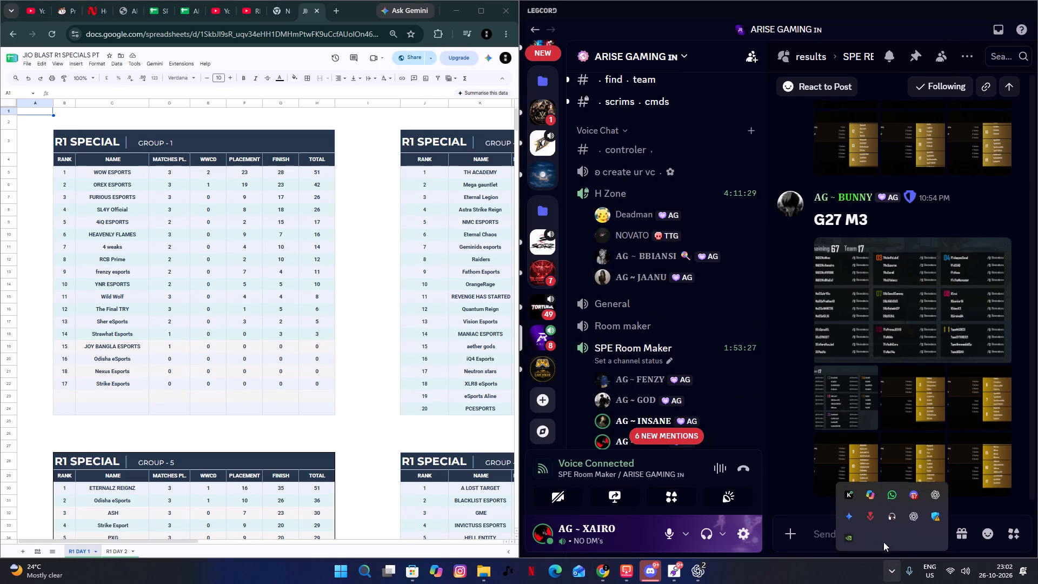
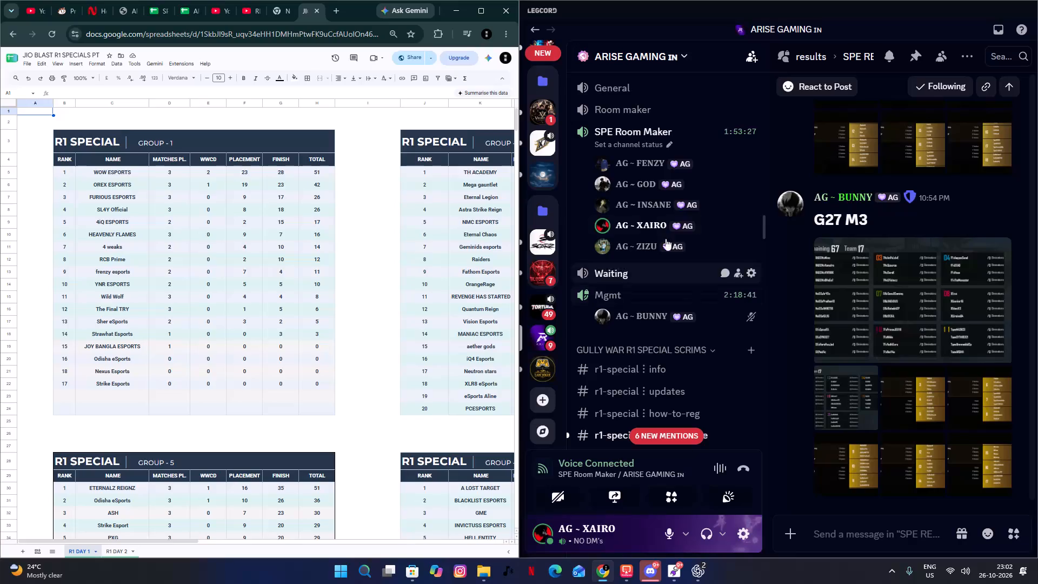
Check the sharing settings of the ARISE T3 RESULTS FROM 26 OCT spreadsheet and look through the ARISE GAMING channel list.
scroll(609, 175, "up", 10)
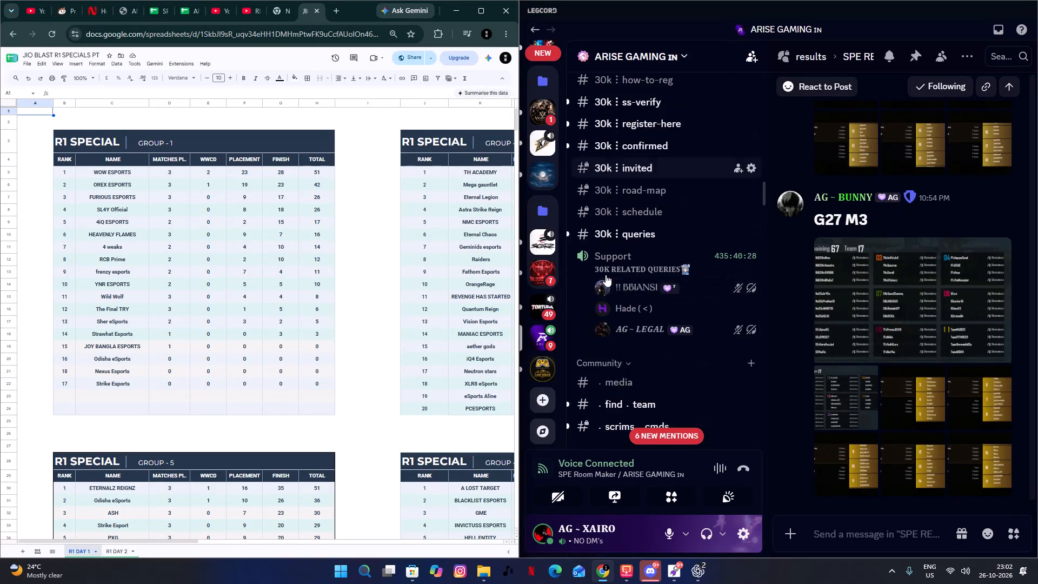
left_click(184, 11)
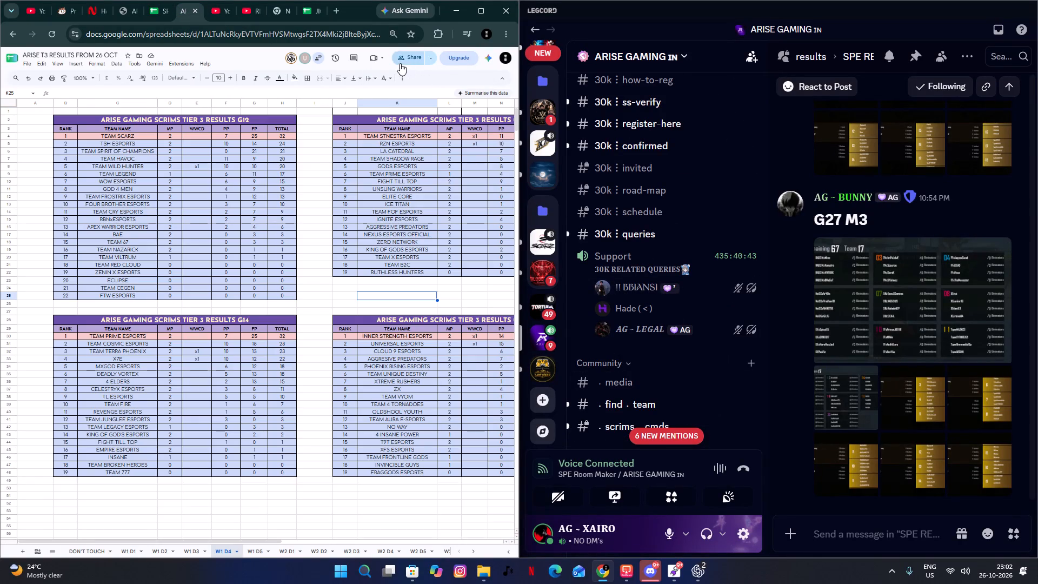
left_click(427, 56)
left_click(418, 50)
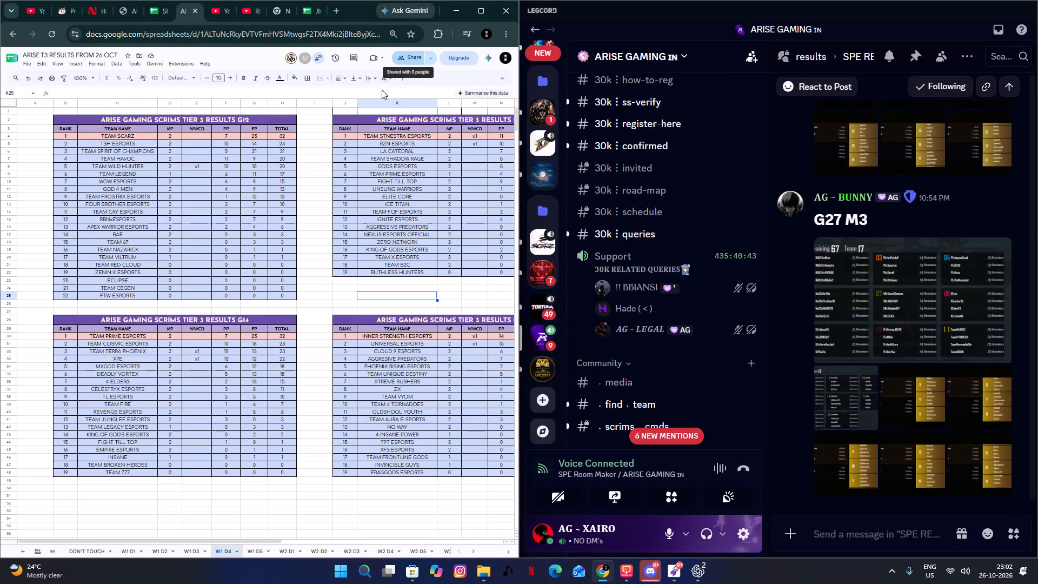
left_click(403, 57)
left_click(430, 63)
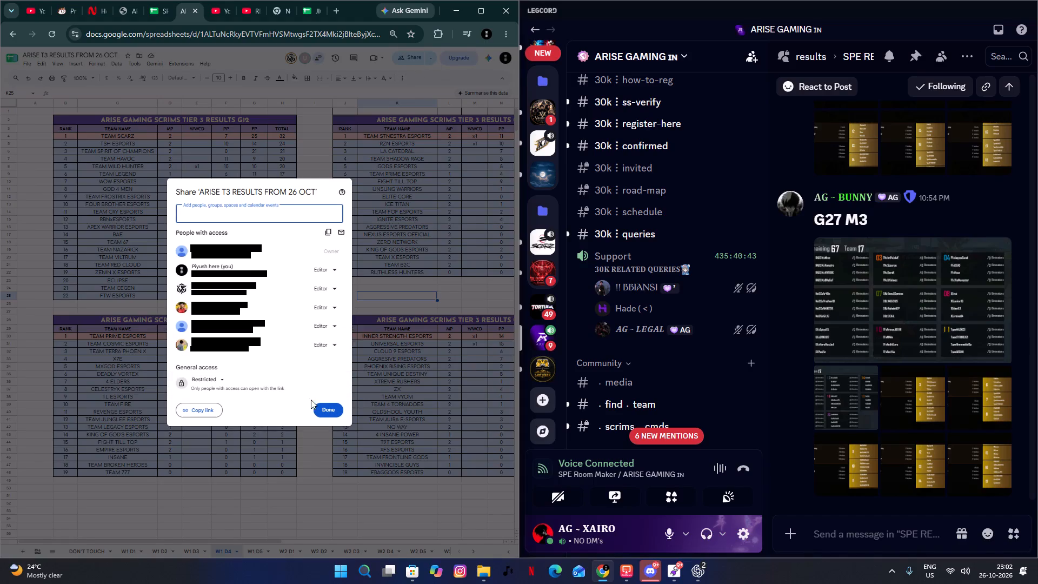
left_click(340, 412)
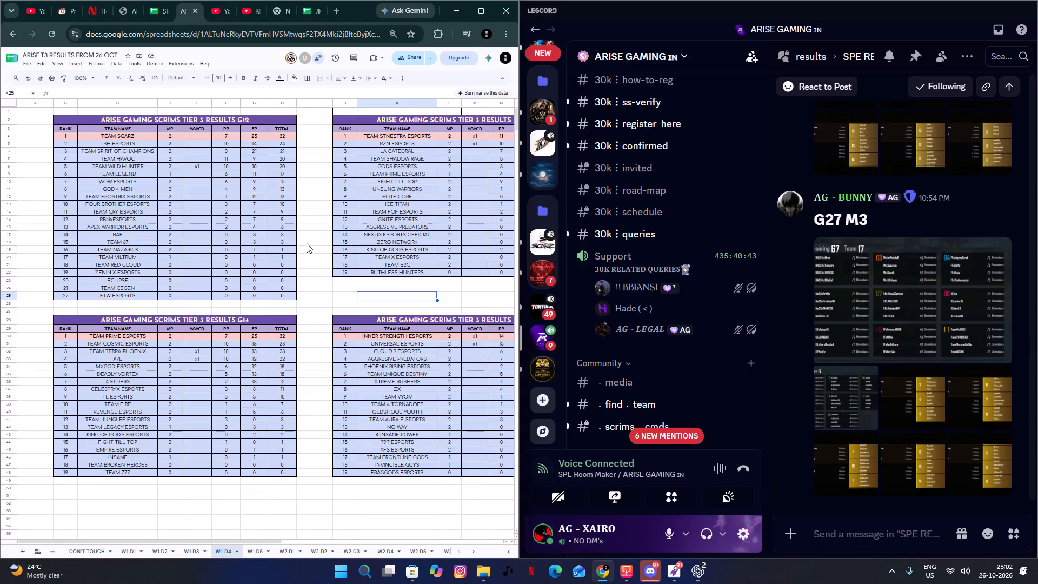
left_click(436, 62)
scroll(700, 211, "up", 2)
scroll(700, 211, "down", 1)
scroll(700, 211, "up", 9)
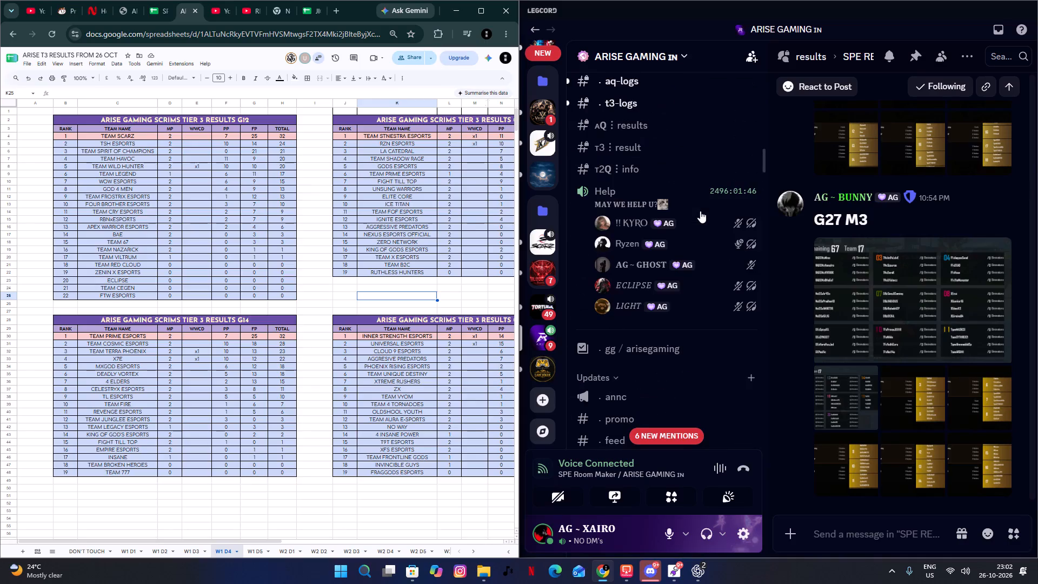
scroll(700, 211, "down", 18)
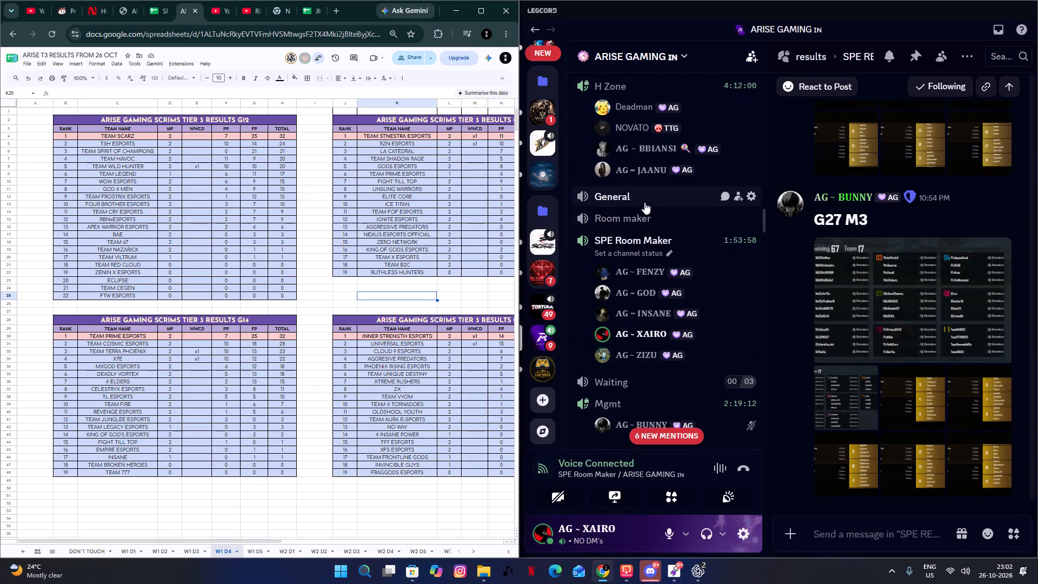
left_click(431, 54)
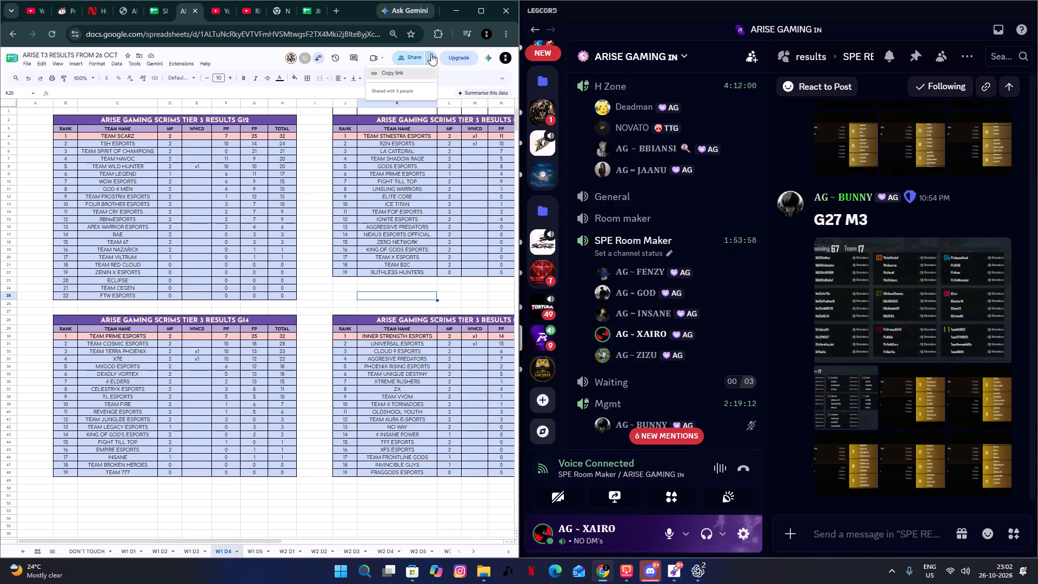
left_click(422, 55)
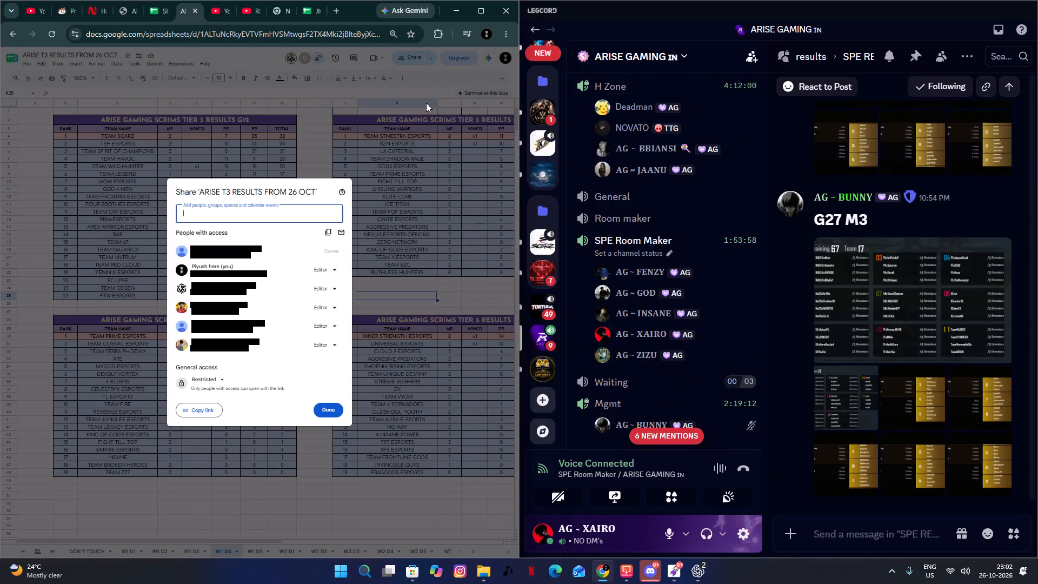
left_click(410, 244)
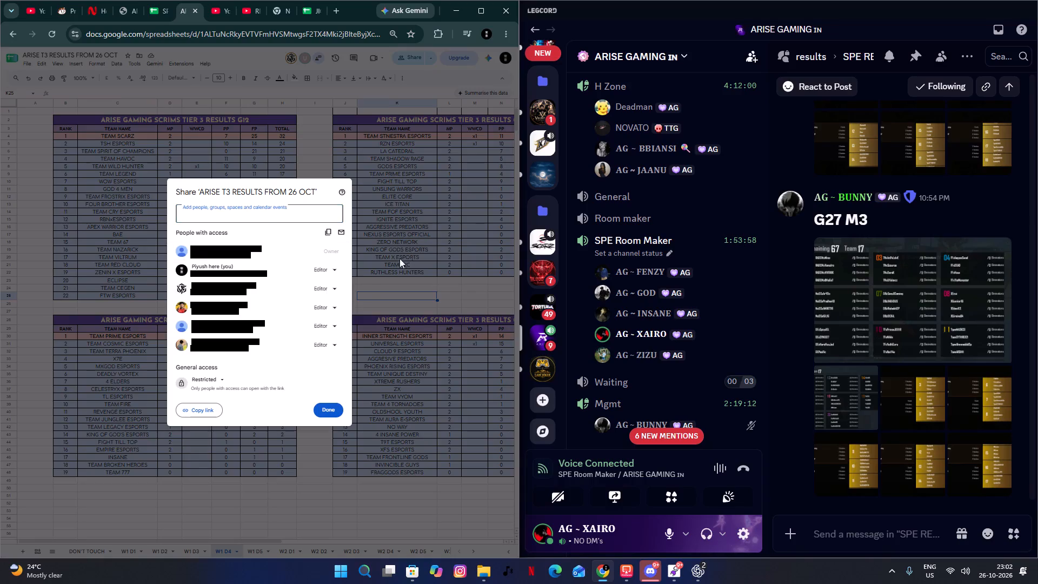
scroll(492, 267, "up", 3)
scroll(434, 227, "up", 5)
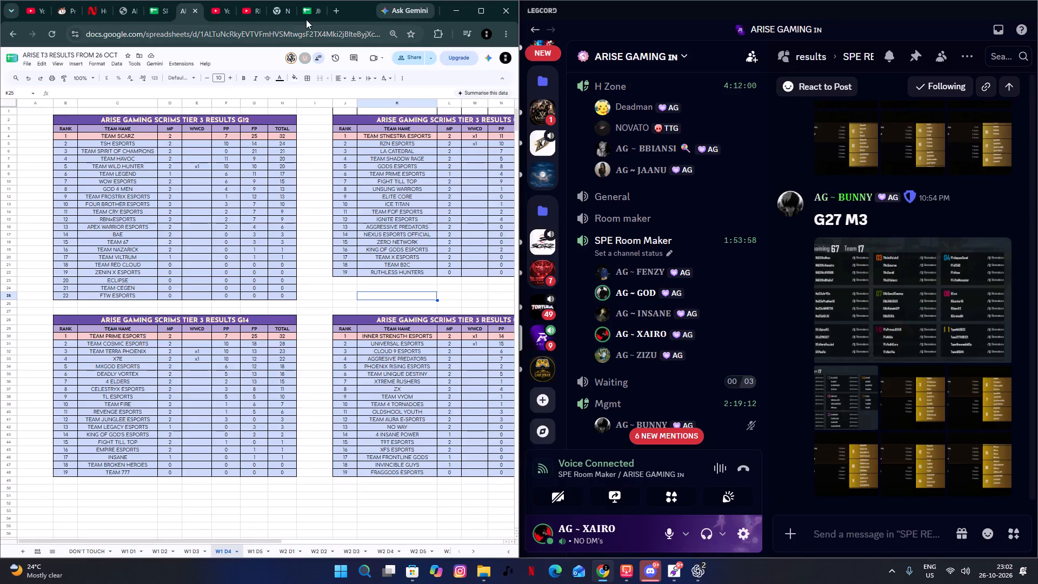
Look at the SORTED standings table on the XAIRO G25 sheet of SPE PT KYRO again.
left_click(152, 15)
scroll(290, 214, "up", 1)
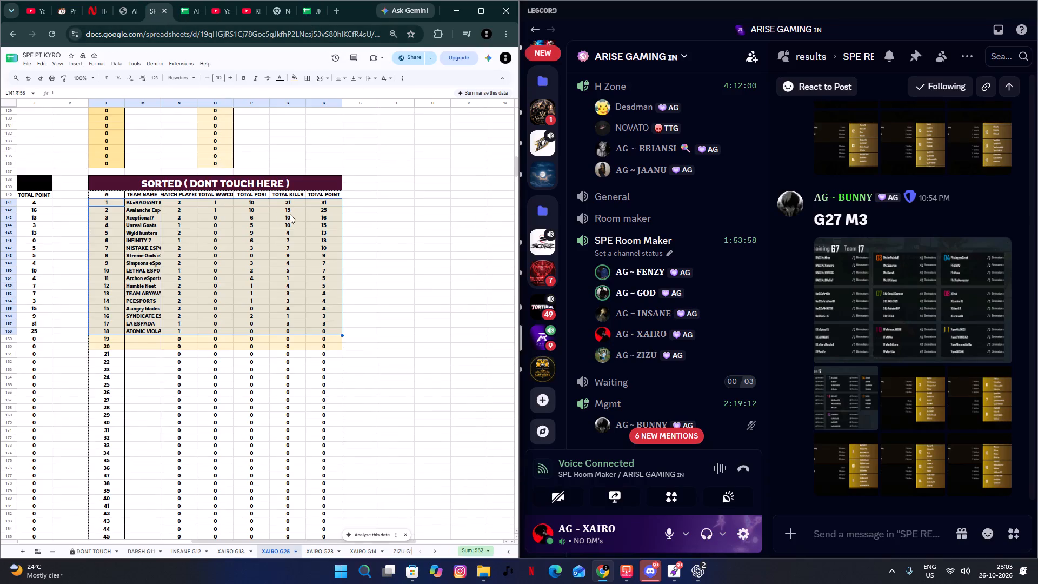
scroll(290, 214, "up", 1)
left_click(415, 328)
left_click(109, 308)
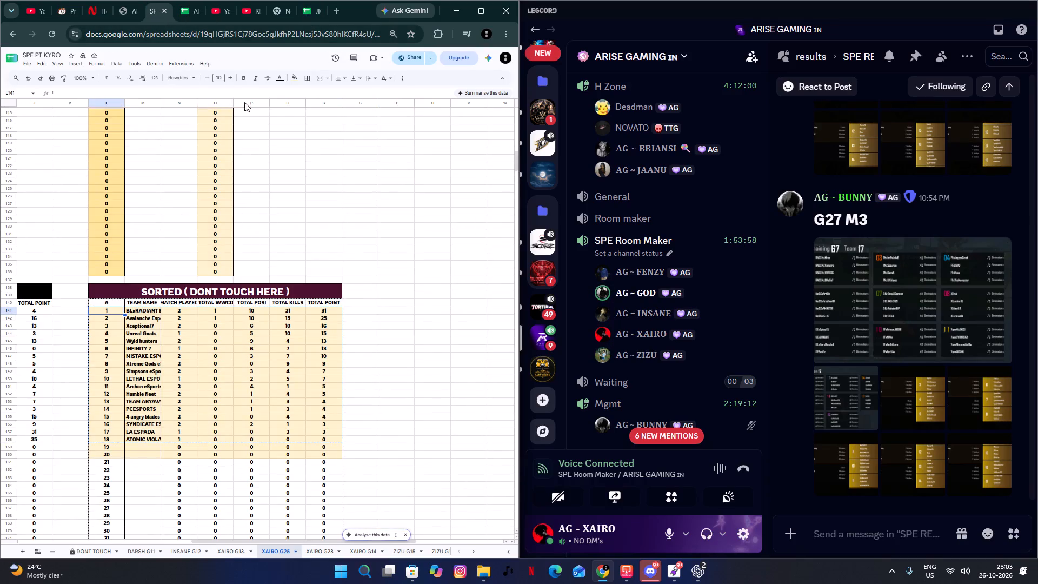
Duplicate the R1 DAY 2 sheet in the JIO BLAST R1 SPECIALS PT spreadsheet.
left_click(311, 9)
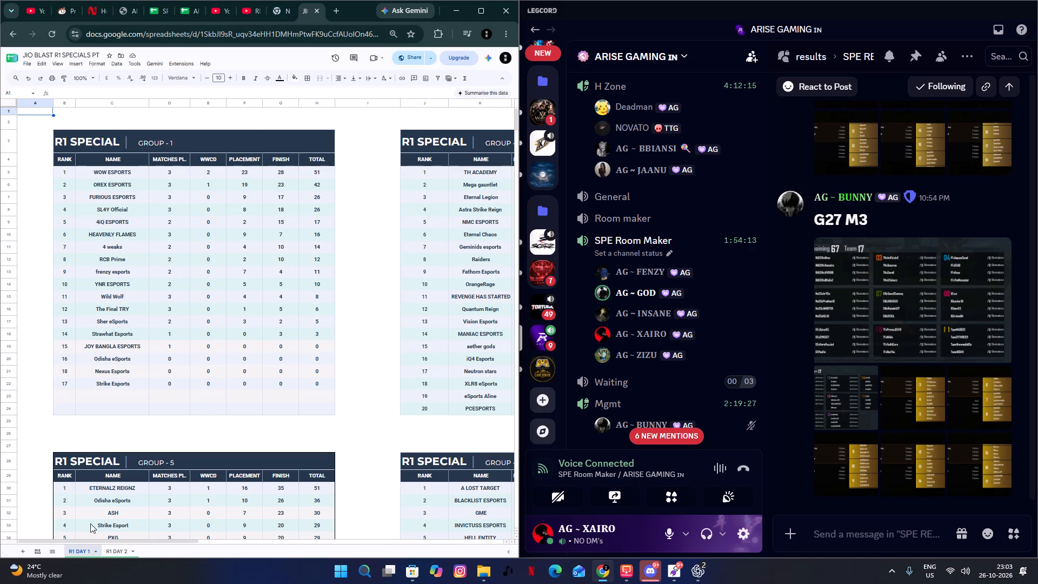
left_click(114, 555)
right_click(120, 553)
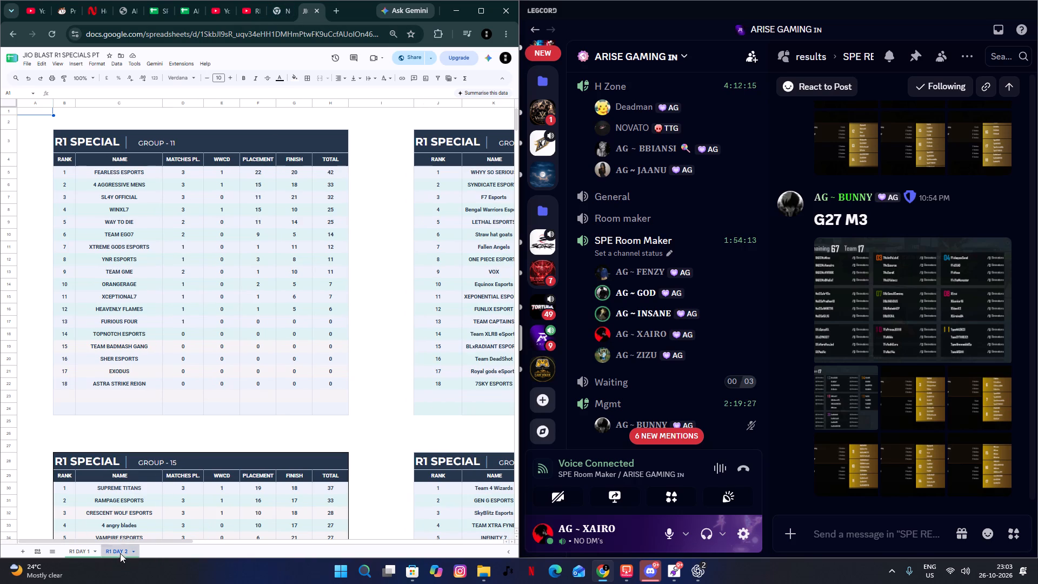
left_click(147, 418)
Rename the copied R1 DAY 2 sheet as R1 DAY 3.
double_click(177, 546)
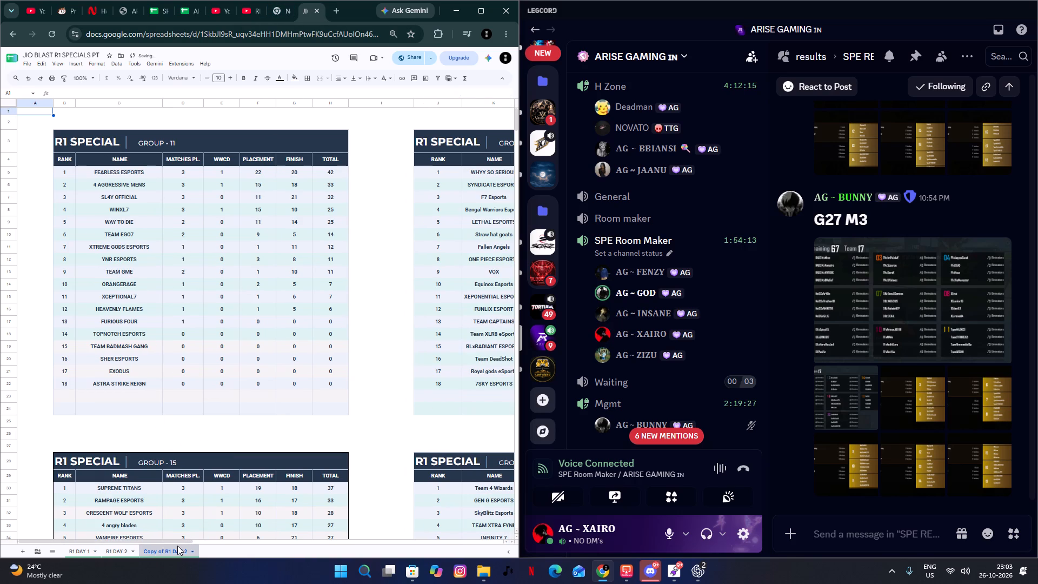
double_click(176, 547)
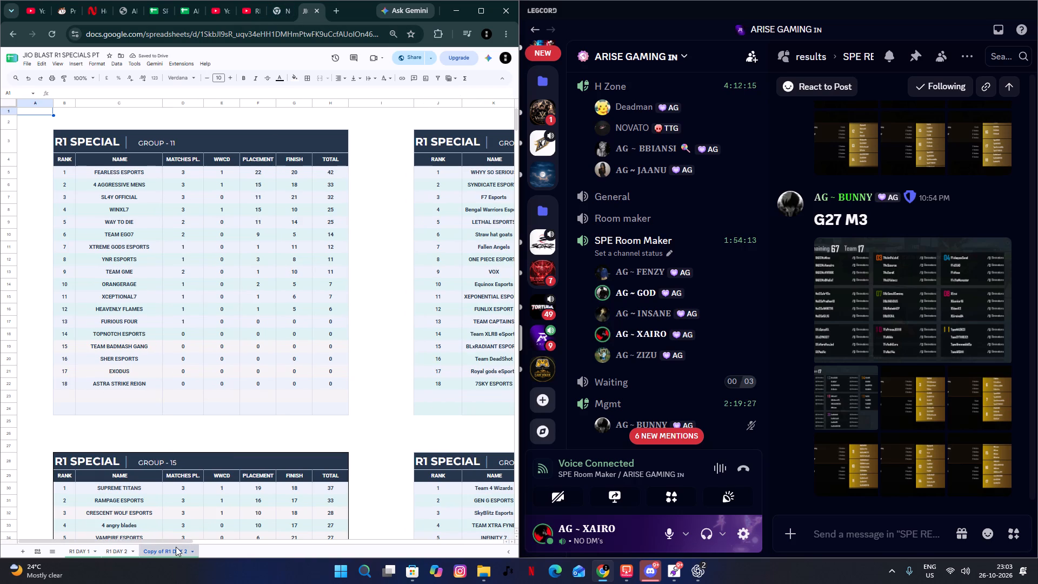
left_click(183, 547)
key("ctrl+a")
key("BackSpace")
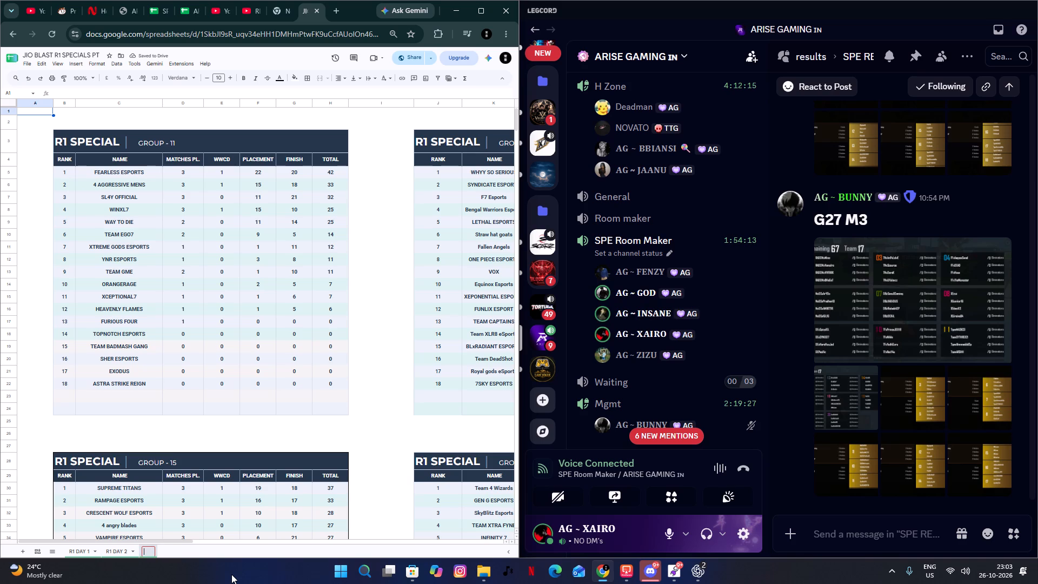
type("CO")
key("BackSpace")
key("BackSpace")
type("RI")
key("BackSpace")
type("1 DAY 3")
key("Return")
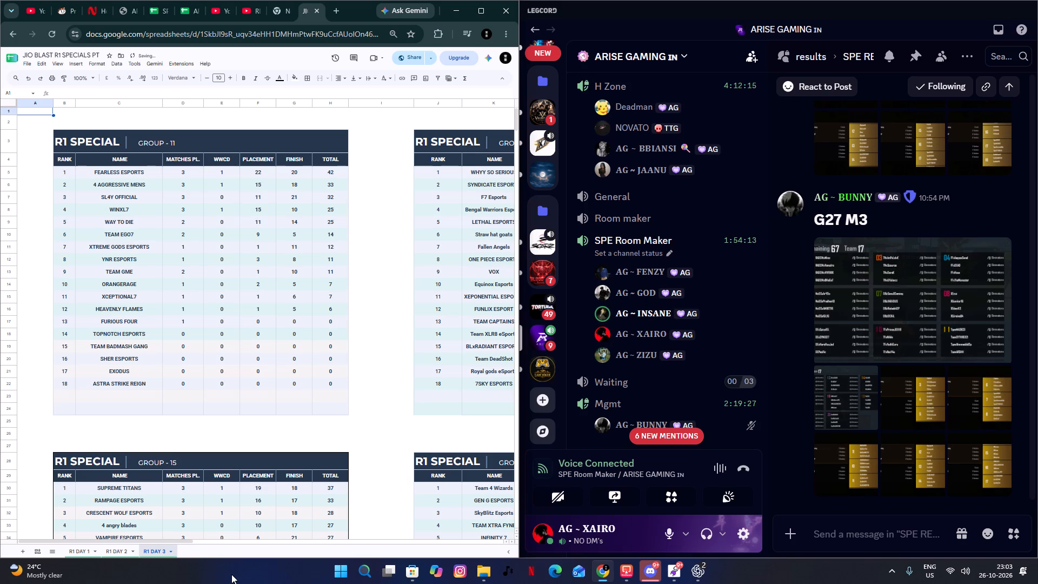
Clear all team rows of the Group 11 table on R1 DAY 3, from rank 1 through the last total.
left_click(258, 417)
left_click(61, 175)
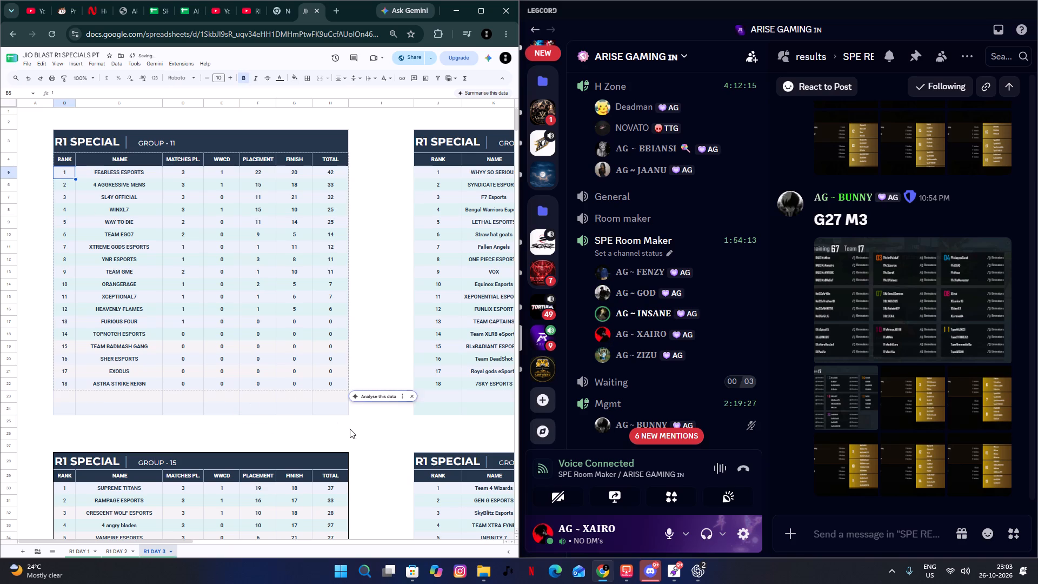
left_click(331, 388, "shift")
key("BackSpace")
Clear all team rows of the Group 15 table, from the rank column through the total column.
scroll(307, 380, "down", 4, "ctrl")
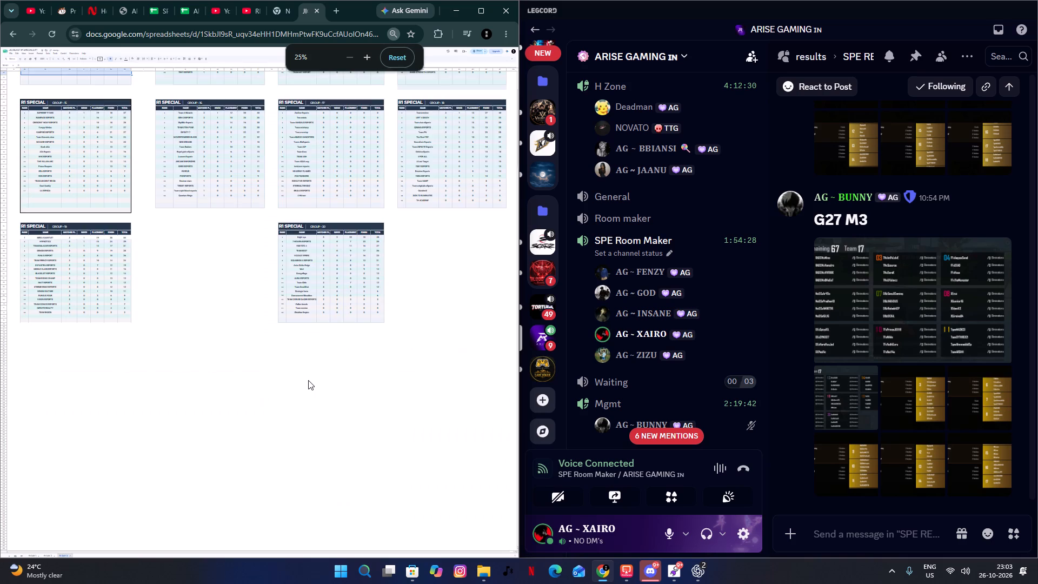
scroll(292, 375, "up", 3)
left_click(29, 215)
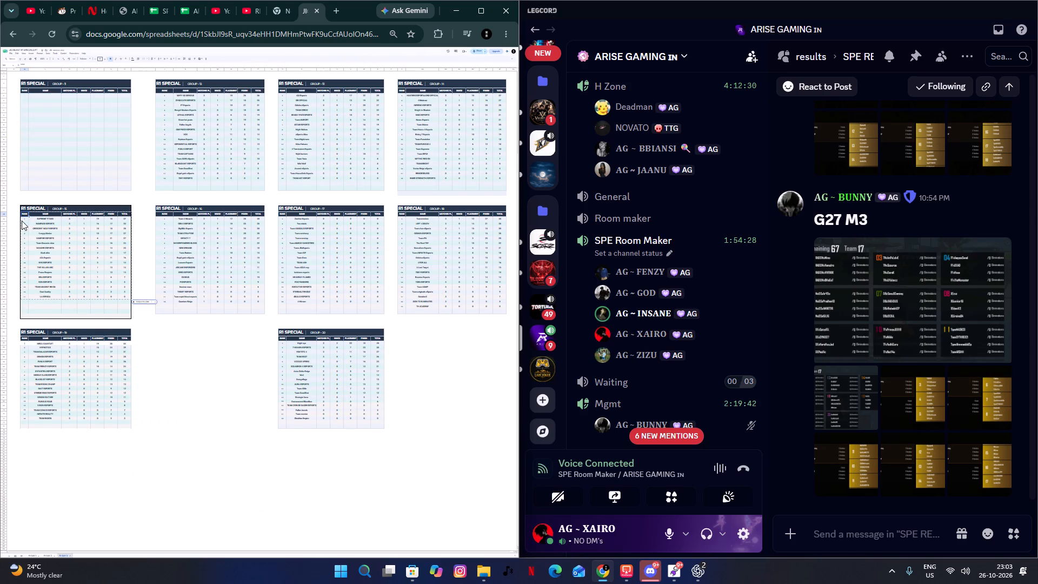
left_click(22, 221)
left_click(123, 295, "shift")
key("BackSpace")
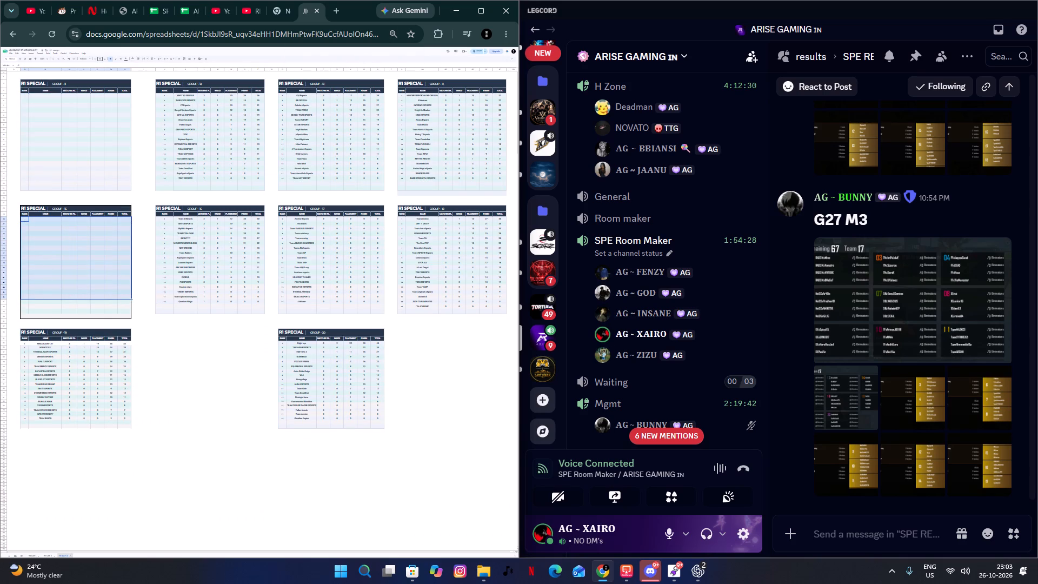
Clear all team rows of the Group 19 table below Group 15, from rank through total.
left_click(20, 339)
left_click(27, 343)
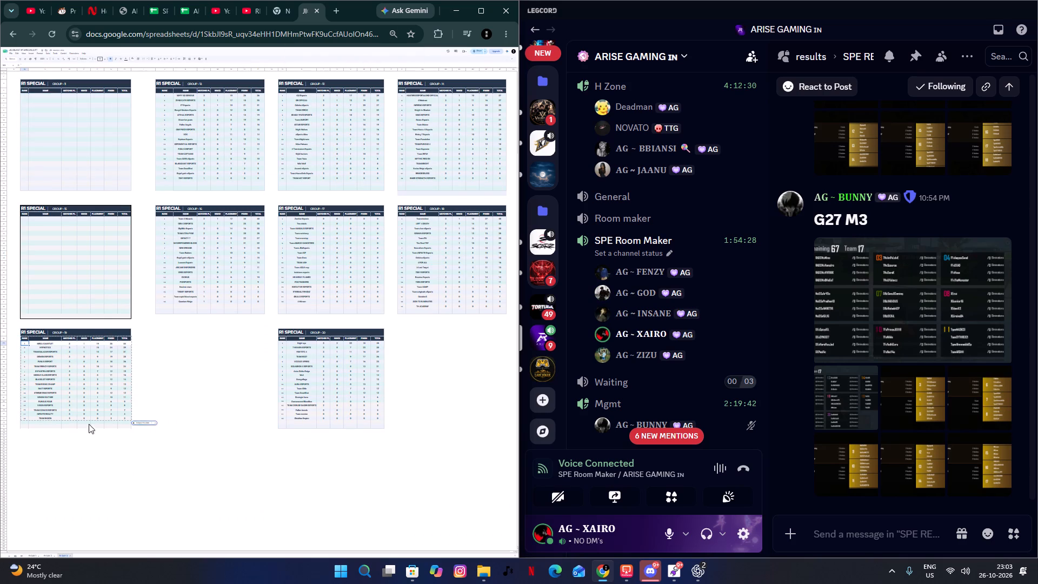
left_click(123, 417, "shift")
key("BackSpace")
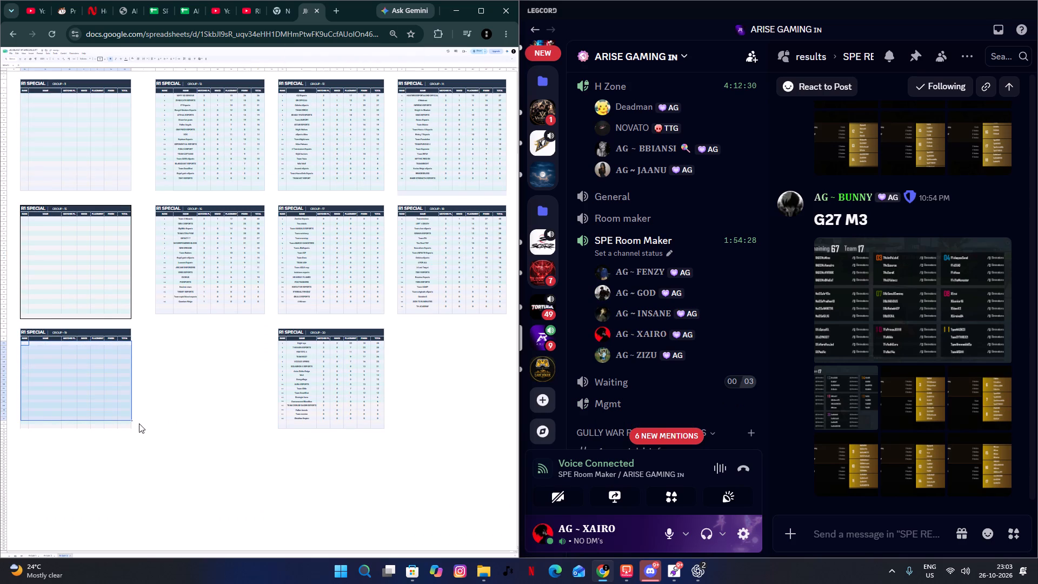
Clear all team rows of the Group 20 table below Group 17, from rank through total.
left_click(280, 382)
left_click(283, 344)
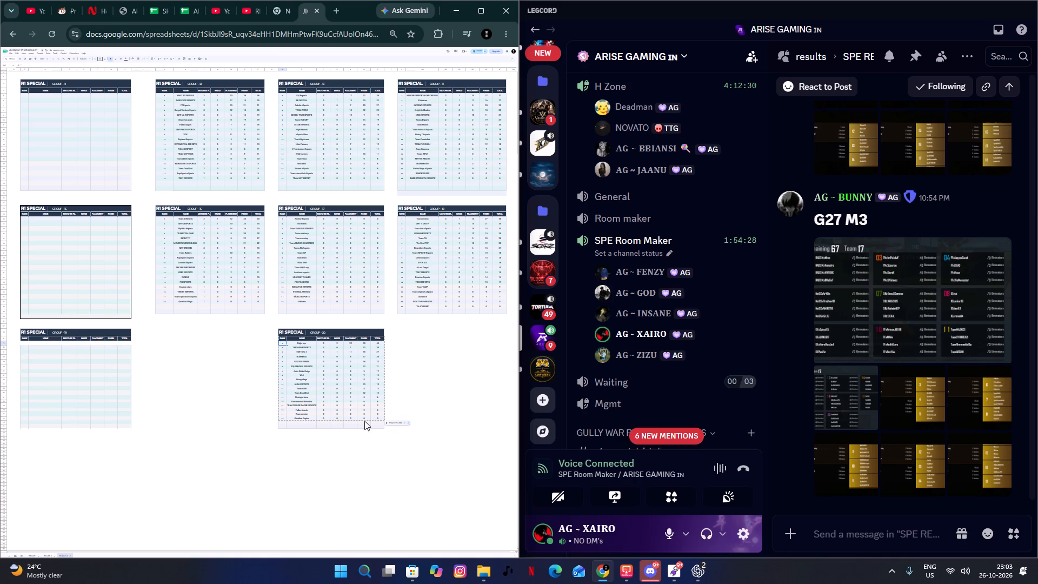
left_click(379, 420, "shift")
key("BackSpace")
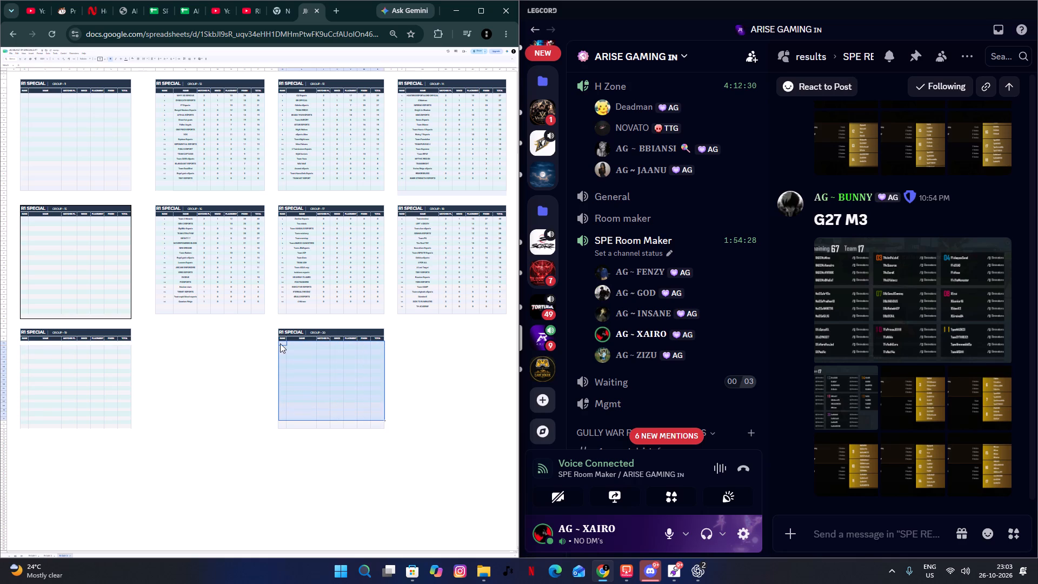
Clear all team rows of the Group 16 table, from the rank column through the total column.
left_click(251, 305)
left_click(169, 217)
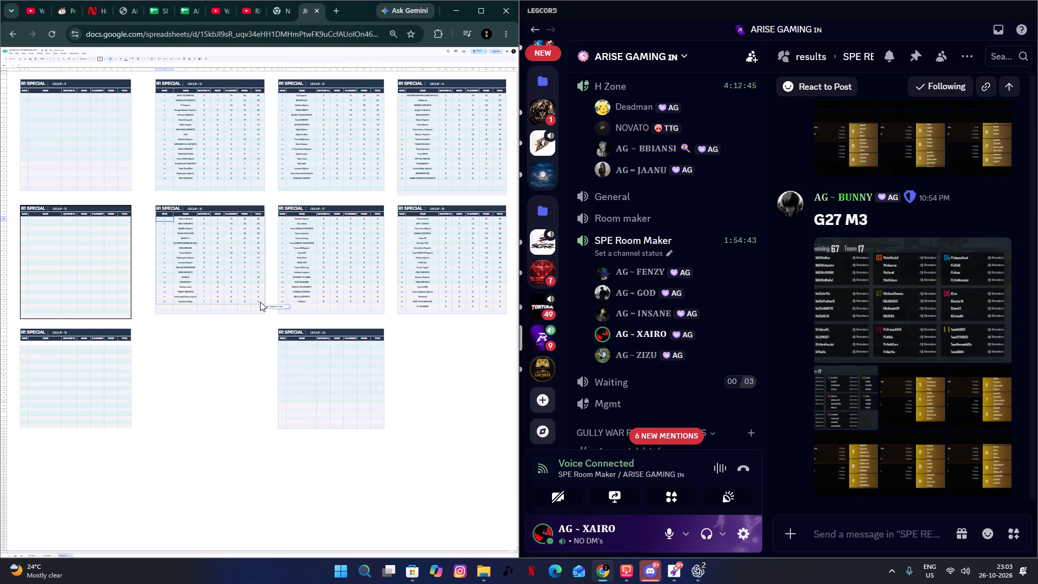
left_click(260, 302, "shift")
key("BackSpace")
Clear ranks 1 to 18 of the Group 12 table, from the rank column through the total column.
scroll(132, 230, "up", 4)
scroll(183, 204, "up", 2, "ctrl")
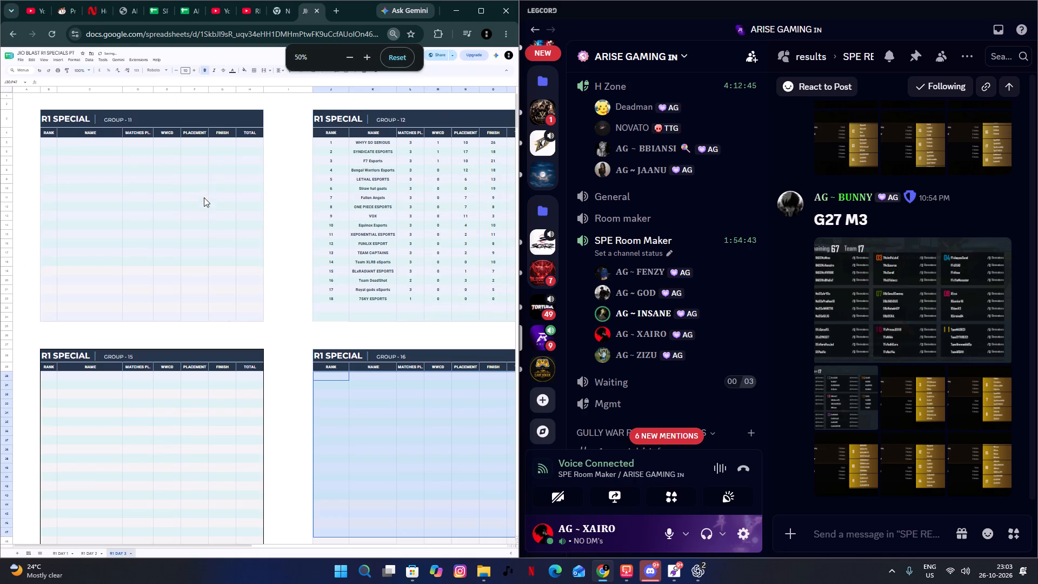
left_click(340, 139)
left_click_drag(227, 544, 298, 547)
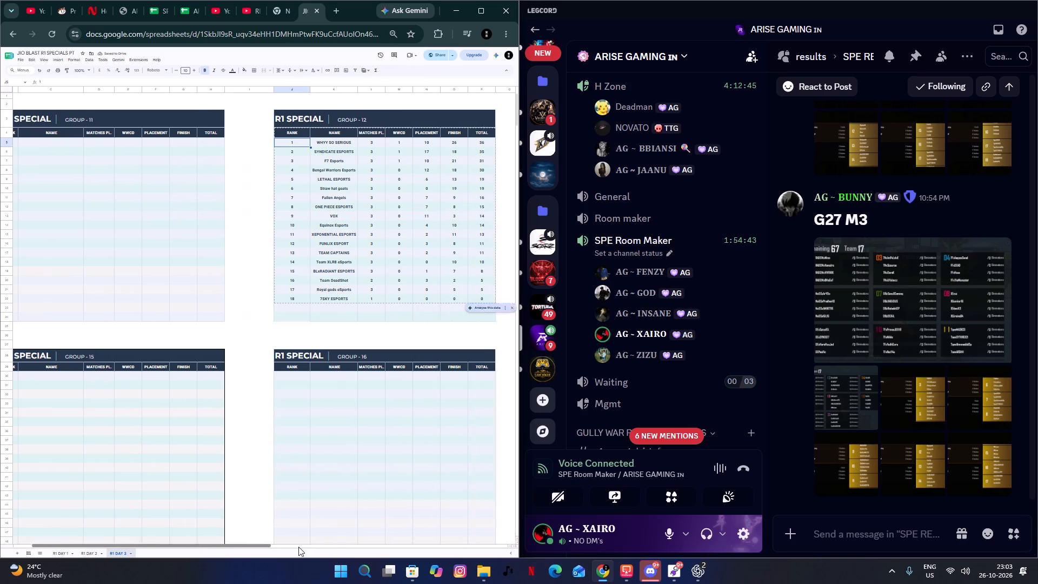
left_click_drag(298, 547, 351, 547)
left_click(262, 300, "shift")
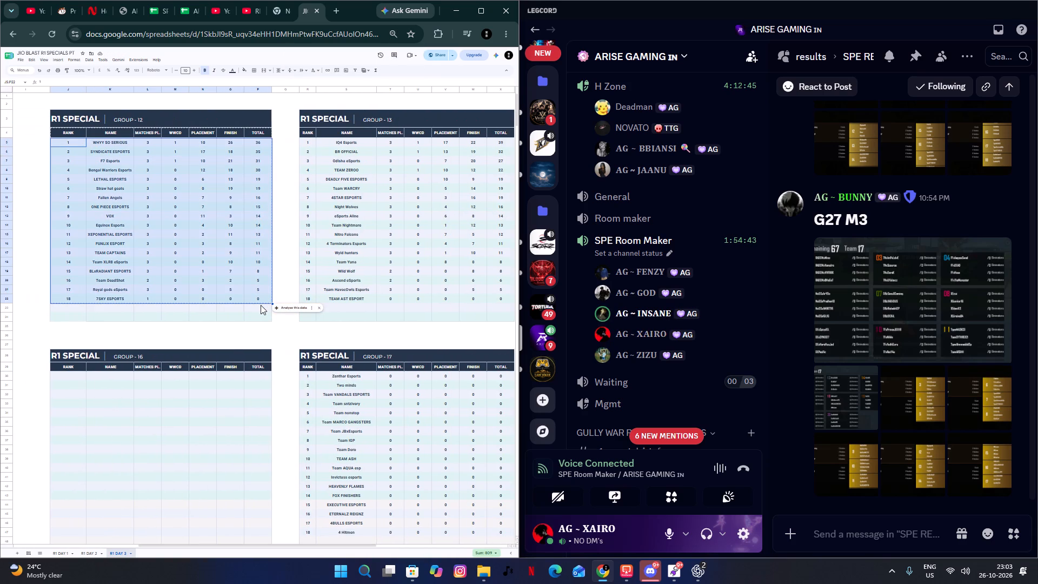
key("BackSpace")
Clear ranks 1 to 18 of the Group 13 table, from the rank column through the total column.
left_click_drag(221, 545, 295, 545)
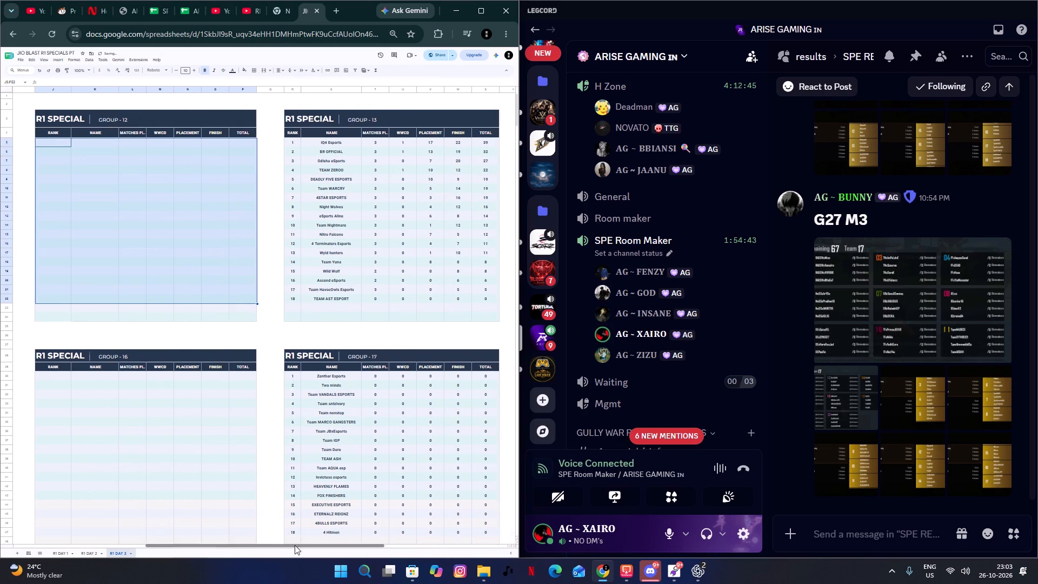
left_click_drag(295, 545, 304, 545)
left_click(134, 144)
left_click(317, 302, "shift")
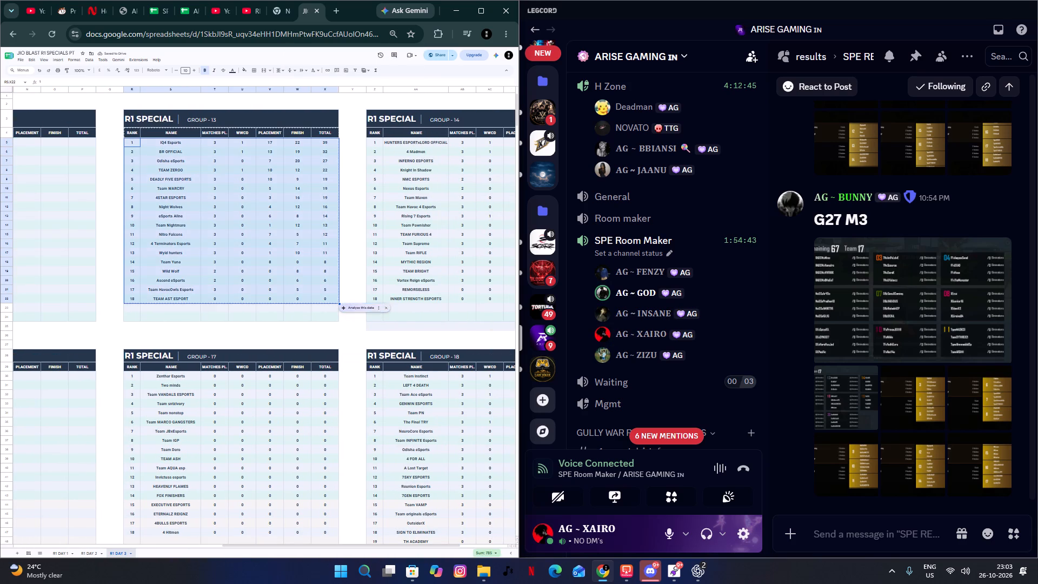
key("BackSpace")
Clear ranks 1 to 18 of the Group 17 table, from the rank column through the total column.
scroll(325, 352, "down", 2)
left_click(122, 264)
left_click(128, 269)
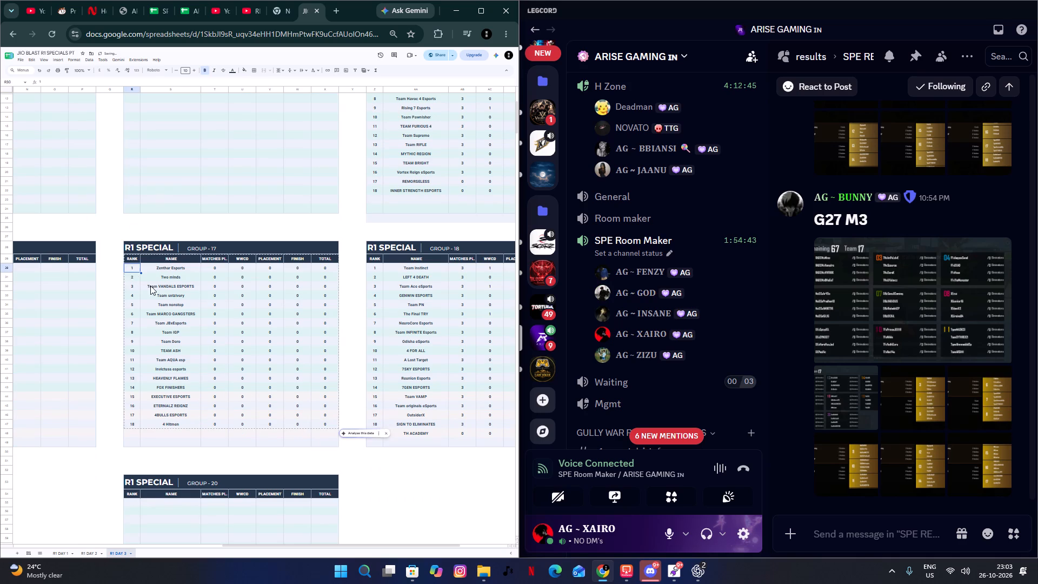
left_click(329, 423, "shift")
key("BackSpace")
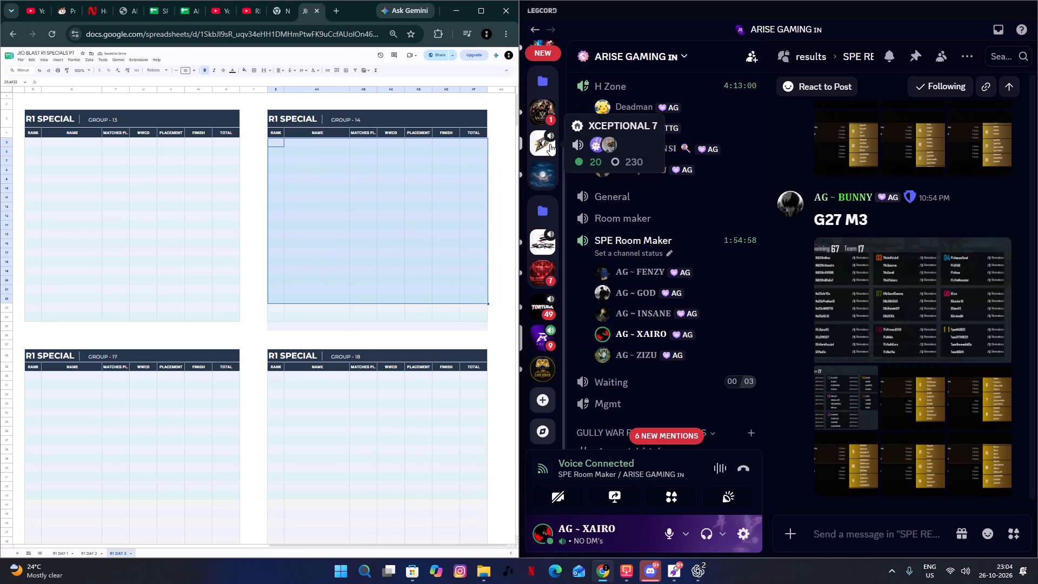
Change the heading of the emptied Group 11 table on the R1 DAY 3 sheet to GROUP - 21.
scroll(119, 258, "down", 1)
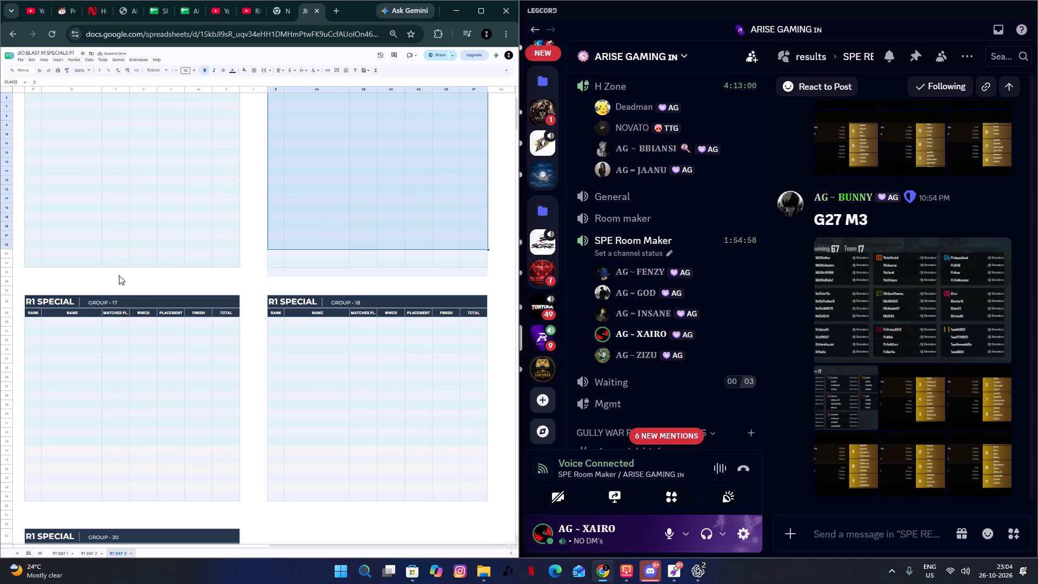
scroll(119, 275, "down", 3)
scroll(124, 278, "up", 5)
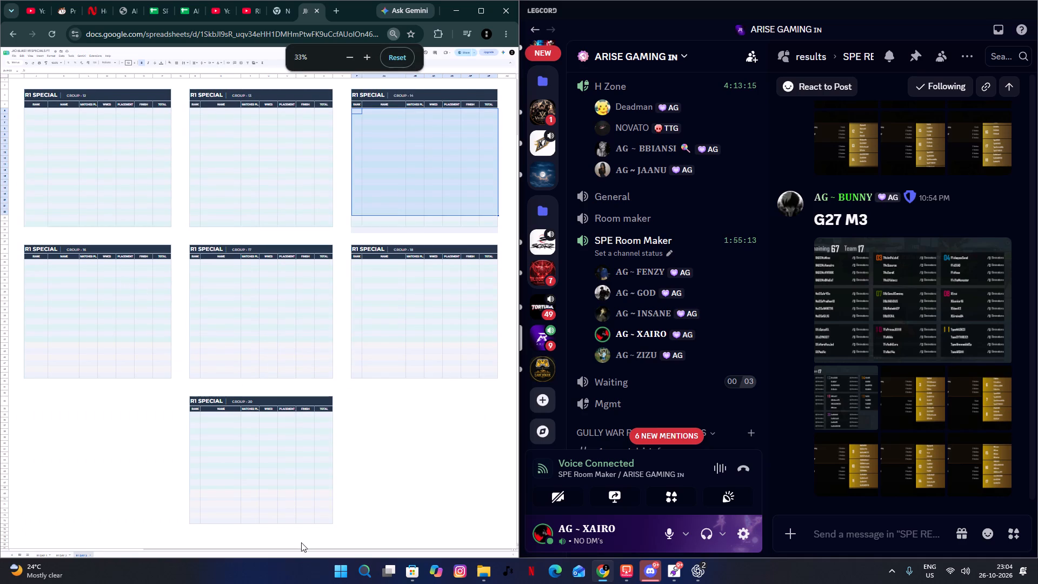
left_click_drag(308, 548, 295, 542)
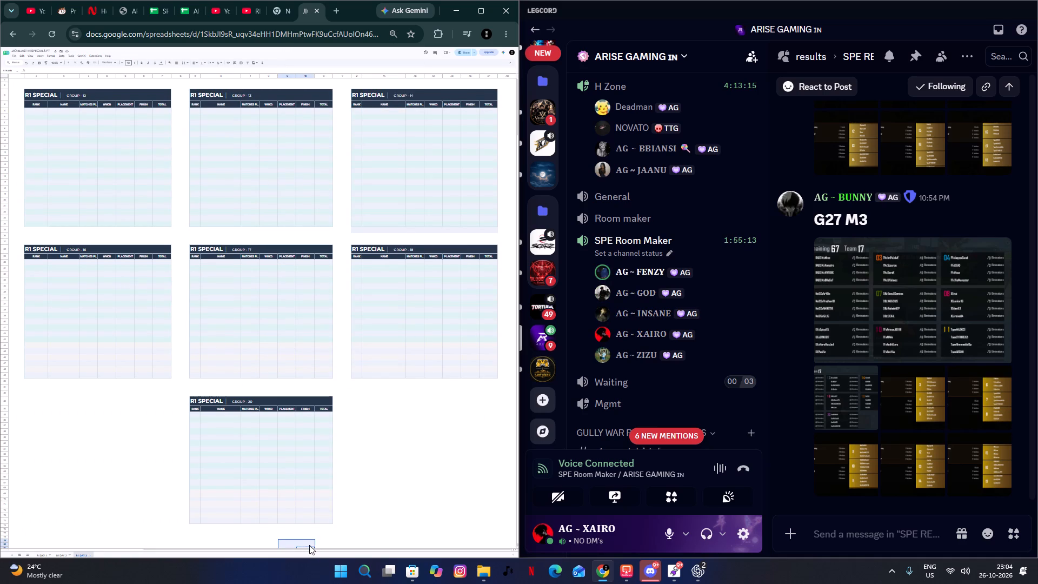
left_click_drag(319, 548, 124, 521)
scroll(98, 351, "up", 3)
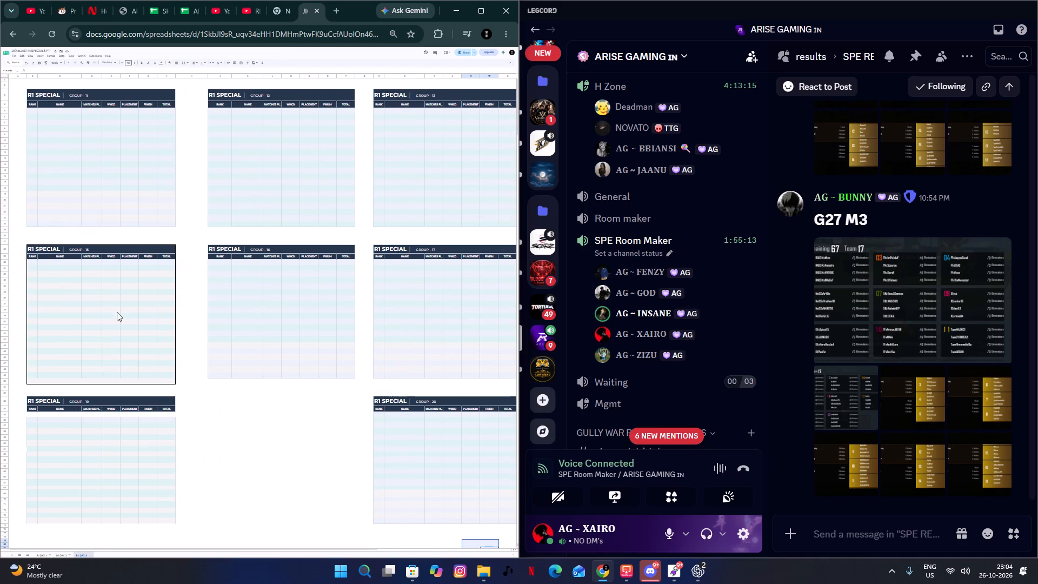
left_click(136, 244)
scroll(136, 241, "up", 2, "ctrl")
double_click(177, 140)
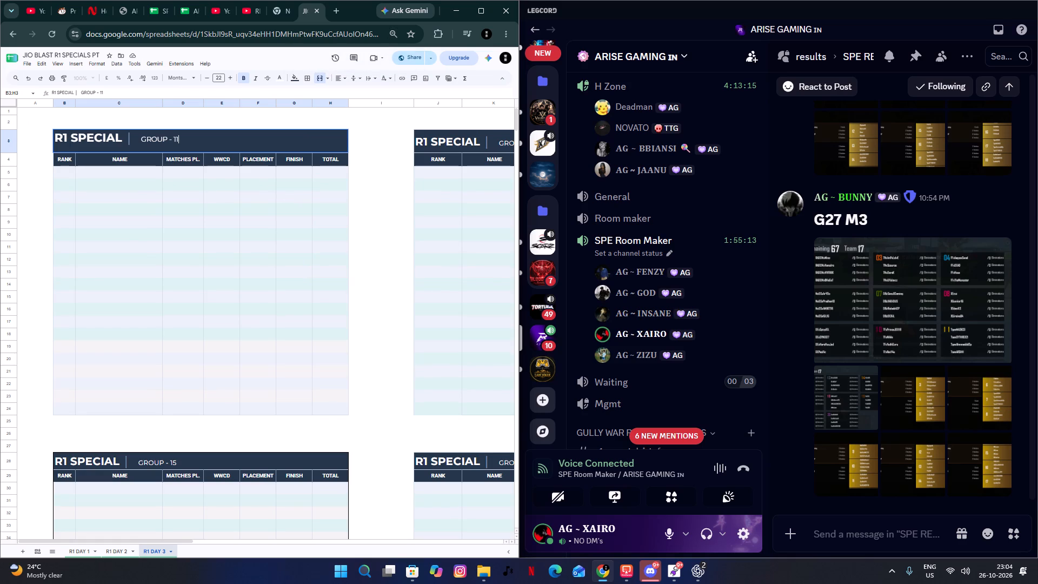
key("BackSpace")
key("BackSpace")
type("21")
key("Return")
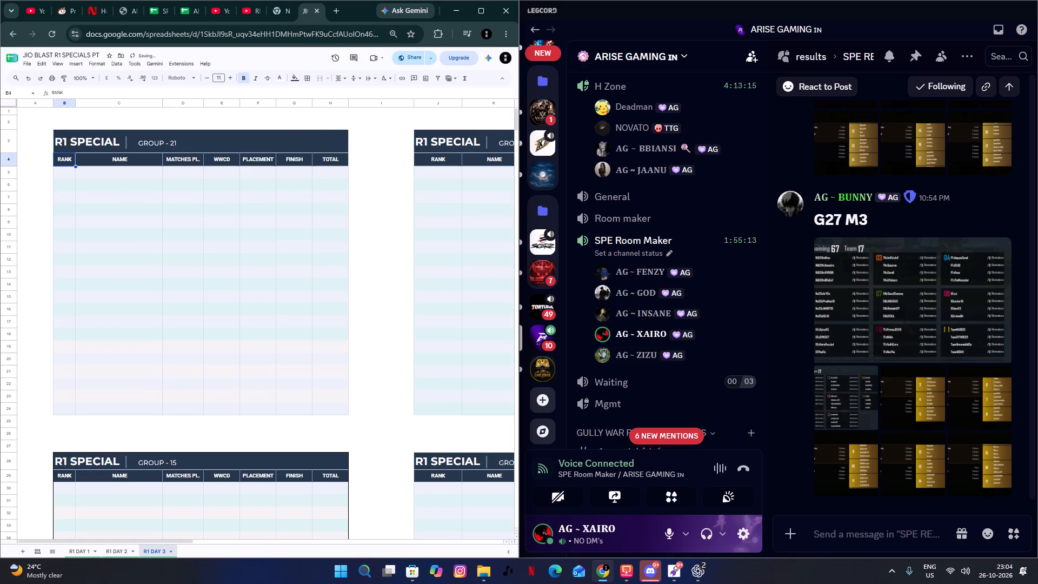
Change the heading of the Group 12 table to GROUP - 22.
left_click(501, 142)
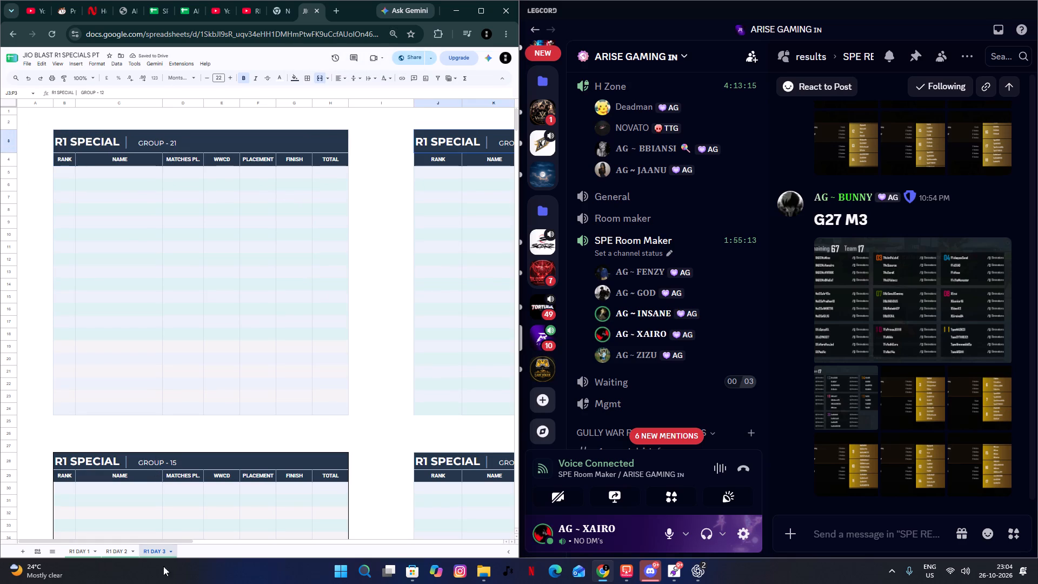
left_click_drag(179, 543, 284, 533)
left_click(118, 549)
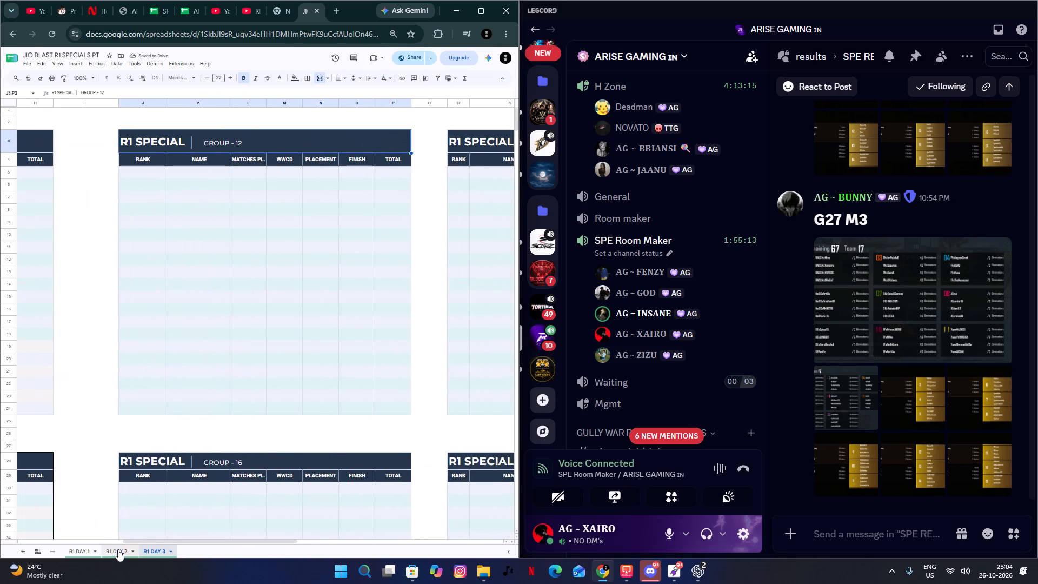
left_click(158, 545)
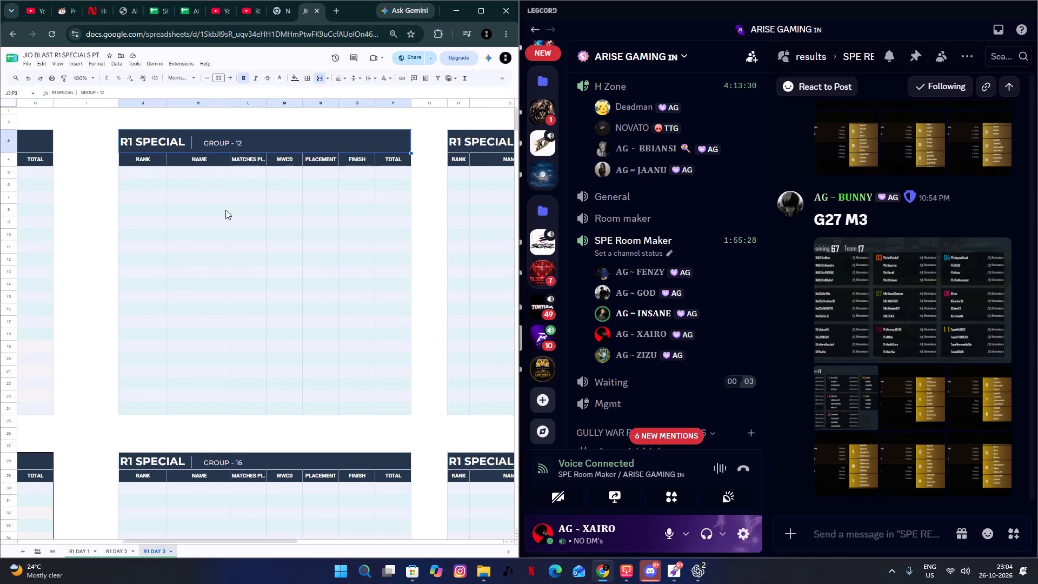
double_click(239, 142)
key("BackSpace")
key("BackSpace")
type("22")
key("Return")
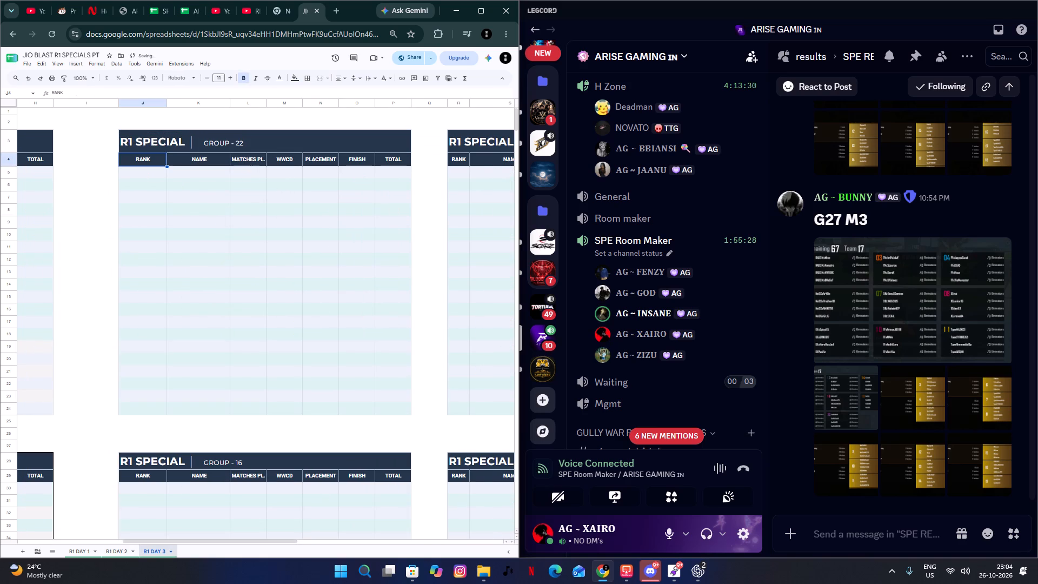
Change the heading of the Group 13 table to GROUP - 23.
left_click_drag(259, 542, 397, 545)
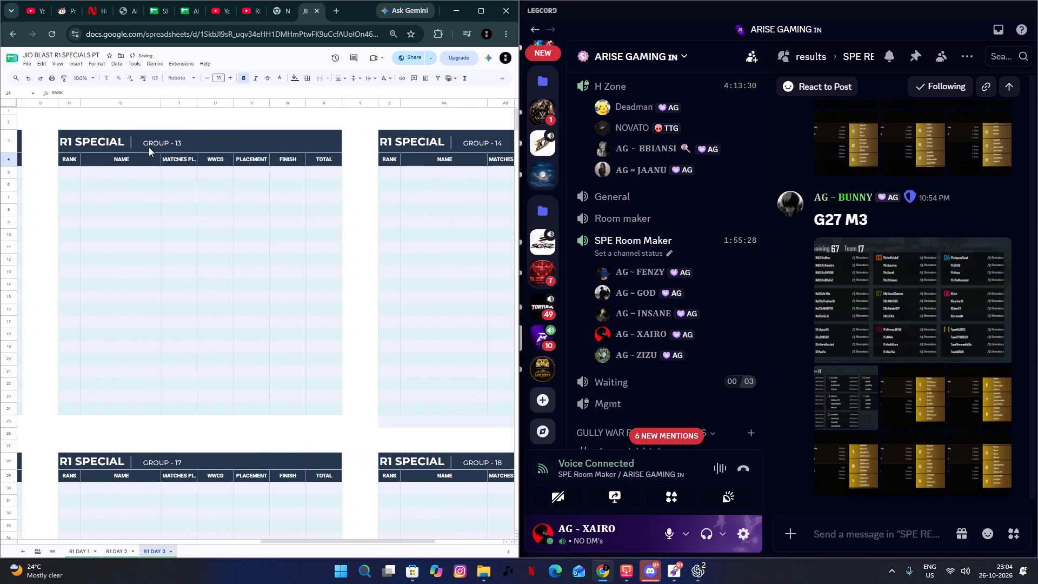
double_click(180, 139)
key("BackSpace")
key("BackSpace")
type("23")
key("Return")
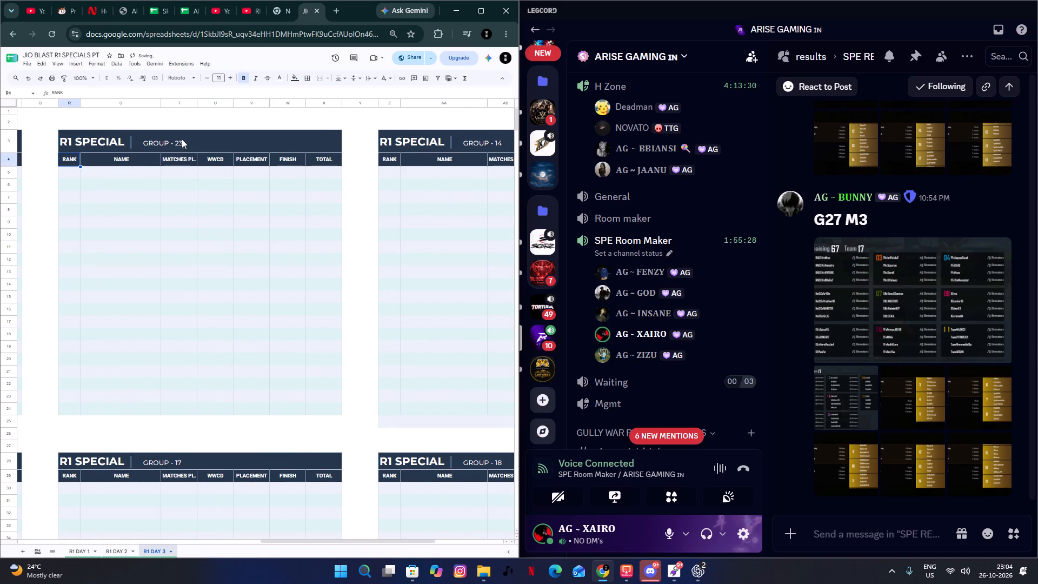
Change the heading of the Group 14 table to GROUP - 24.
left_click_drag(311, 542, 358, 547)
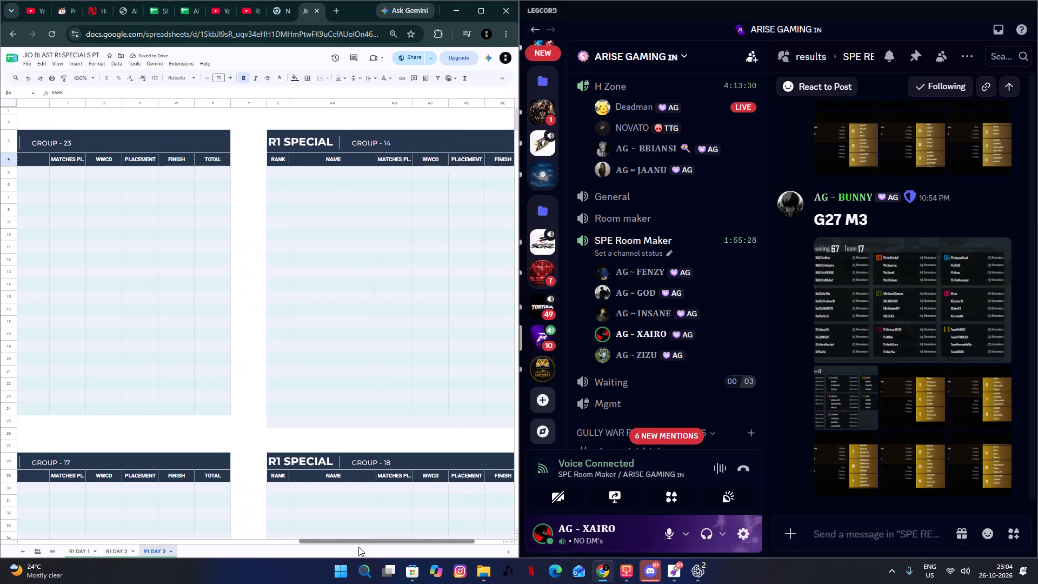
left_click_drag(358, 547, 364, 548)
left_click(355, 147)
double_click(353, 147)
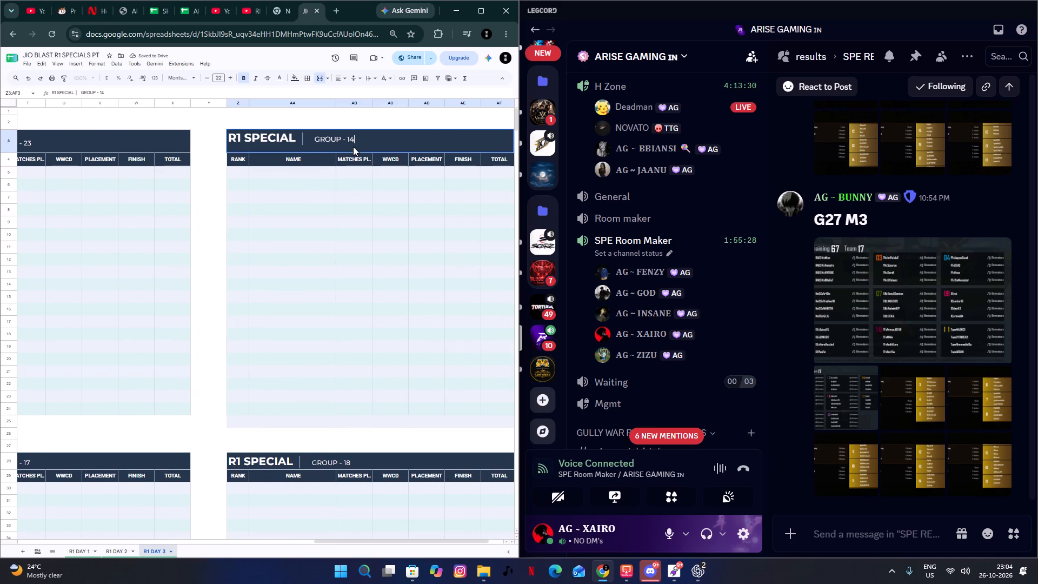
key("BackSpace")
key("BackSpace")
type("23")
key("BackSpace")
type("43")
key("Return")
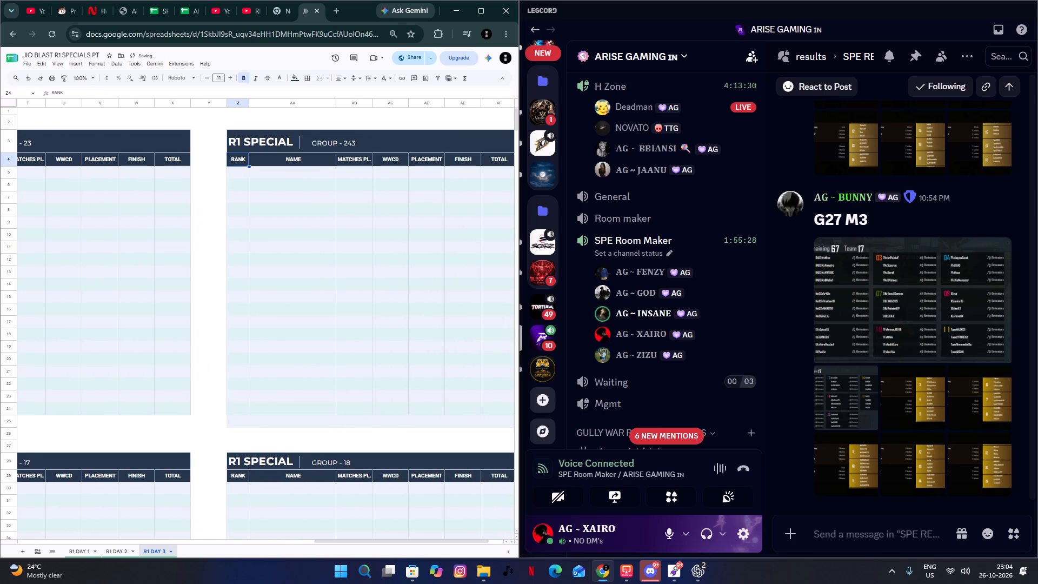
scroll(353, 147, "up", 1)
double_click(359, 140)
key("BackSpace")
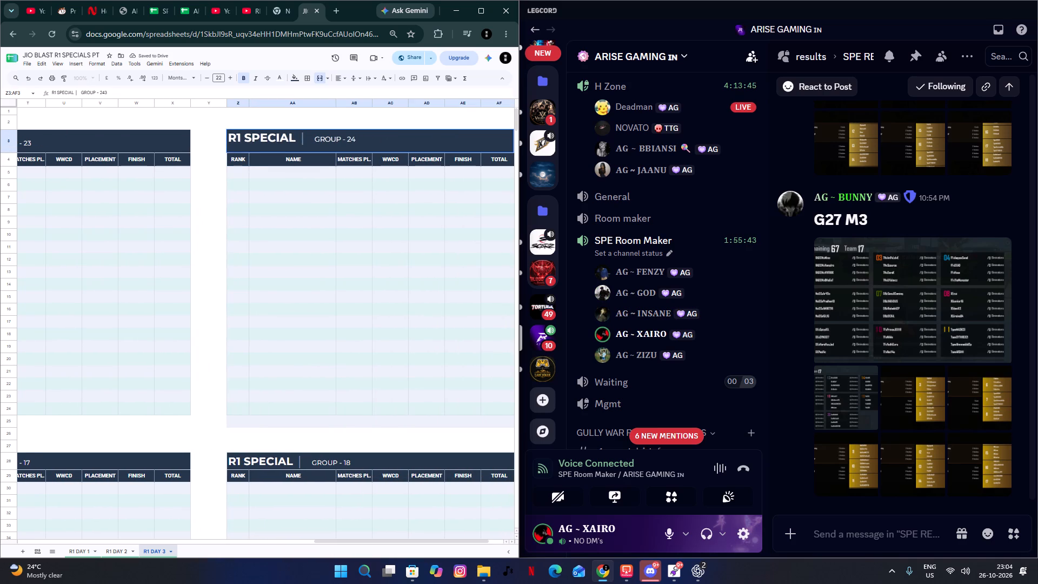
key("Return")
Change the heading of the Group 15 table in the second row of tables to GROUP - 25.
left_click_drag(373, 541, 380, 541)
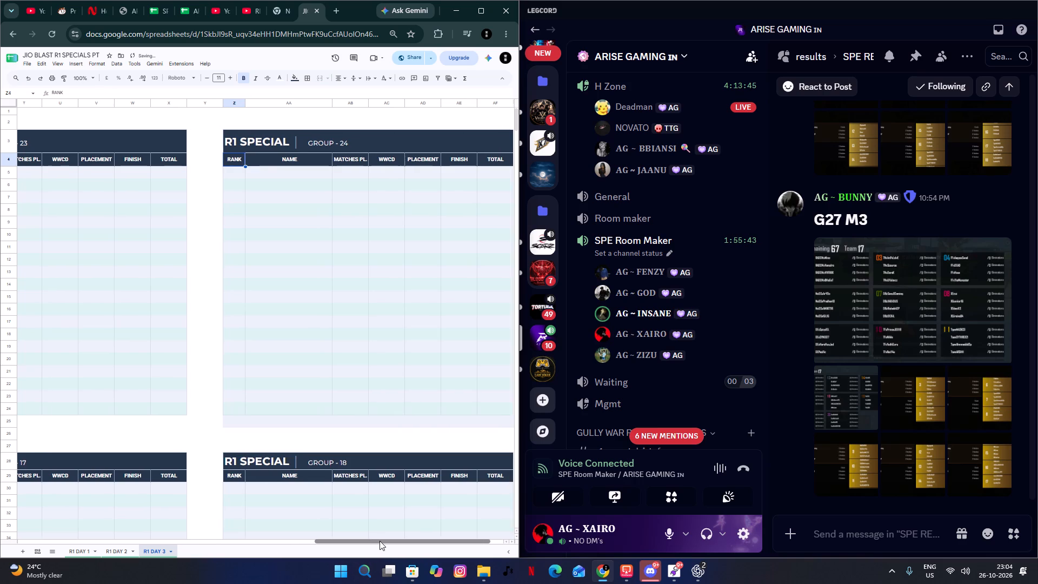
left_click_drag(380, 541, 184, 510)
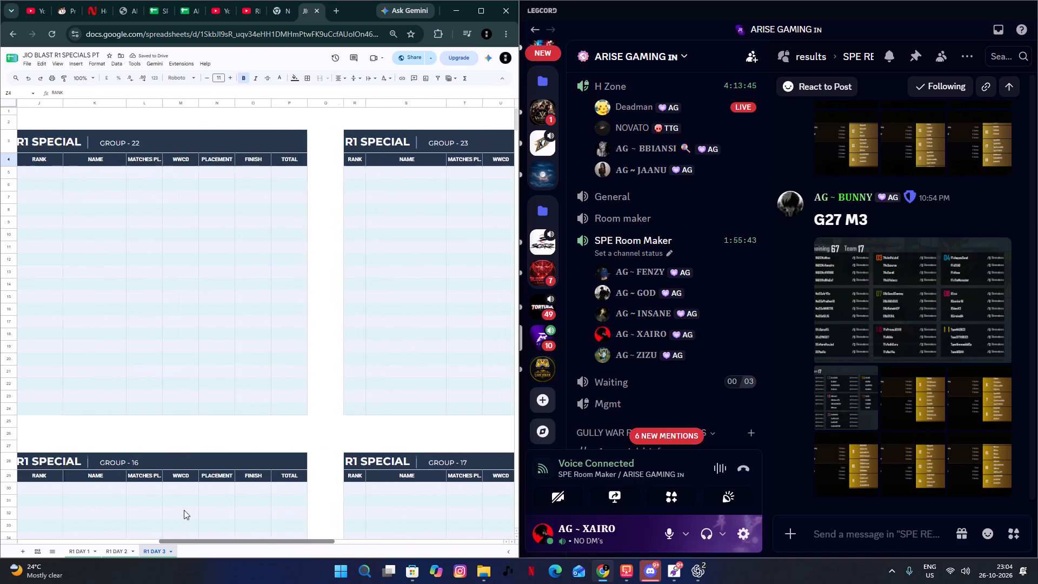
left_click_drag(184, 510, 276, 507)
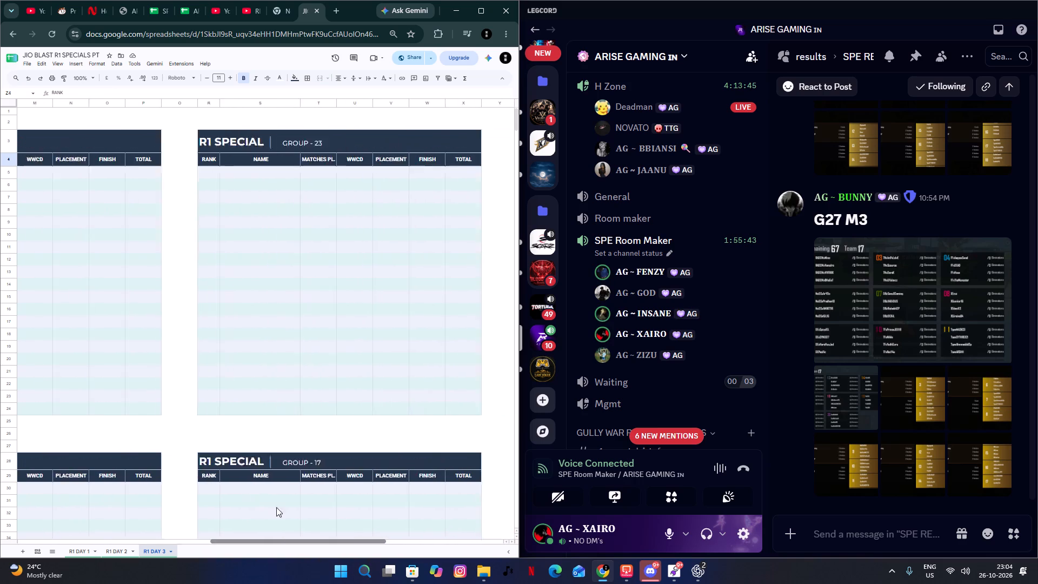
left_click_drag(276, 507, 21, 495)
scroll(90, 429, "down", 2)
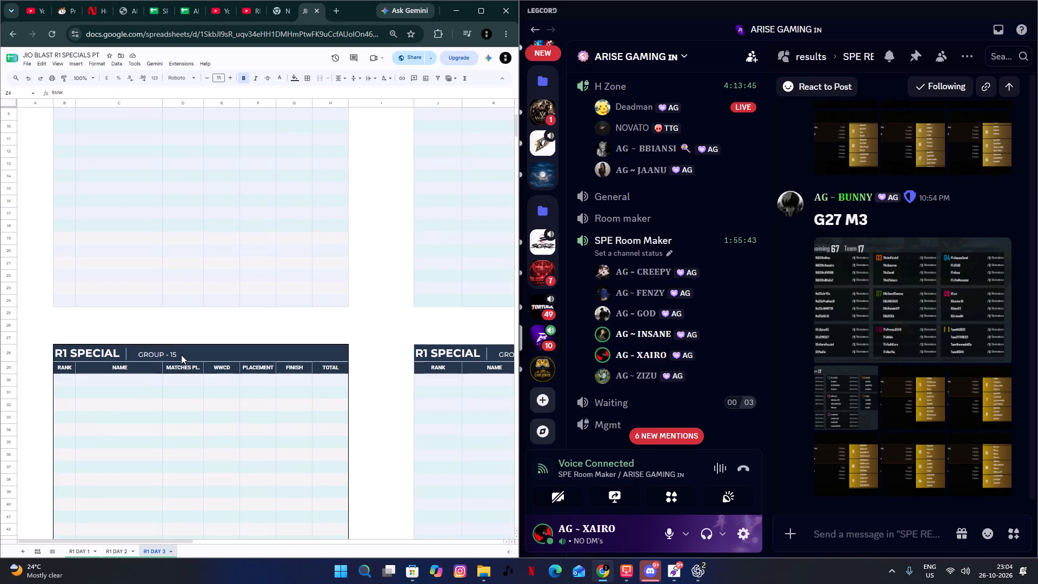
double_click(181, 355)
left_click(181, 355)
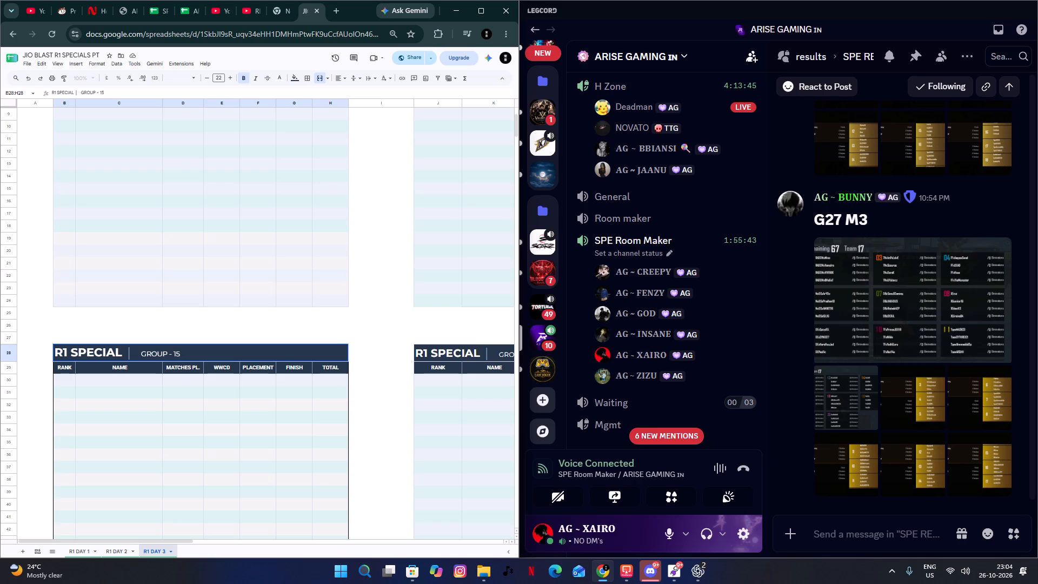
key("BackSpace")
key("BackSpace")
type("25")
key("Return")
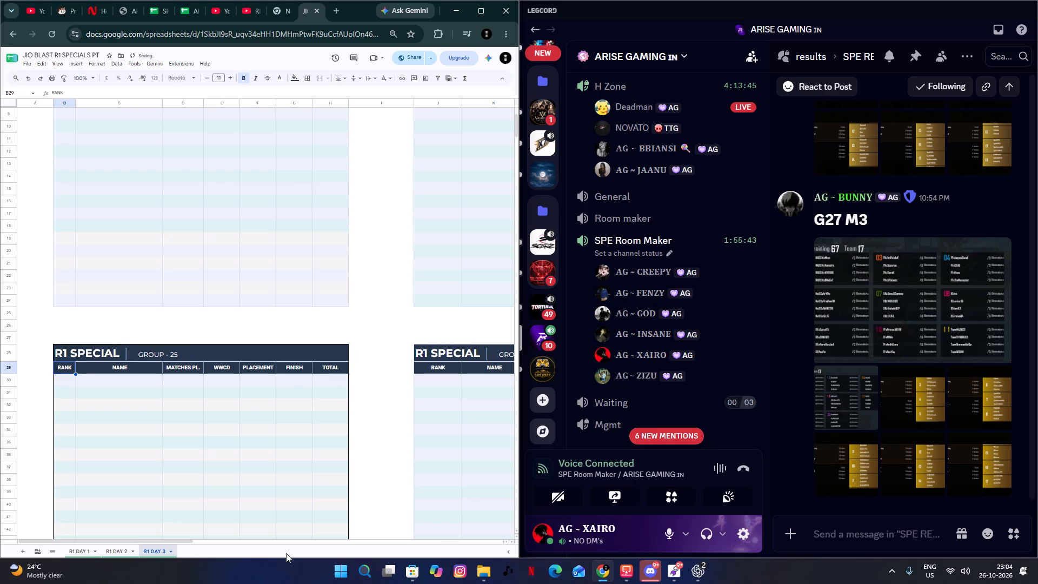
Change the heading of the Group 16 table to GROUP - 26.
left_click_drag(169, 541, 276, 534)
double_click(237, 353)
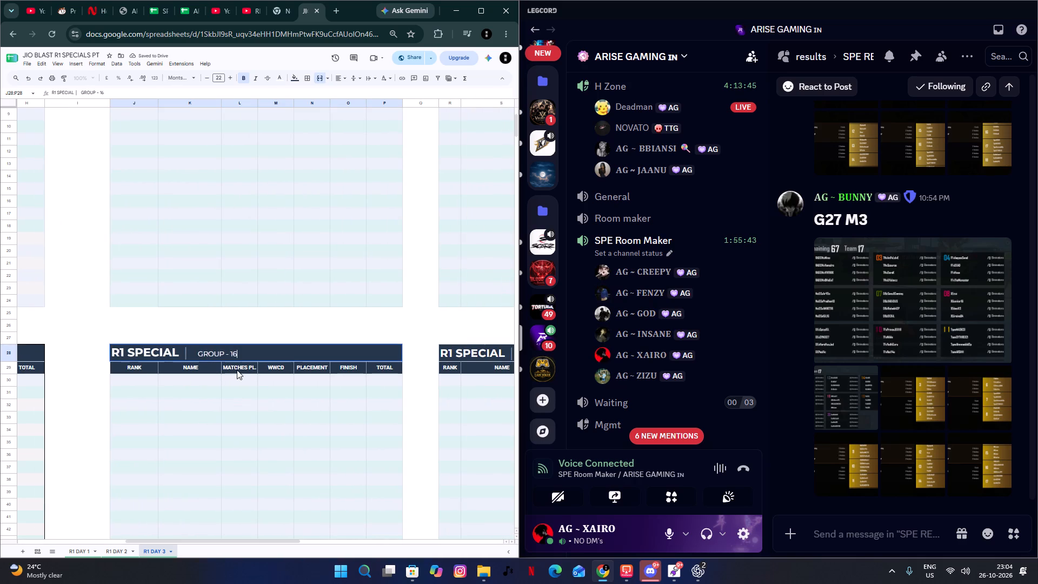
key("BackSpace")
key("BackSpace")
type("256")
key("BackSpace")
key("BackSpace")
key("6")
key("Return")
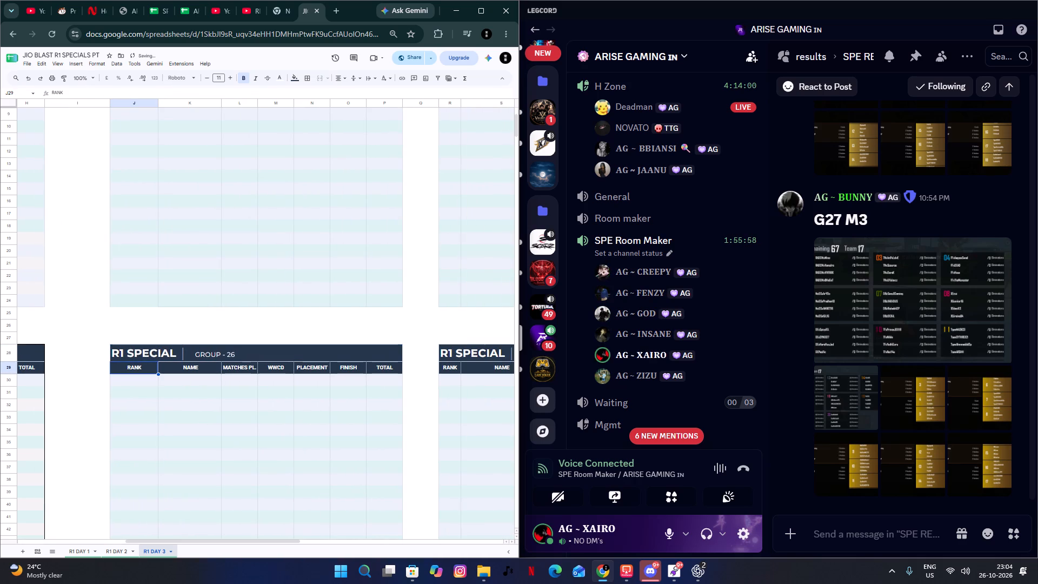
Change the heading of the Group 17 table to GROUP - 27.
left_click_drag(262, 541, 377, 534)
left_click(240, 347)
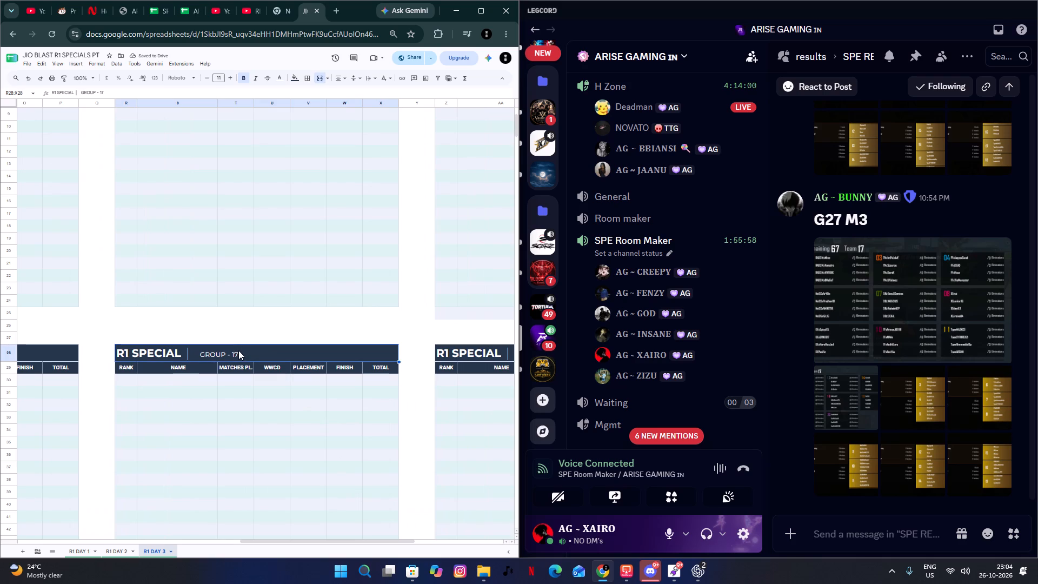
triple_click(238, 350)
left_click(265, 359)
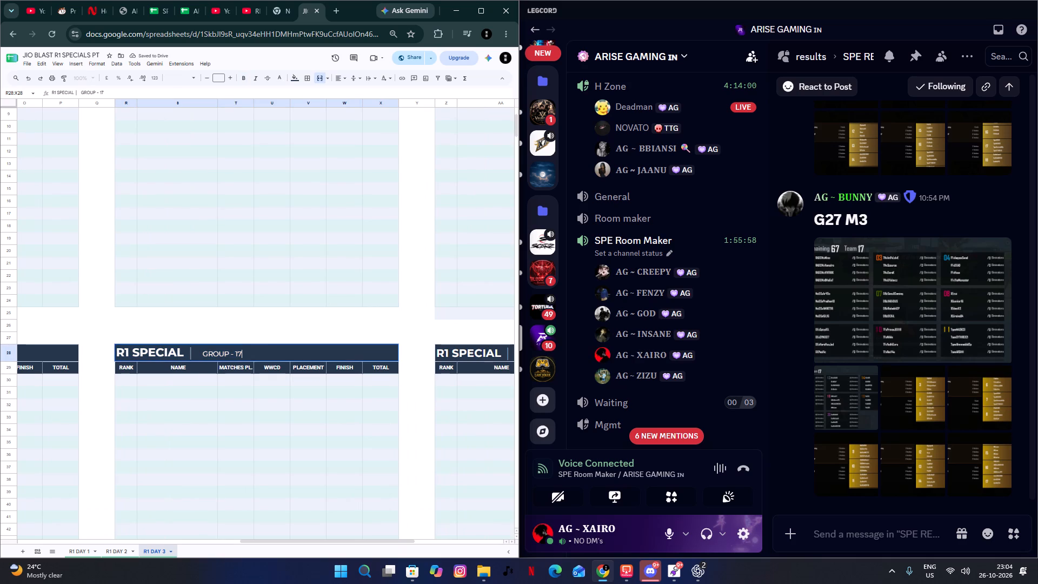
key("BackSpace")
key("BackSpace")
type("27")
key("Return")
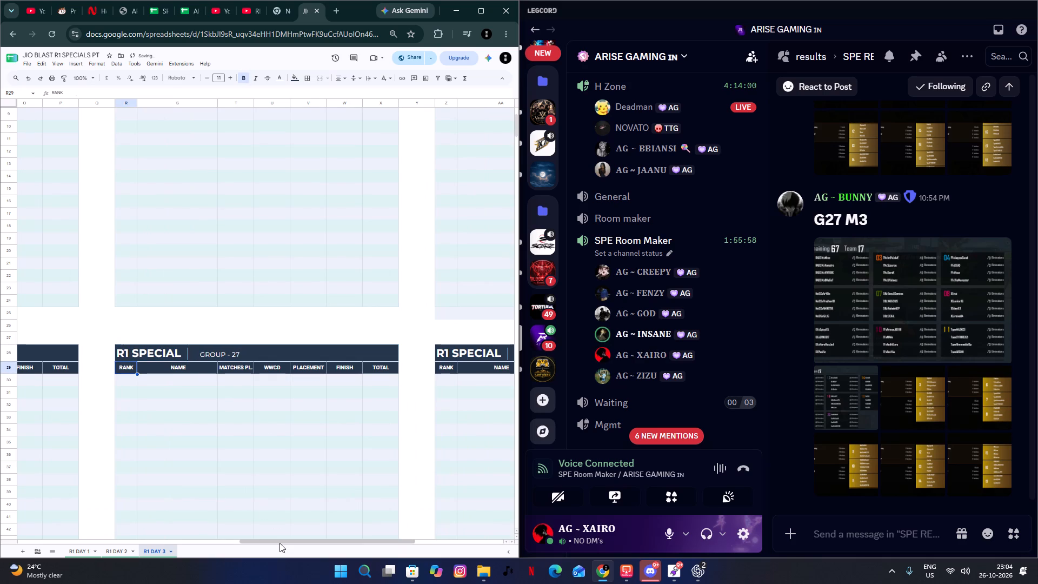
Change the heading of the Group 18 table to GROUP - 28.
left_click_drag(280, 543, 383, 512)
double_click(305, 351)
key("BackSpace")
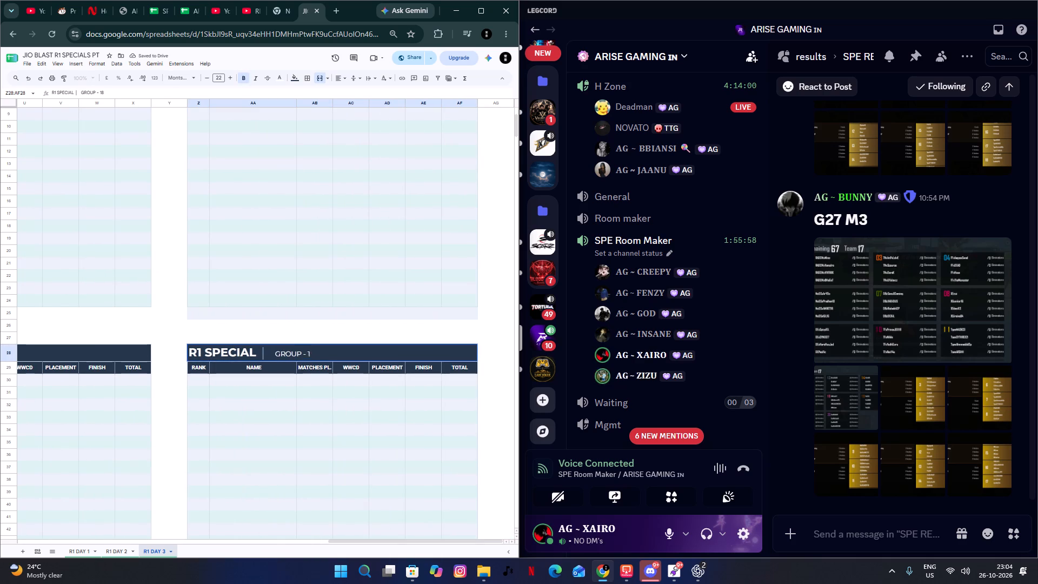
key("BackSpace")
type("28")
key("Return")
Change the heading of the Group 19 table in the third row of tables to GROUP - 29.
scroll(304, 423, "down", 5)
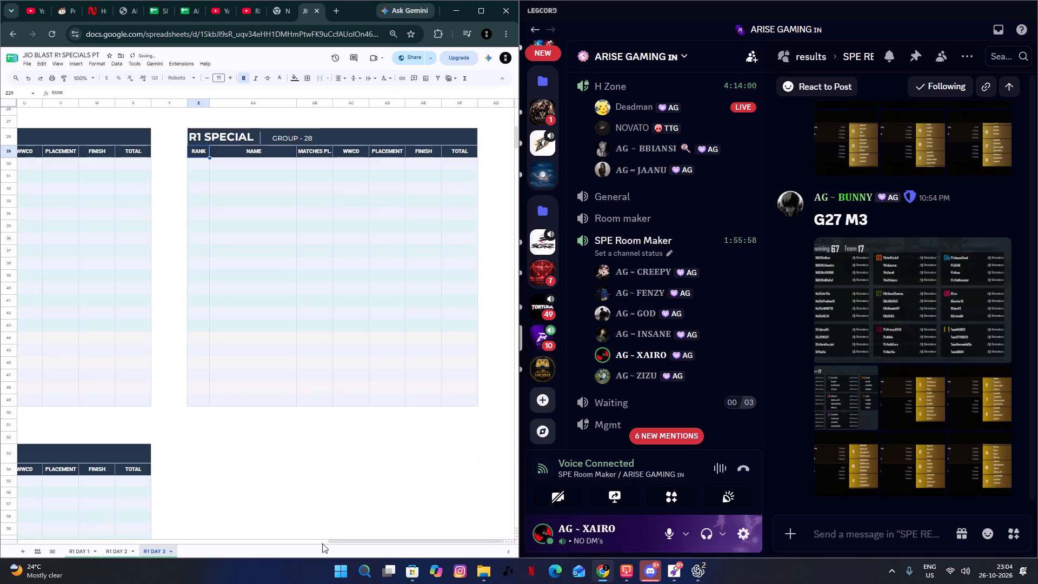
left_click_drag(360, 540, 0, 510)
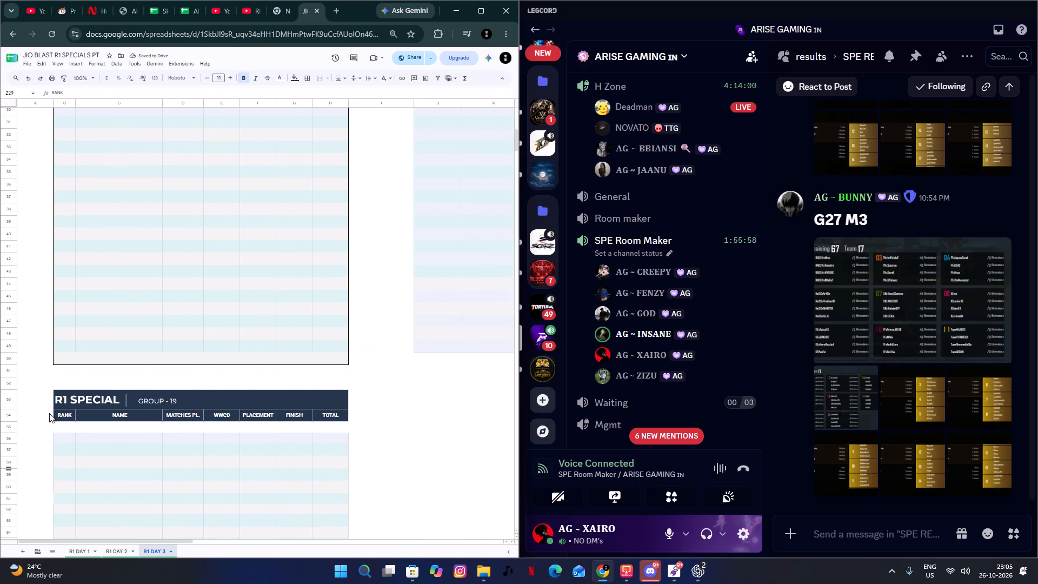
double_click(168, 396)
key("BackSpace")
key("BackSpace")
type("29")
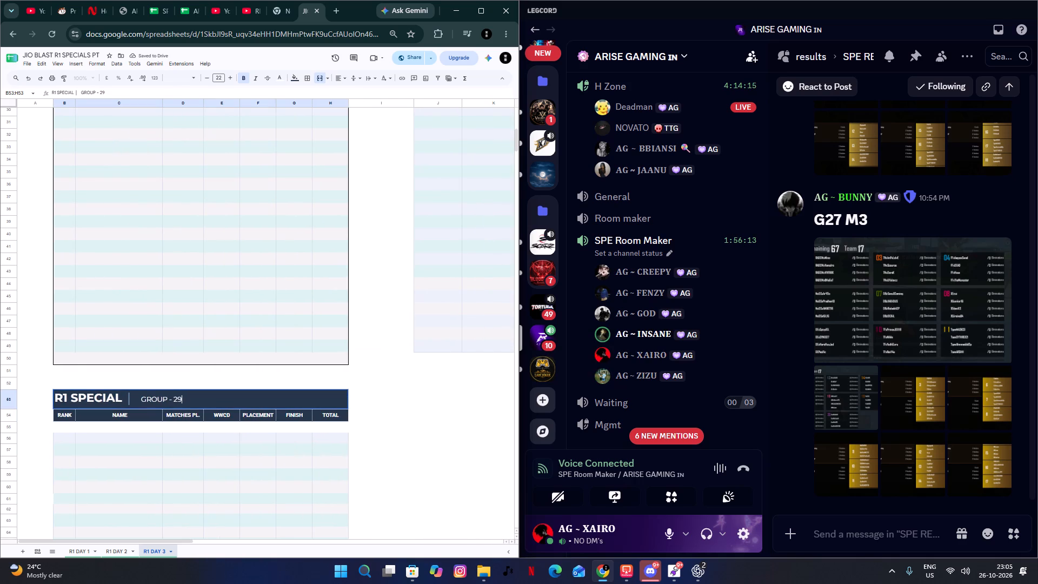
key("Return")
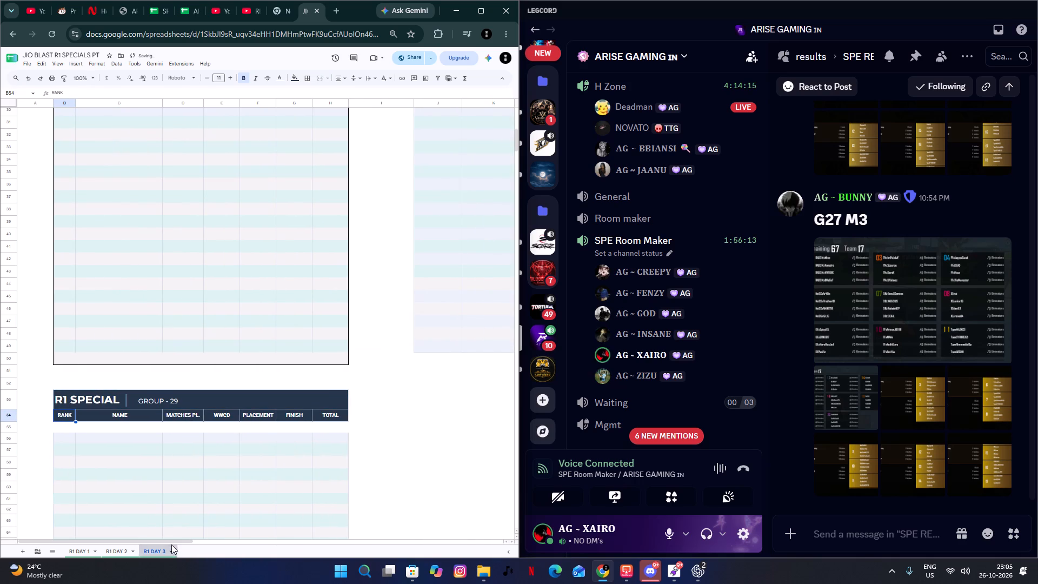
Change the heading of the Group 20 table to GROUP - 30.
left_click(171, 545)
left_click_drag(185, 543, 352, 528)
triple_click(396, 395)
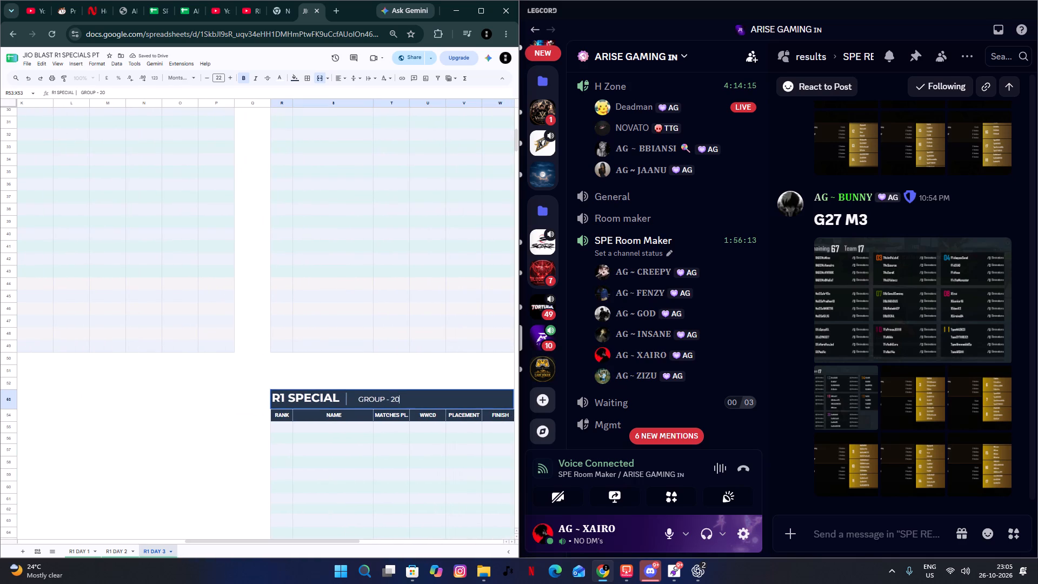
left_click(432, 397)
scroll(432, 397, "up", 1)
key("BackSpace")
key("BackSpace")
type("39")
key("BackSpace")
key("0")
key("Return")
scroll(174, 410, "down", 3, "ctrl")
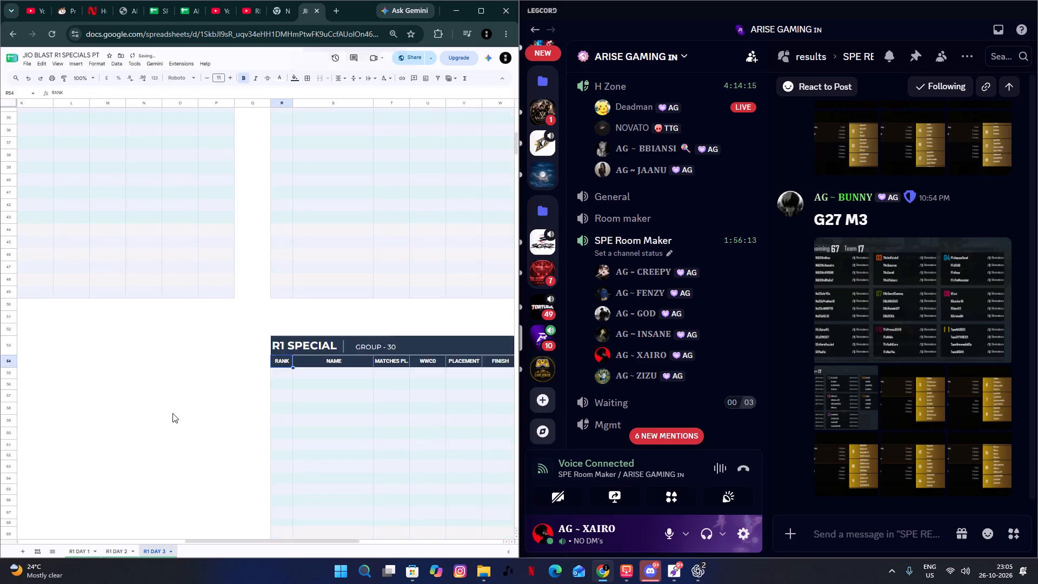
Close the unneeded browser tabs: both YouTube video tabs, the blank new tab and the ARISE web page.
scroll(158, 413, "up", 11)
scroll(121, 308, "up", 2, "ctrl")
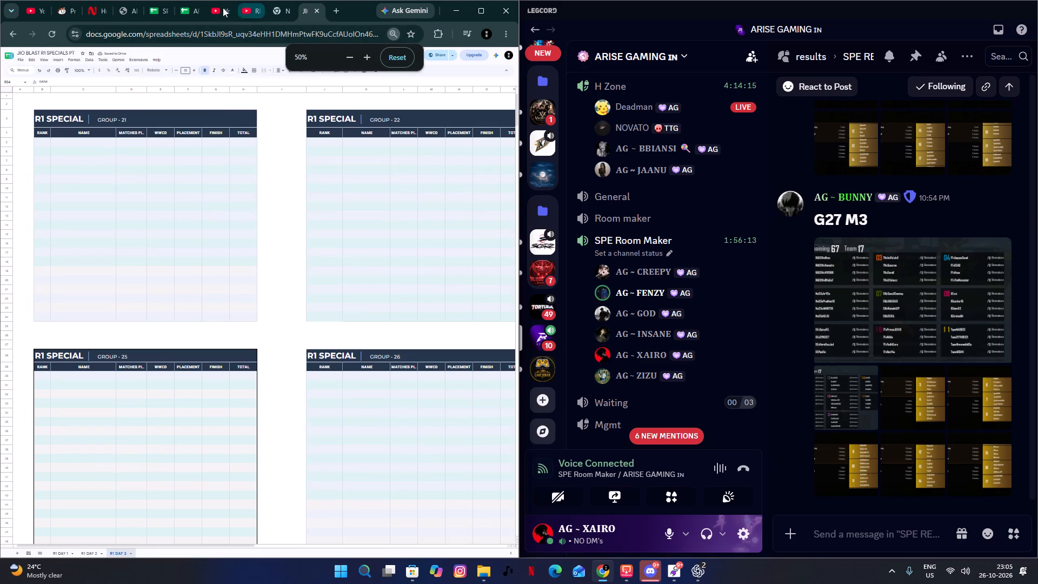
left_click(219, 8)
left_click(228, 11)
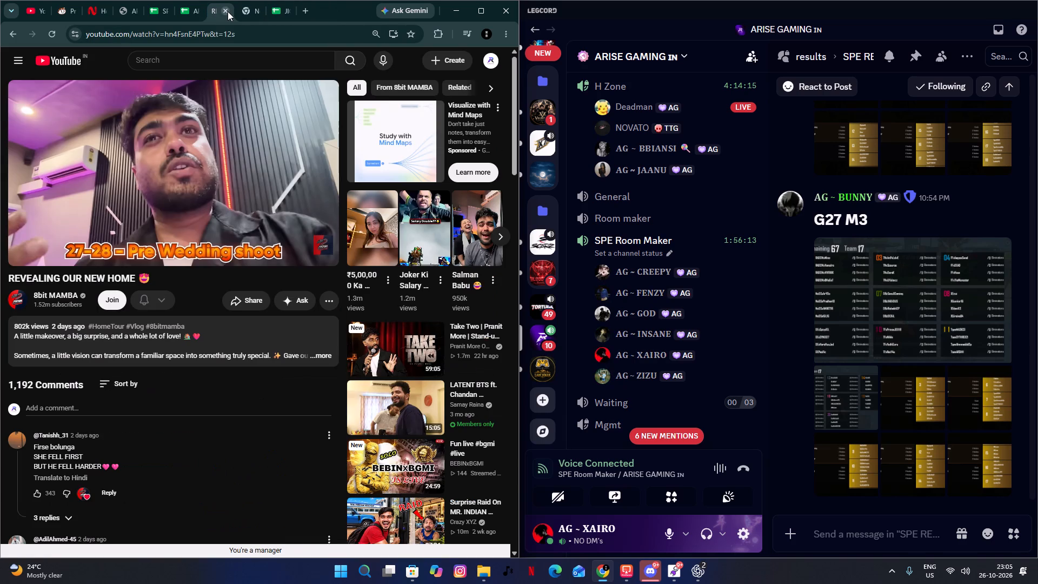
left_click(228, 11)
left_click(221, 12)
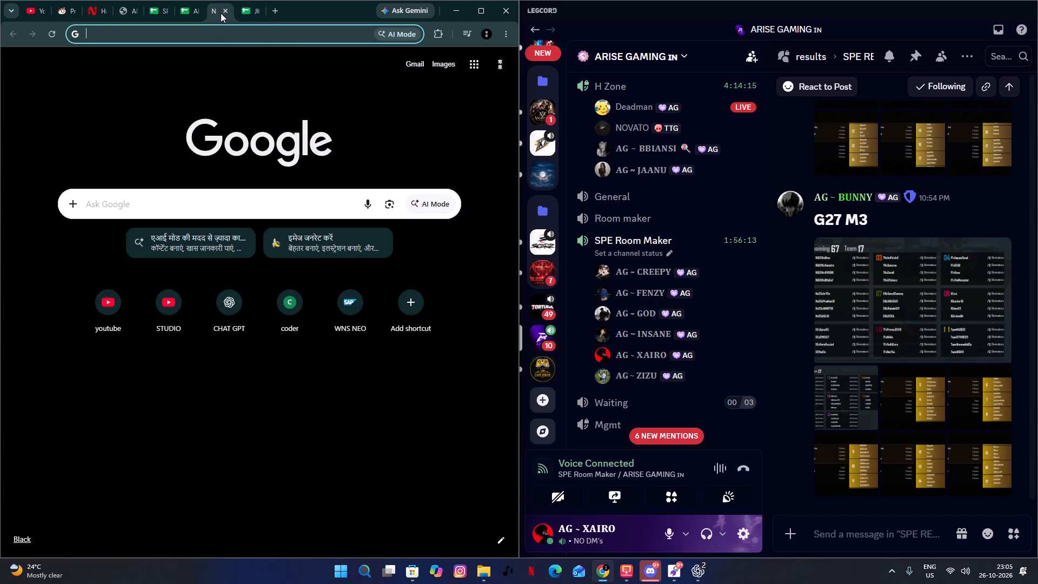
left_click(223, 13)
left_click(198, 10)
scroll(264, 118, "up", 5)
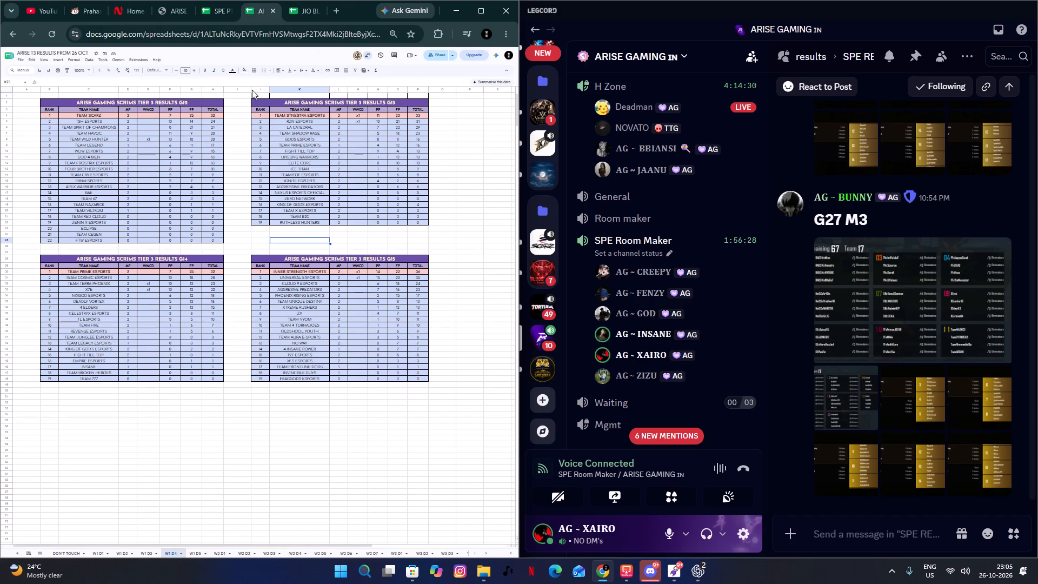
scroll(227, 59, "up", 1)
left_click(174, 5)
left_click(186, 12)
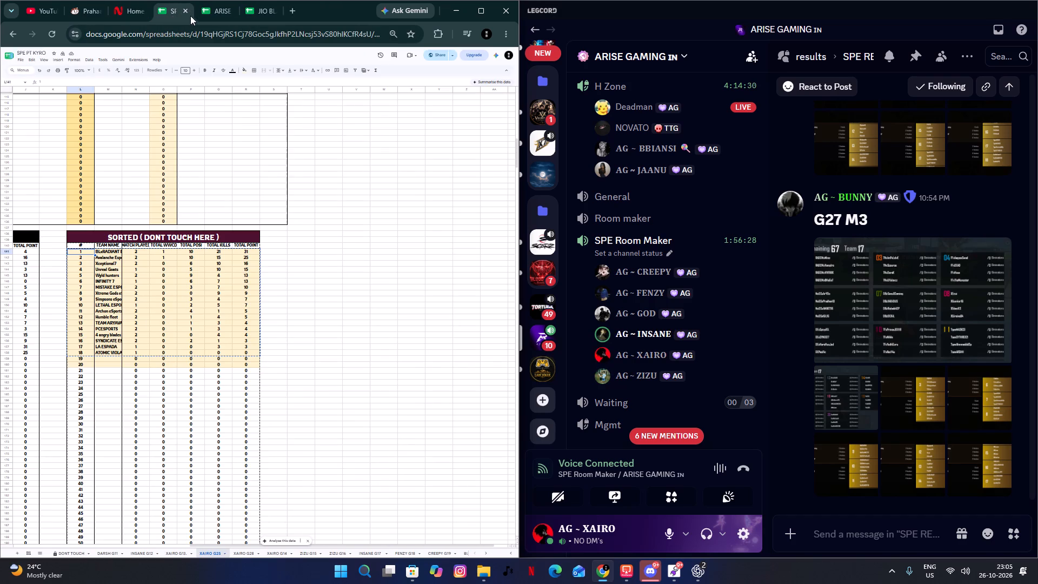
Switch to Legcord and open the mgmt chat channel of the ARISE GAMING server.
scroll(156, 124, "up", 4, "ctrl")
scroll(727, 282, "up", 5)
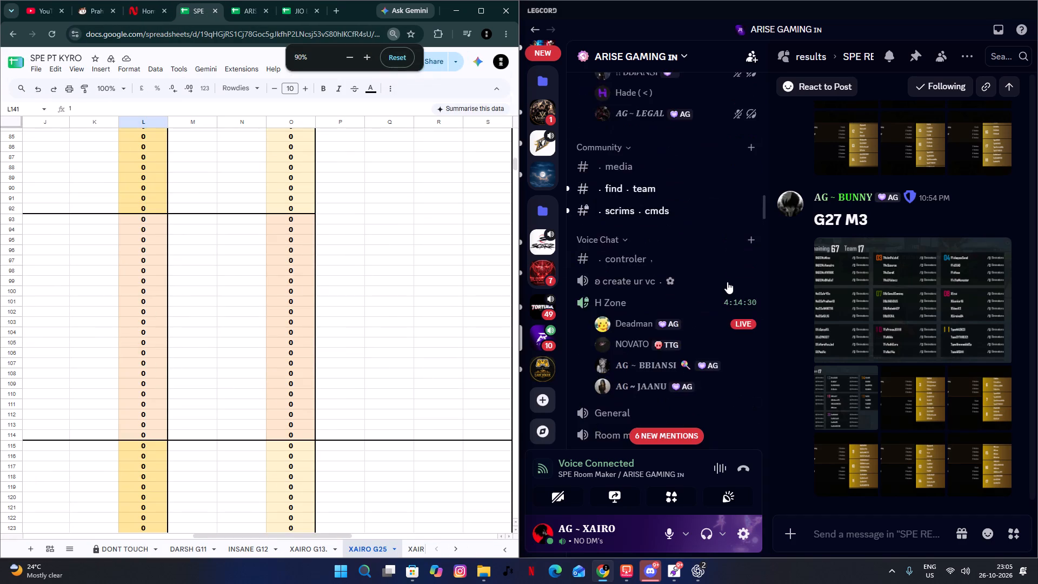
scroll(727, 282, "up", 17)
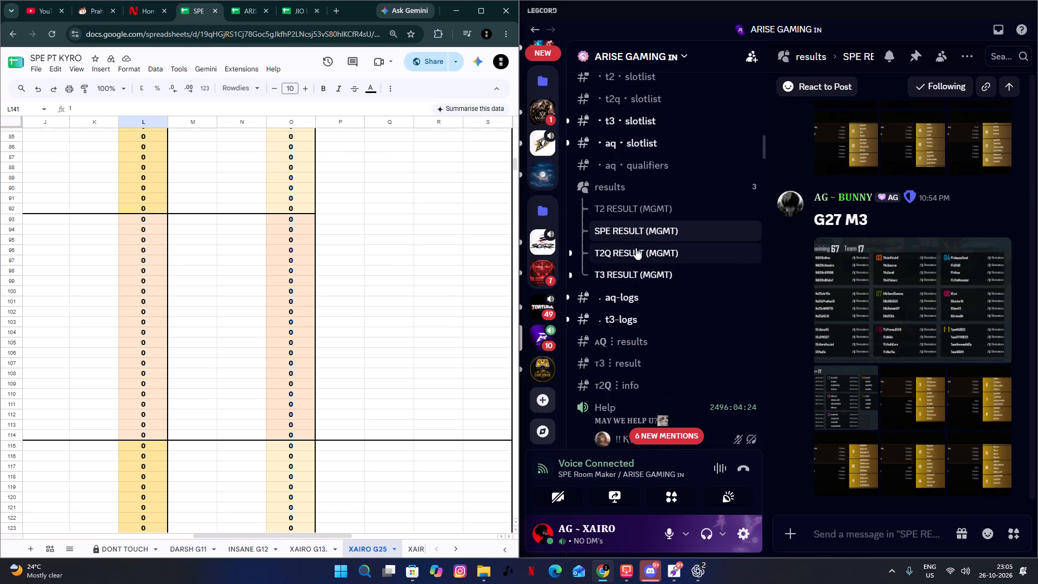
scroll(872, 346, "down", 7)
scroll(577, 216, "up", 2)
scroll(577, 216, "down", 1)
scroll(577, 216, "up", 6)
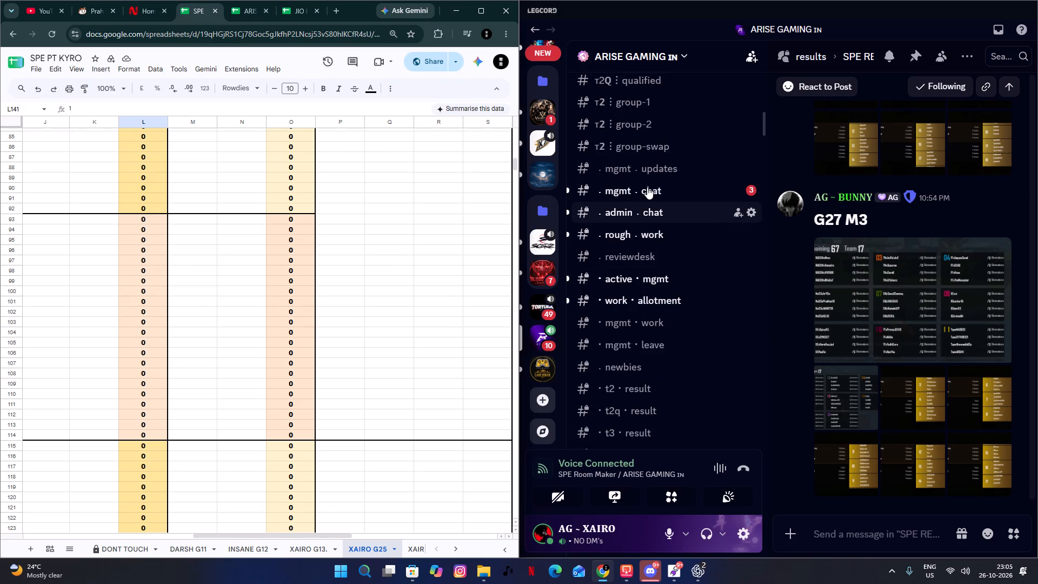
left_click(647, 187)
Read through the unread messages in mgmt chat down to the latest one.
scroll(880, 306, "down", 13)
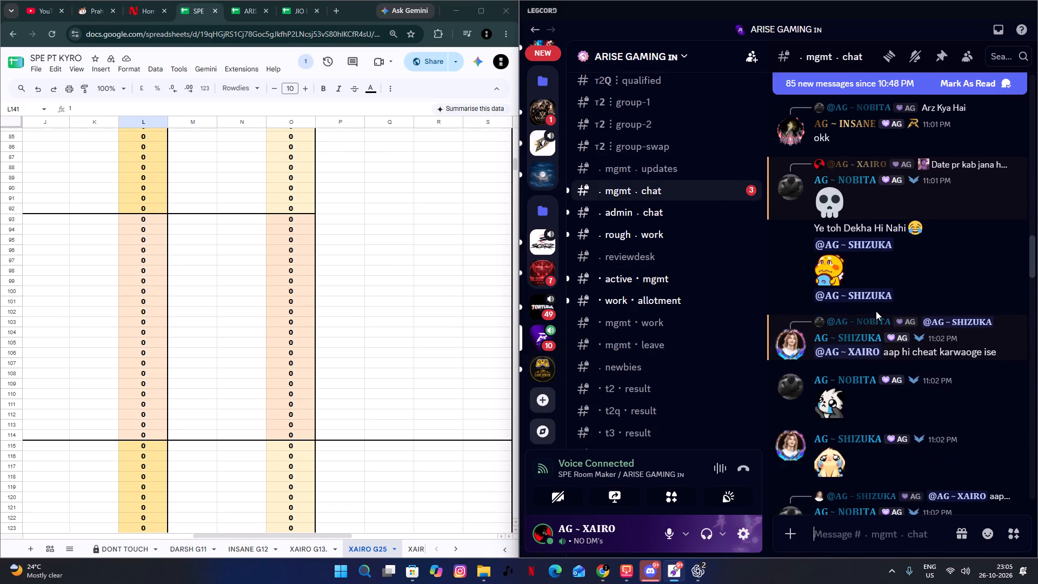
scroll(876, 293, "up", 3)
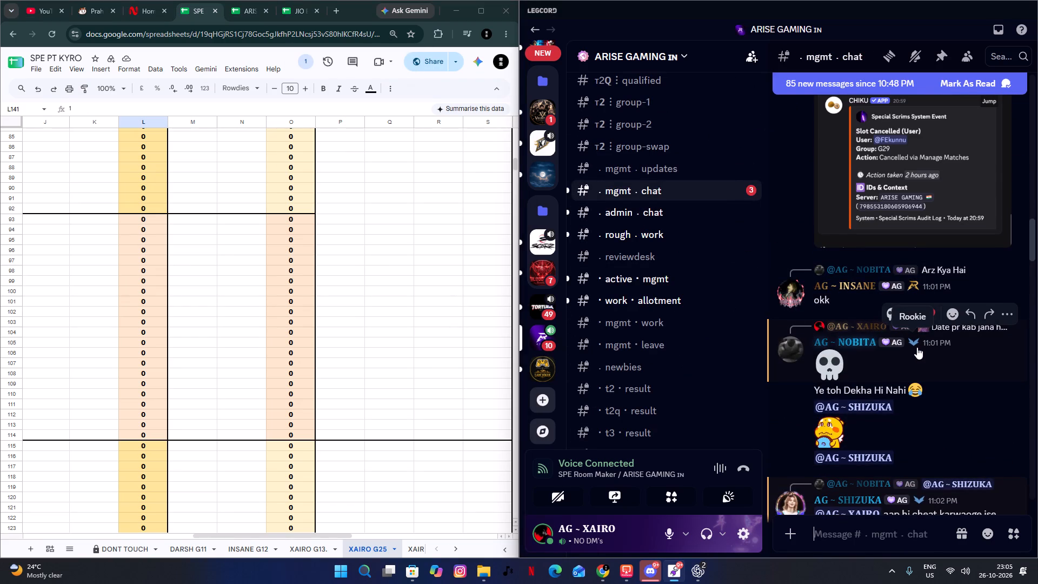
scroll(823, 223, "down", 1)
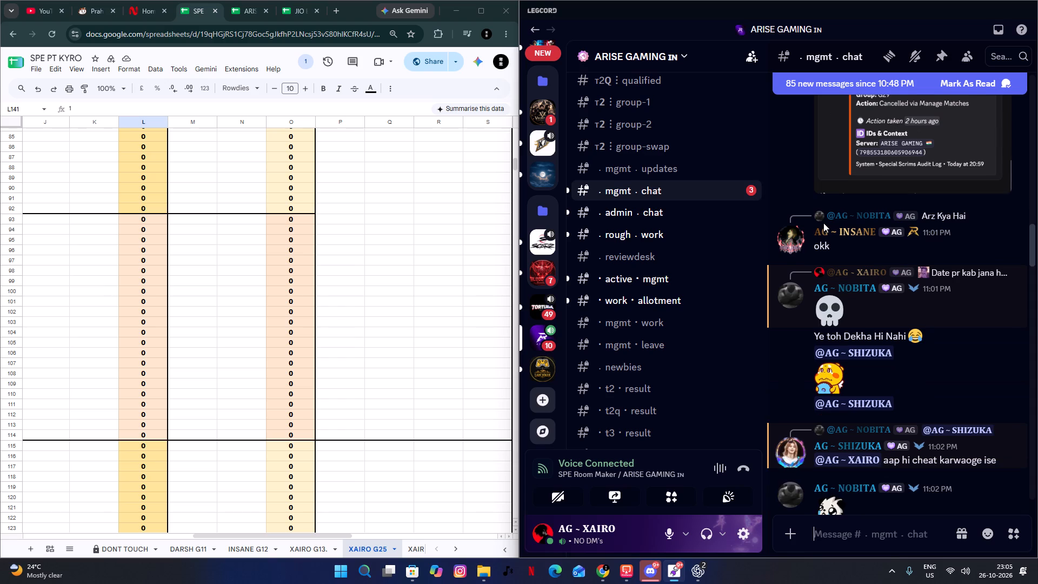
scroll(823, 223, "down", 13)
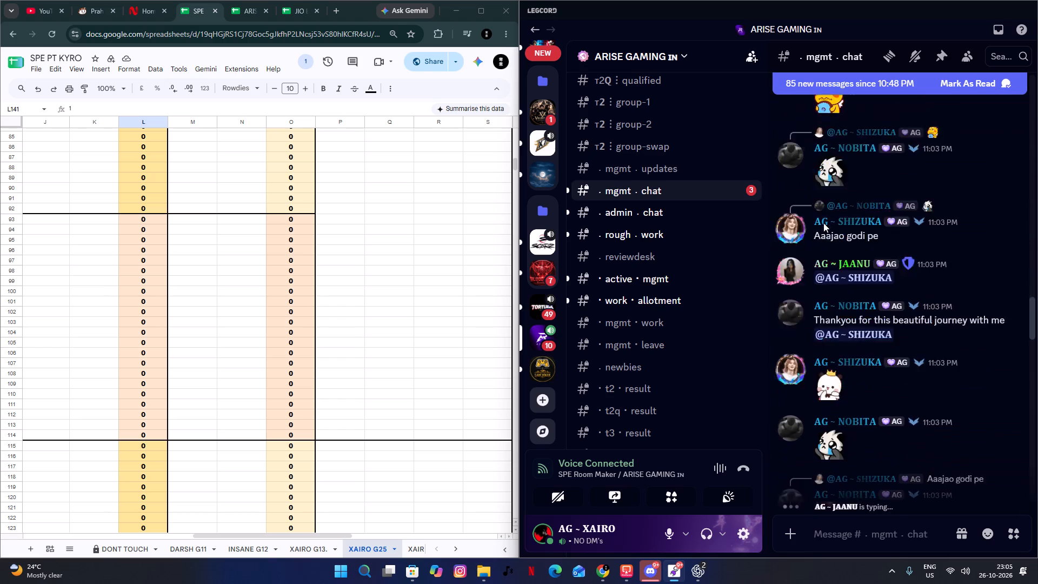
scroll(823, 223, "down", 12)
scroll(826, 228, "up", 2)
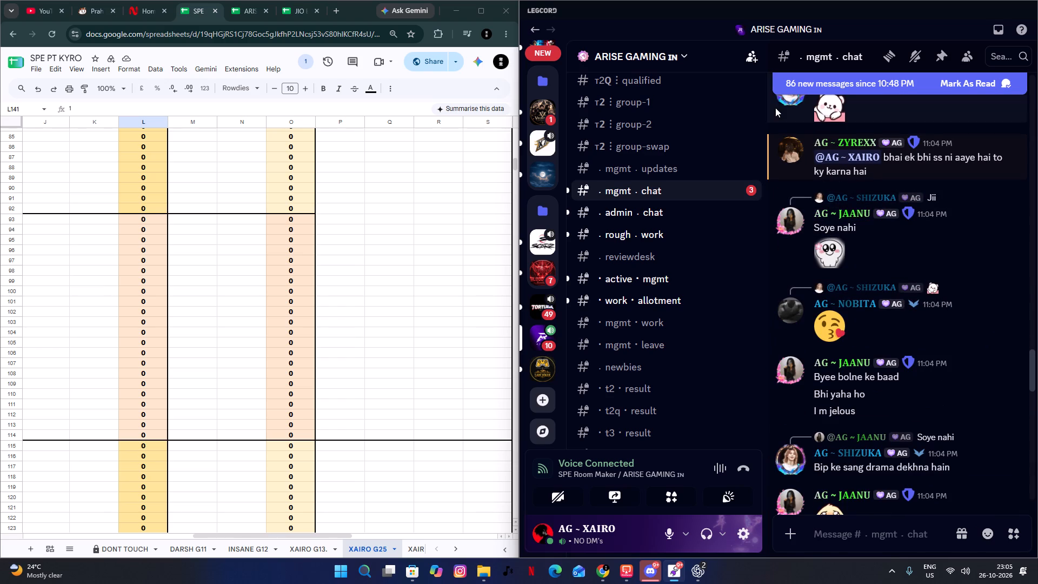
scroll(899, 150, "down", 5)
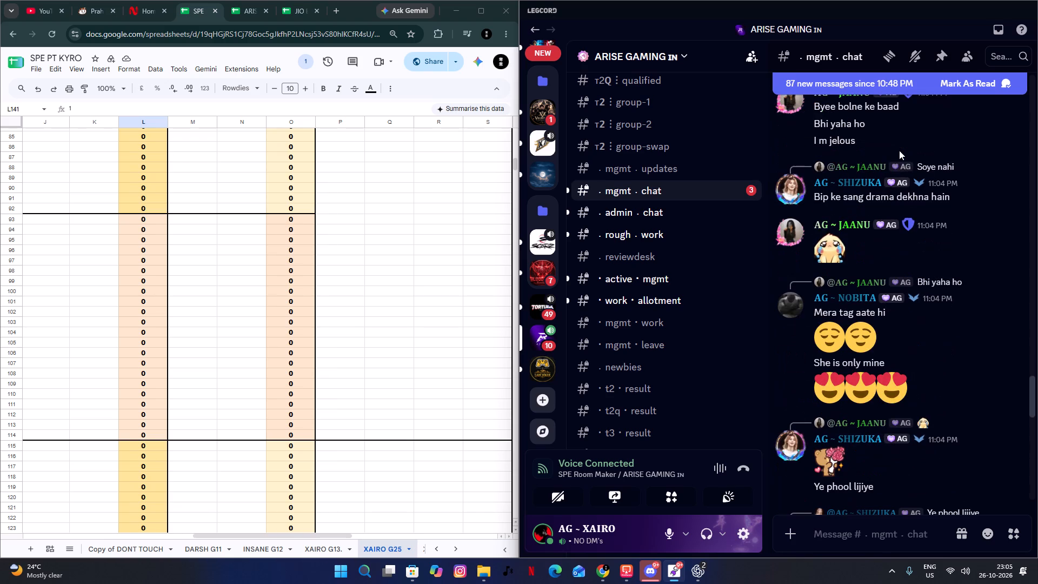
scroll(899, 150, "down", 14)
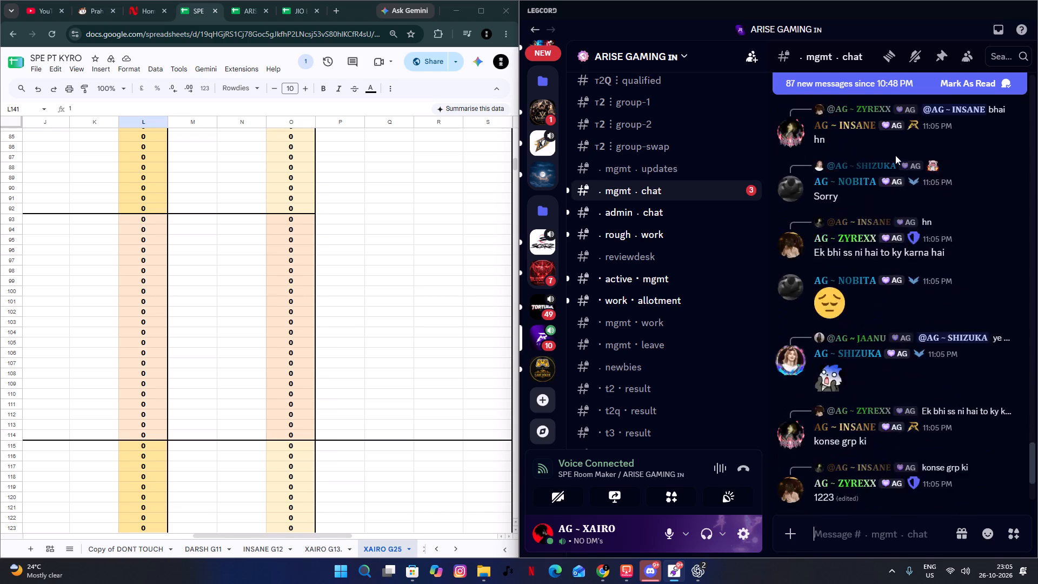
scroll(895, 155, "down", 4)
scroll(649, 130, "down", 11)
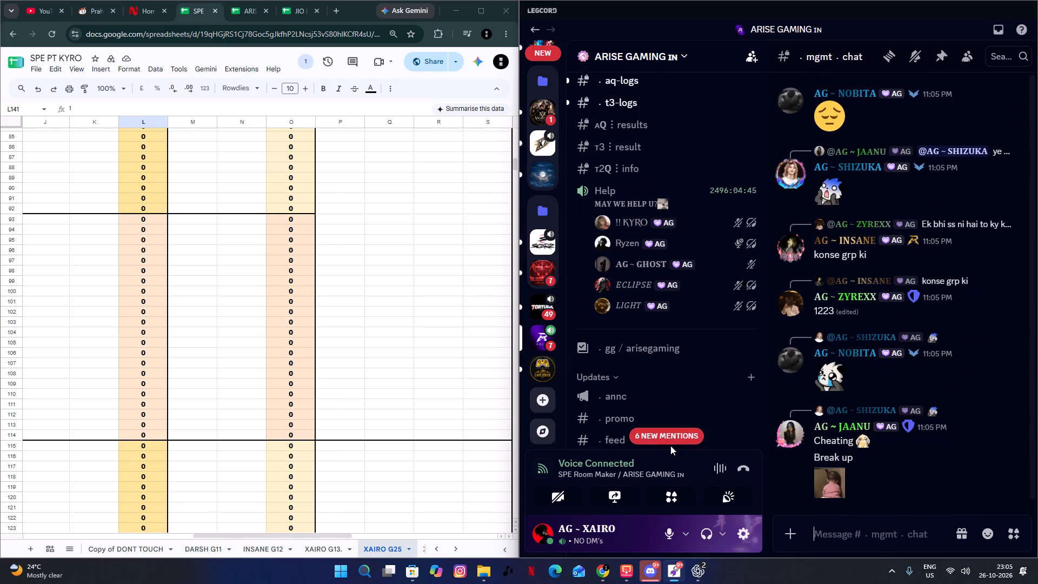
Go to the unread mentions in the channel list and view ticket-1818 and ticket-1819.
left_click(670, 446)
left_click(672, 434)
left_click(670, 424)
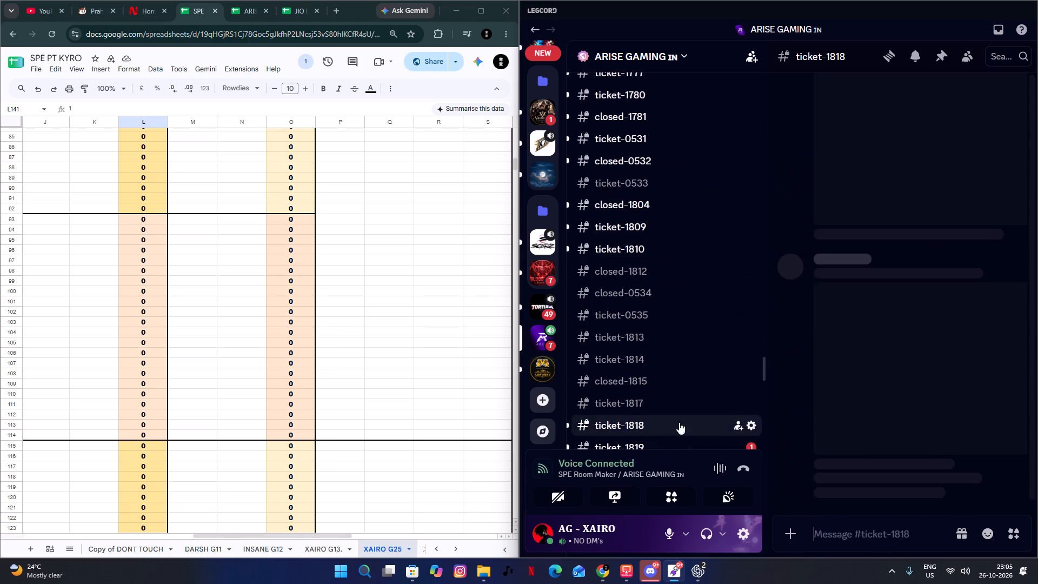
scroll(904, 438, "down", 6)
scroll(662, 419, "down", 3)
left_click(659, 288)
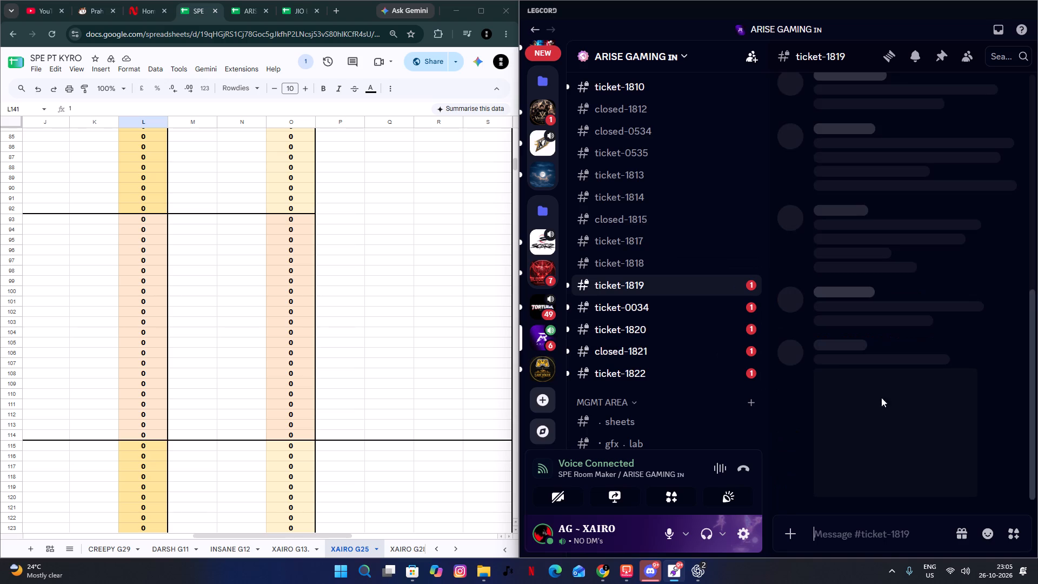
scroll(888, 397, "down", 12)
Open ticket-0034 and read its submitted form details and replies.
left_click(607, 315)
scroll(961, 341, "down", 5)
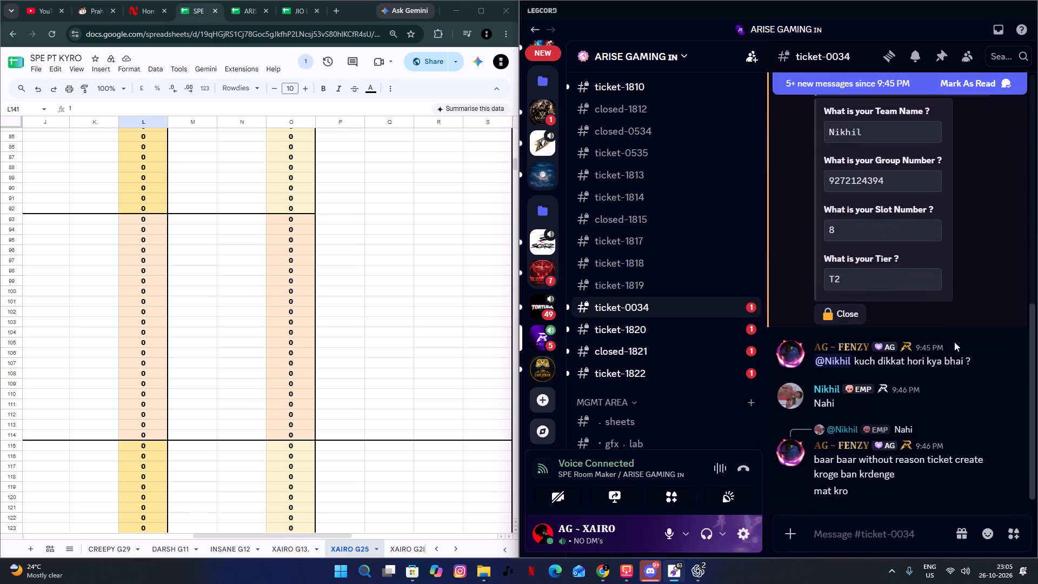
scroll(949, 342, "up", 4)
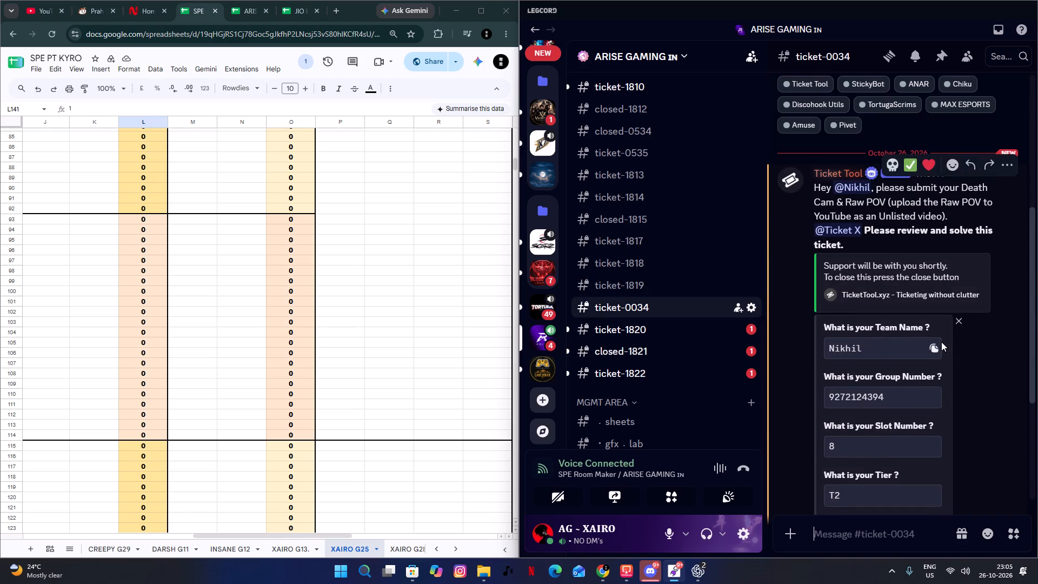
scroll(937, 342, "down", 6)
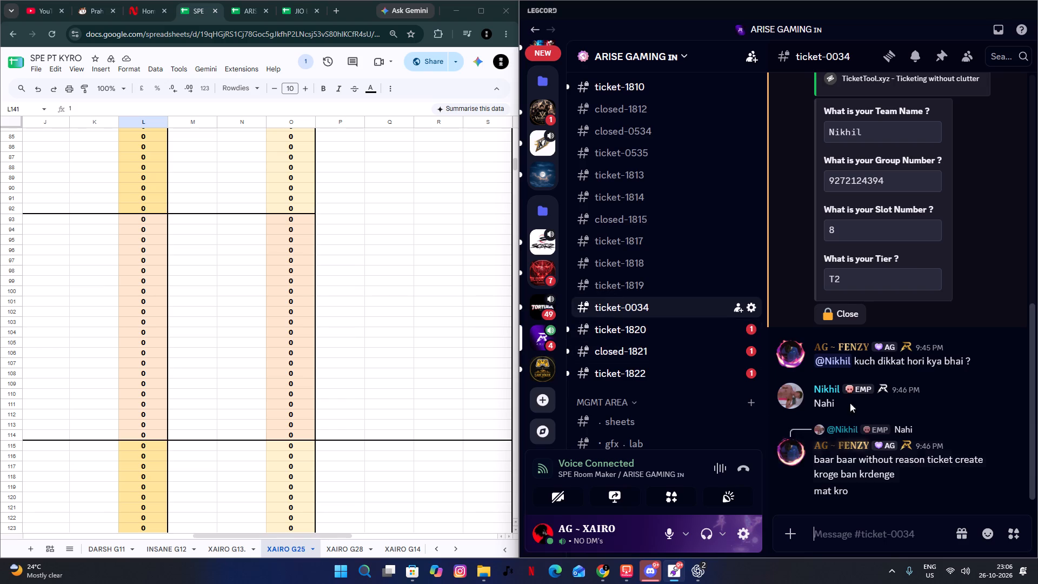
View the full profile of the member who opened ticket-0034, including their roles, and close it again.
left_click(791, 387)
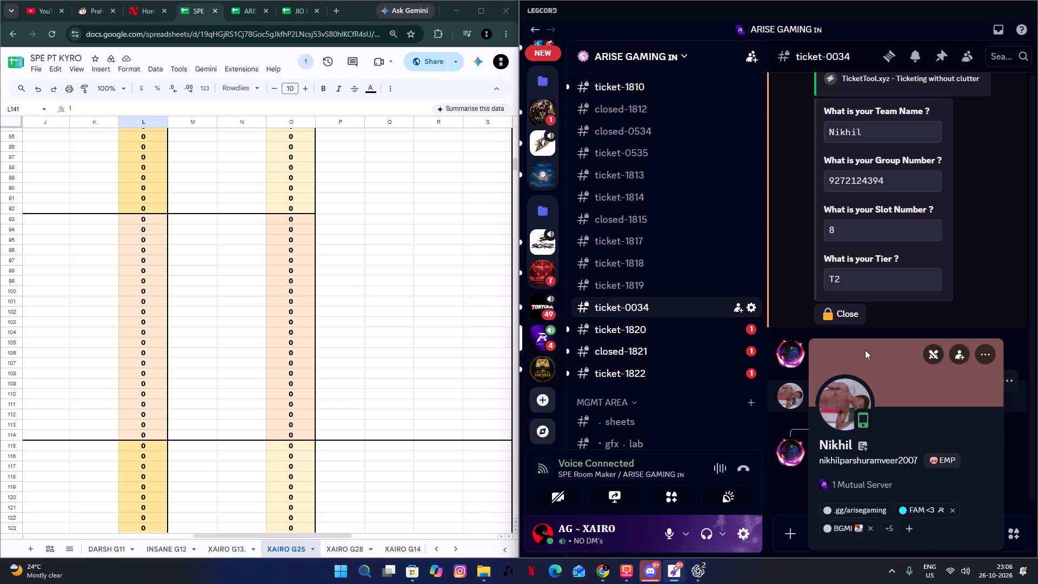
left_click(836, 402)
left_click(603, 165)
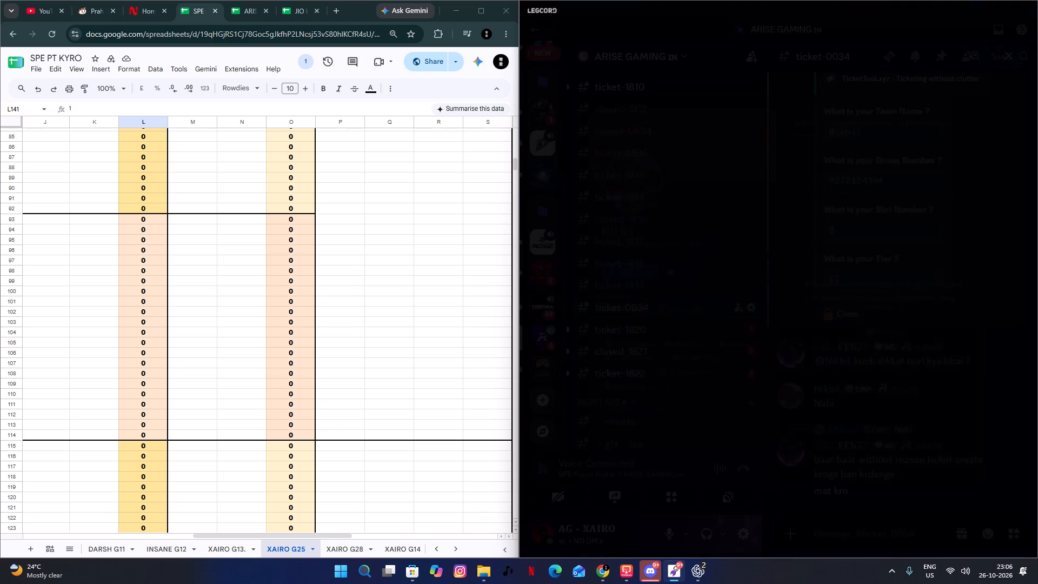
left_click(1014, 328)
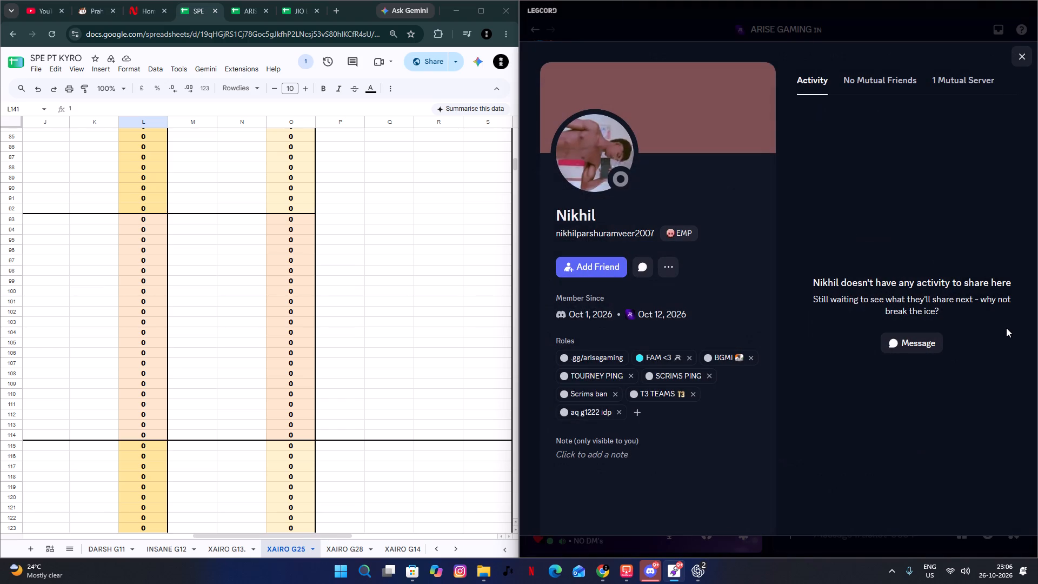
left_click(1037, 43)
left_click(1020, 57)
Open ticket-1820 and read through the team owner's appeal and the management reply below it.
left_click(674, 336)
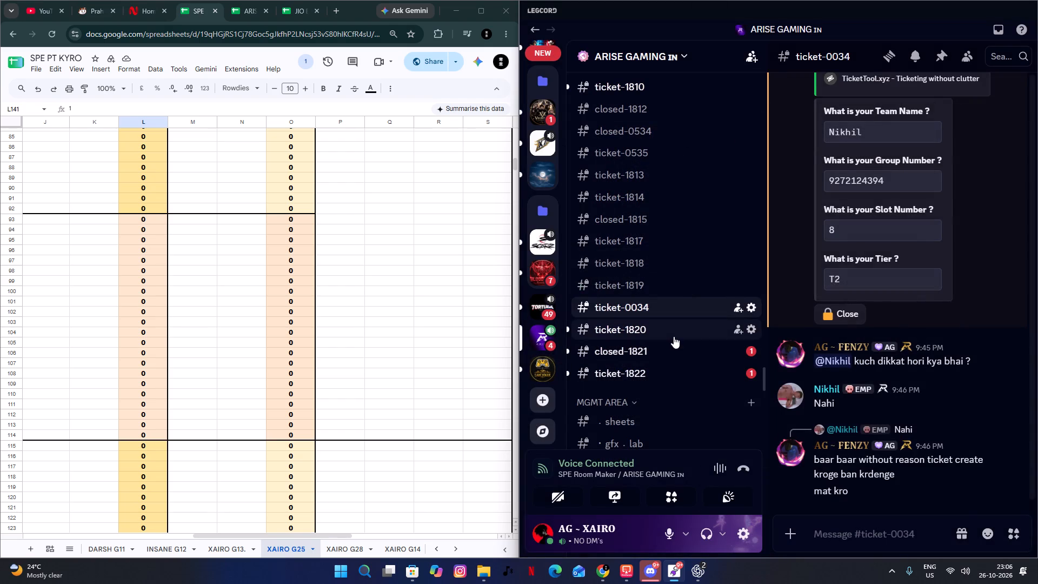
scroll(881, 376, "down", 7)
scroll(880, 376, "up", 3)
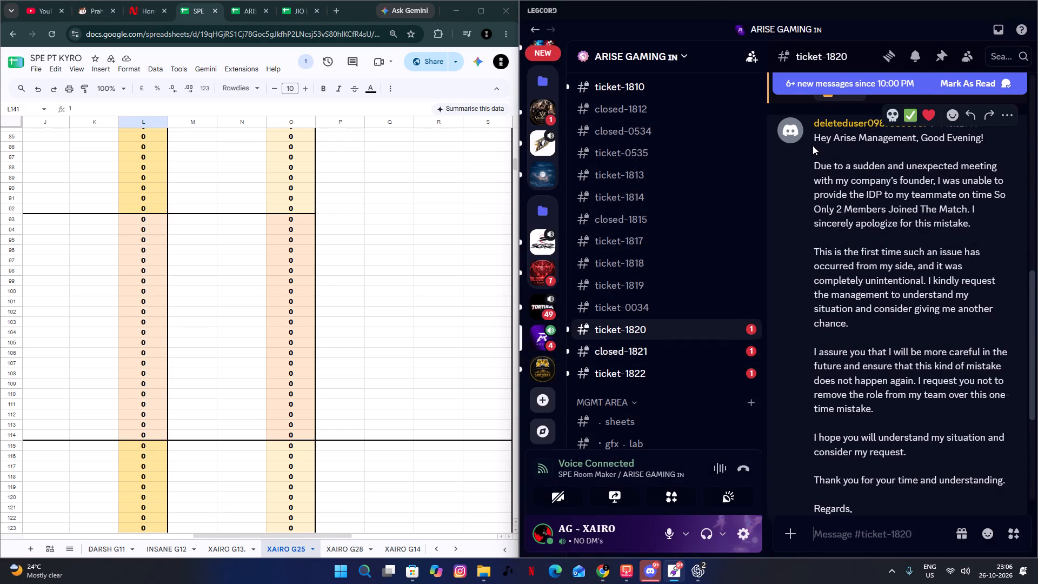
left_click_drag(811, 145, 916, 274)
left_click(925, 249)
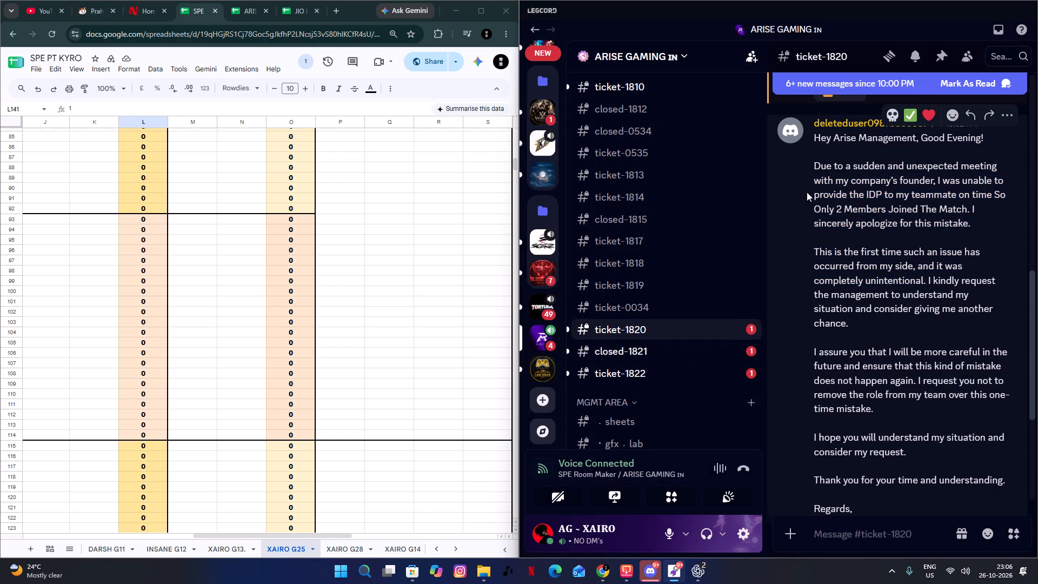
left_click_drag(800, 187, 968, 201)
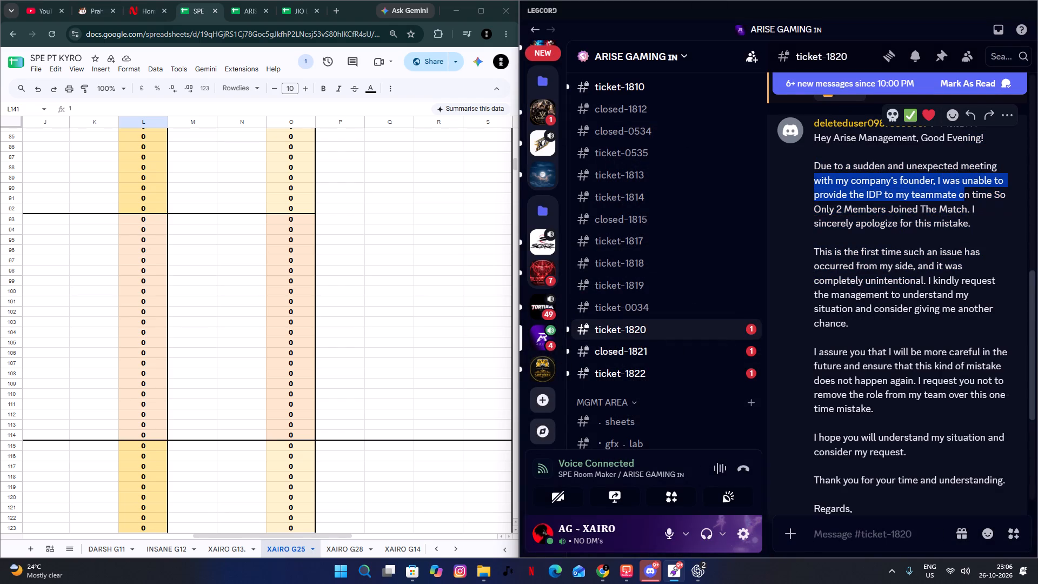
left_click_drag(968, 201, 949, 228)
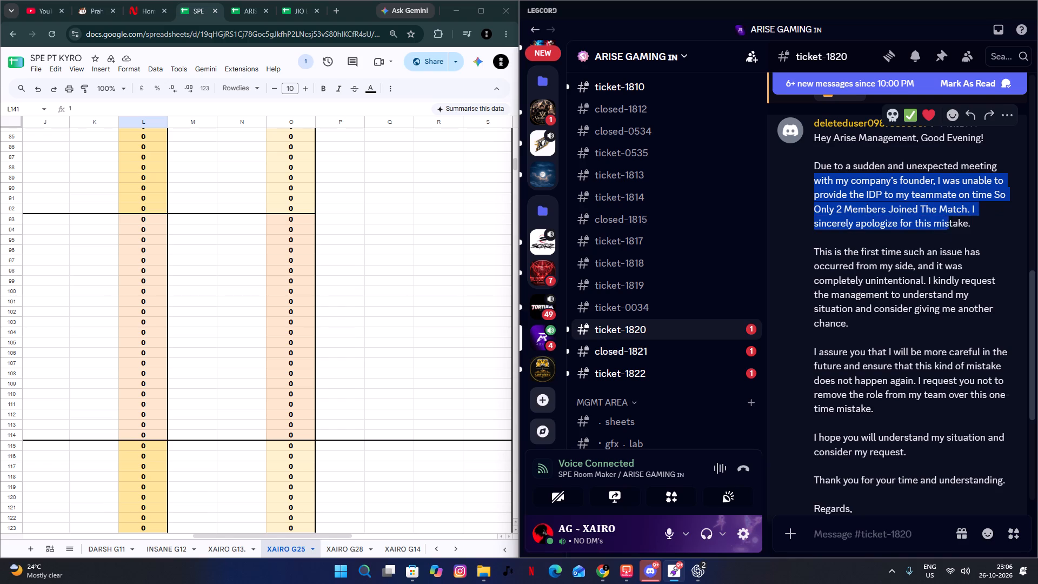
left_click_drag(949, 228, 892, 255)
left_click(892, 255)
left_click_drag(787, 256, 936, 256)
scroll(914, 279, "down", 2)
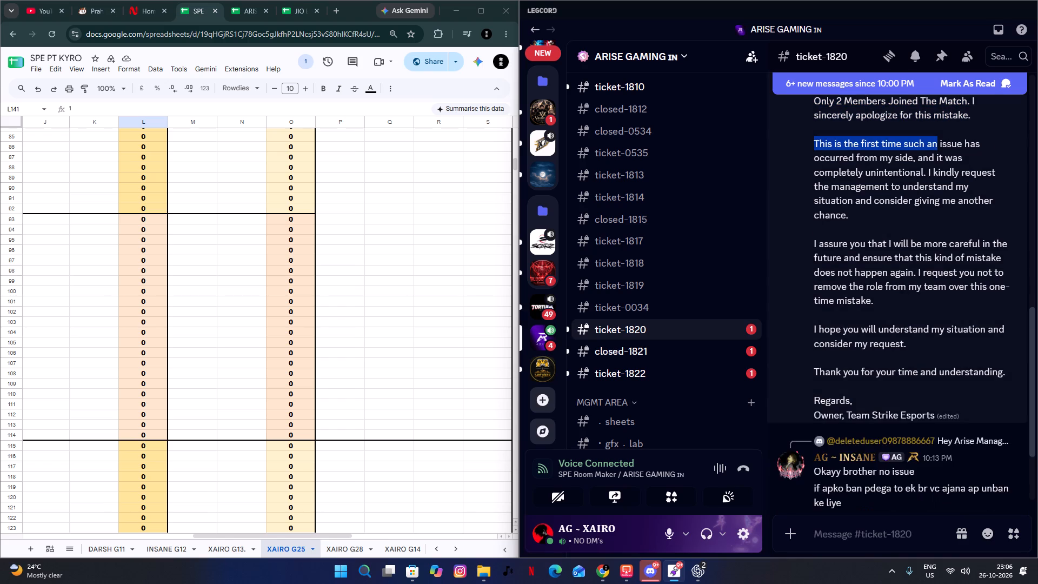
scroll(900, 291, "down", 7)
View the latest messages in closed-1821 and ticket-1822.
left_click(629, 350)
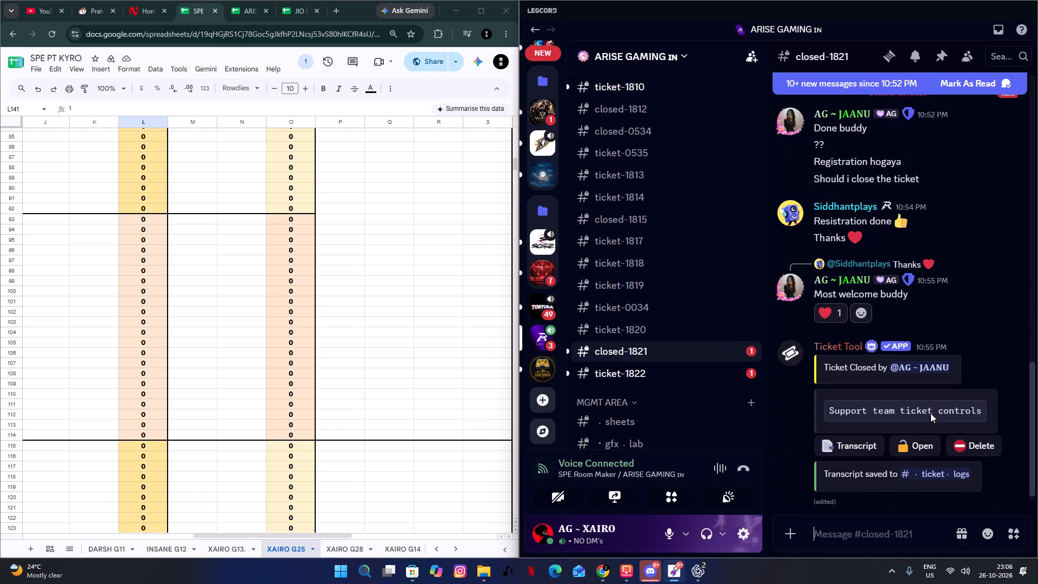
scroll(930, 413, "down", 8)
left_click(602, 387)
left_click(603, 375)
scroll(898, 415, "down", 8)
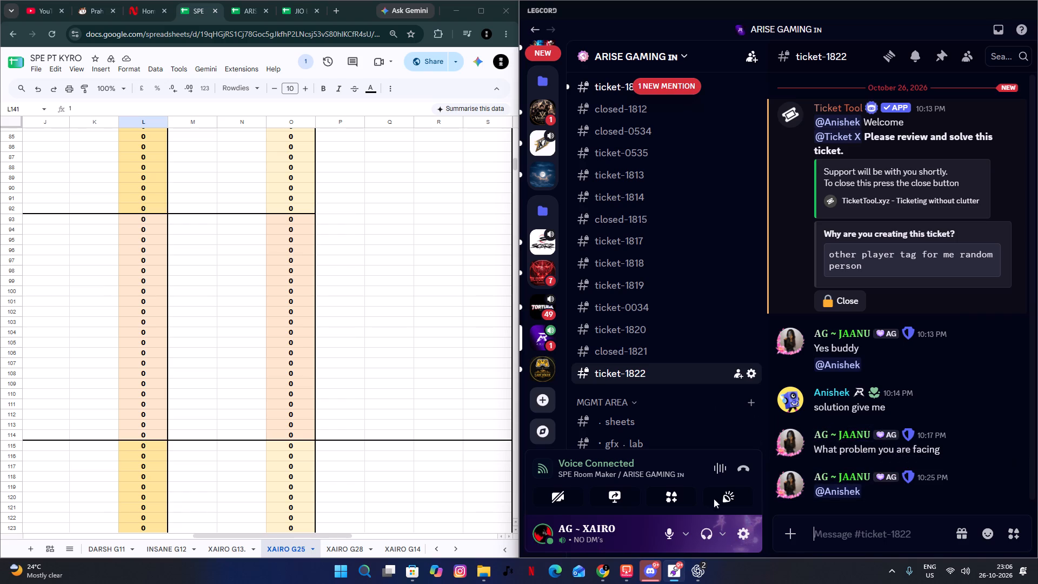
Go to the new mention in the T2Q queries channel, and check the recent messages in T3 queries as well.
left_click(672, 83)
scroll(713, 340, "down", 7)
scroll(691, 327, "up", 7)
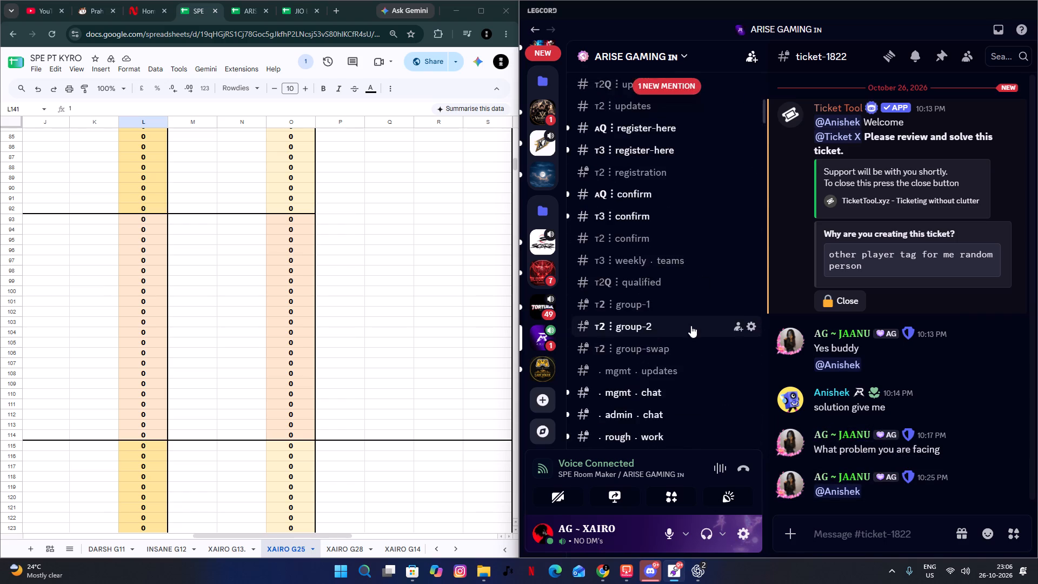
scroll(691, 326, "up", 2)
left_click(662, 209)
scroll(840, 417, "down", 7)
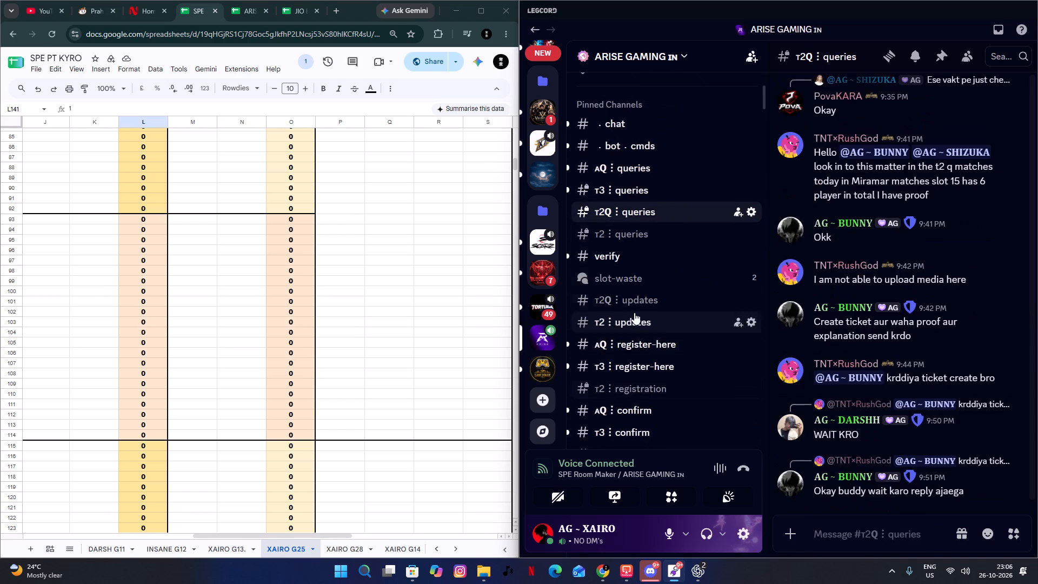
left_click(619, 194)
Open the admin chat channel and view its new messages.
scroll(865, 438, "down", 16)
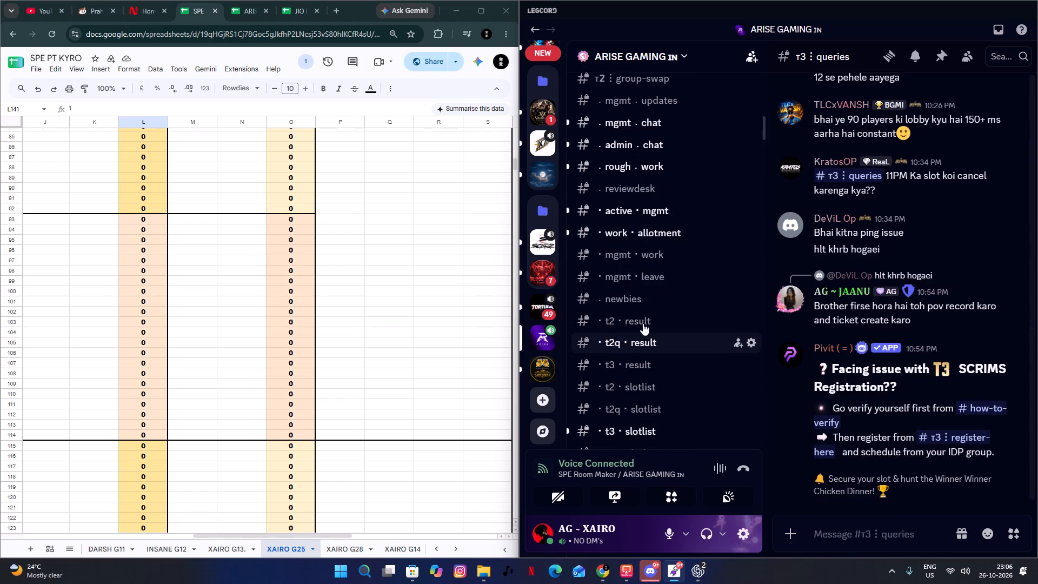
left_click(638, 139)
Open ticket-1737 under Help & Support and read its latest replies and earlier message history.
scroll(662, 425, "down", 13)
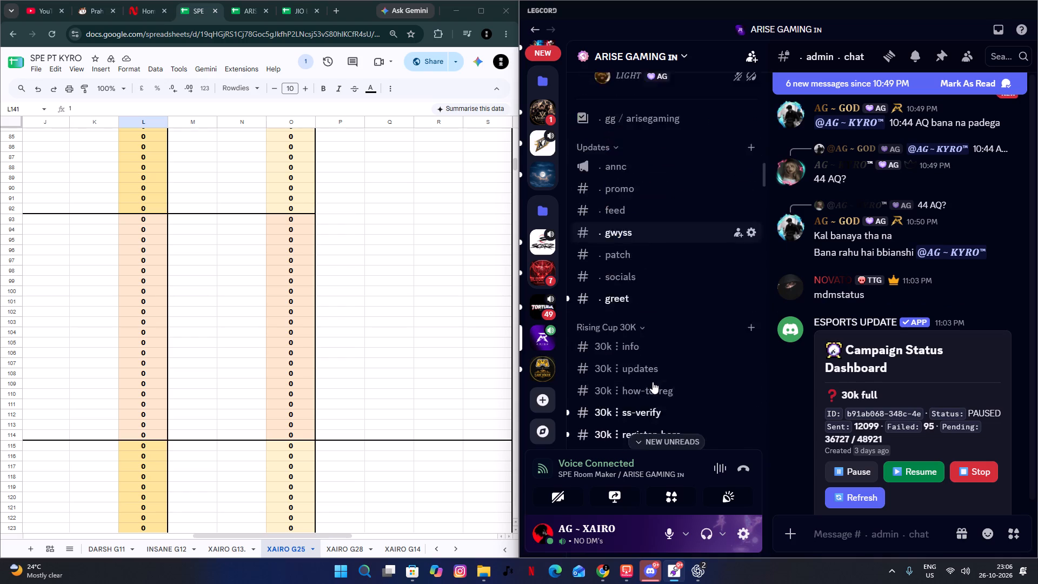
scroll(653, 382, "down", 20)
scroll(653, 382, "down", 7)
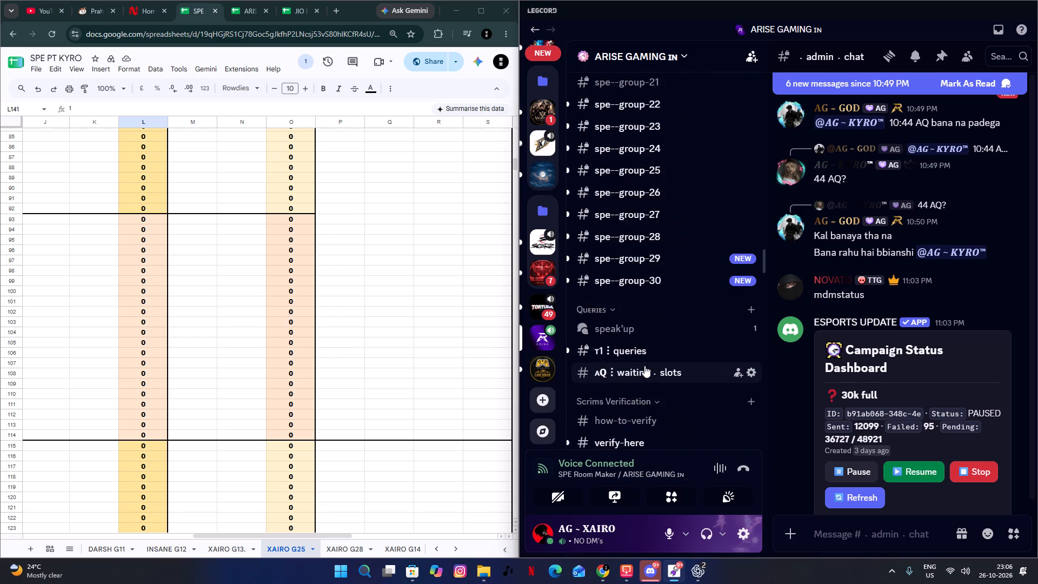
scroll(644, 366, "down", 20)
scroll(644, 366, "down", 6)
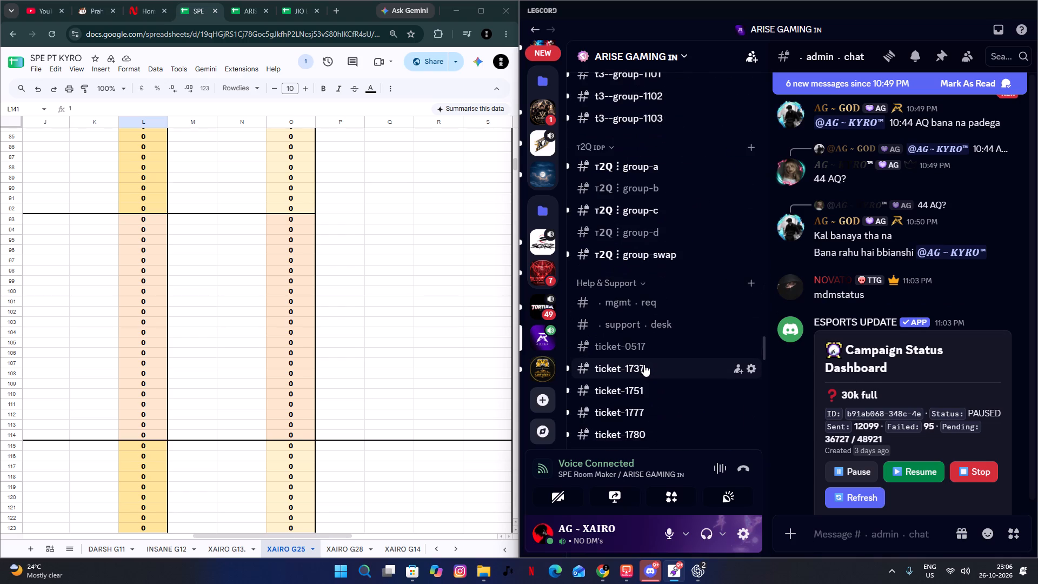
left_click(644, 364)
scroll(857, 436, "down", 7)
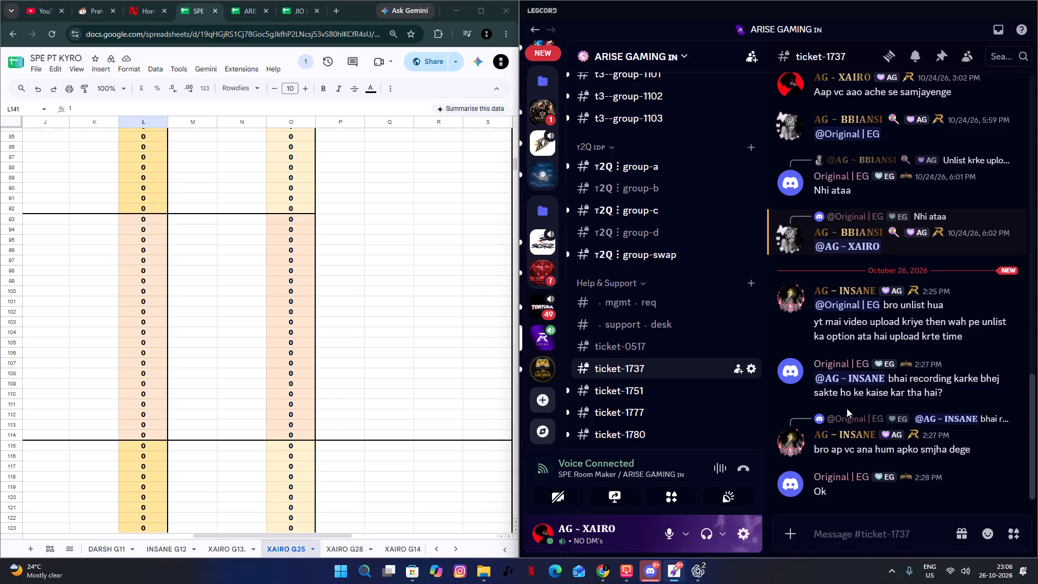
scroll(840, 408, "up", 1)
scroll(840, 408, "down", 4)
scroll(840, 408, "up", 9)
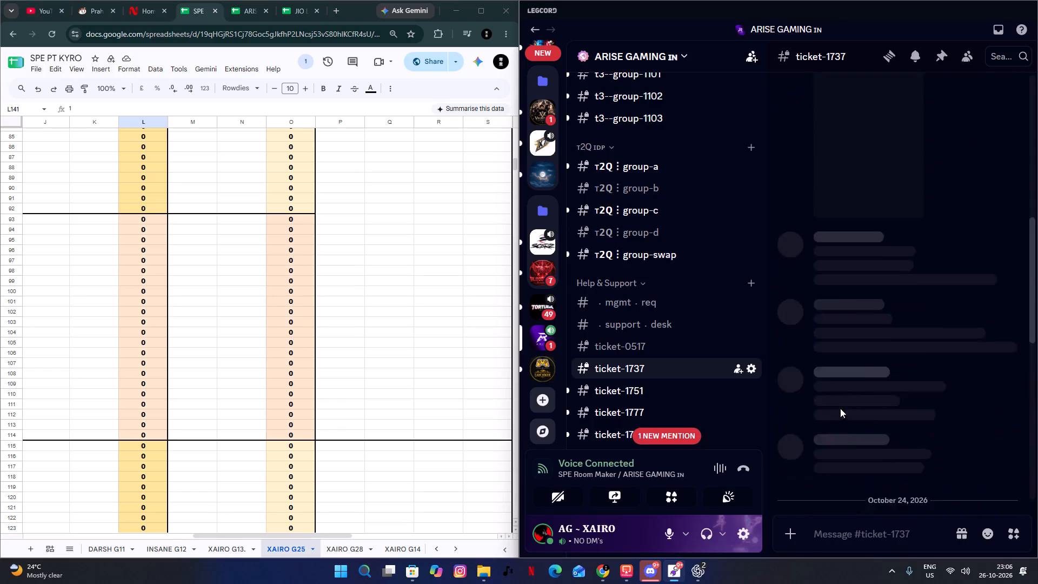
scroll(840, 408, "up", 6)
Open ticket-1751 and read the latest staff reply to the ticket's member.
left_click(643, 395)
scroll(919, 408, "down", 12)
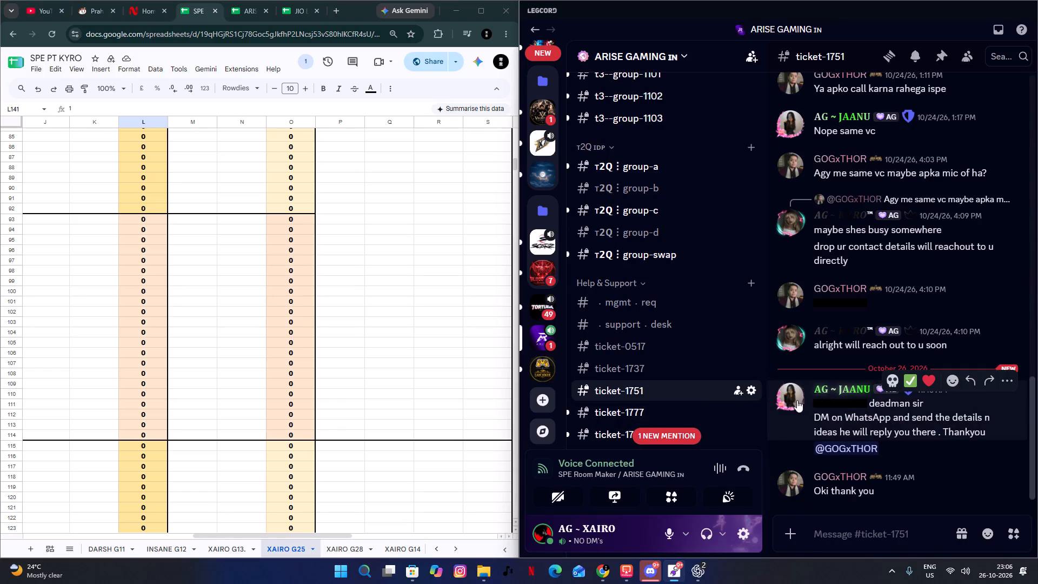
left_click(824, 393)
left_click(901, 423)
Open ticket-1777 and read the conversation down to its newest message.
scroll(640, 388, "down", 2)
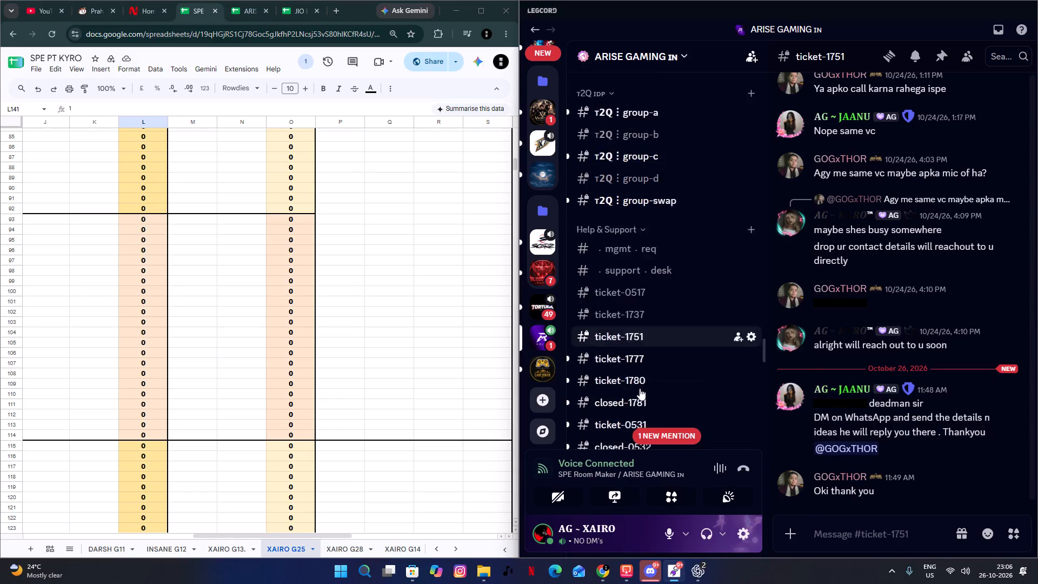
left_click(653, 299)
scroll(939, 434, "down", 10)
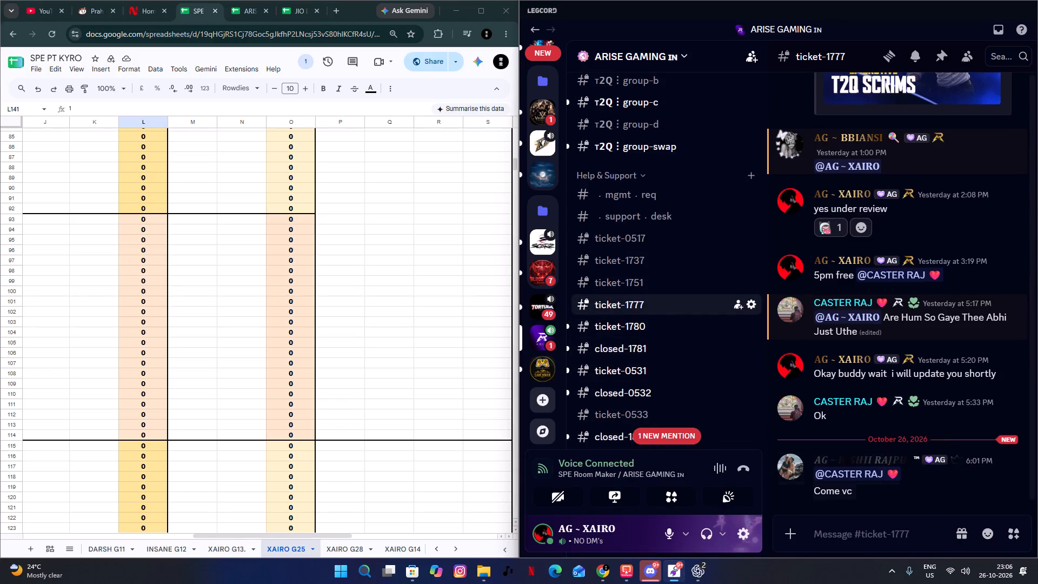
left_click(886, 543)
Read the new messages in ticket-1780 and closed-1781.
left_click(607, 325)
scroll(927, 415, "down", 2)
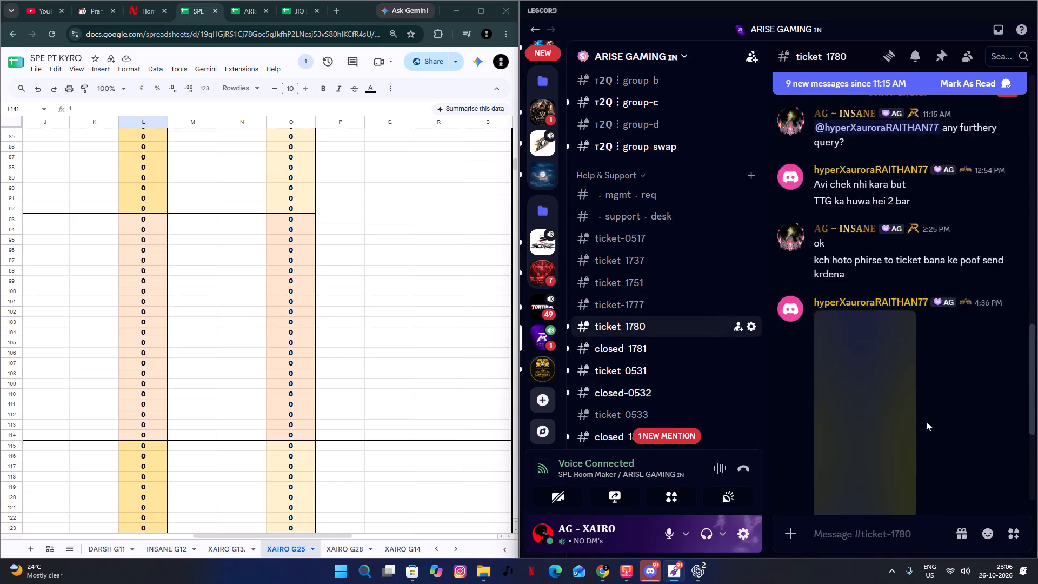
scroll(926, 421, "down", 6)
left_click(600, 333)
left_click(599, 341)
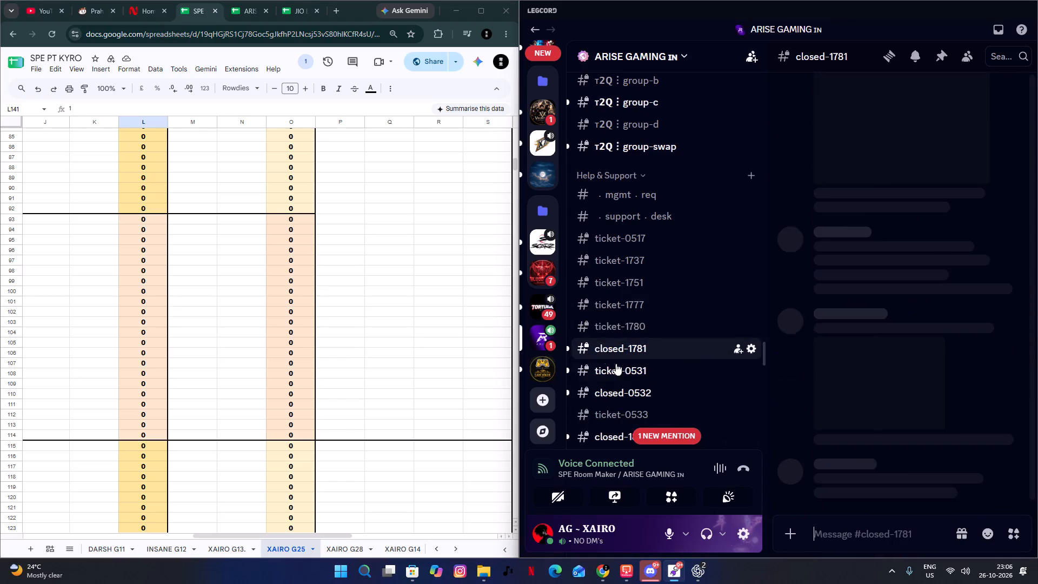
scroll(956, 489, "down", 8)
scroll(771, 379, "up", 3)
scroll(807, 381, "down", 6)
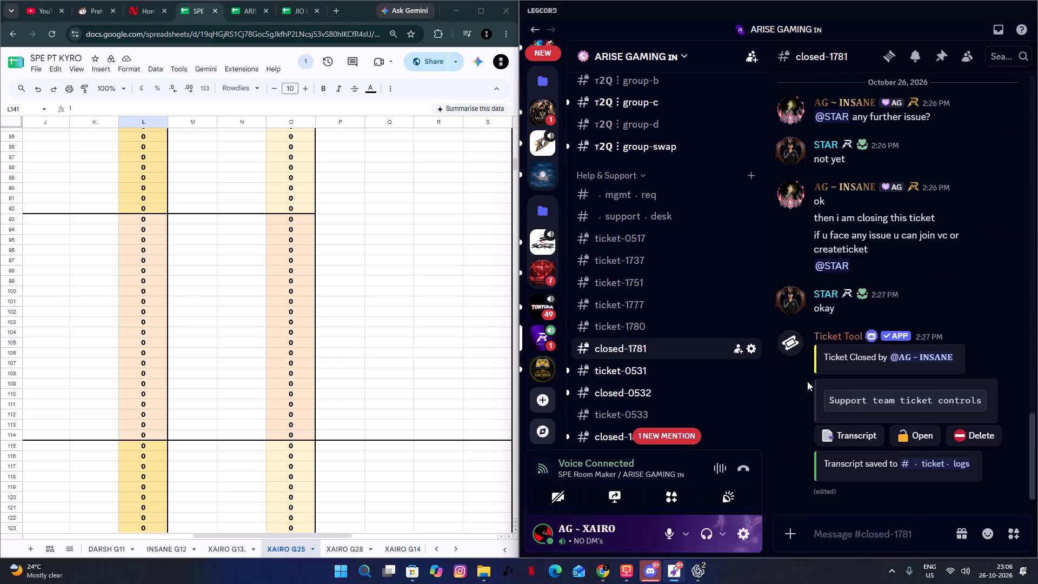
Open ticket-0531 and read its latest replies and the earlier discussion about staff membership in another server.
left_click(624, 381)
scroll(875, 379, "down", 7)
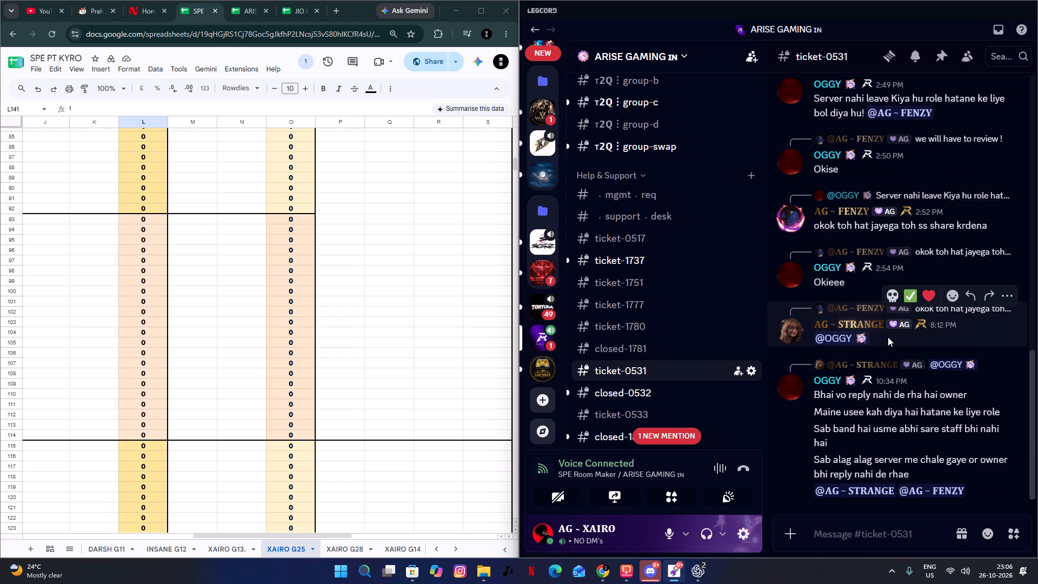
left_click(857, 549)
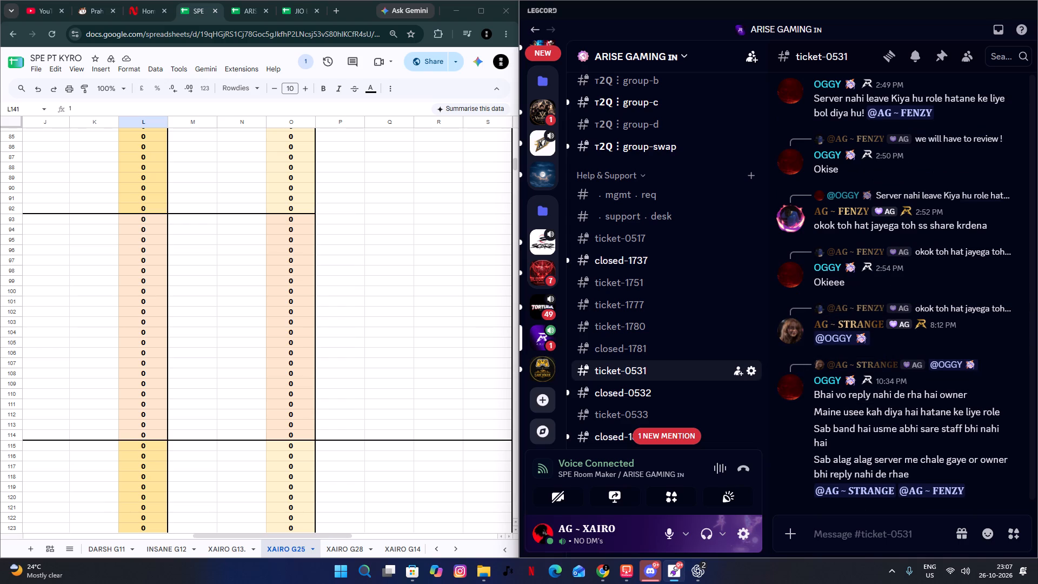
scroll(839, 421, "up", 6)
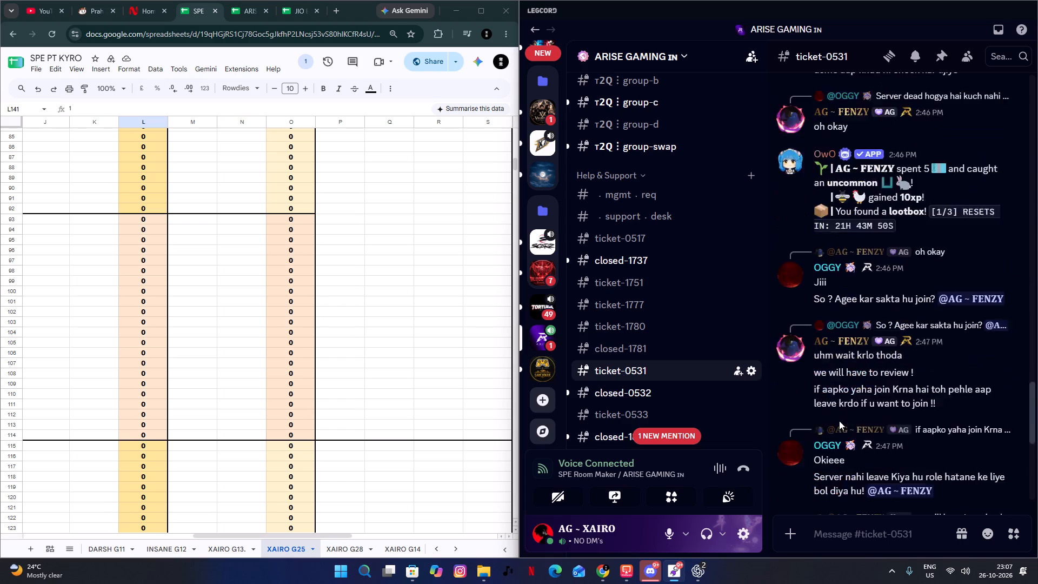
scroll(839, 421, "up", 7)
Open ticket-0533 and read its submitted form details and the staff reply.
scroll(691, 337, "up", 6)
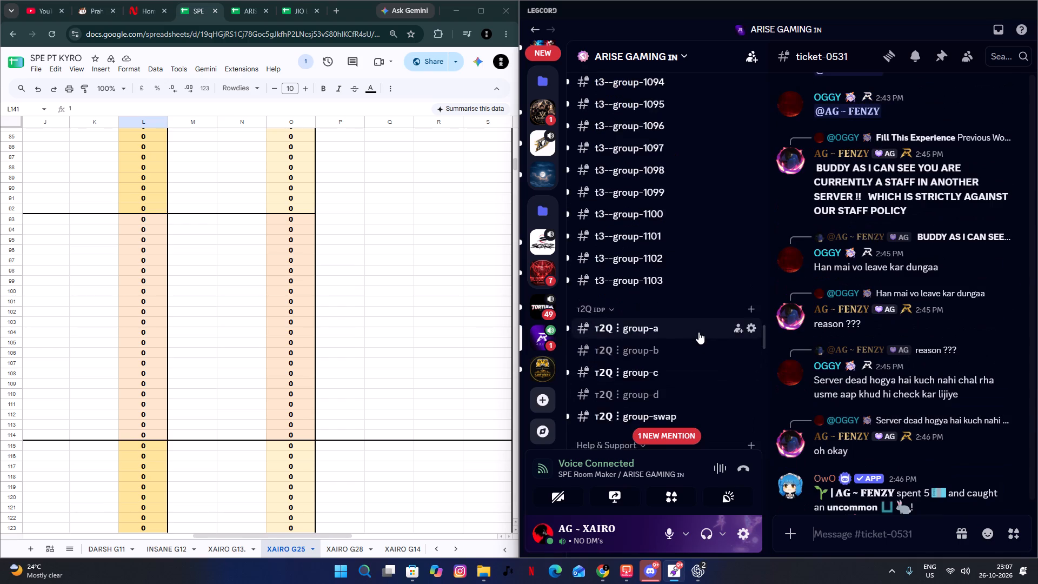
scroll(698, 332, "up", 4)
scroll(700, 332, "down", 13)
left_click(690, 228)
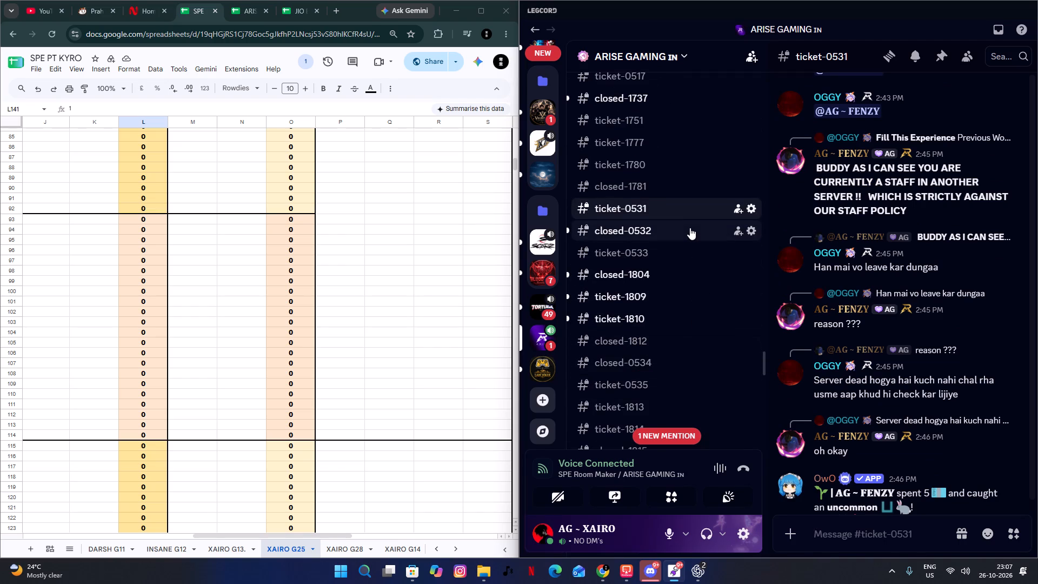
left_click(670, 250)
scroll(948, 456, "down", 7)
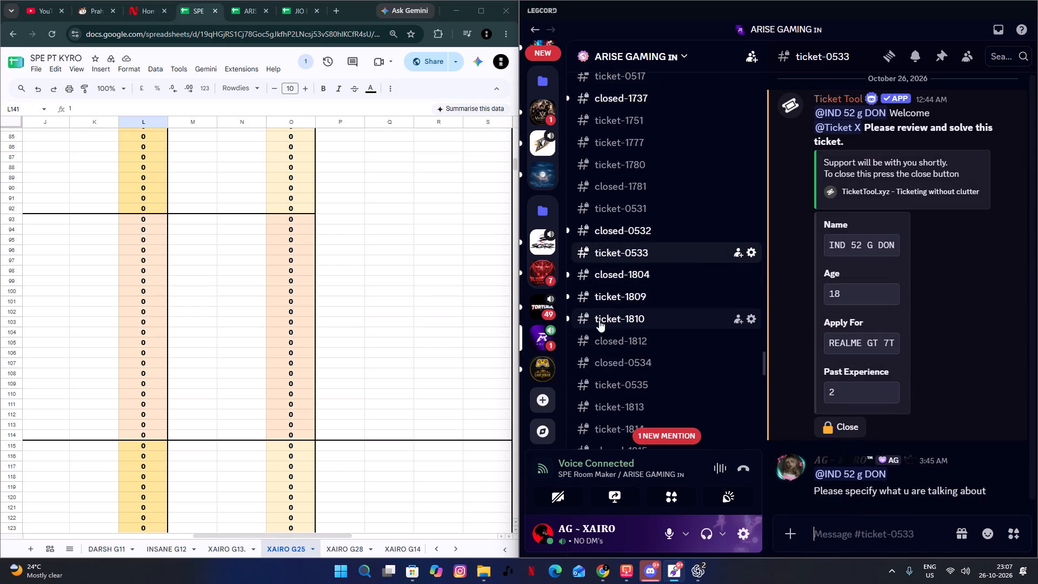
Read the latest messages in ticket-1809 and ticket-1810.
left_click(584, 281)
left_click(585, 295)
scroll(826, 427, "down", 7)
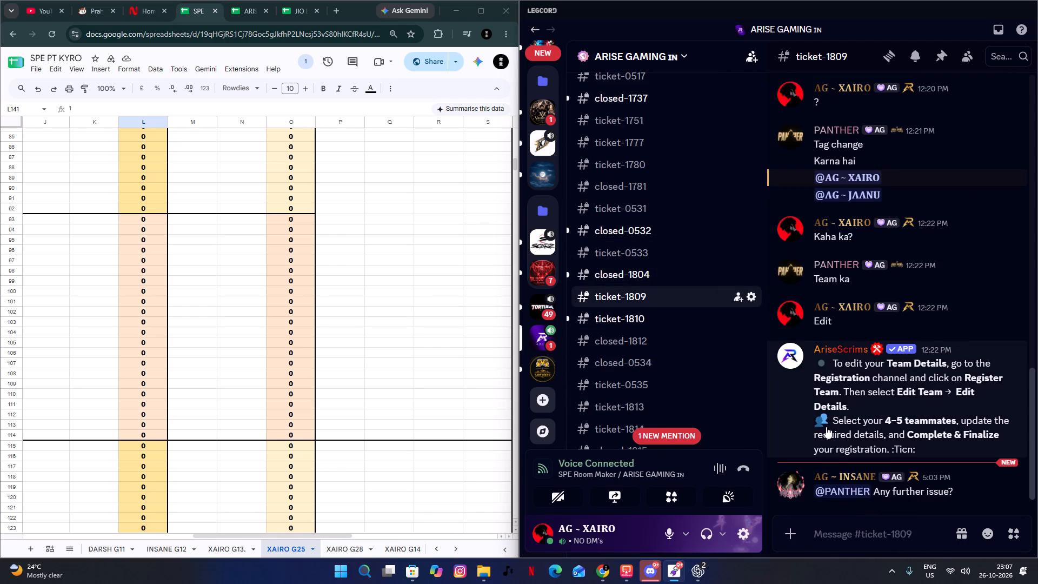
left_click(609, 328)
scroll(896, 355, "down", 5)
Return to mgmt chat and read its unread messages down to the latest one.
scroll(657, 349, "up", 2)
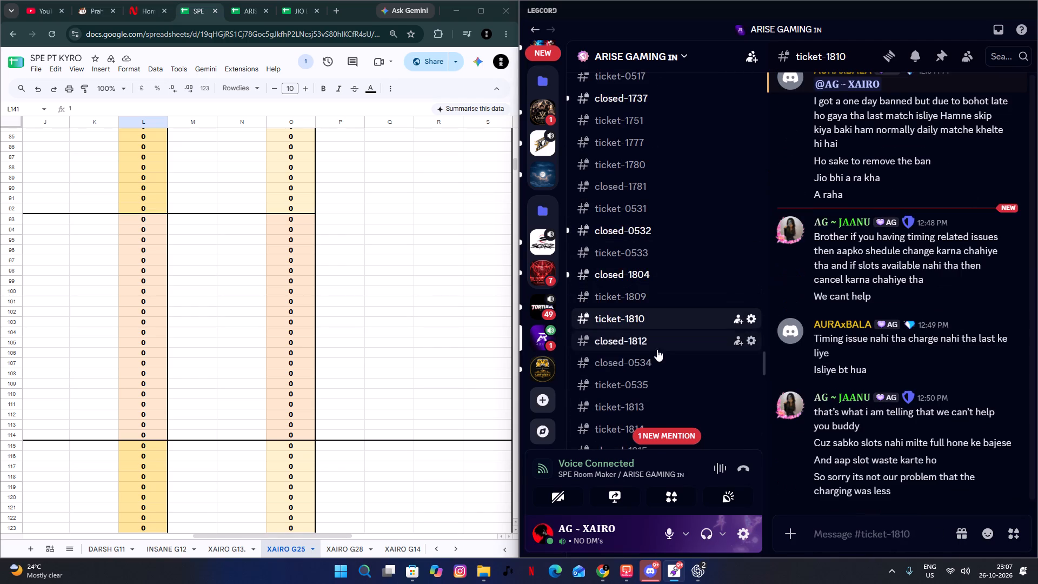
scroll(657, 349, "up", 20)
scroll(657, 349, "up", 20)
scroll(657, 349, "up", 4)
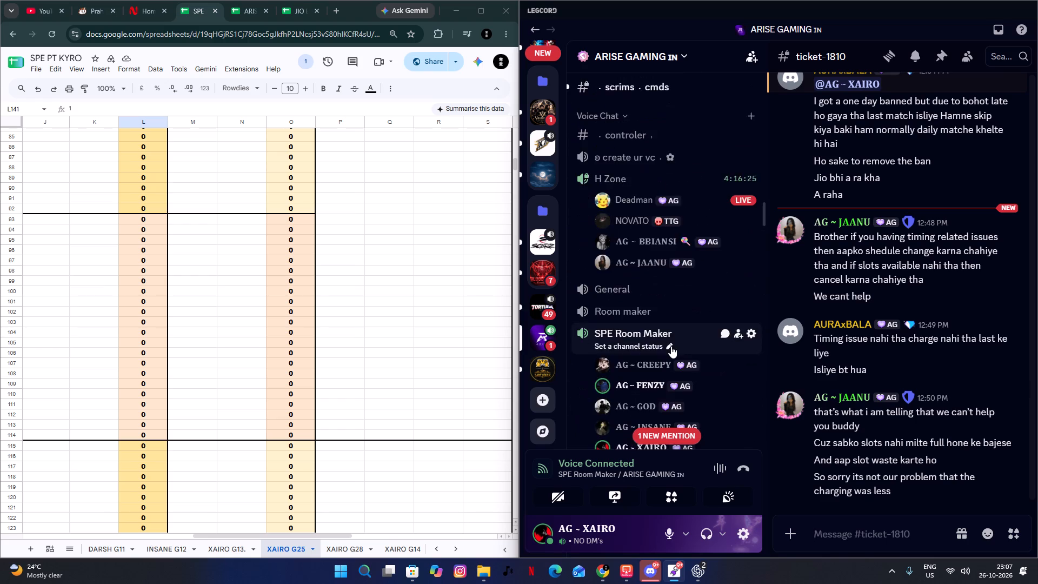
scroll(671, 346, "up", 20)
scroll(671, 346, "up", 6)
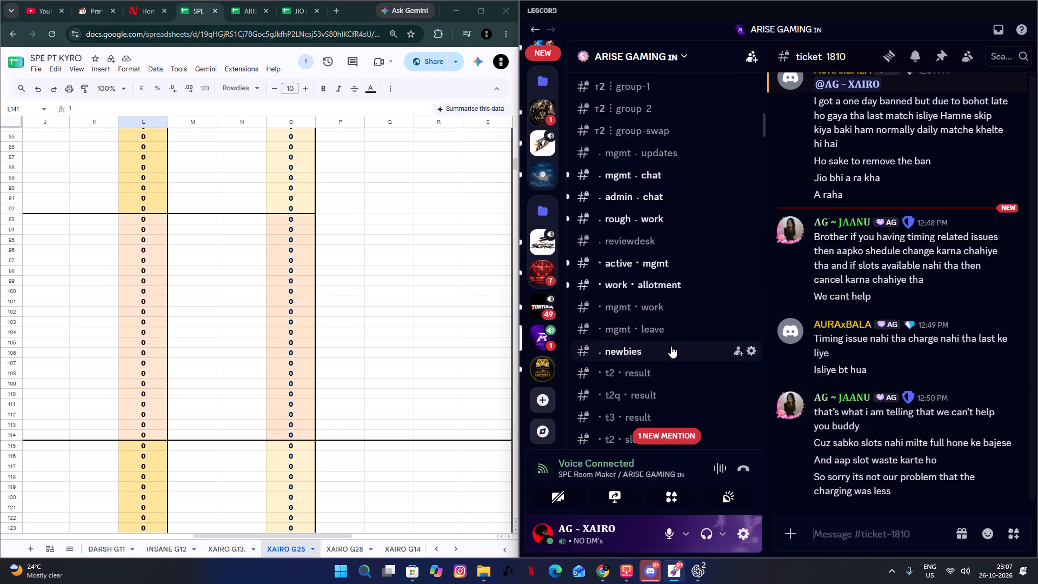
left_click(633, 175)
scroll(883, 394, "down", 12)
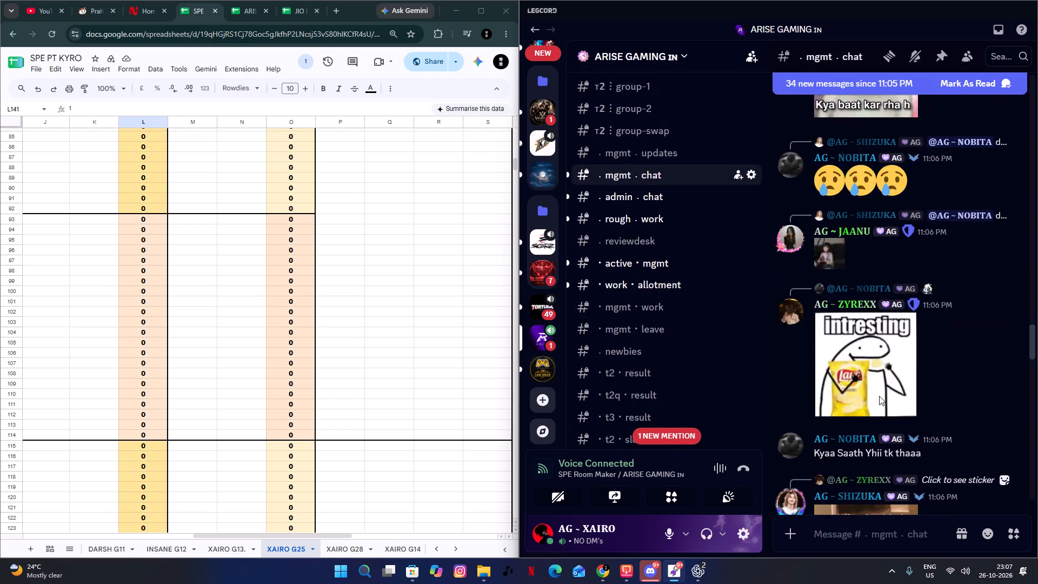
scroll(878, 396, "down", 13)
scroll(878, 396, "down", 12)
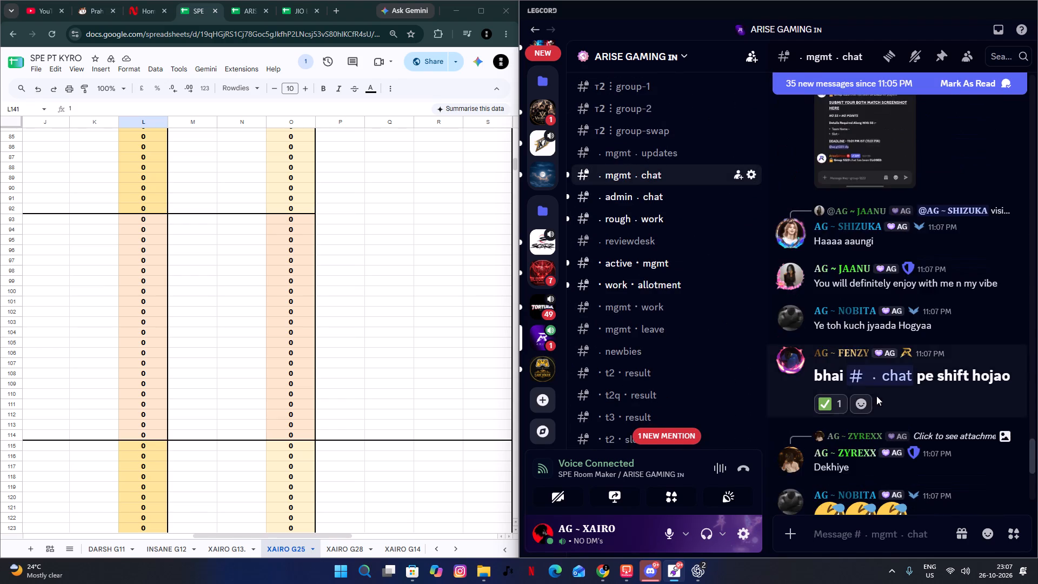
scroll(876, 396, "down", 12)
left_click(830, 534)
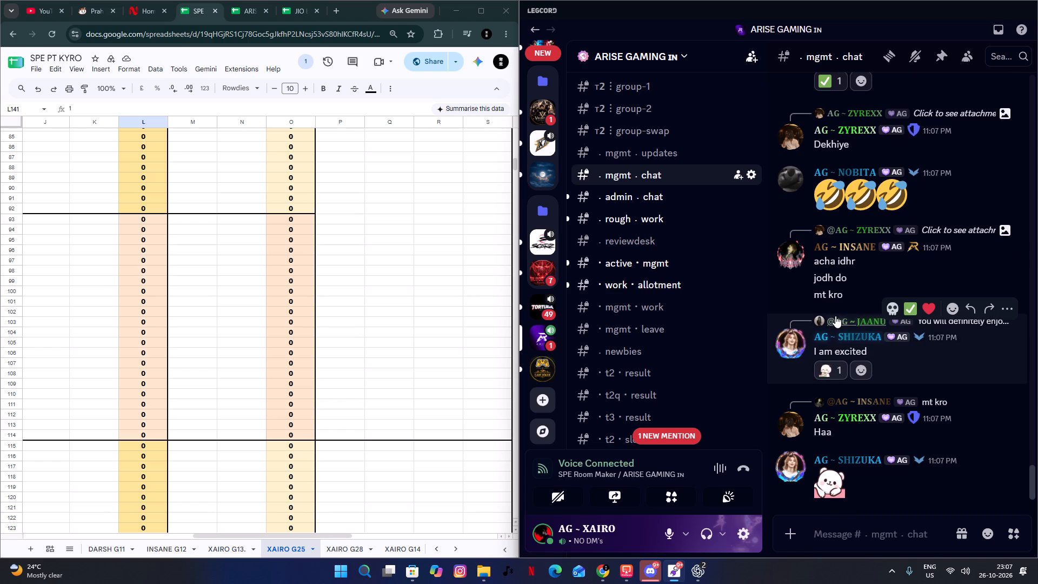
scroll(835, 316, "up", 3)
scroll(835, 316, "down", 11)
left_click(857, 548)
Open admin chat and view the latest messages, including the Campaign Status Dashboard.
left_click(629, 194)
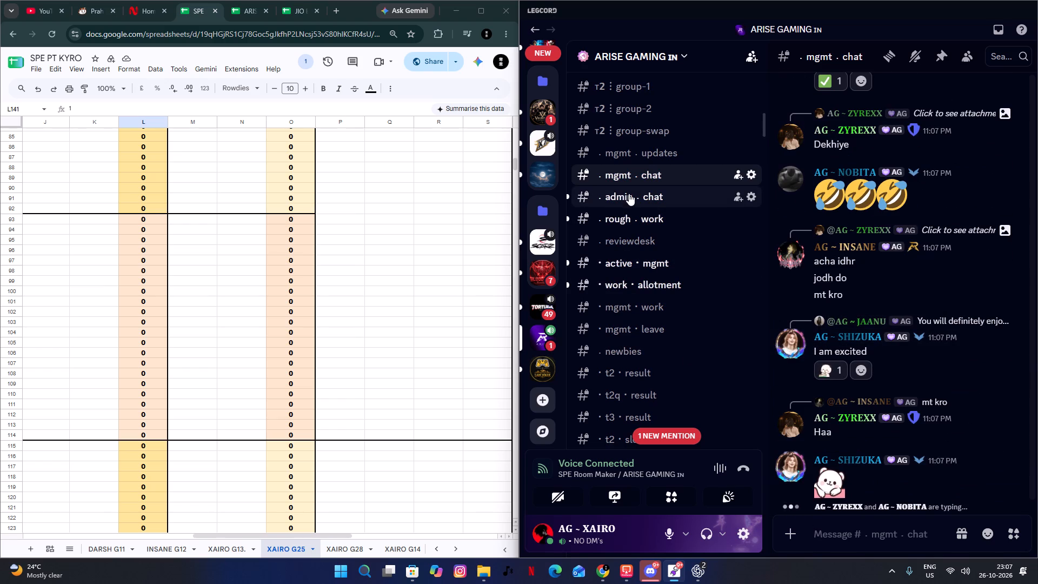
scroll(840, 434, "down", 7)
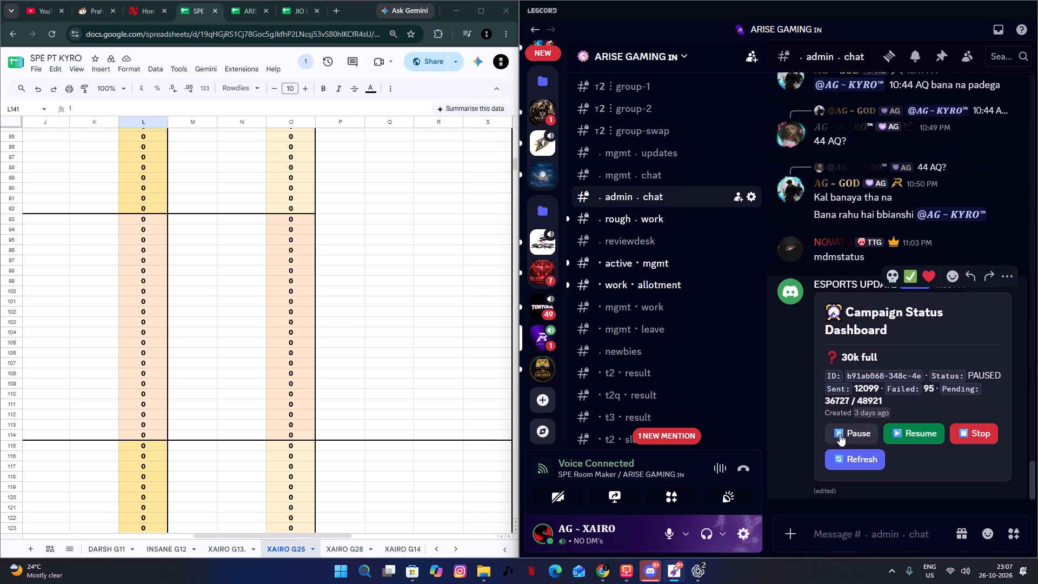
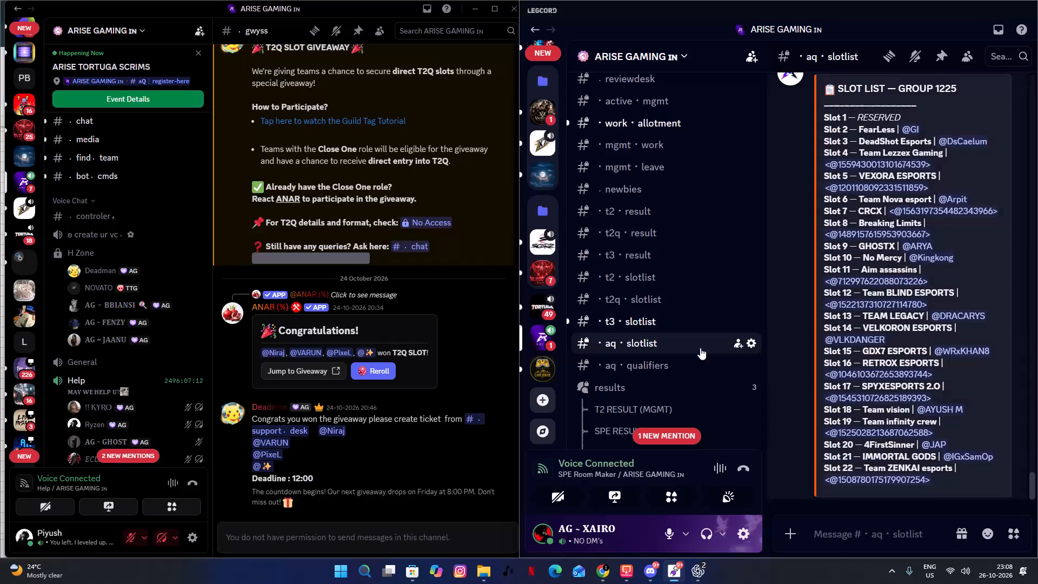
Read the newest posts in t3 slotlist and the staff work allotment channel down to the latest message.
left_click(606, 314)
scroll(1037, 403, "down", 6)
scroll(1012, 348, "down", 6)
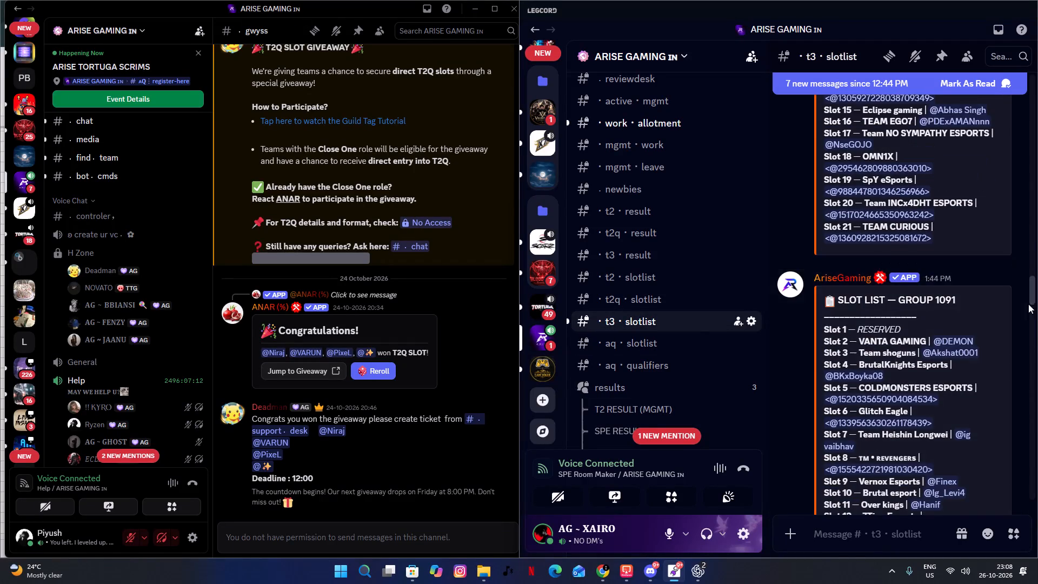
left_click_drag(1033, 288, 1037, 515)
scroll(660, 368, "up", 3)
left_click(658, 286)
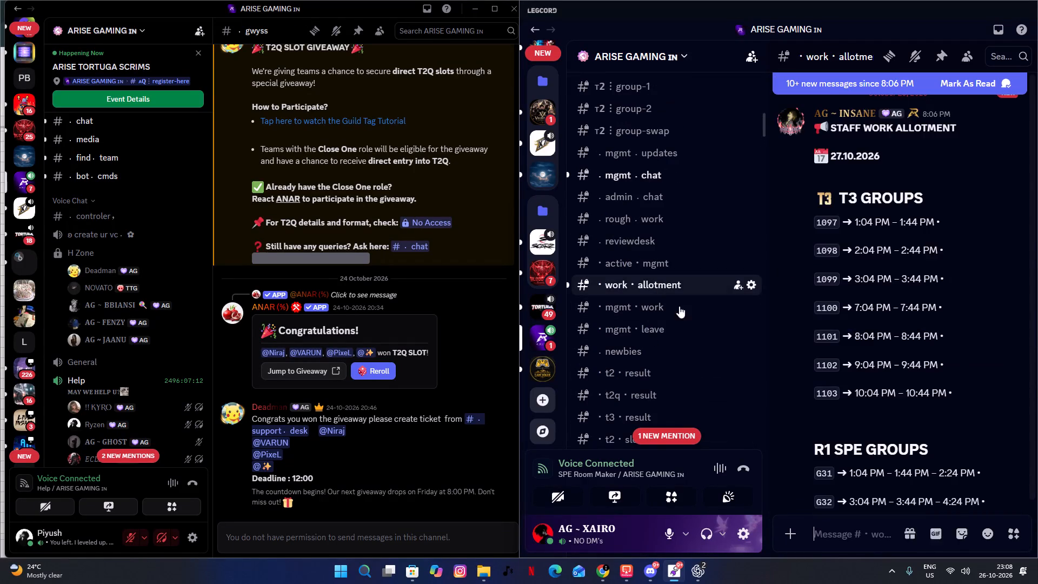
scroll(980, 408, "down", 7)
left_click_drag(1035, 290, 1037, 501)
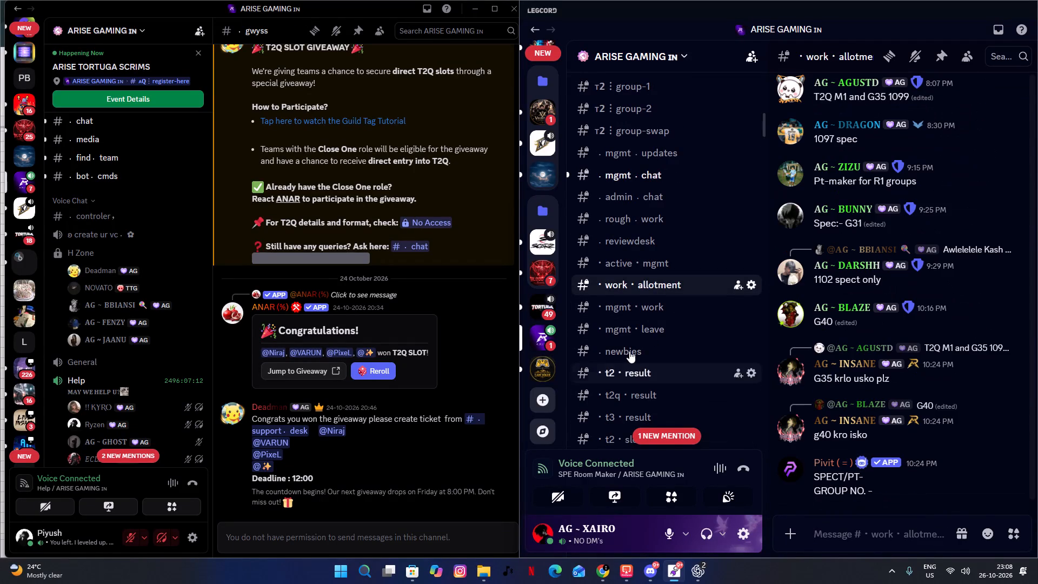
Return to mgmt chat and read its unread messages down to the latest one.
scroll(629, 351, "up", 1)
left_click(676, 241)
left_click(678, 230)
scroll(923, 369, "down", 4)
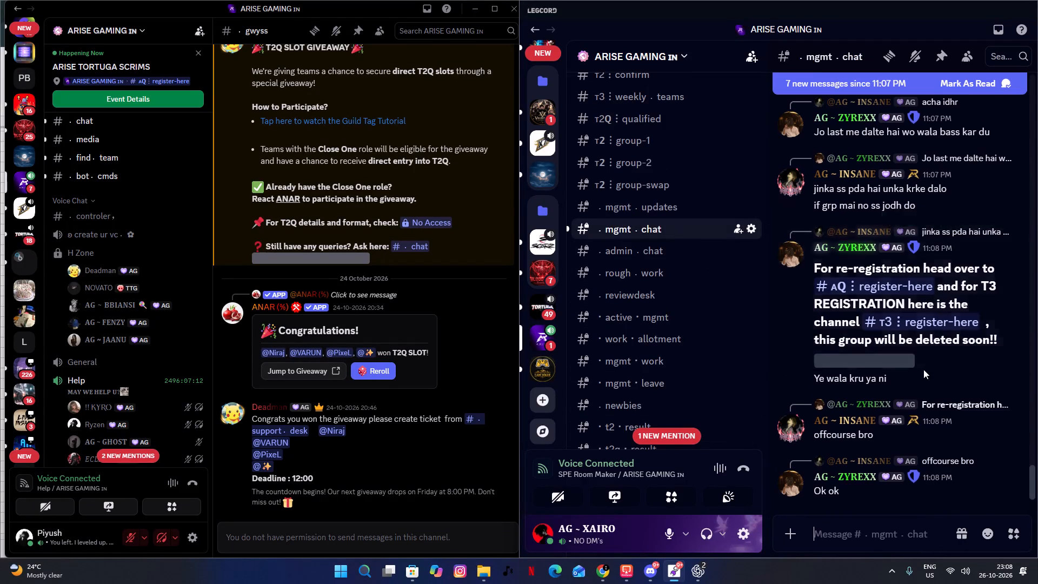
scroll(923, 369, "down", 3)
View the latest content of the AQ register-here and T3 register-here channels.
scroll(691, 287, "up", 5)
left_click(678, 239)
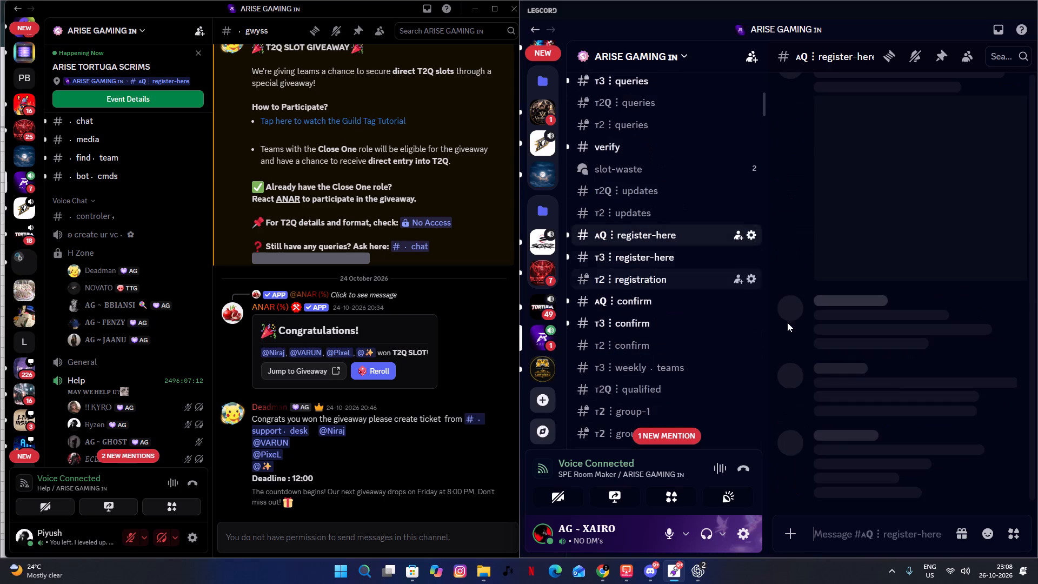
scroll(887, 436, "down", 7)
left_click(682, 275)
left_click(675, 261)
scroll(951, 449, "down", 8)
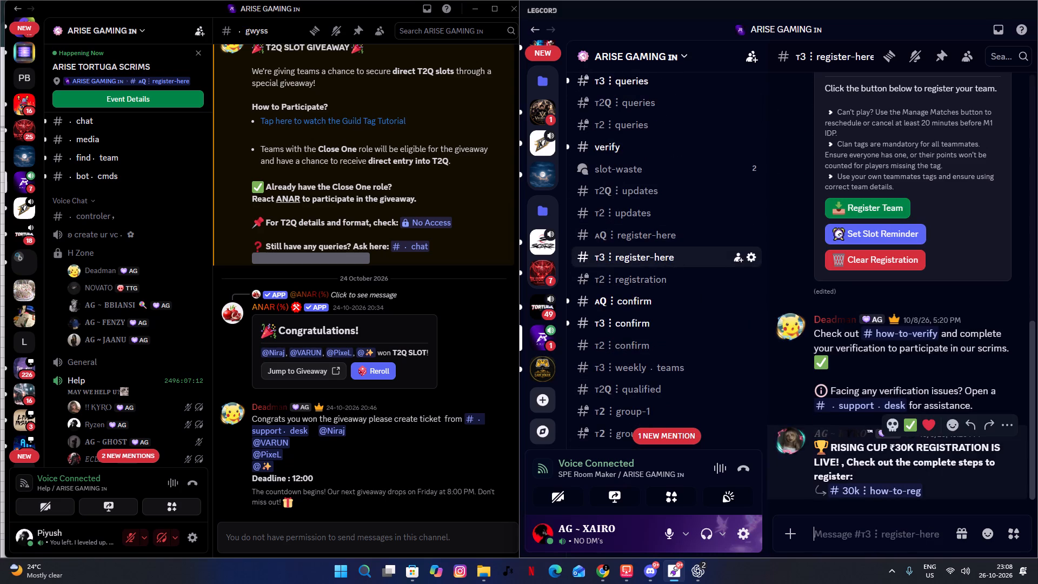
scroll(930, 444, "down", 5)
View the newest team confirmations in the AQ confirm and T3 confirm channels.
left_click(638, 291)
scroll(957, 443, "down", 7)
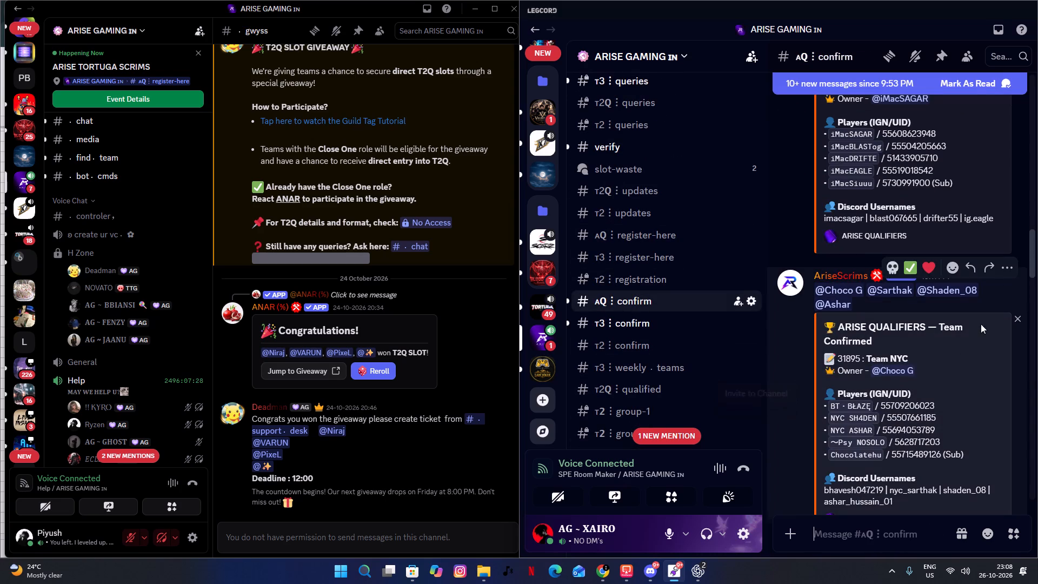
left_click_drag(1030, 245, 1032, 493)
left_click(639, 321)
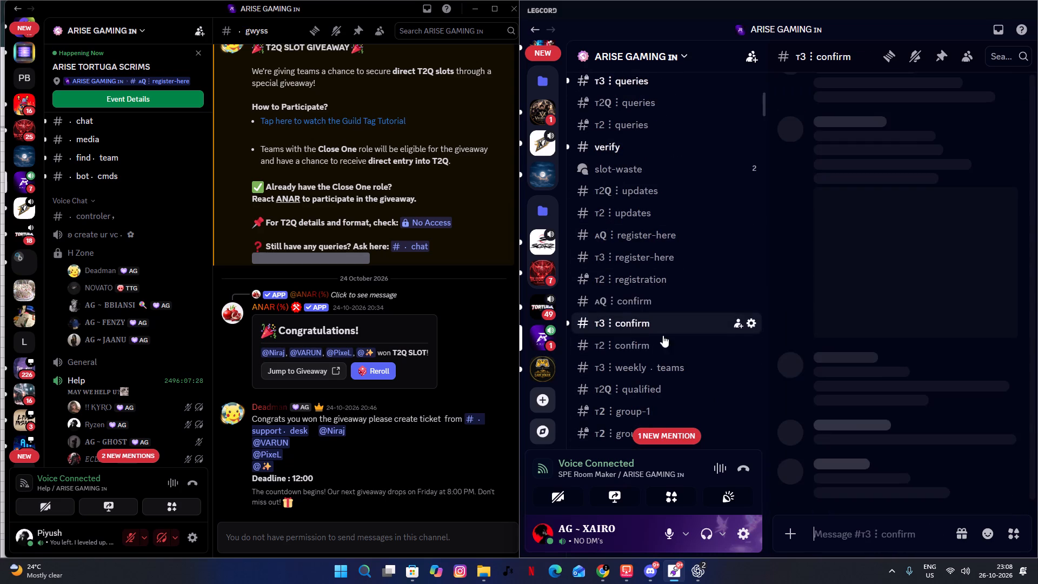
scroll(946, 373, "down", 7)
left_click_drag(1029, 257, 1032, 288)
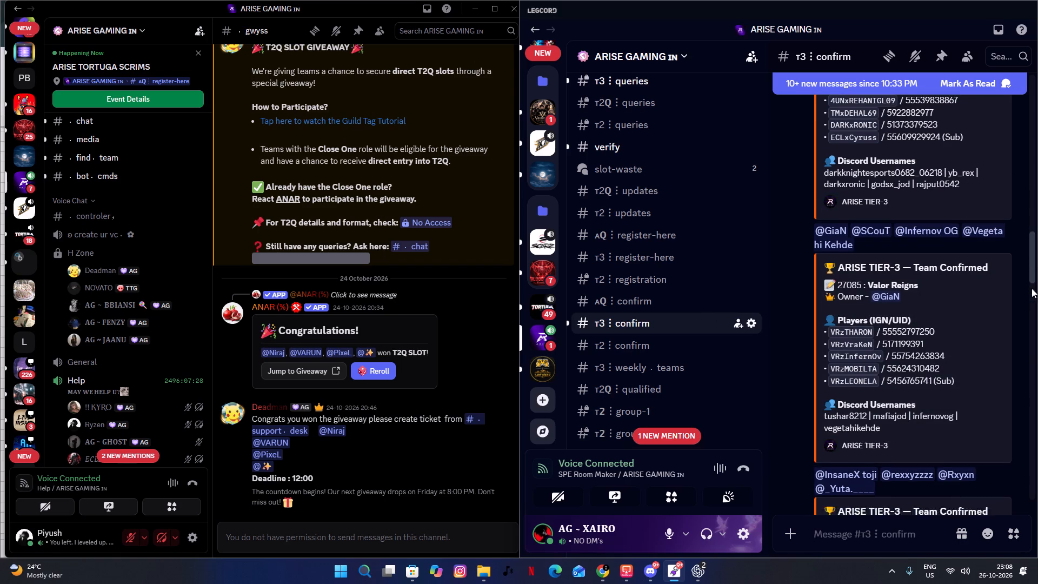
left_click_drag(1032, 288, 1026, 489)
Open the verify channel and go through its unread verification submissions down to the latest.
left_click(629, 158)
left_click(629, 154)
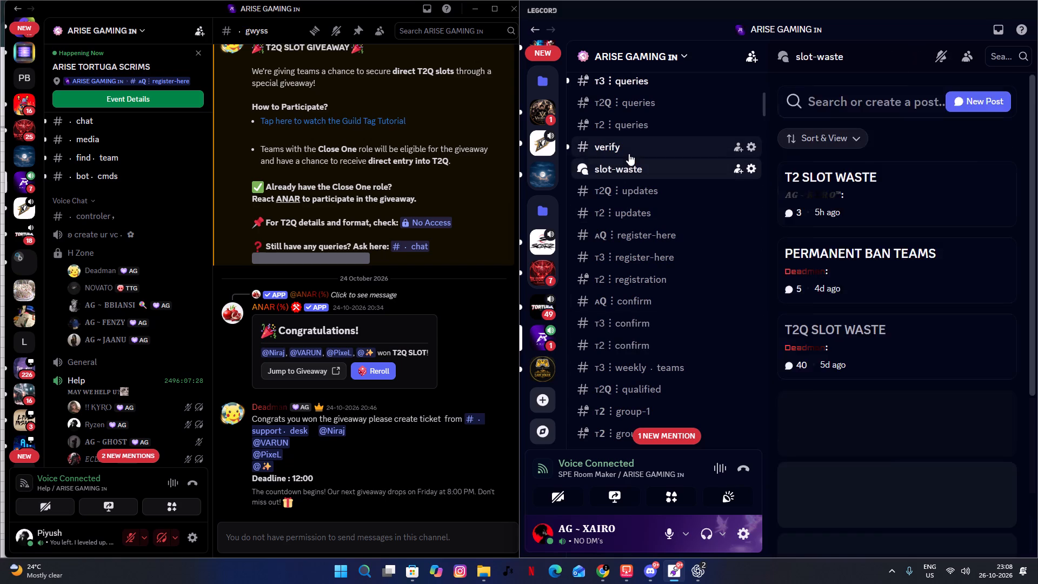
scroll(982, 374, "down", 12)
left_click_drag(1036, 397, 1032, 460)
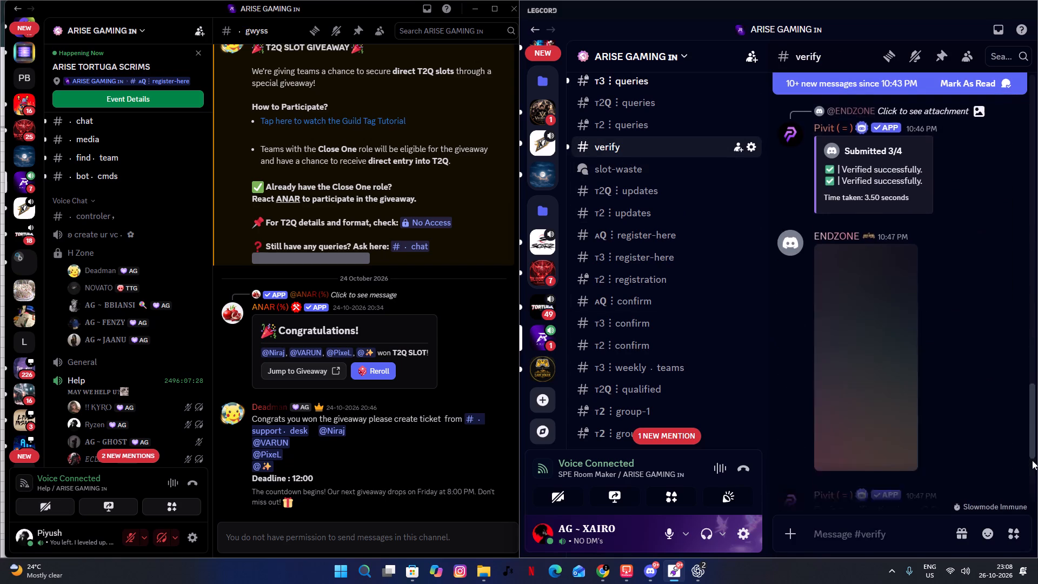
left_click_drag(1032, 460, 1032, 491)
Read the latest player questions and staff replies in T3 queries and AQ queries.
scroll(662, 355, "up", 4)
left_click(654, 258)
left_click(644, 290)
left_click(648, 275)
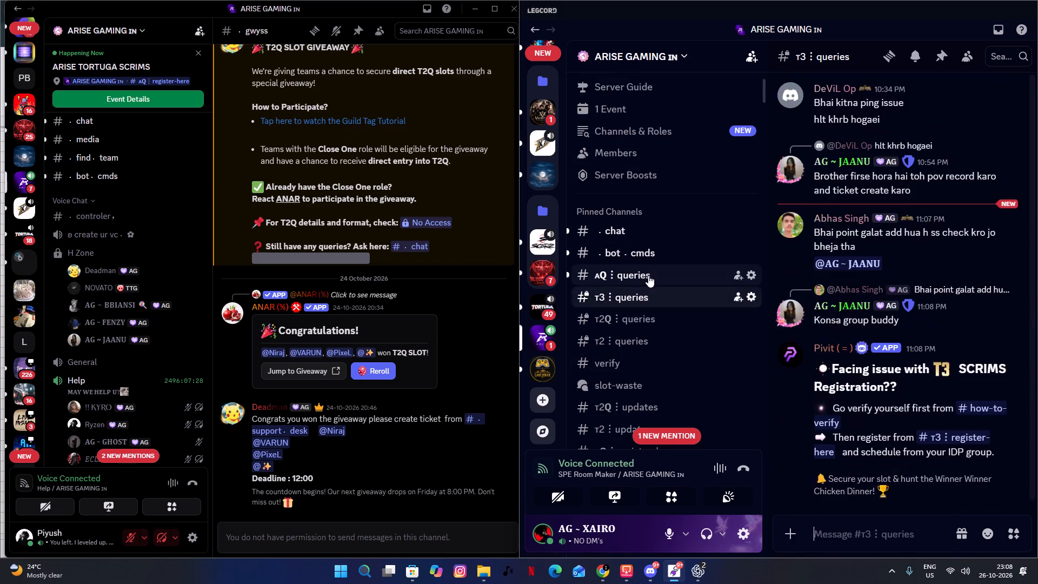
scroll(919, 401, "down", 6)
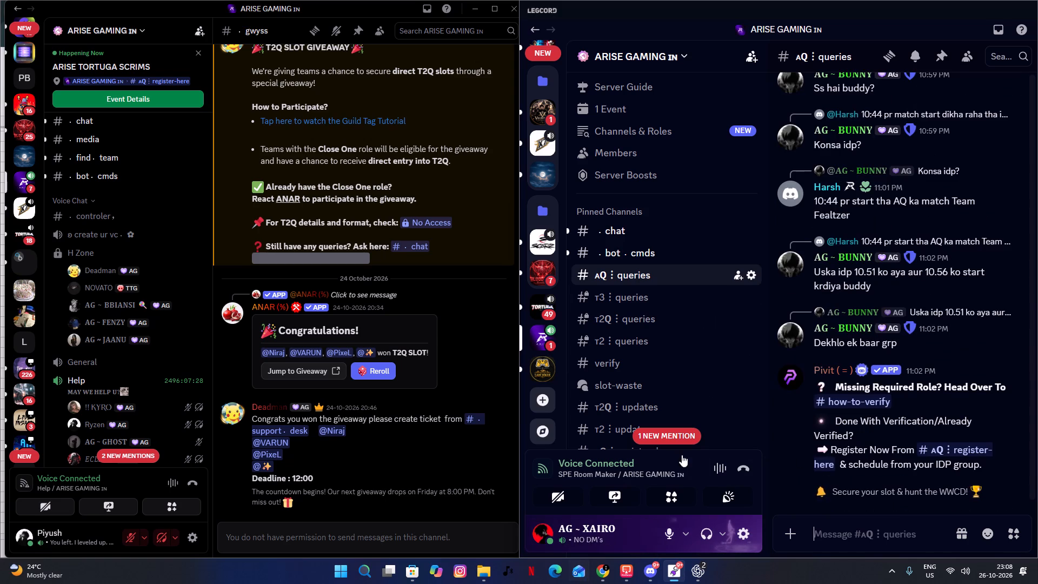
scroll(989, 392, "down", 6)
Read the unread messages in the pinned chat and bot cmds channels down to the latest.
left_click(646, 233)
scroll(992, 455, "down", 9)
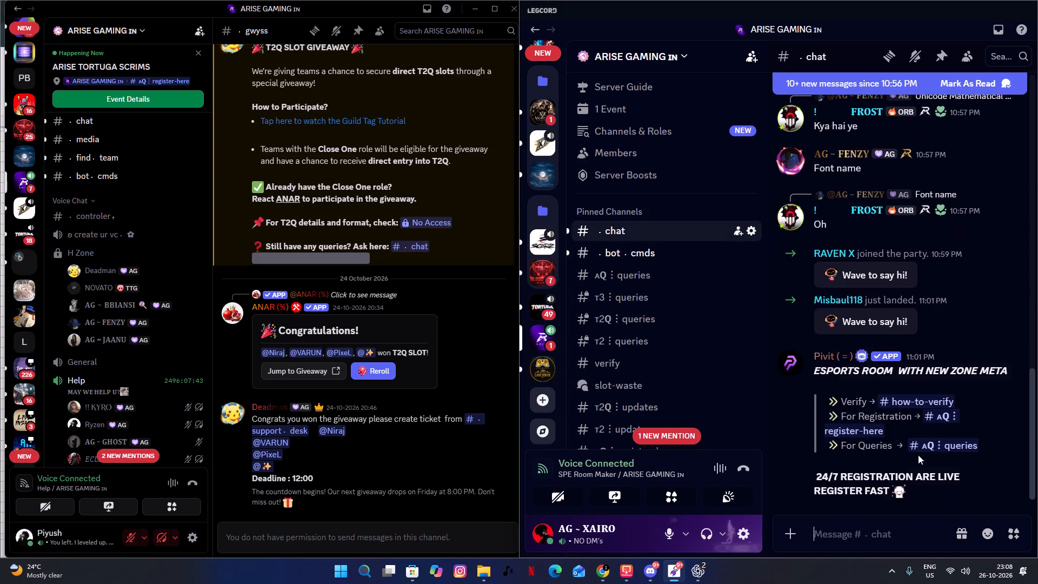
scroll(918, 455, "down", 5)
left_click(654, 258)
scroll(982, 467, "down", 17)
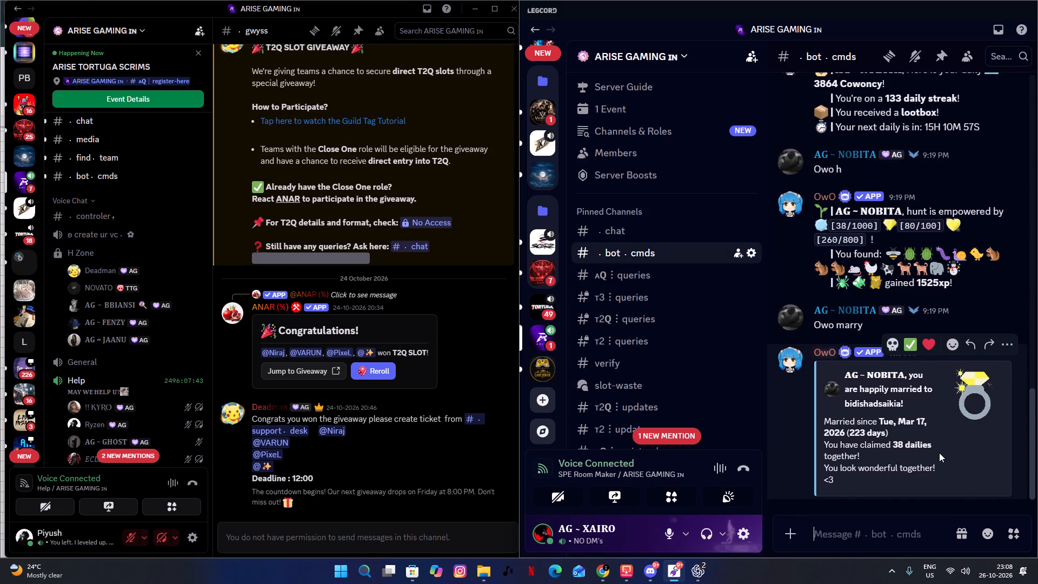
scroll(939, 453, "down", 9)
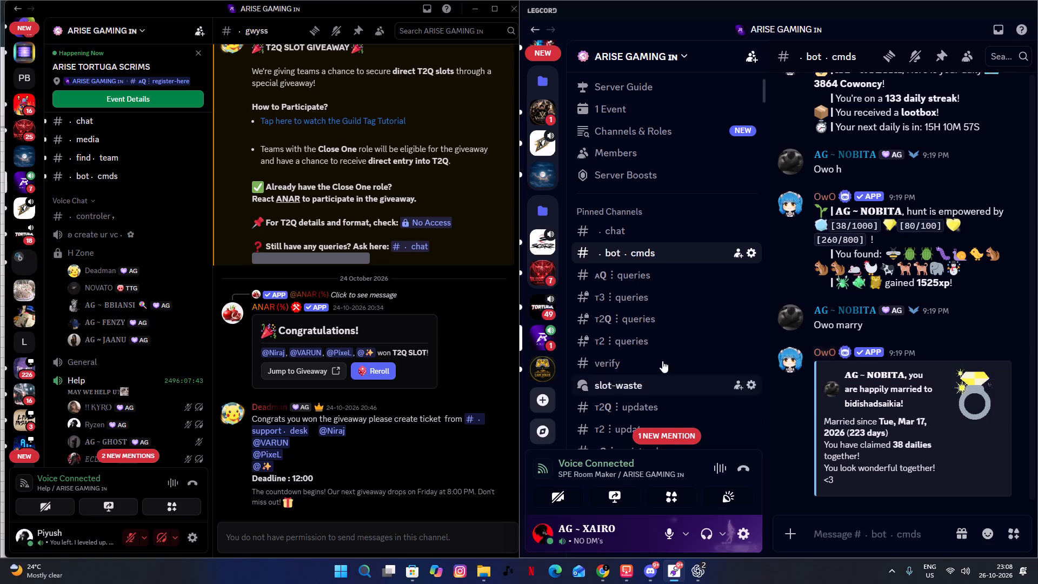
Jump to the unread mention in the channel list and view closed-0536's latest messages.
scroll(651, 343, "down", 5)
left_click(669, 433)
left_click(658, 409)
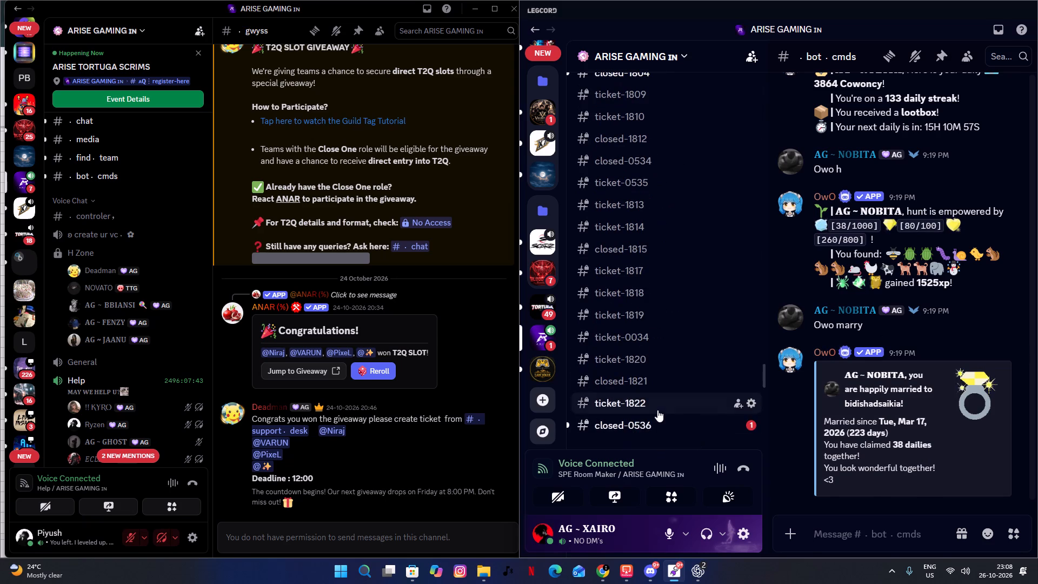
left_click(655, 432)
scroll(939, 416, "down", 7)
scroll(860, 413, "down", 6)
Read the latest messages in ticket-1822, closed-1821 and ticket-1820.
left_click(631, 400)
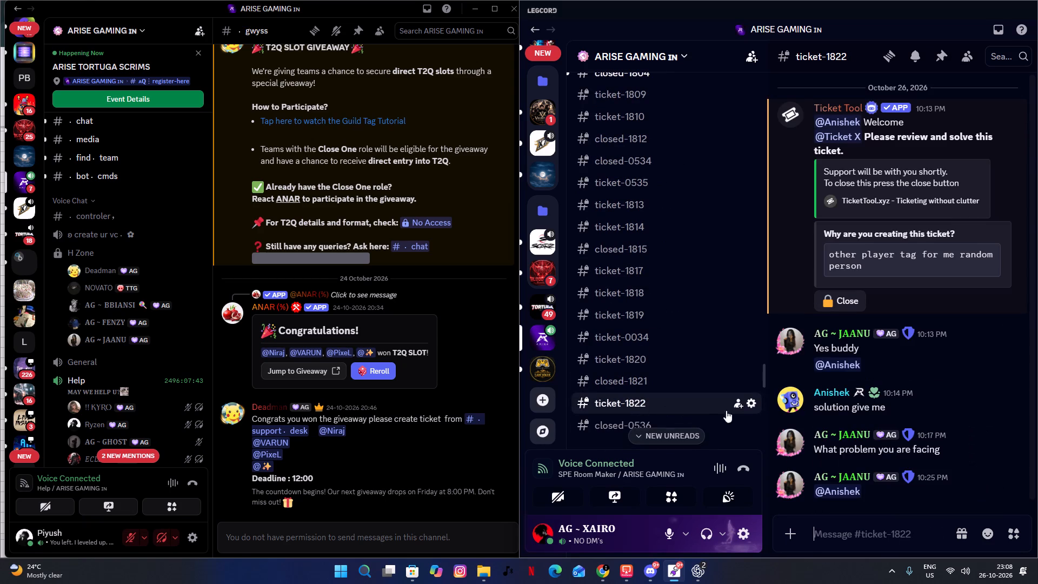
scroll(926, 414, "down", 7)
double_click(653, 392)
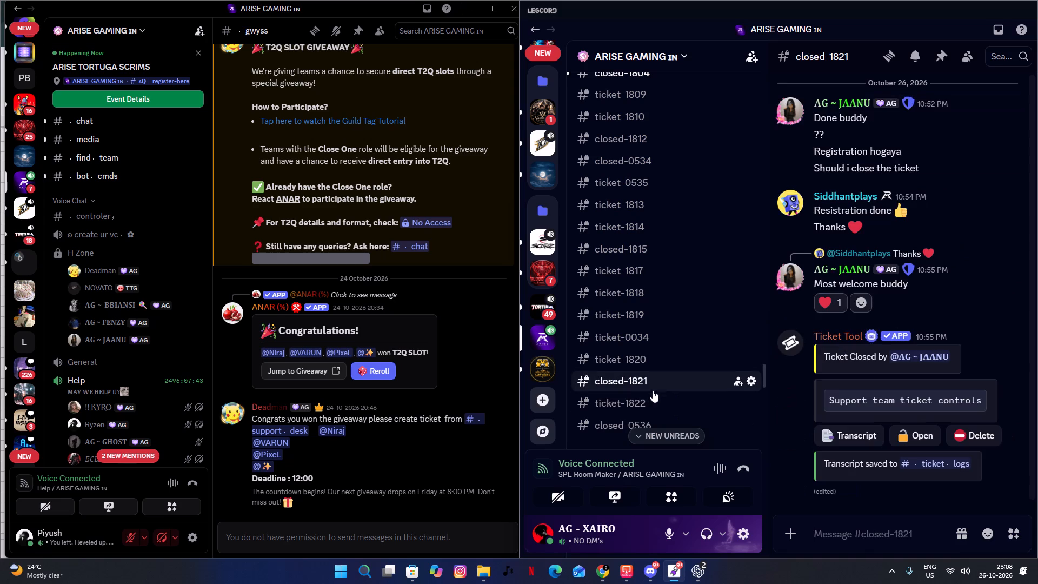
left_click(644, 356)
scroll(888, 355, "down", 7)
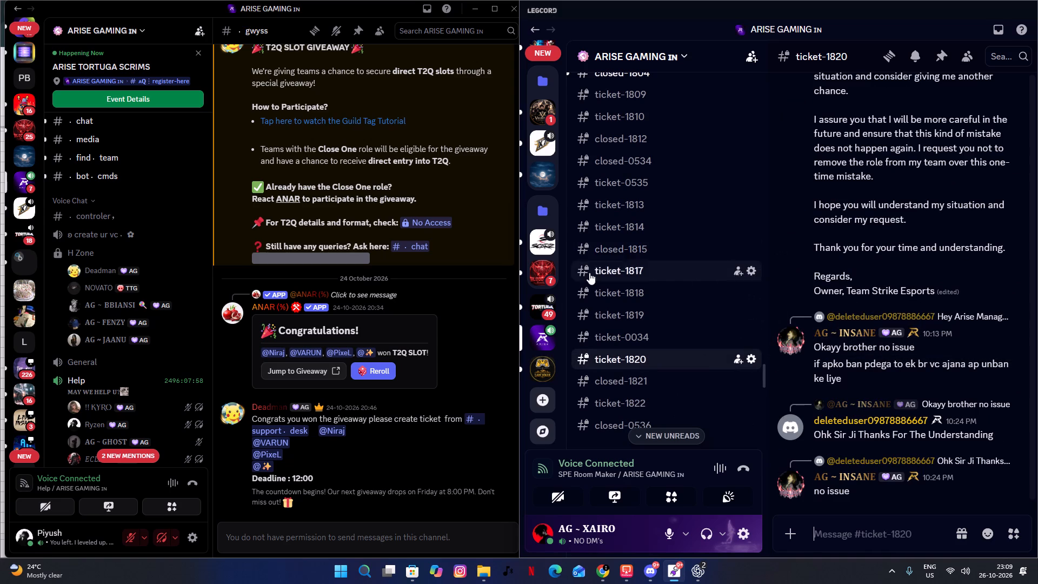
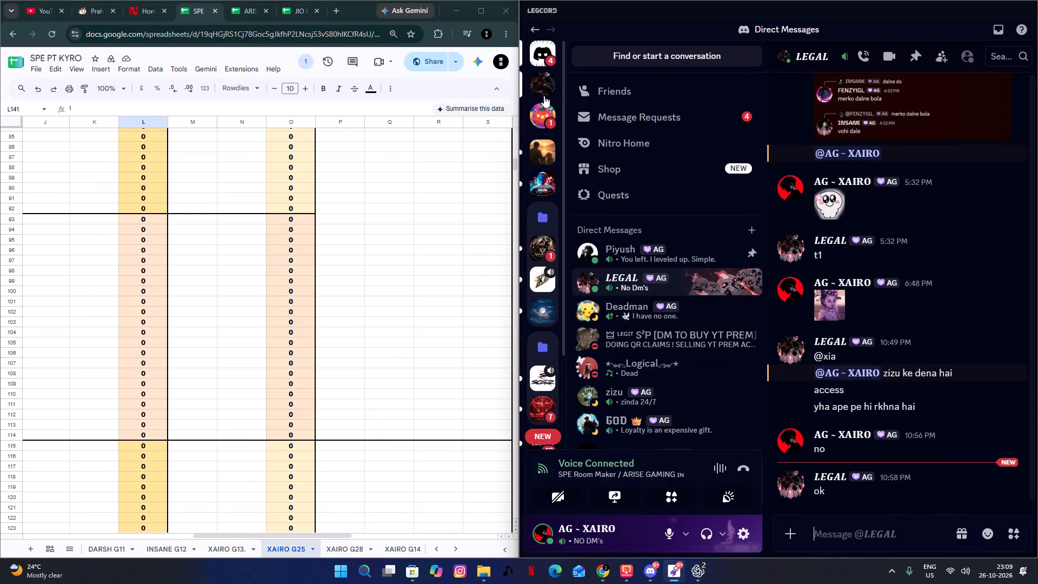
Switch from the direct messages back to the ARISE GAMING server.
scroll(537, 356, "down", 3)
left_click(539, 346)
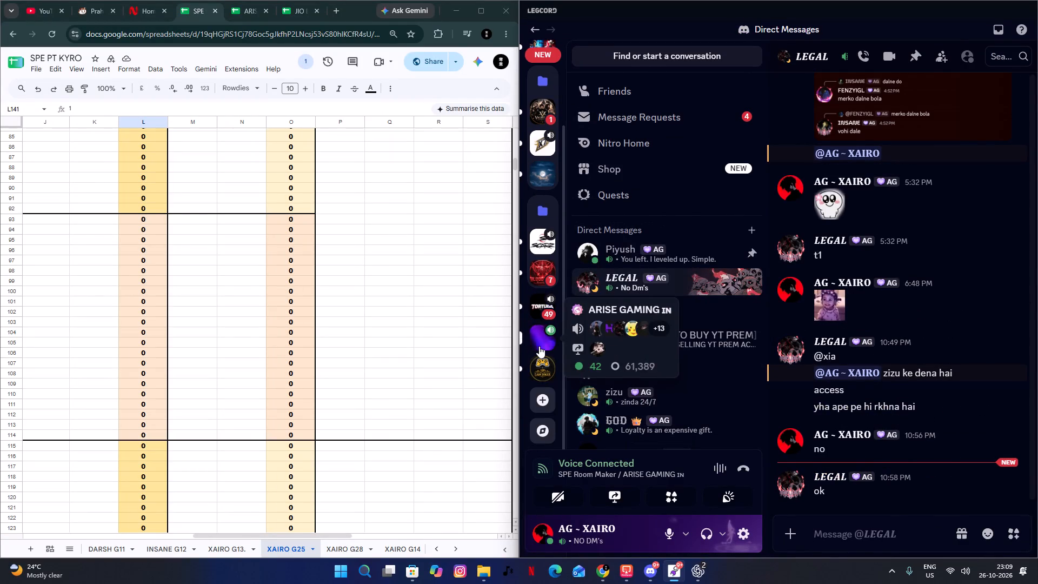
In Google Sheets, review the XAIRO G25 sheet's points table, match points and the unsorted and sorted standings.
scroll(373, 294, "up", 18)
scroll(368, 309, "down", 1, "ctrl")
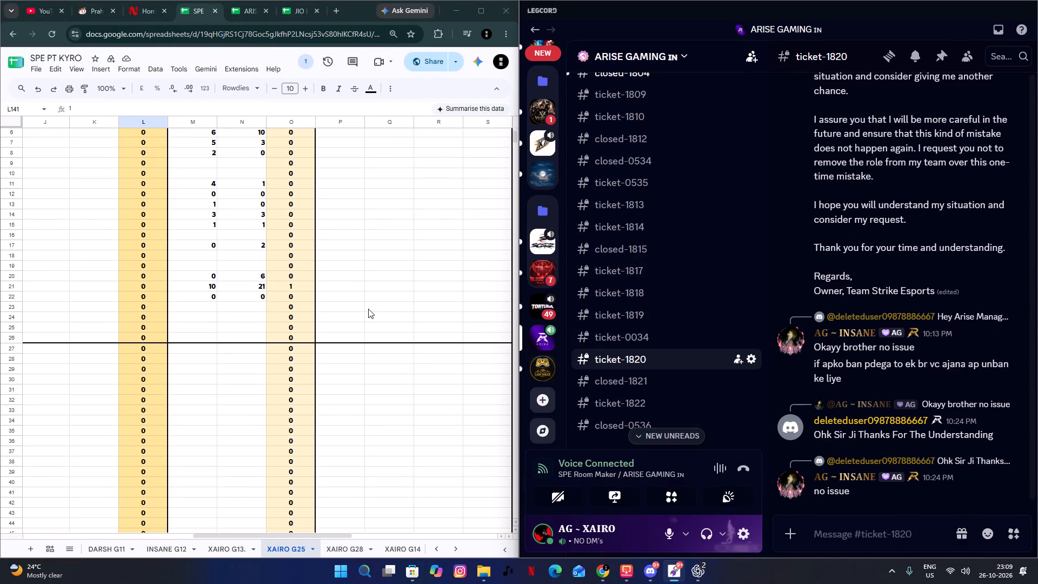
scroll(368, 309, "down", 2, "ctrl")
scroll(368, 309, "up", 5)
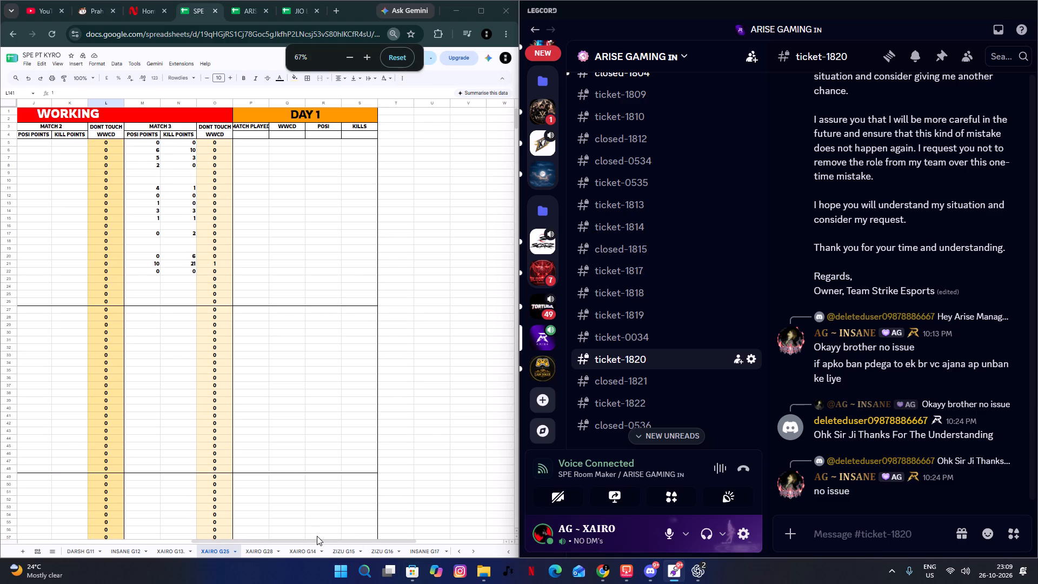
left_click_drag(331, 540, 165, 522)
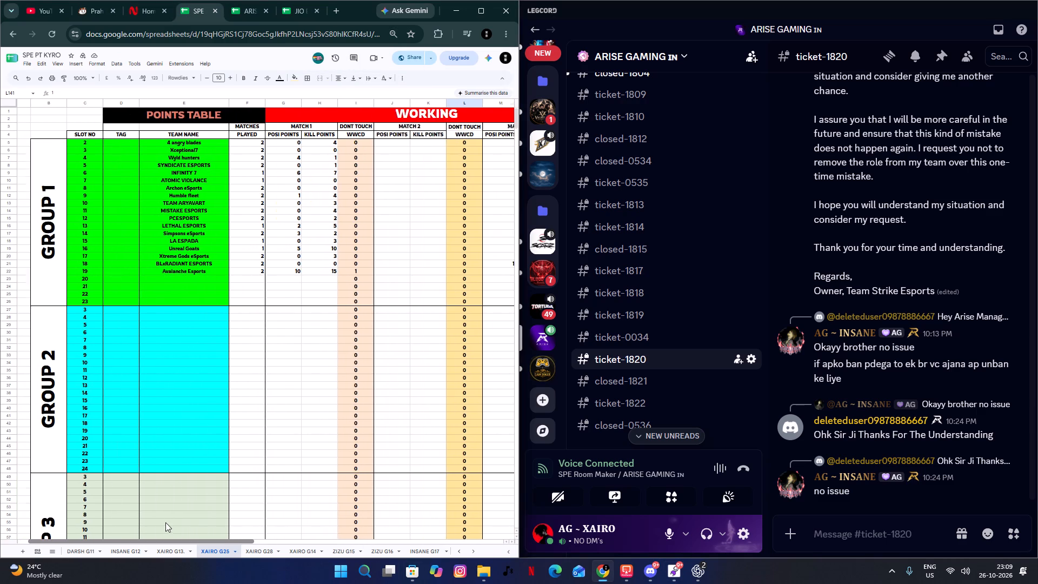
left_click_drag(165, 522, 205, 534)
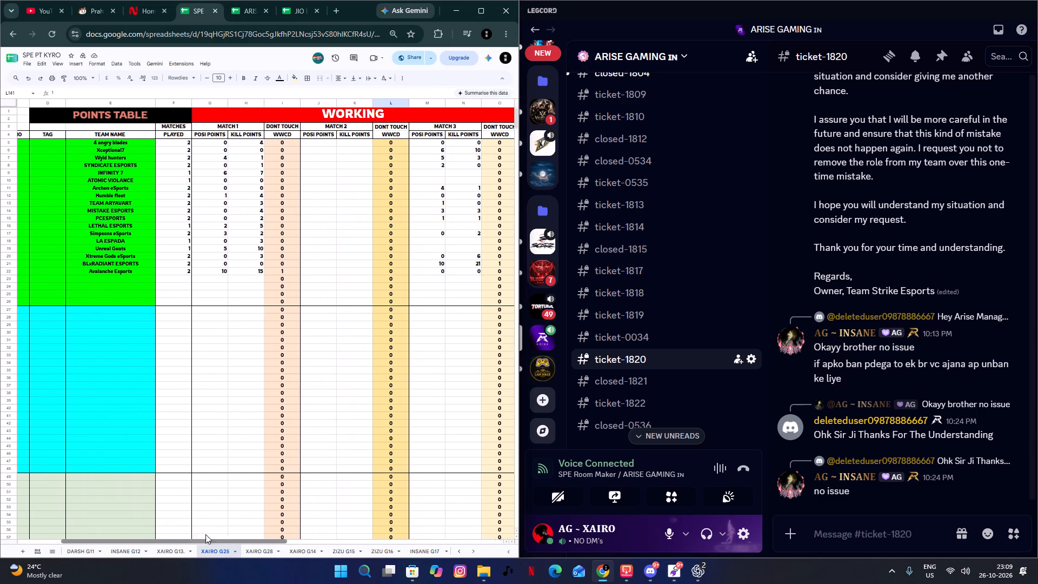
left_click_drag(205, 534, 241, 559)
scroll(269, 521, "down", 17)
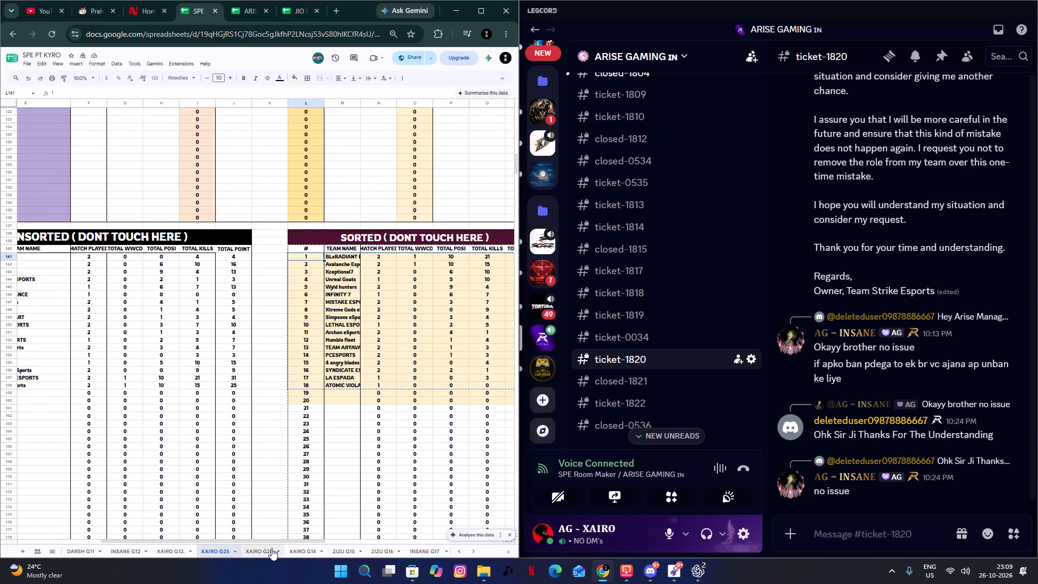
left_click_drag(274, 542, 306, 548)
Back in Discord, look through the ARISE GAMING channel list, from the tickets and scrims channels to the SPE Room Maker voice channel.
scroll(703, 374, "down", 5)
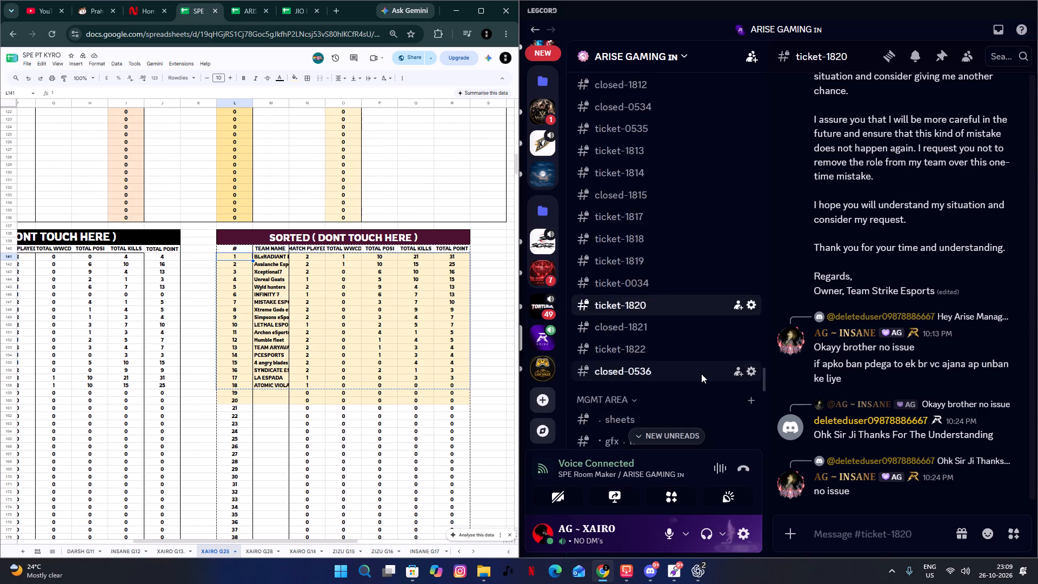
scroll(701, 374, "down", 8)
scroll(701, 374, "up", 20)
scroll(701, 374, "up", 16)
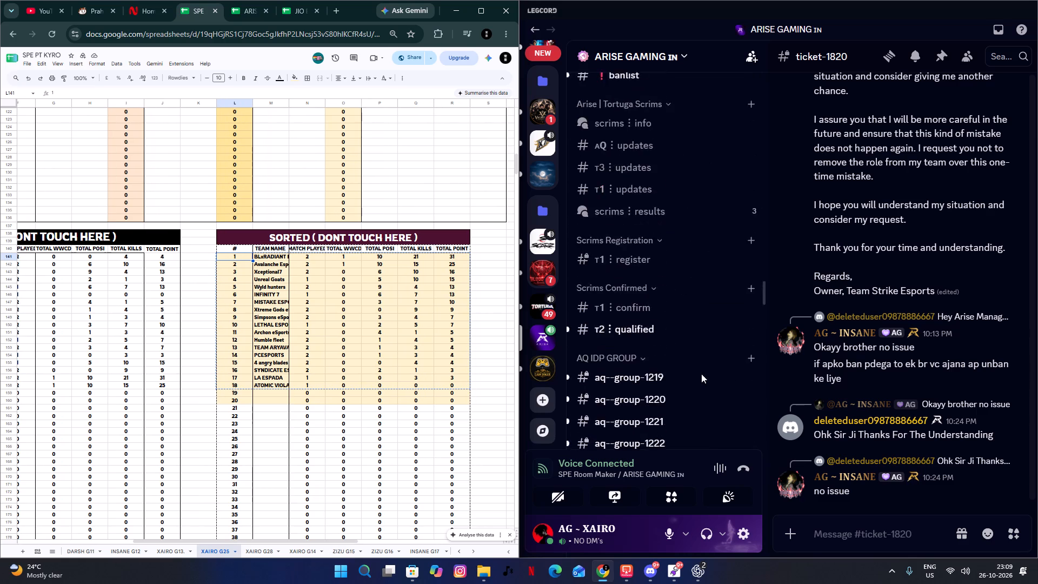
scroll(701, 374, "up", 5)
scroll(701, 374, "down", 1)
scroll(701, 374, "up", 13)
scroll(701, 374, "up", 8)
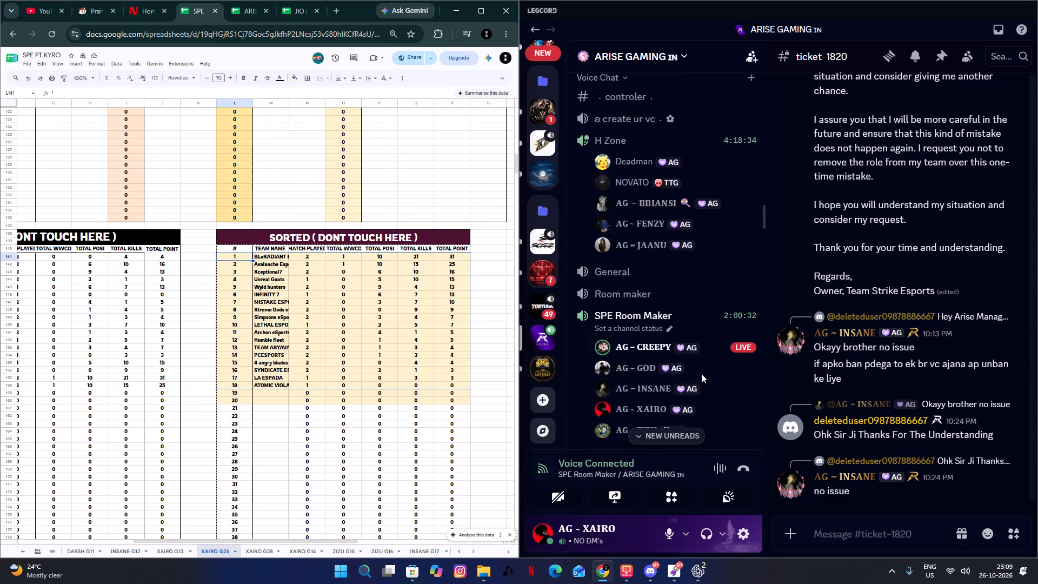
scroll(701, 374, "down", 1)
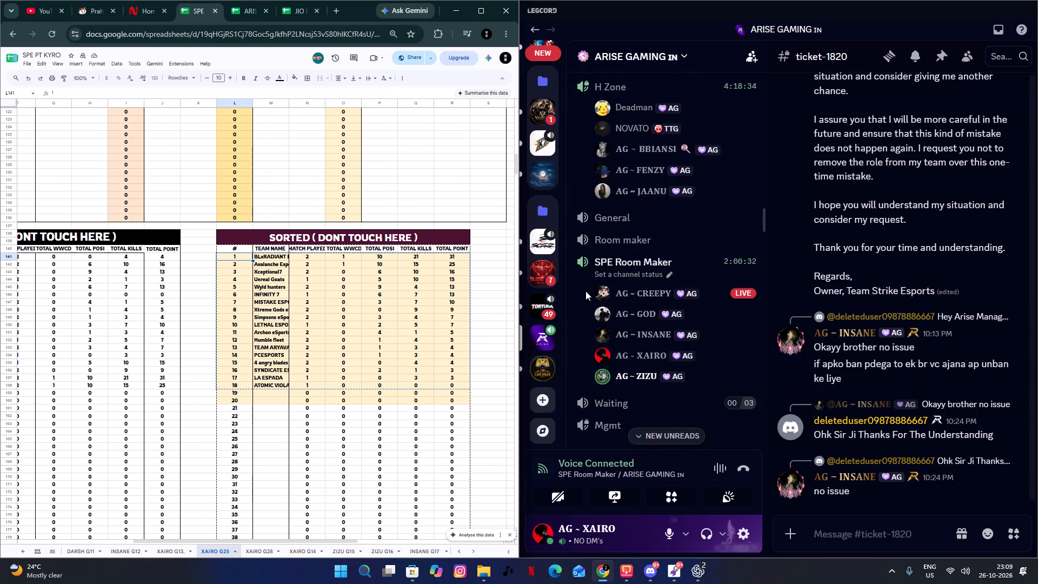
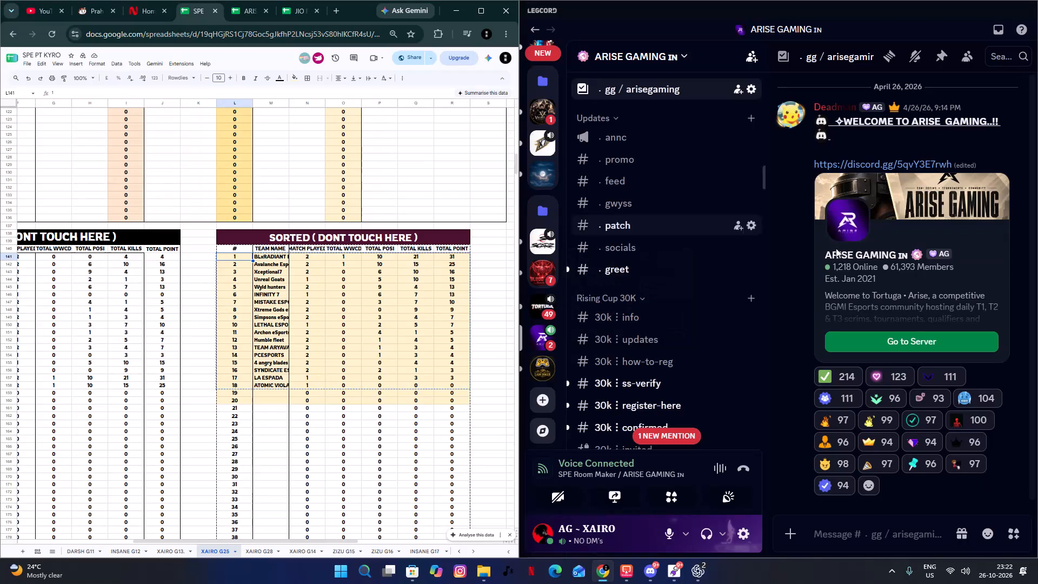
Open the SPE RESULT (MGMT) thread under results and look over the G28 M2 and G28 M3 result posts.
scroll(646, 225, "up", 5)
scroll(646, 229, "down", 6)
scroll(646, 233, "up", 5)
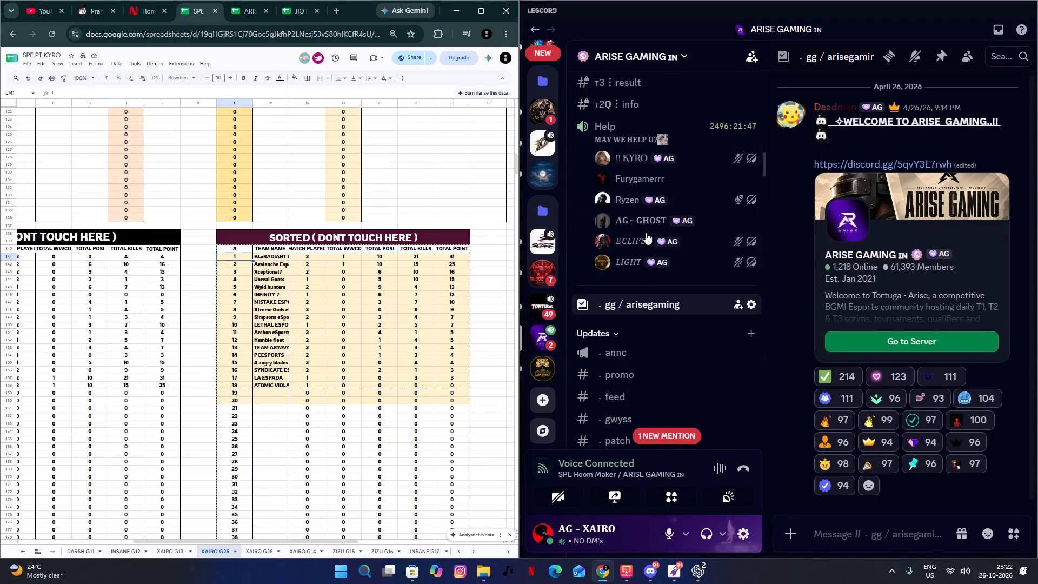
scroll(646, 233, "up", 4)
left_click(658, 171)
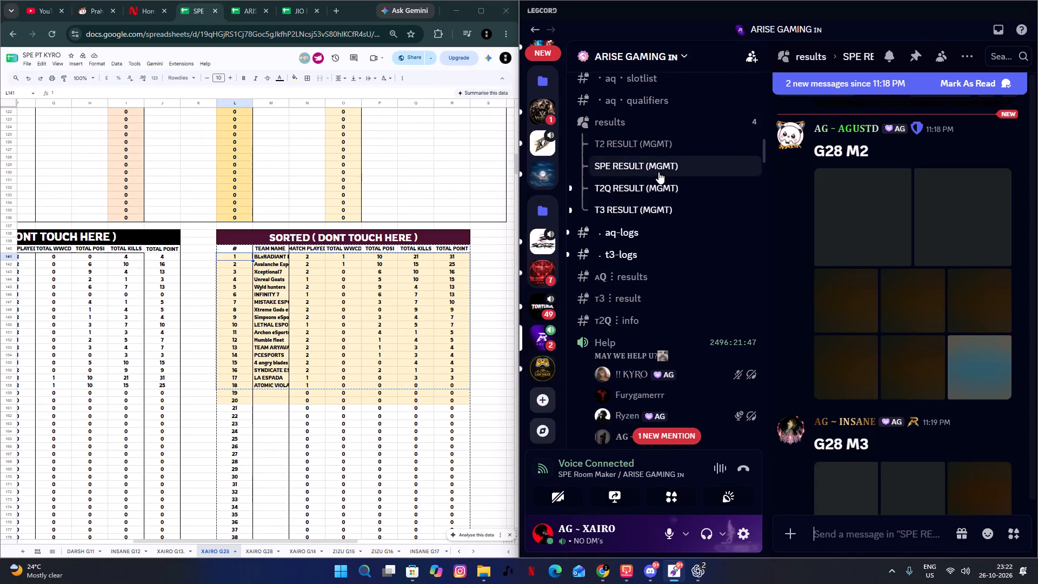
scroll(938, 221, "down", 6)
scroll(931, 253, "up", 11)
scroll(931, 264, "down", 12)
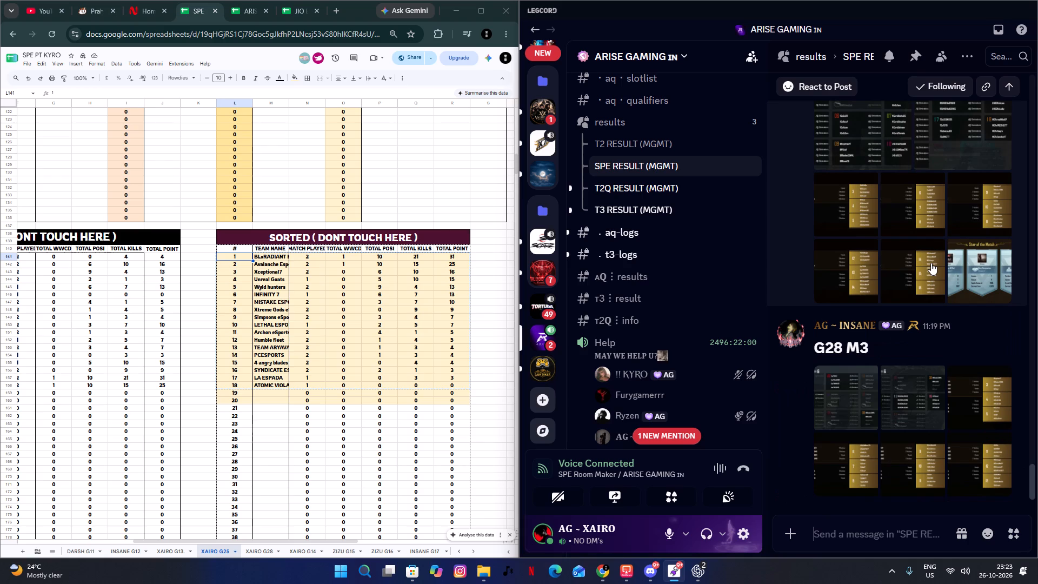
Find the slot-list channel in the ARISE GAMING server and open its Special Scrims slot lists.
scroll(931, 263, "down", 4)
scroll(716, 241, "down", 2)
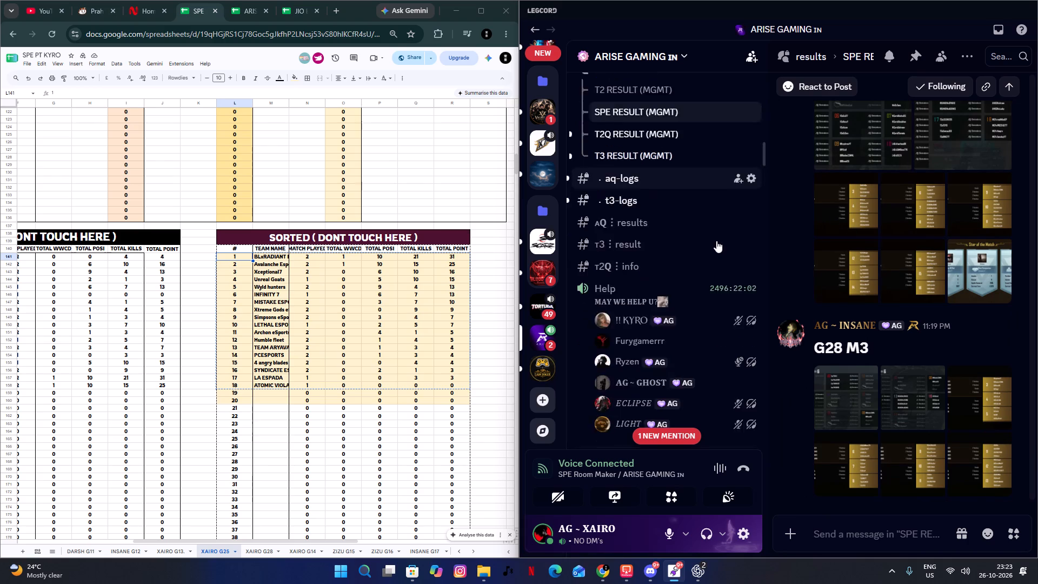
scroll(716, 241, "down", 18)
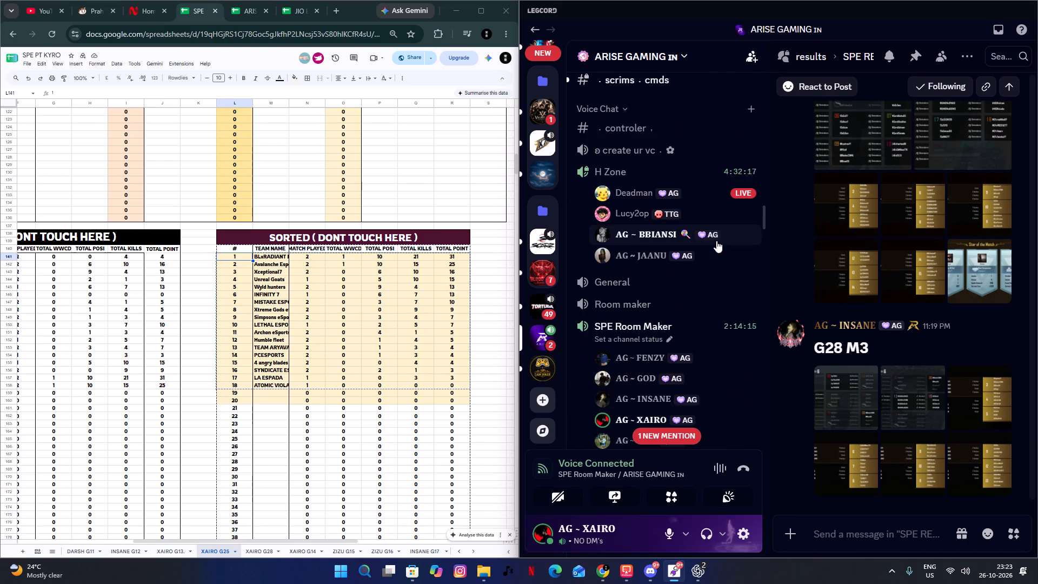
scroll(716, 241, "down", 9)
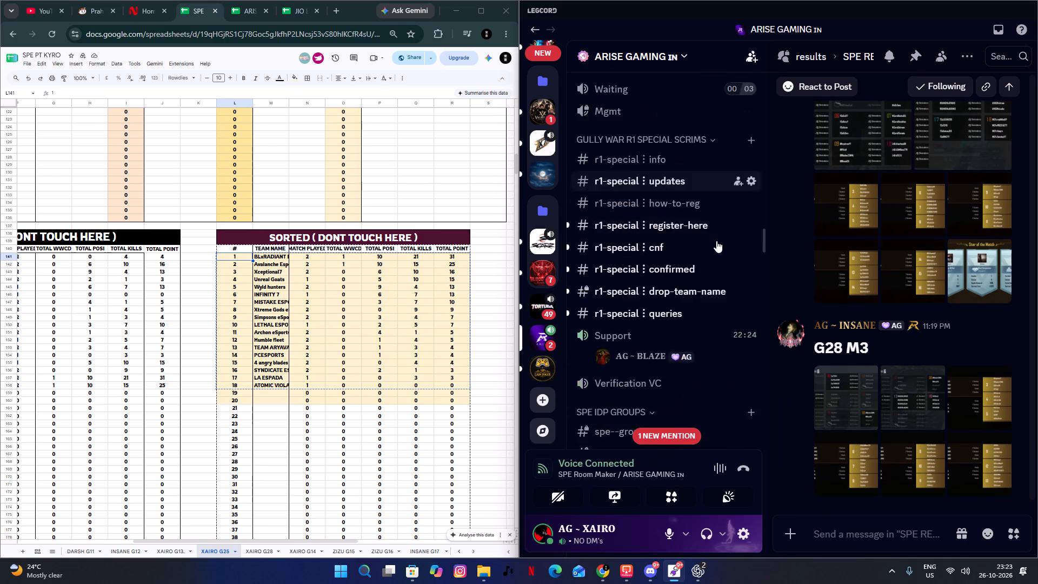
scroll(716, 241, "down", 12)
scroll(716, 241, "down", 11)
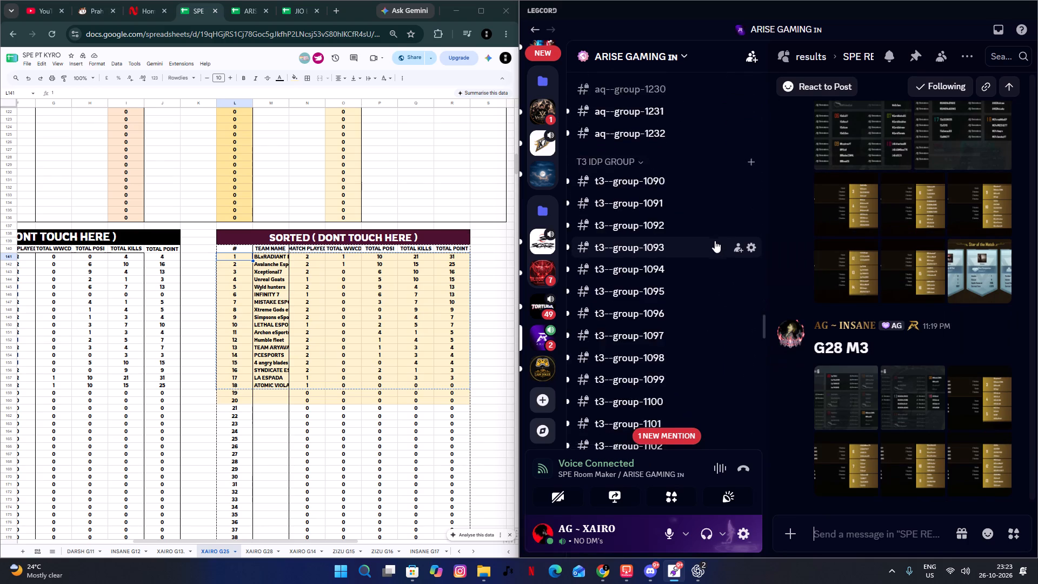
scroll(715, 241, "down", 7)
scroll(715, 241, "down", 19)
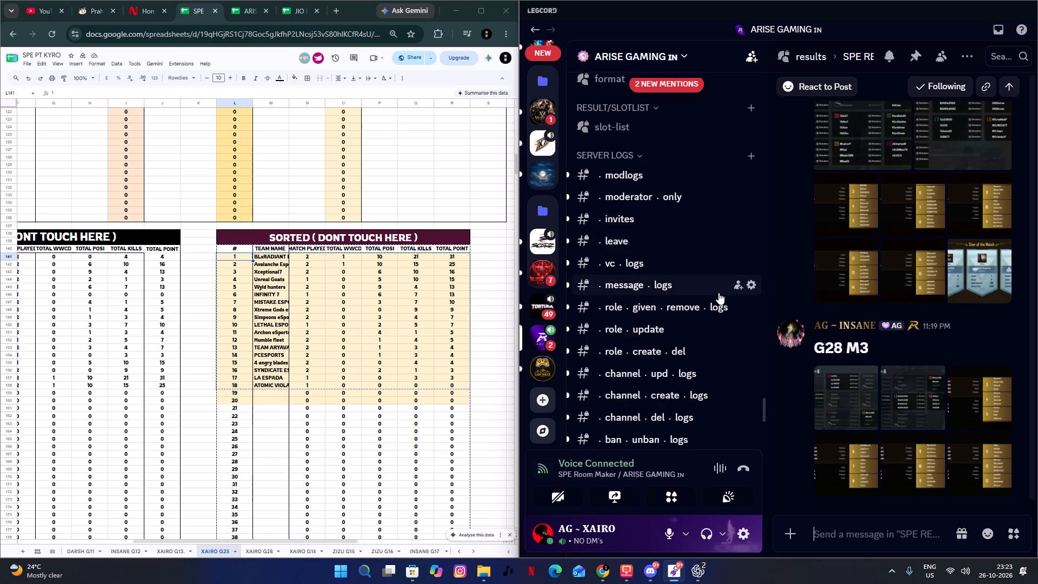
scroll(718, 293, "down", 14)
scroll(718, 293, "up", 3)
scroll(718, 293, "down", 5)
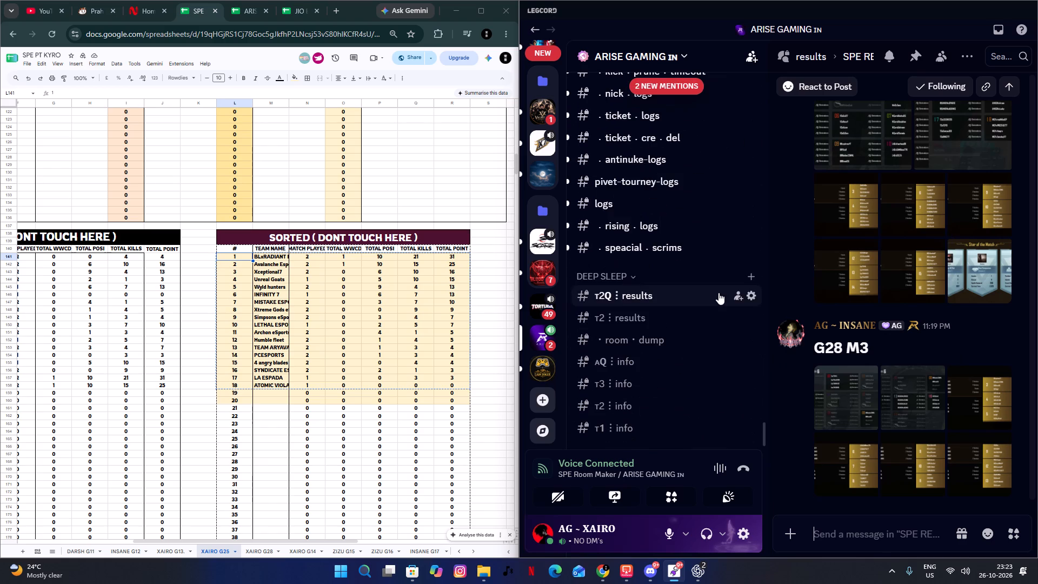
scroll(624, 366, "up", 10)
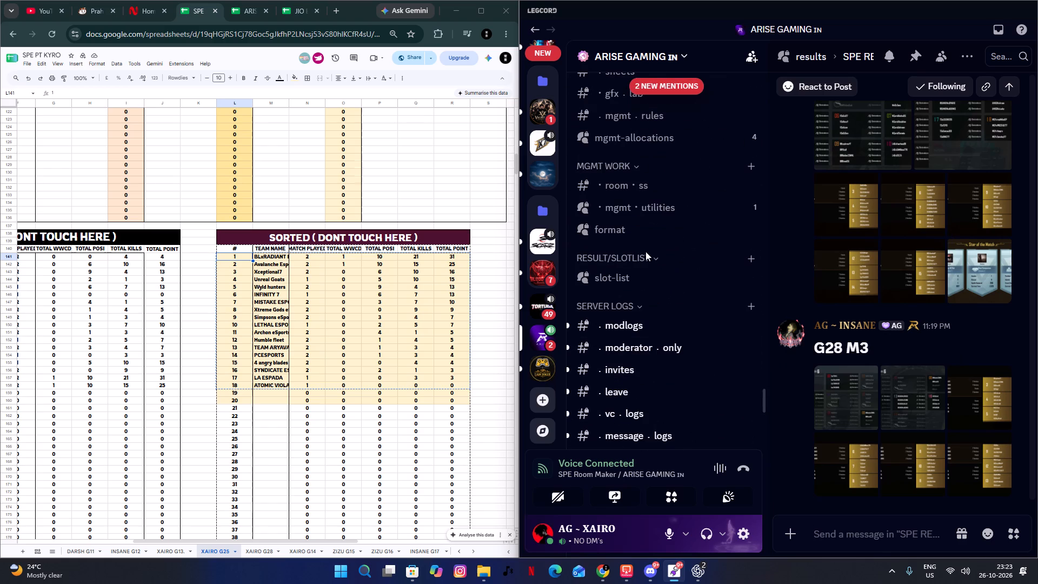
left_click(644, 271)
scroll(903, 271, "down", 7)
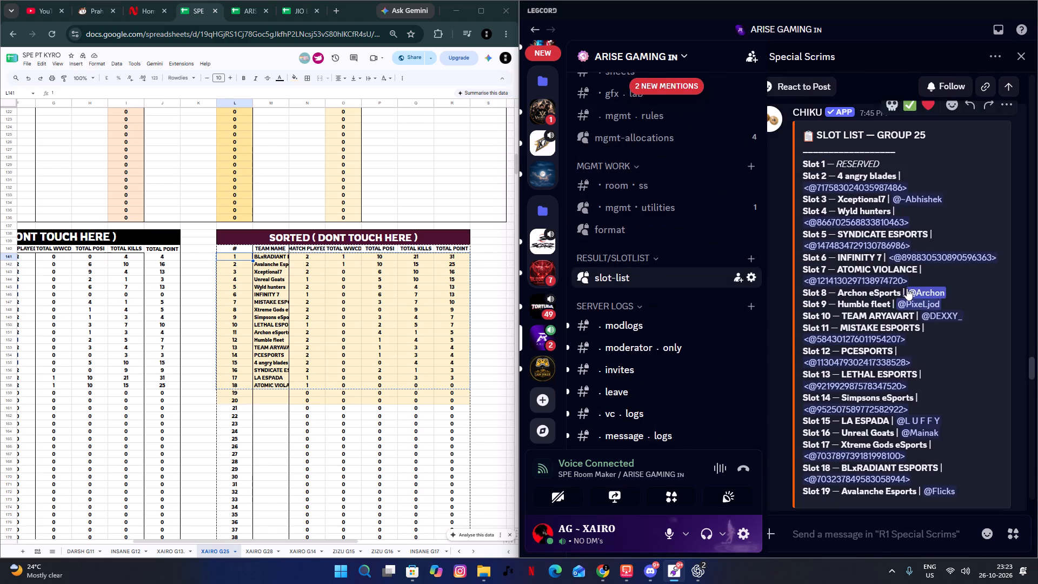
scroll(907, 288, "down", 19)
scroll(903, 297, "down", 2)
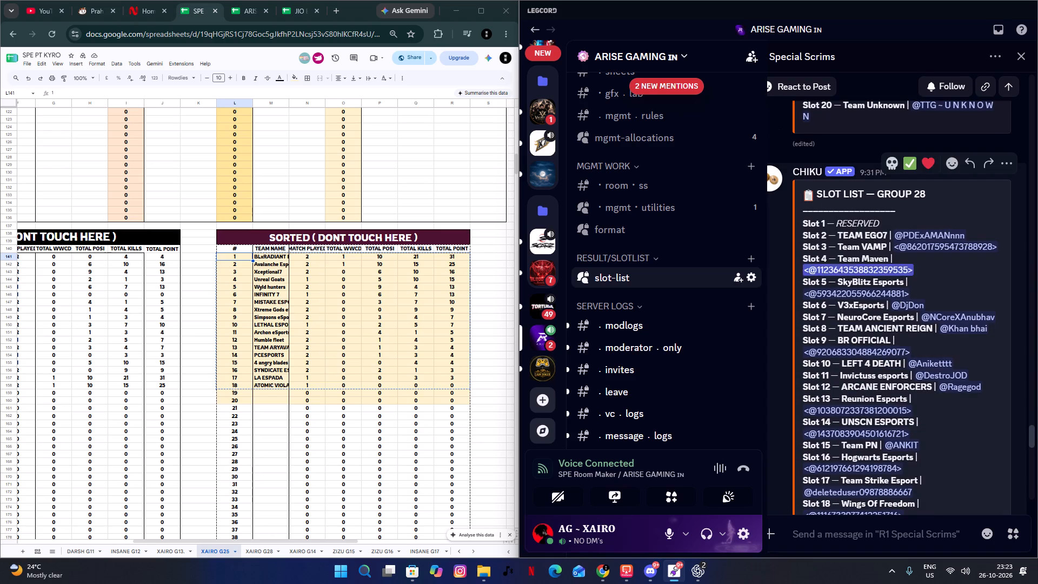
left_click_drag(801, 240, 871, 451)
scroll(884, 451, "down", 4)
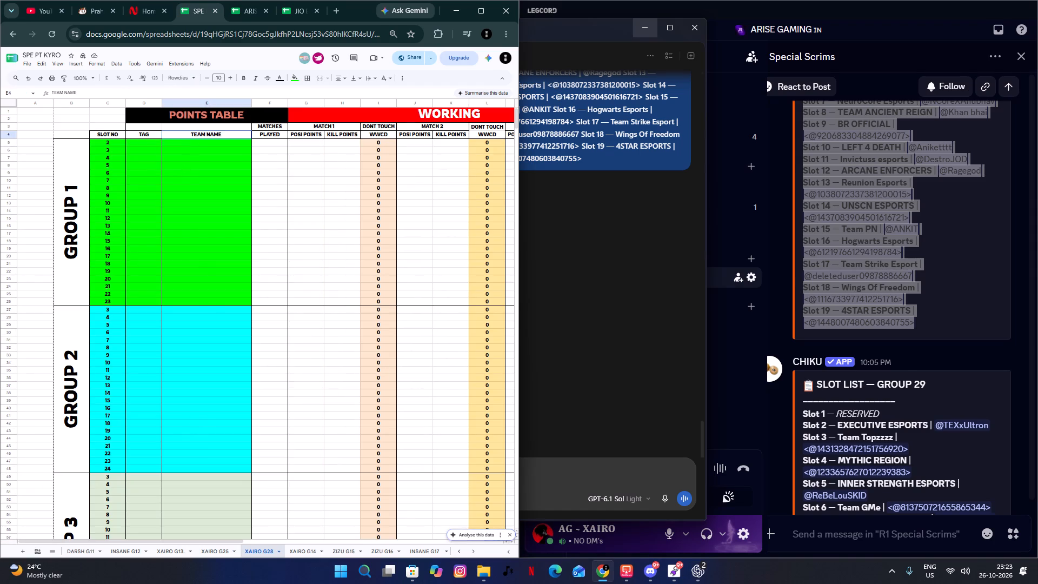
left_click(187, 138)
key("ctrl+shift+v")
left_click(242, 269)
left_click(273, 327)
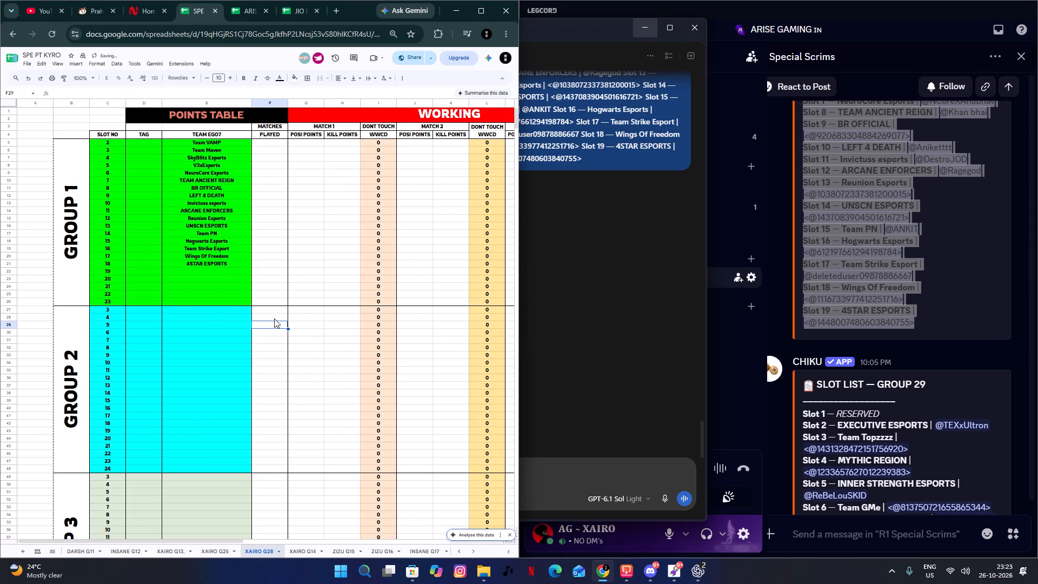
left_click(287, 372)
Back in Discord, open the G28 M2 placement screenshot from SPE RESULT (MGMT) and enlarge places 1 and 2.
left_click(1017, 274)
scroll(641, 276, "up", 10)
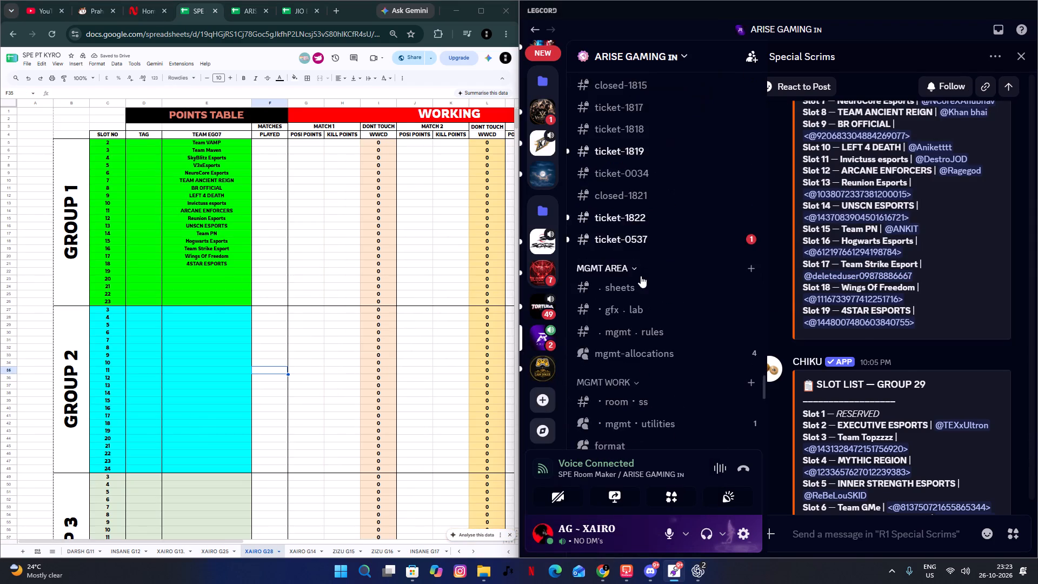
scroll(641, 276, "up", 20)
scroll(641, 276, "up", 20)
scroll(641, 276, "up", 5)
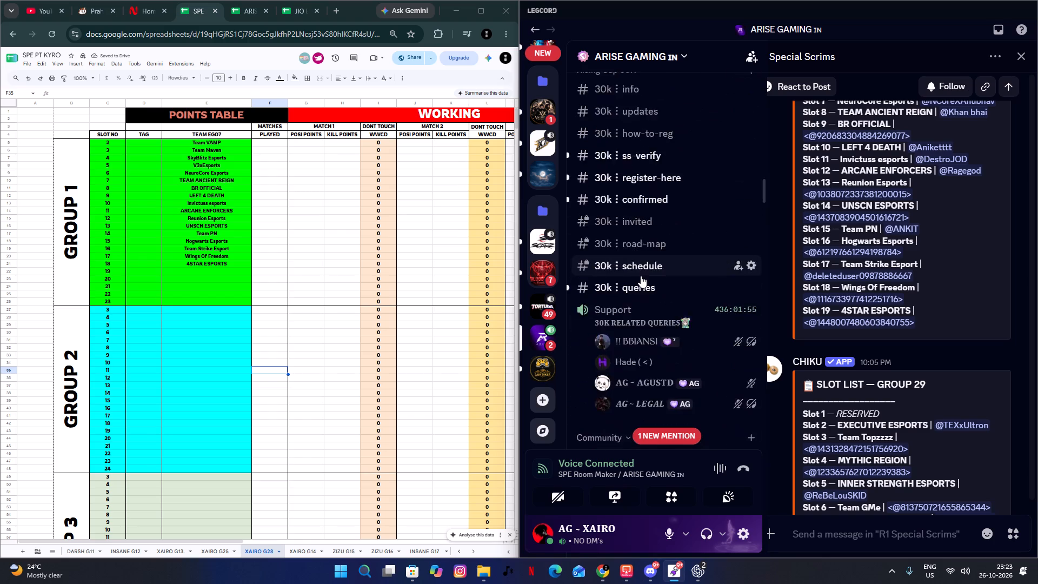
scroll(641, 276, "up", 20)
scroll(641, 276, "up", 4)
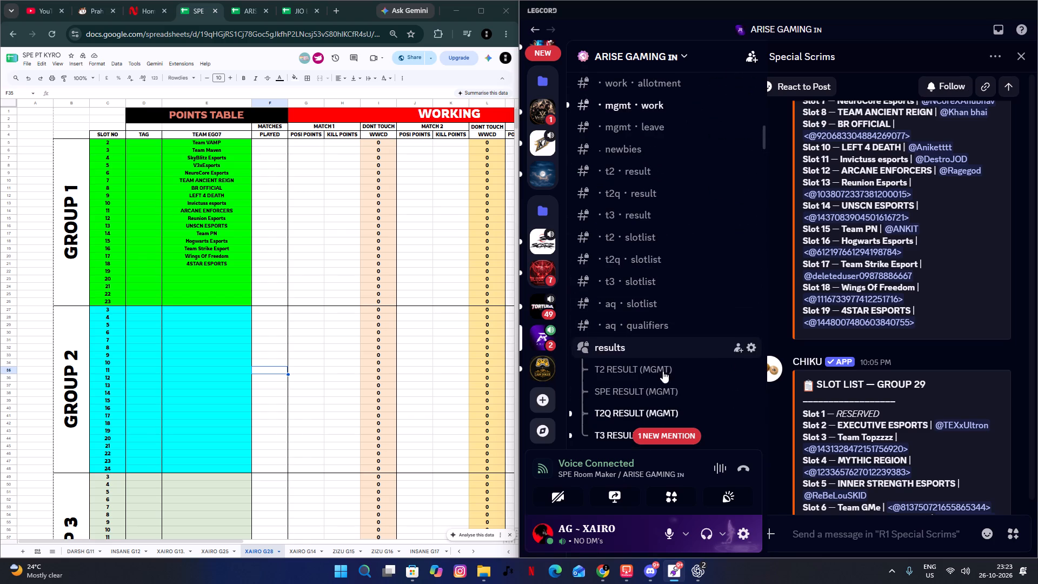
left_click(663, 384)
scroll(943, 399, "down", 6)
scroll(942, 401, "up", 6)
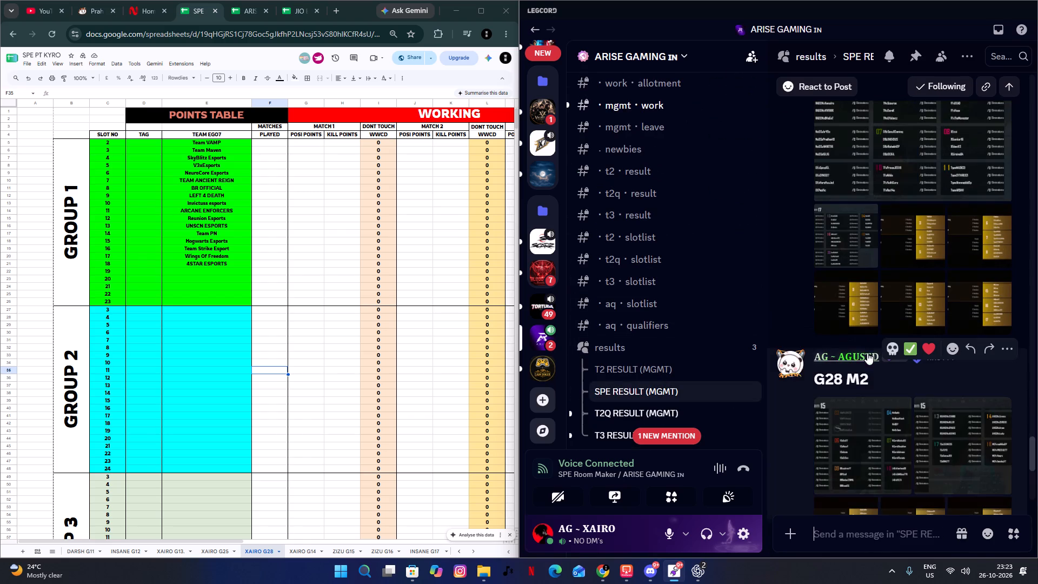
scroll(897, 450, "down", 3)
left_click(839, 355)
left_click(631, 259)
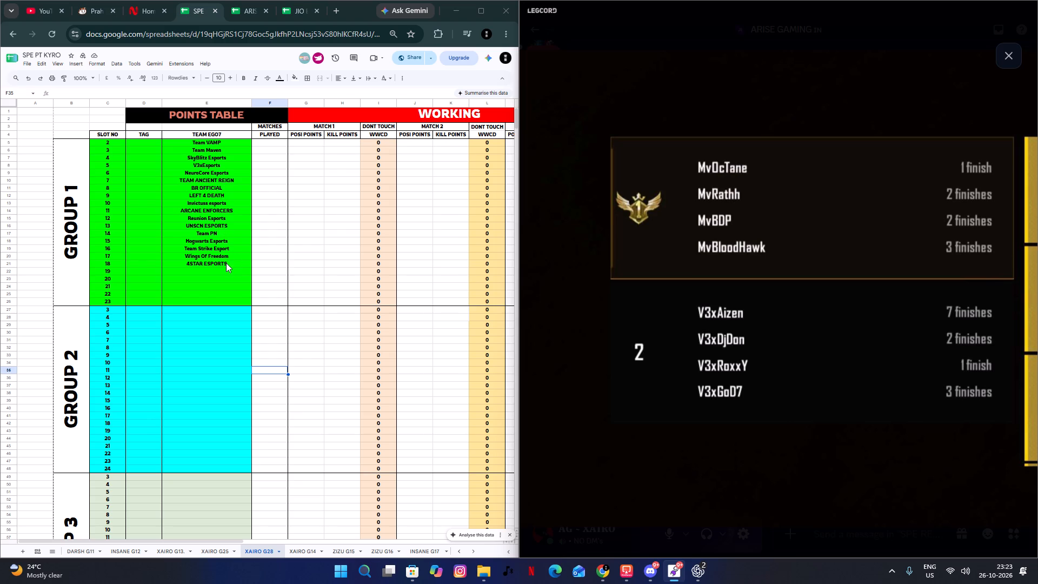
In the XAIRO G28 sheet, enter Team Maven's 1 match played, 10 position points and 8 kill points for Match 1.
left_click(230, 148)
left_click(255, 155)
left_click(261, 150)
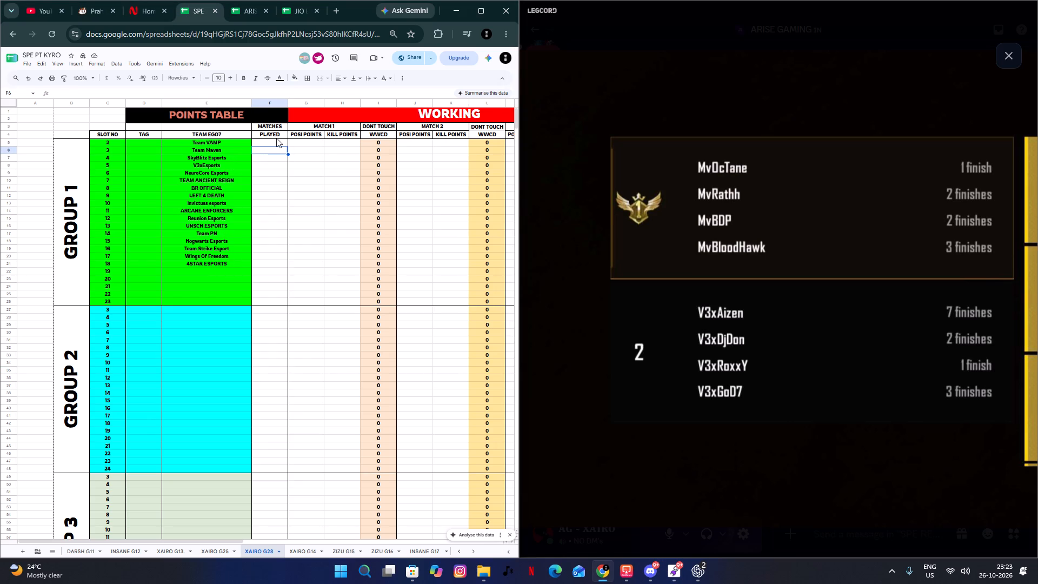
key("1")
key("Tab")
type("10")
key("Tab")
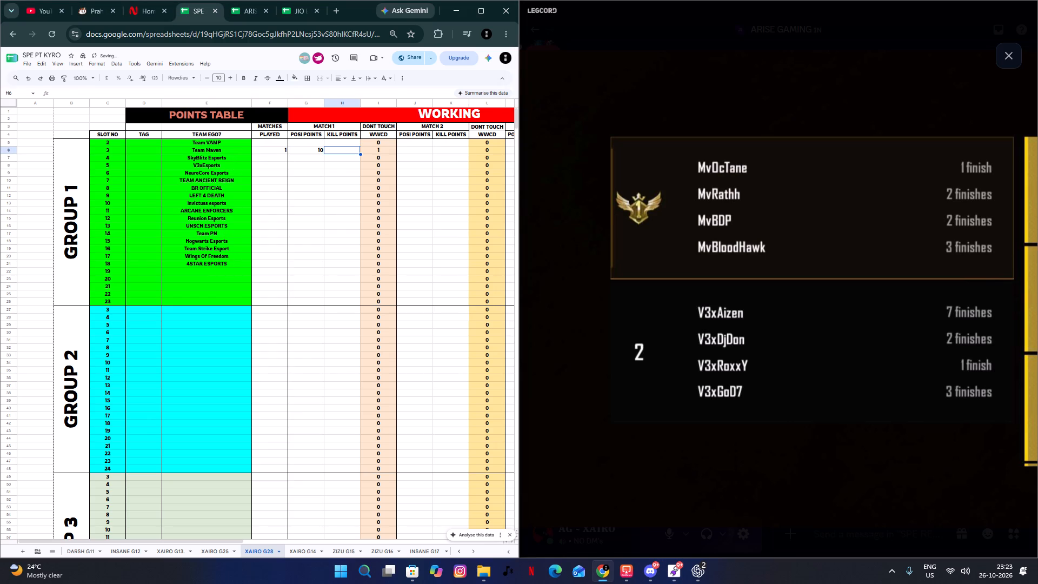
key("8")
key("Down")
Enter V3xEsports' 1 match played, with 6 position points and 13 kill points for Match 1.
key("shift+Tab")
key("shift+Tab")
key("shift+Tab")
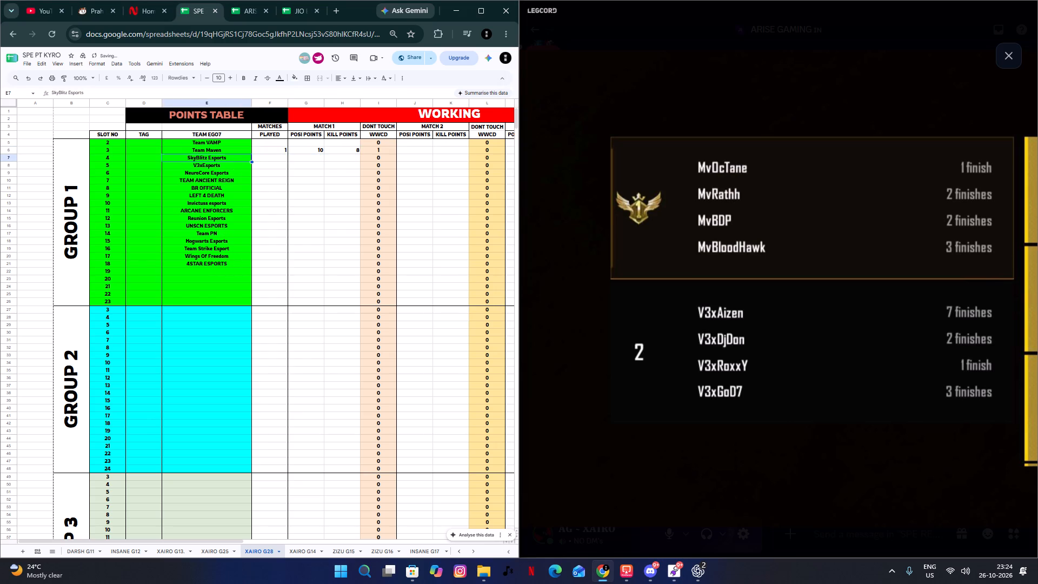
key("Tab")
key("Down")
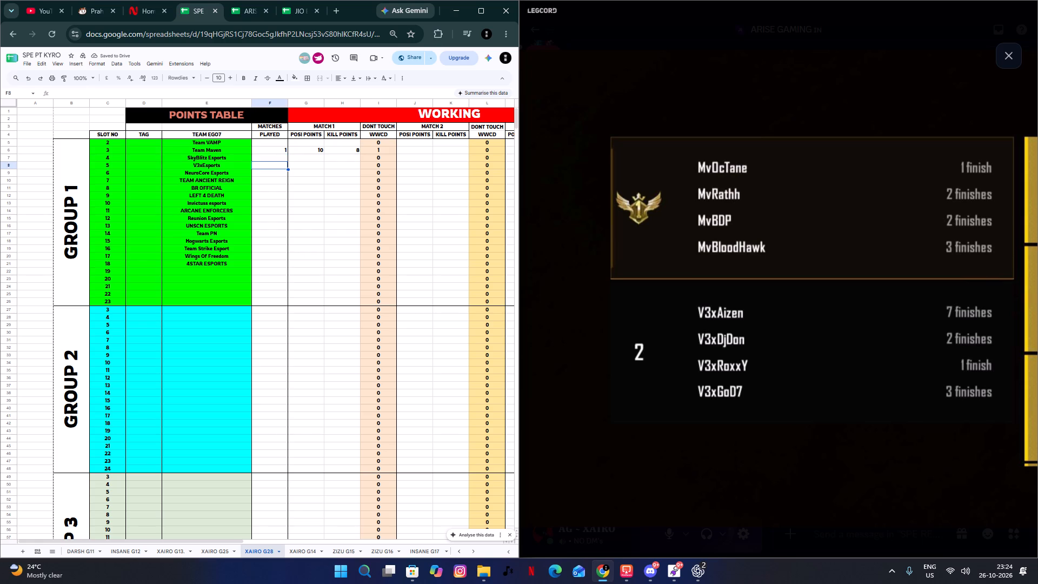
key("Tab")
key("shift+Tab")
key("1")
key("Tab")
key("6")
key("Tab")
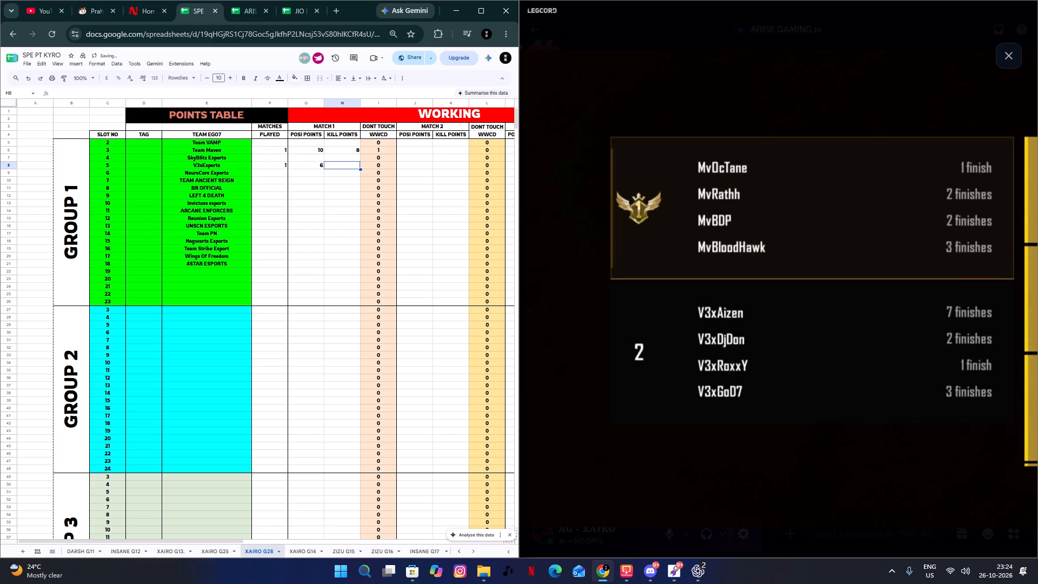
type("13")
key("Down")
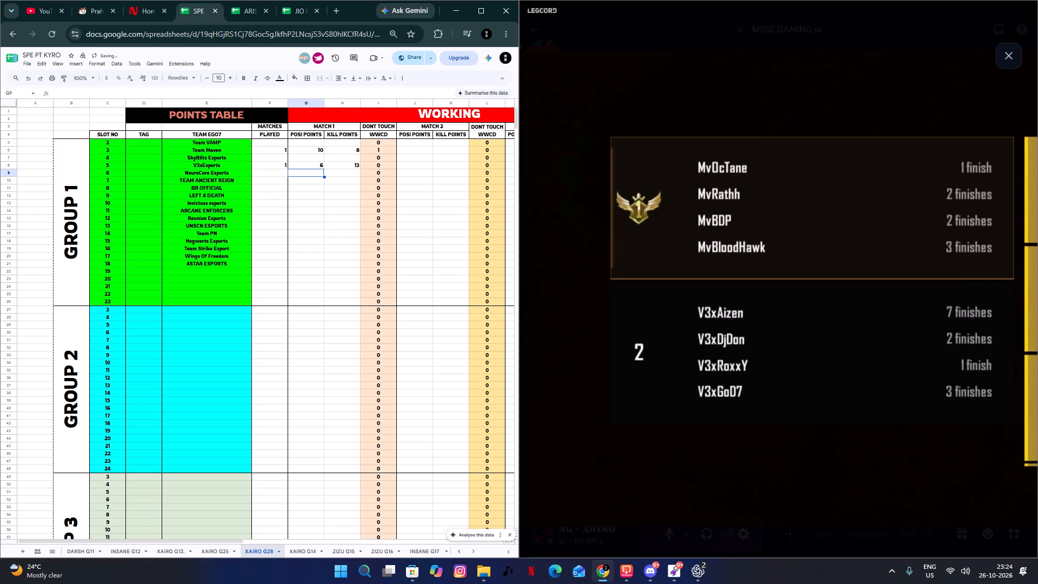
In Discord, enlarge places 3 to 5 in the Match 2 placement screenshot.
key("shift+Tab")
key("shift+Tab")
left_click(685, 369)
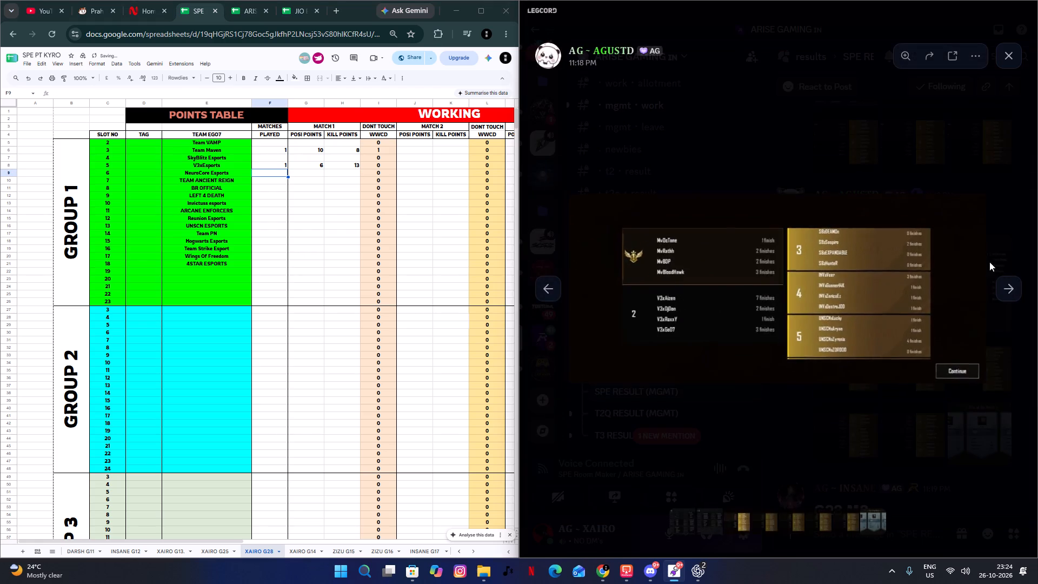
left_click(914, 241)
In the XAIRO G28 sheet, enter SkyBlitz Esports' 1 match played, 5 position points and 2 kill points for Match 1.
left_click(143, 277)
left_click(238, 240)
left_click(222, 264)
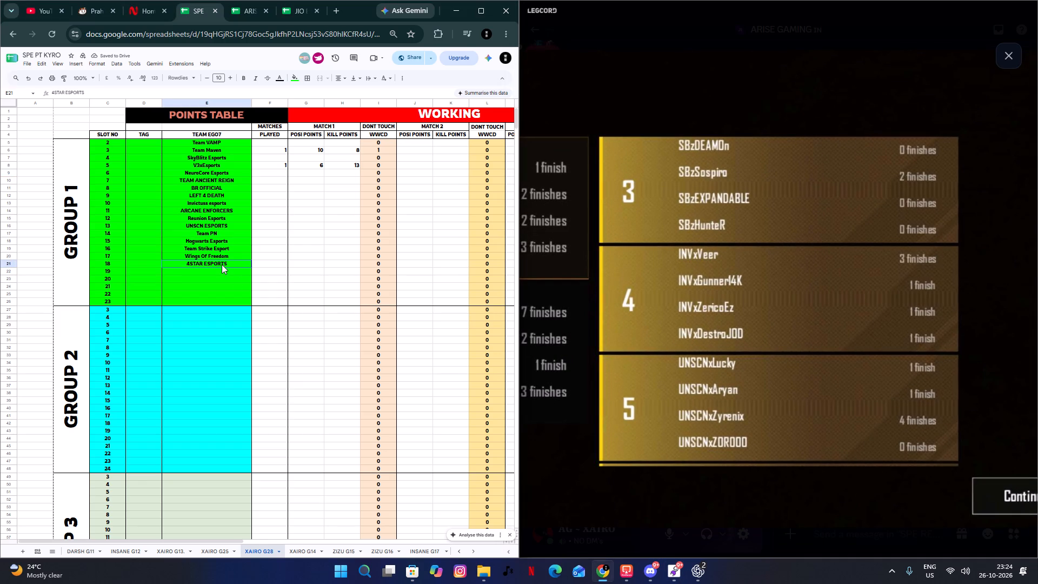
left_click(276, 151)
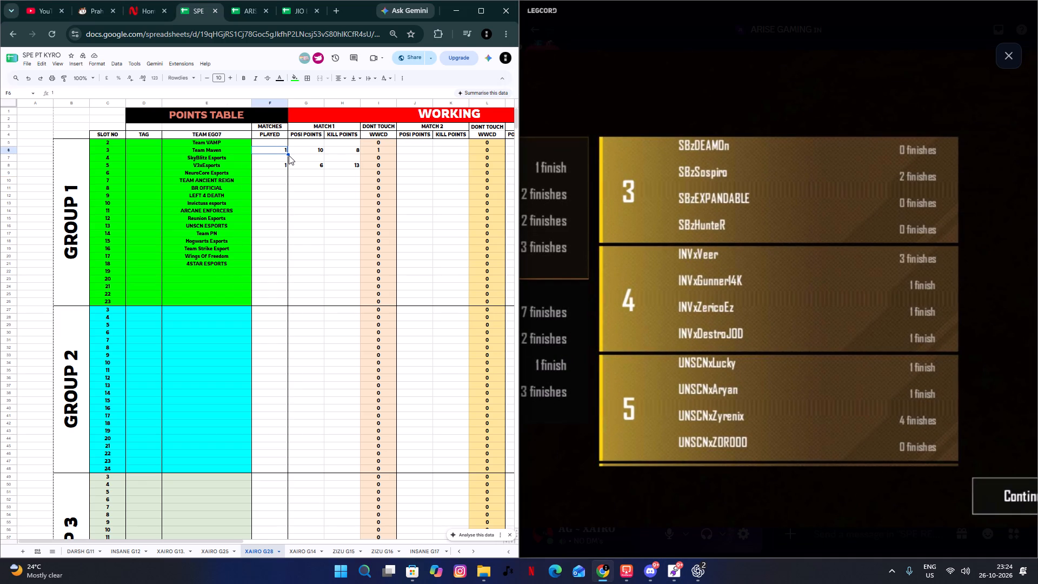
key("Down")
key("Tab")
key("shift+Tab")
key("1")
key("Tab")
key("5")
key("Tab")
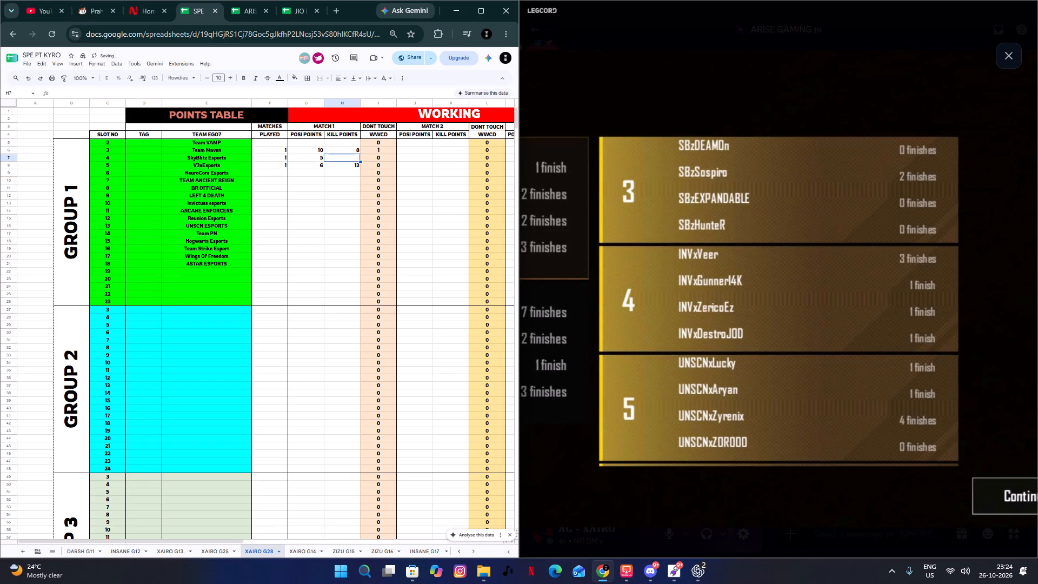
key("2")
key("Down")
Enter Invictuss esports' 1 match played, with 4 position points and 6 kill points for Match 1.
key("shift+Tab")
key("shift+Tab")
key("Down")
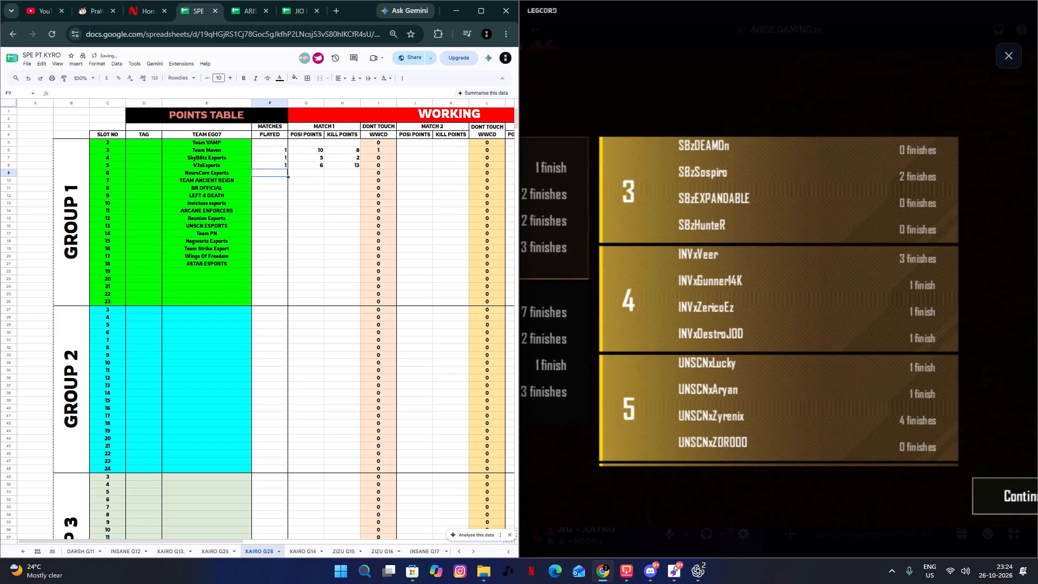
key("Down")
key("Down")
key("Down")
key("Up")
key("Up")
key("Up")
key("Up")
key("Up")
key("Up")
key("Down")
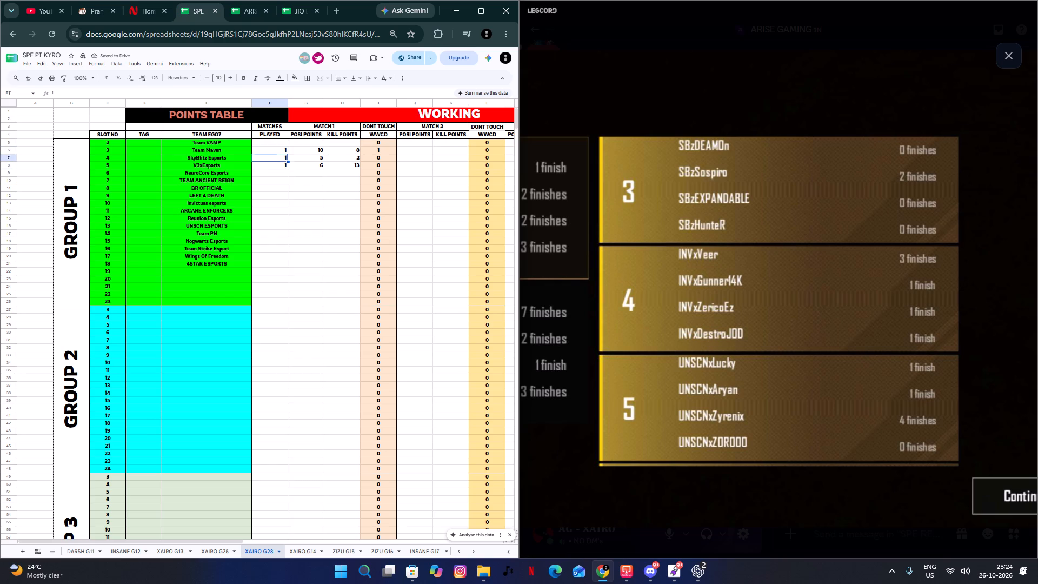
key("Down")
key("Down")
key("Down")
key("Down")
key("Down")
key("Down")
key("1")
key("Tab")
key("4")
key("Tab")
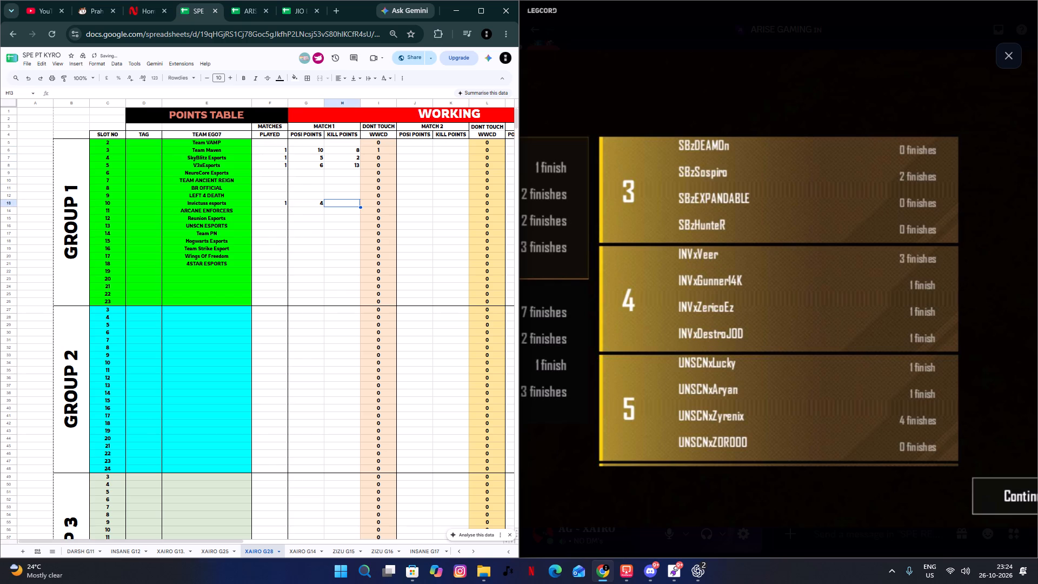
key("6")
key("Down")
Enter UNSCN ESPORTS' 1 match played, with 3 position points and 6 kill points for Match 1.
key("shift+Tab")
key("shift+Down")
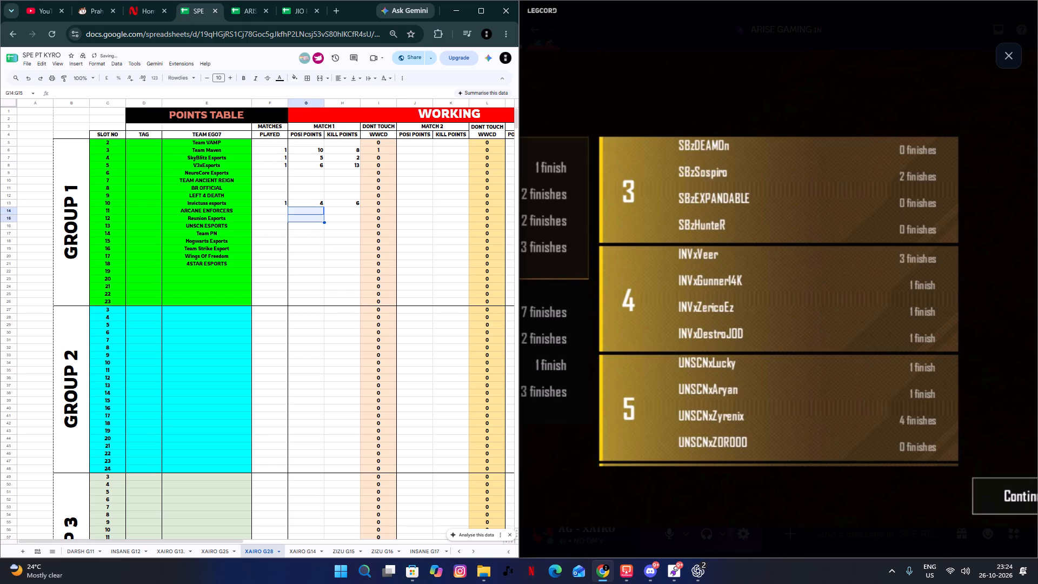
key("shift+Tab")
key("Up")
key("Down")
key("Up")
key("Left")
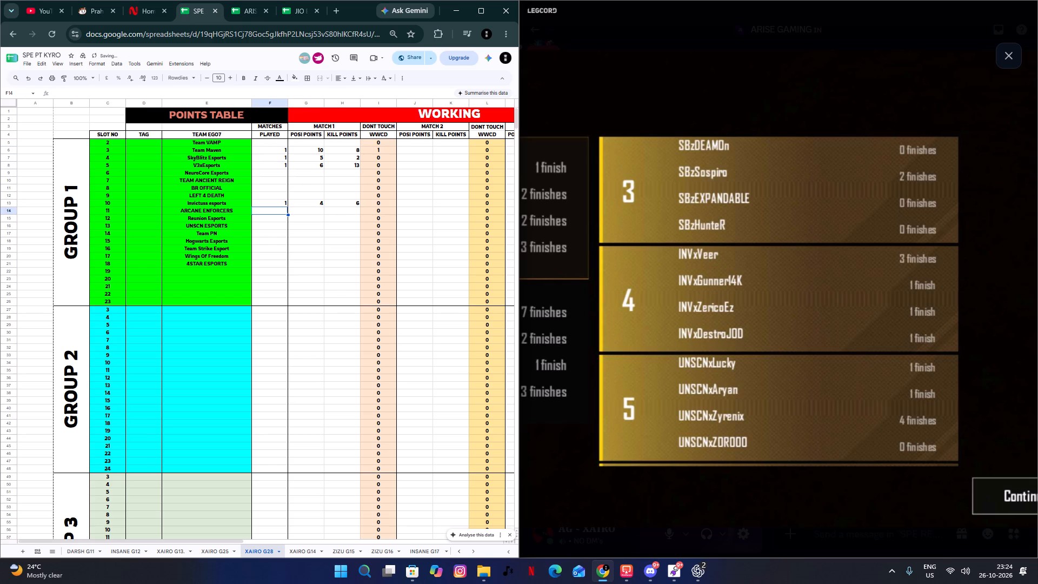
key("Down")
key("Down")
key("1")
key("Tab")
key("3")
key("Tab")
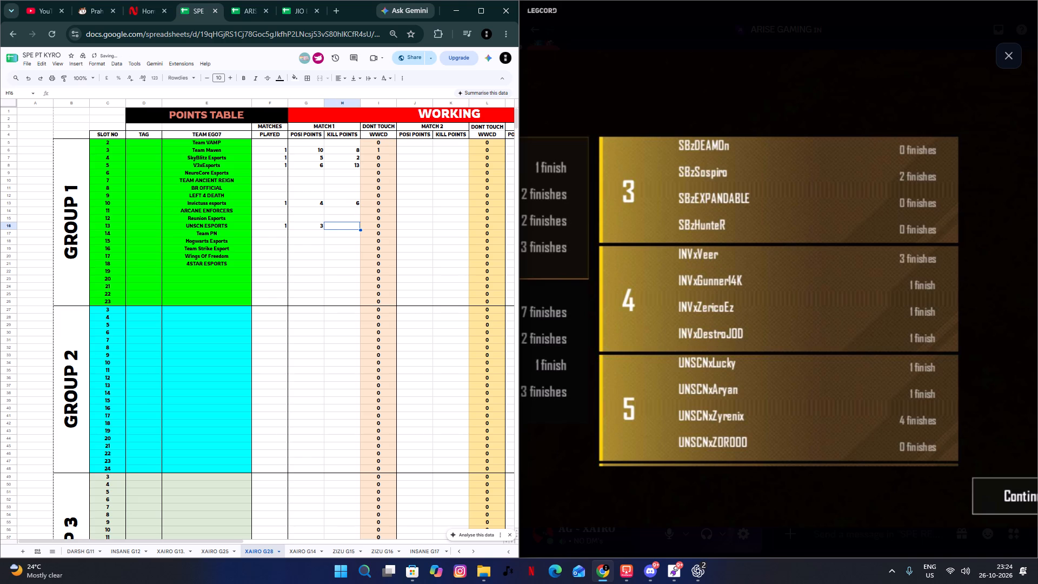
key("6")
key("Down")
Back in Discord, advance to the next placement screenshot and enlarge places 6 to 8.
key("shift+Tab")
key("shift+Tab")
left_click(672, 418)
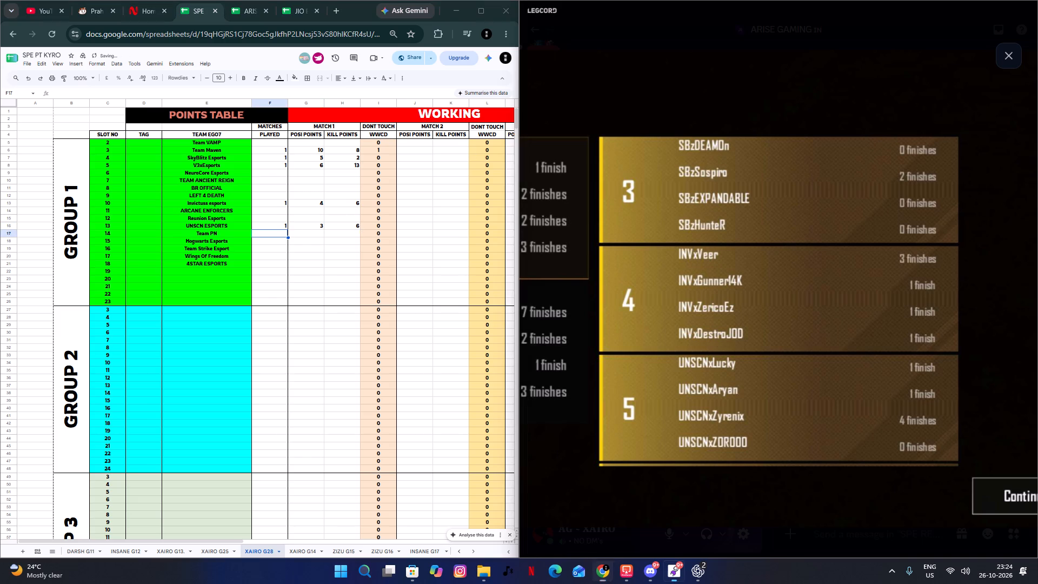
left_click(1006, 298)
left_click(896, 253)
left_click_drag(920, 257, 882, 268)
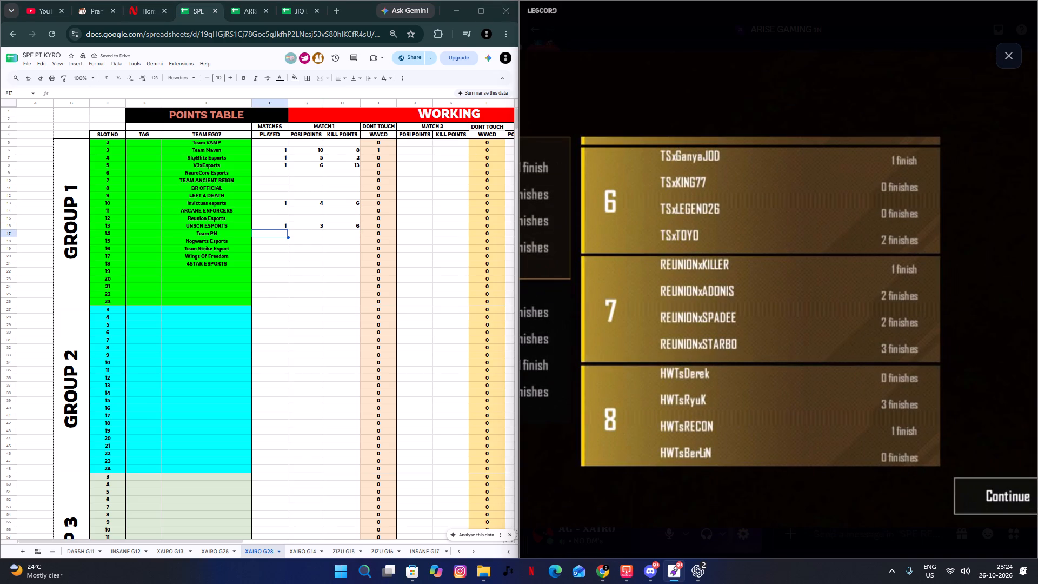
In the XAIRO G28 sheet, enter Team Strike Esport's 1 match played, 2 position points and 3 kill points for Match 1.
left_click(259, 247)
key("1")
key("Tab")
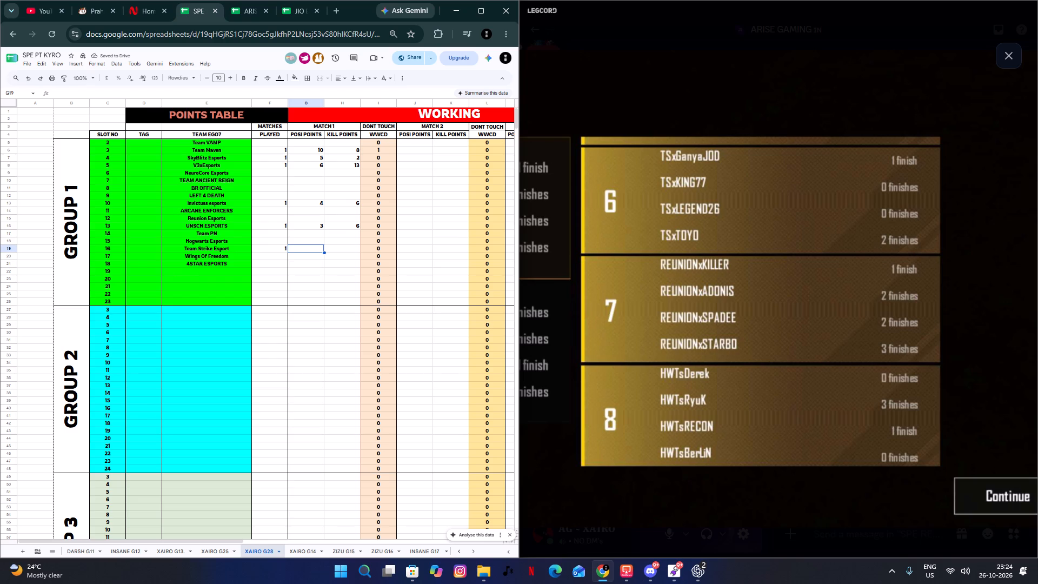
key("2")
key("Tab")
key("3")
key("Down")
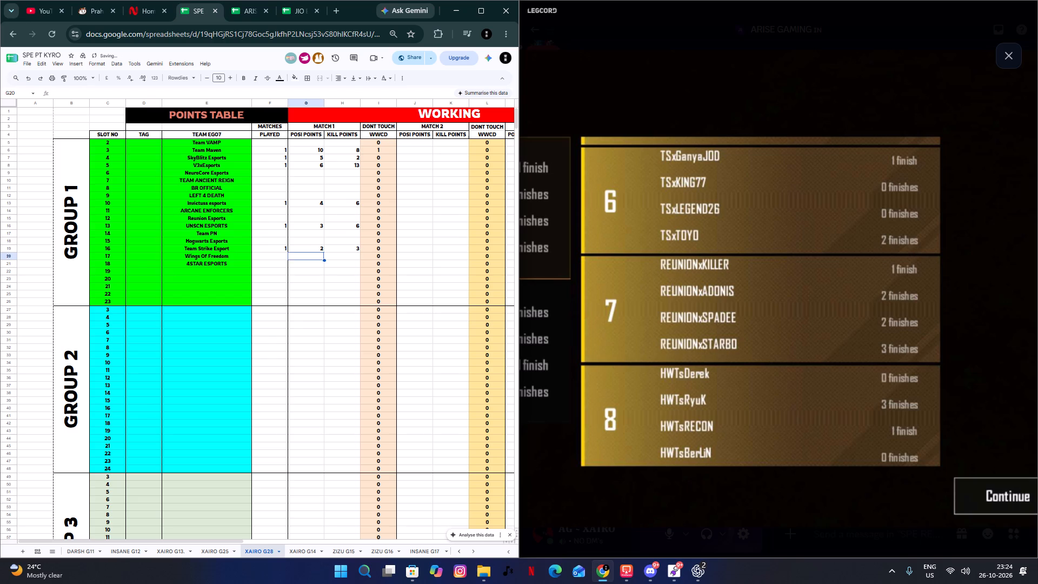
Enter Reunion Esports' 1 match played, with 1 position point and 8 kill points for Match 1.
key("shift+Tab")
key("shift+Tab")
key("Tab")
key("Up")
key("Up")
key("Up")
key("Up")
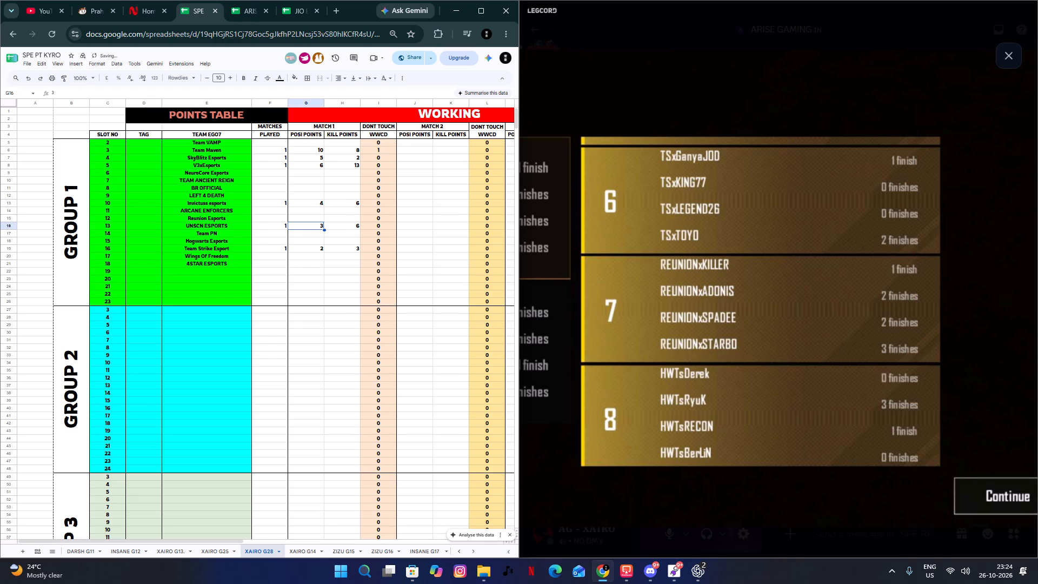
key("Left")
key("Up")
key("1")
key("Tab")
key("1")
key("Tab")
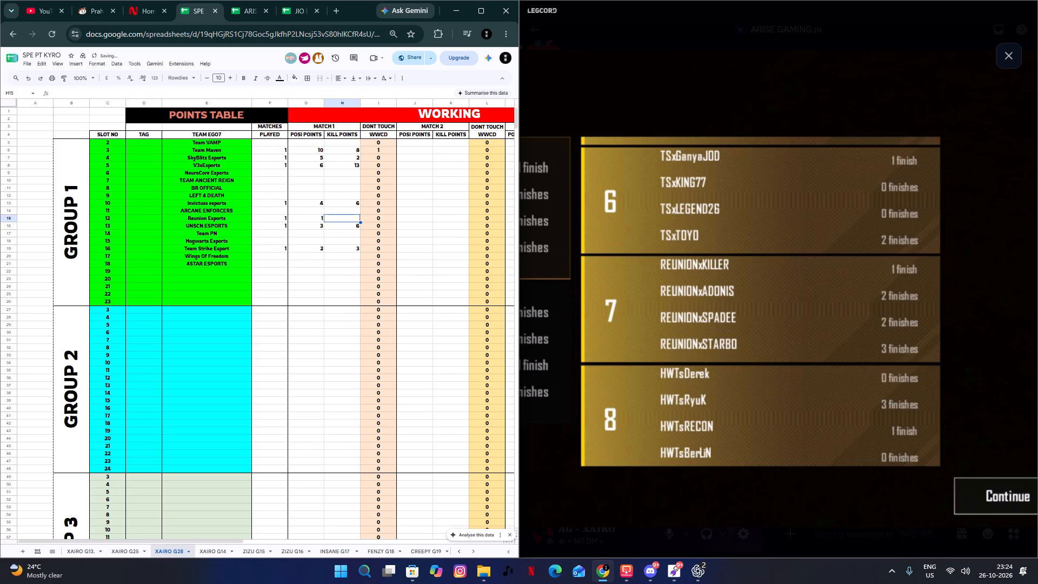
type("98")
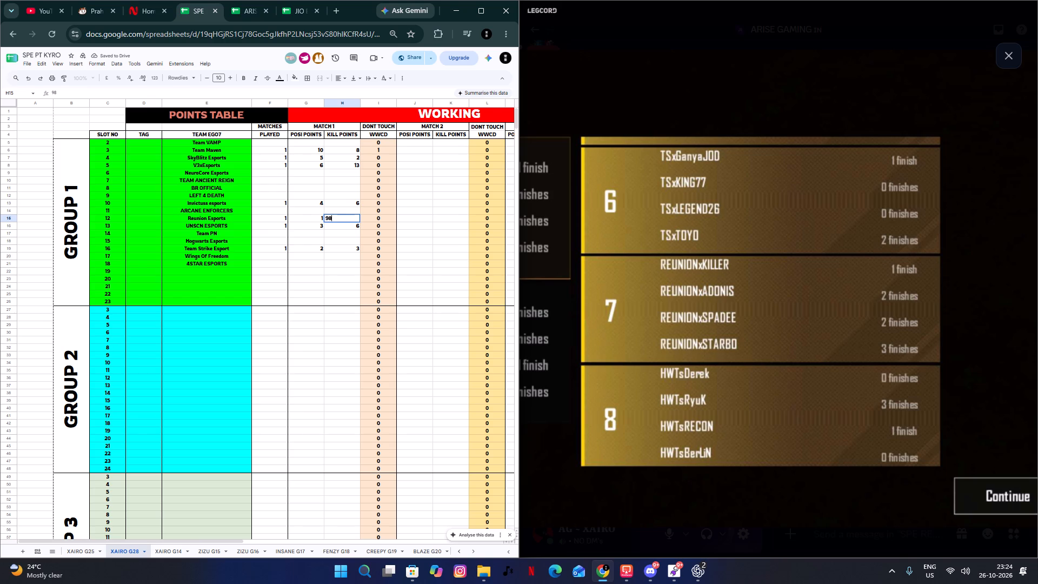
key("BackSpace")
key("BackSpace")
key("8")
key("Down")
Enter Hogwarts Esports' 1 match played, with 1 position point and 4 kill points for Match 1.
key("shift+Tab")
key("shift+Tab")
key("Down")
key("Down")
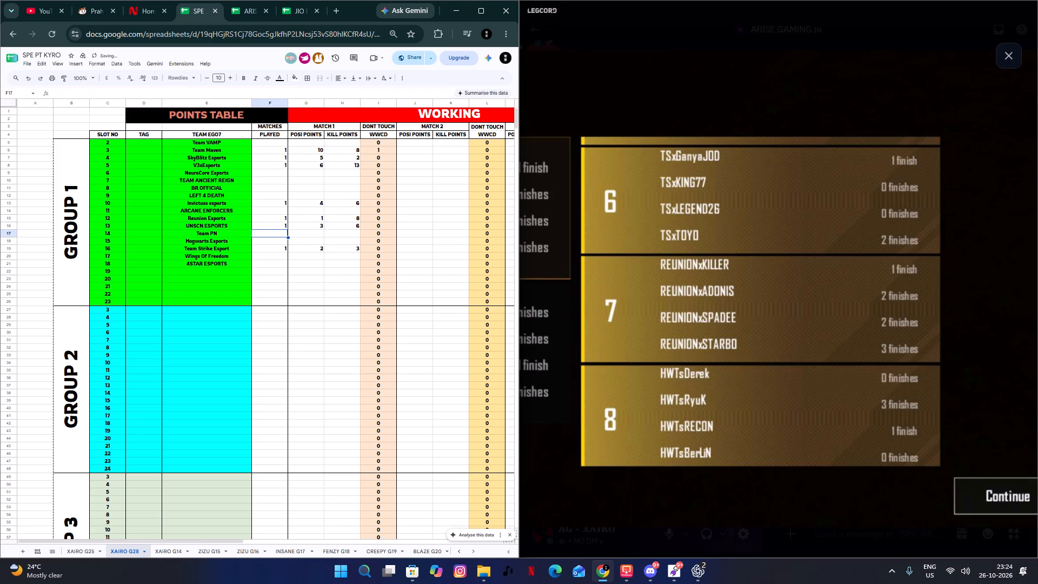
key("Down")
key("Down")
key("Up")
key("Up")
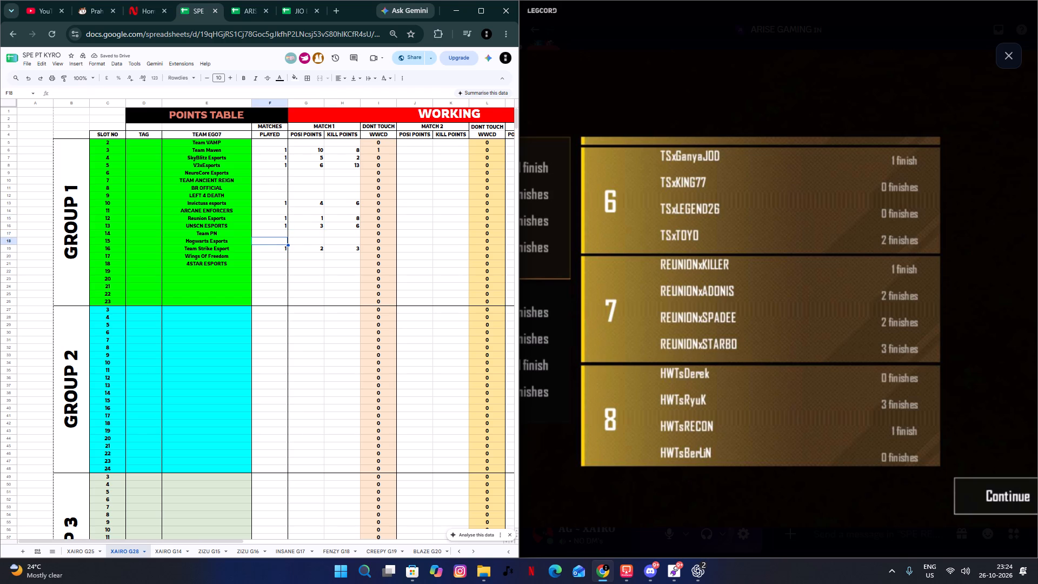
key("1")
key("Tab")
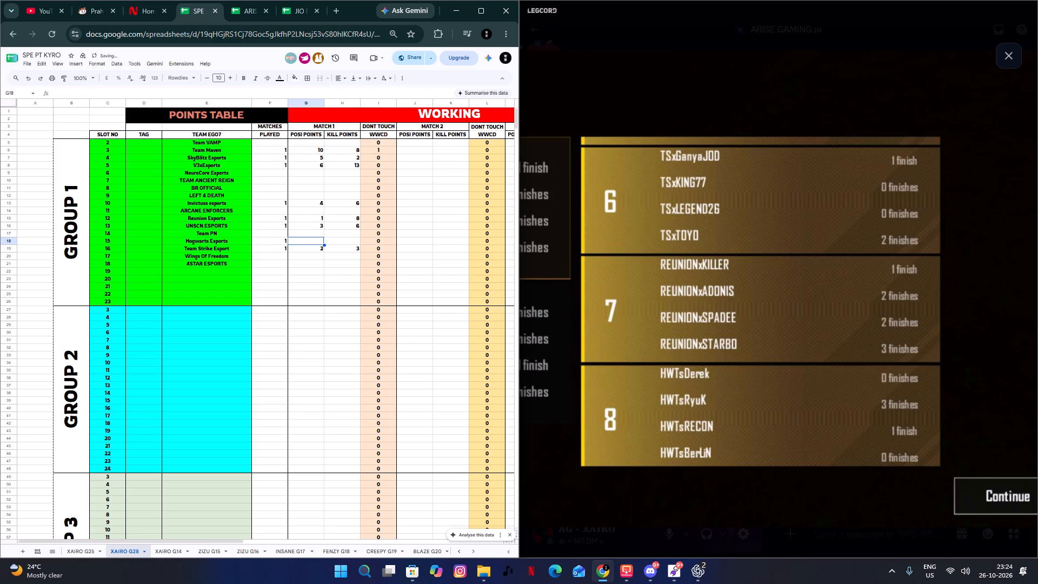
key("1")
key("Tab")
key("4")
key("Left")
Back in Discord, advance to the next placement screenshot and enlarge places 9 to 11.
key("Down")
key("shift+Tab")
key("shift+Tab")
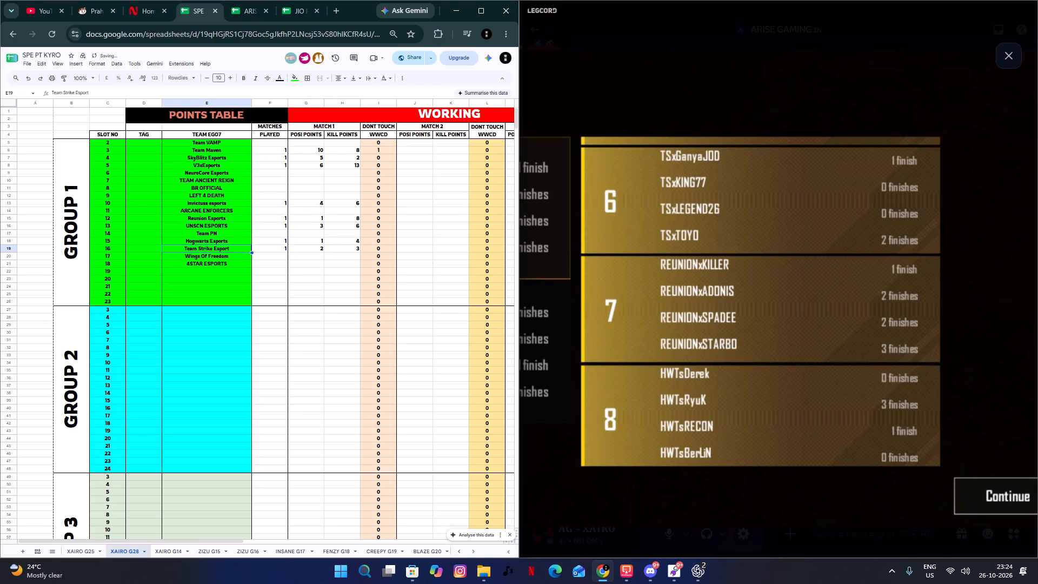
left_click(717, 350)
left_click(1013, 288)
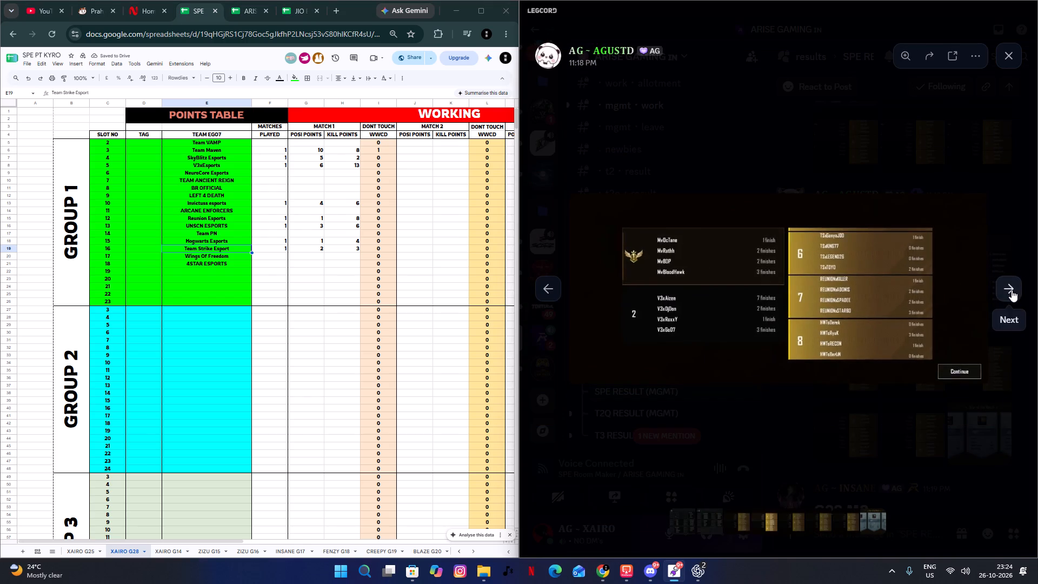
left_click(816, 276)
left_click_drag(894, 270, 777, 281)
In the XAIRO G28 sheet, enter BR OFFICIAL's 1 match played, 0 position points and 0 kill points for Match 1.
left_click(288, 284)
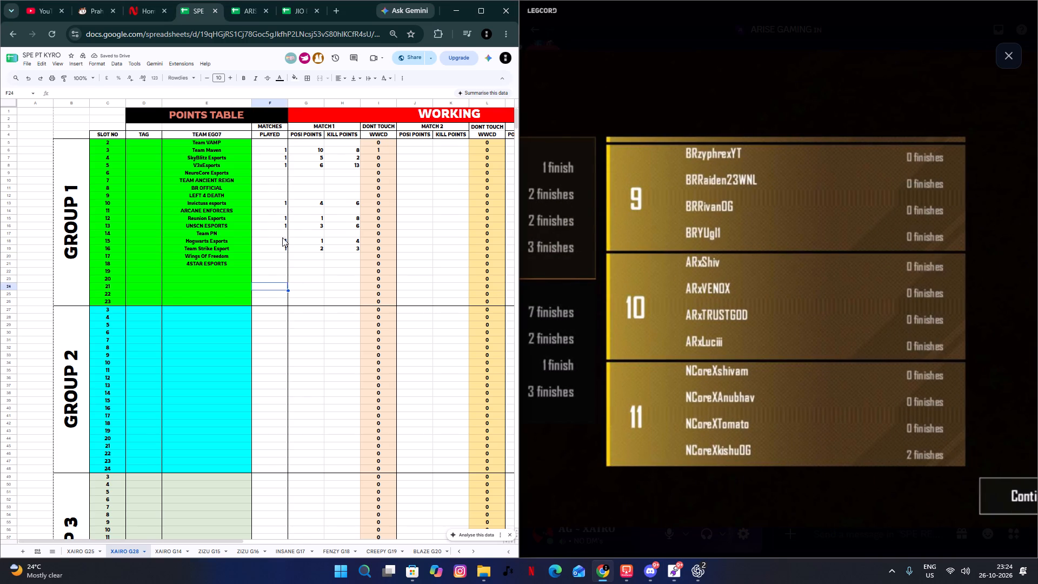
left_click(281, 234)
left_click(272, 211)
left_click(273, 196)
left_click(275, 188)
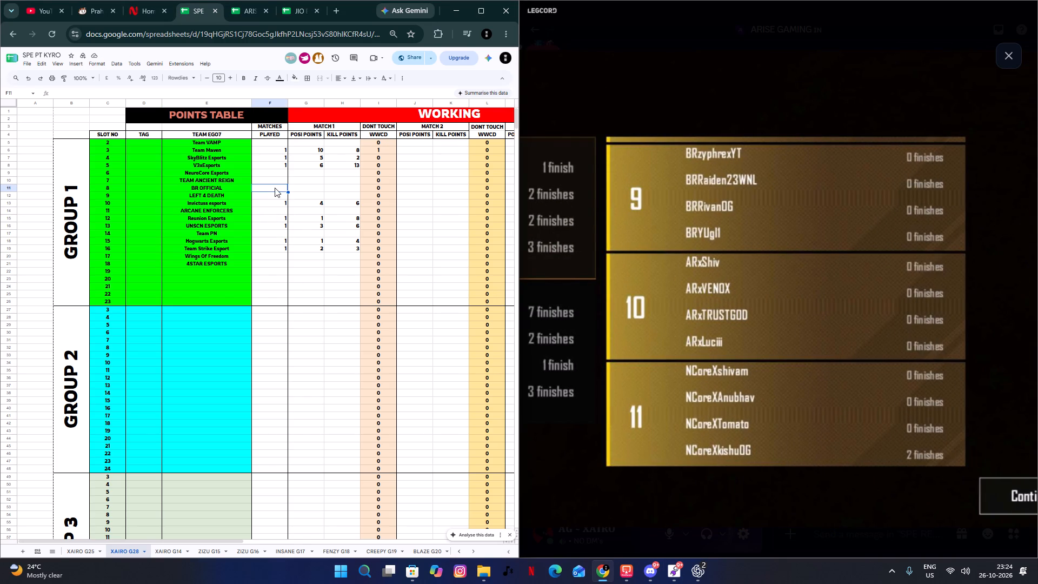
key("1")
key("Tab")
key("0")
key("Tab")
key("0")
key("Down")
Enter TEAM ANCIENT REIGN's 1 match played, with 0 position points and 0 kill points for Match 1.
key("shift+Tab")
key("shift+Tab")
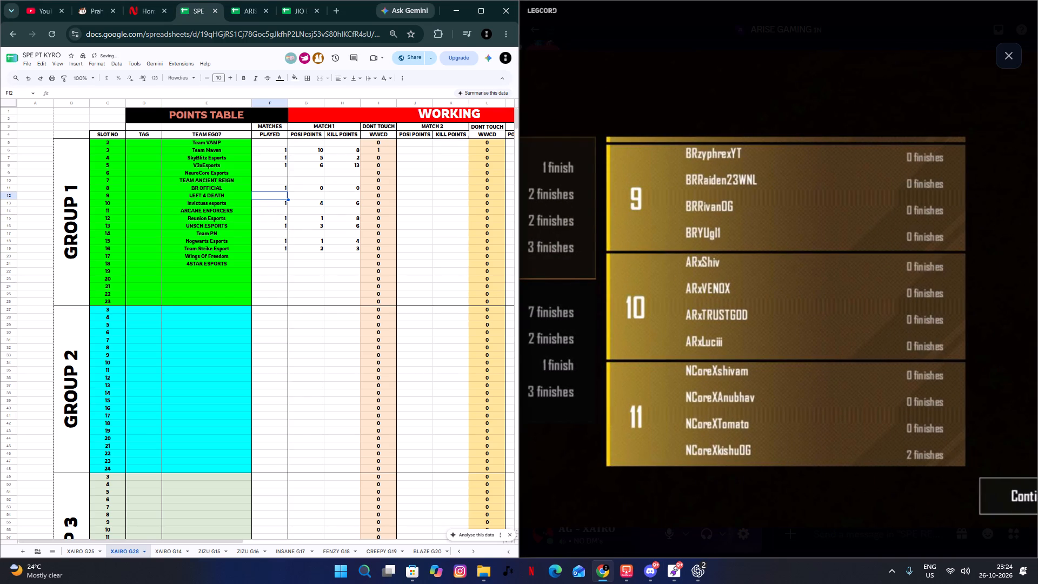
key("Up")
key("Up")
key("Up")
key("Up")
key("Down")
key("Down")
key("1")
key("Tab")
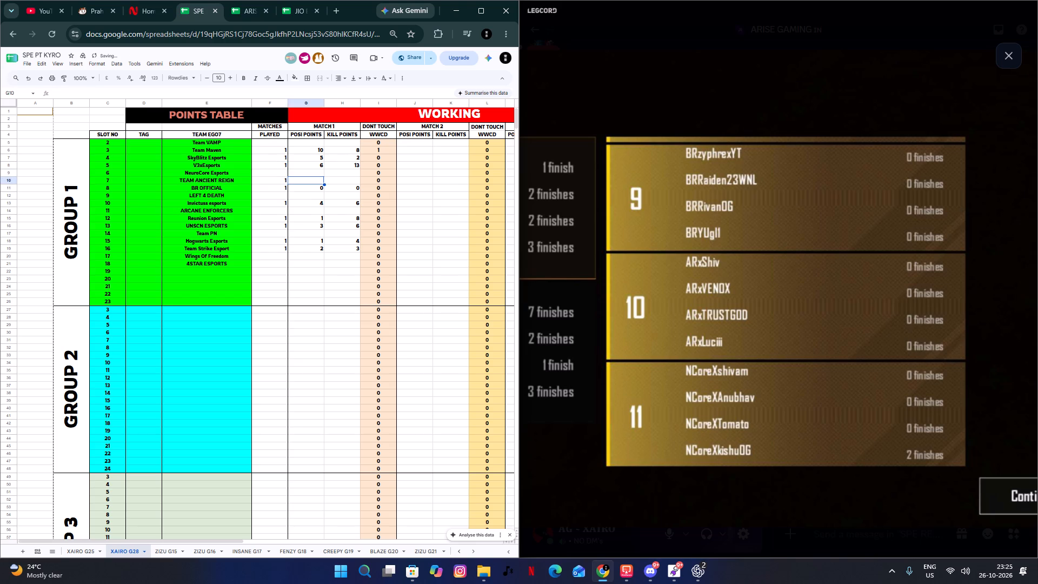
key("0")
key("Tab")
key("0")
key("Down")
Enter NeuroCore Esports' 1 match played, with 0 position points and 2 kill points for Match 1.
key("shift+Tab")
key("shift+Down")
key("shift+Tab")
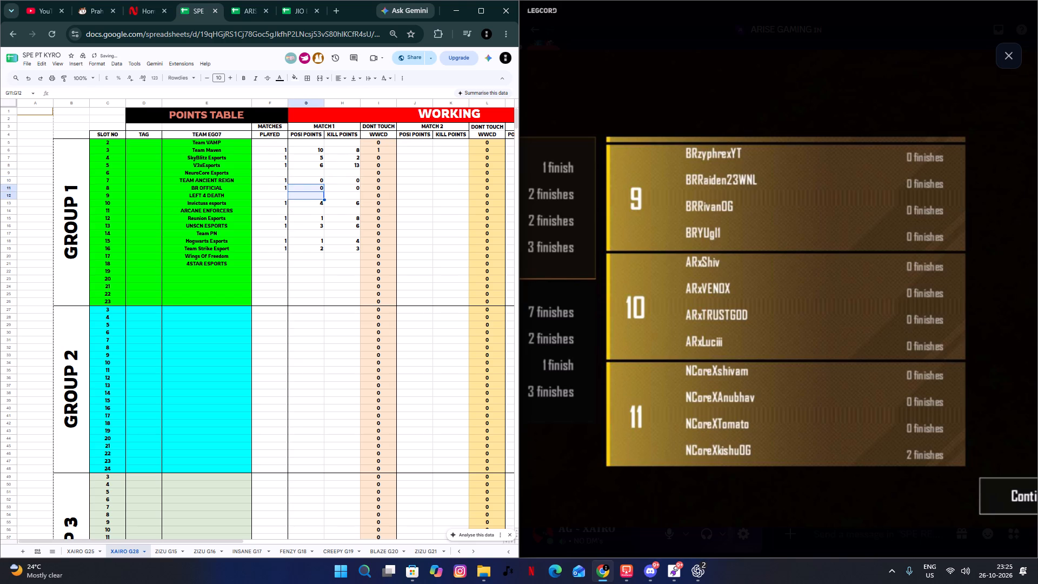
key("Down")
key("Down")
key("Up")
key("Up")
key("Up")
key("Up")
key("Up")
key("Down")
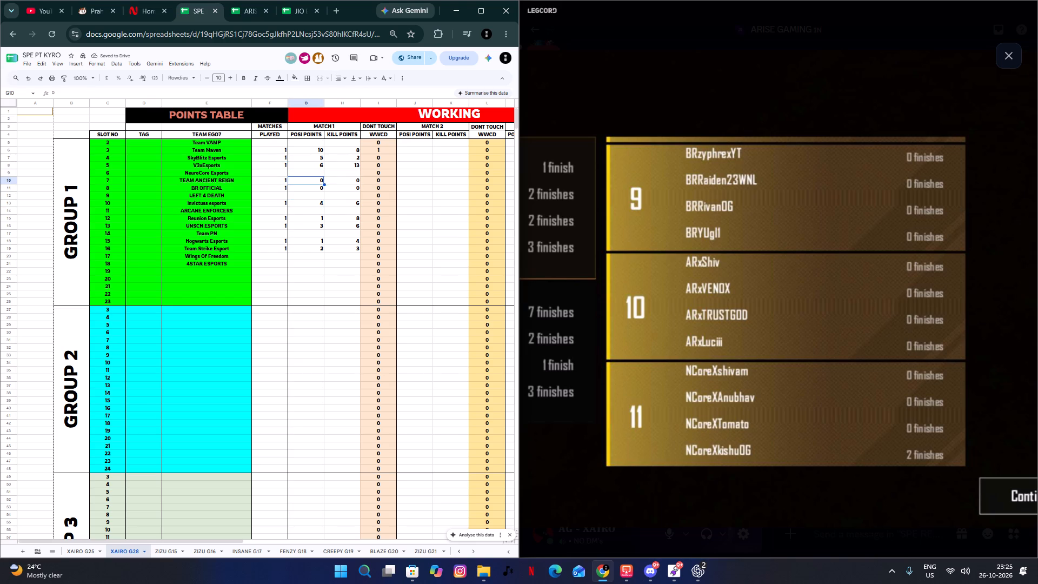
key("Up")
key("shift+Left")
key("shift+Tab")
key("Tab")
key("shift+Tab")
key("Right")
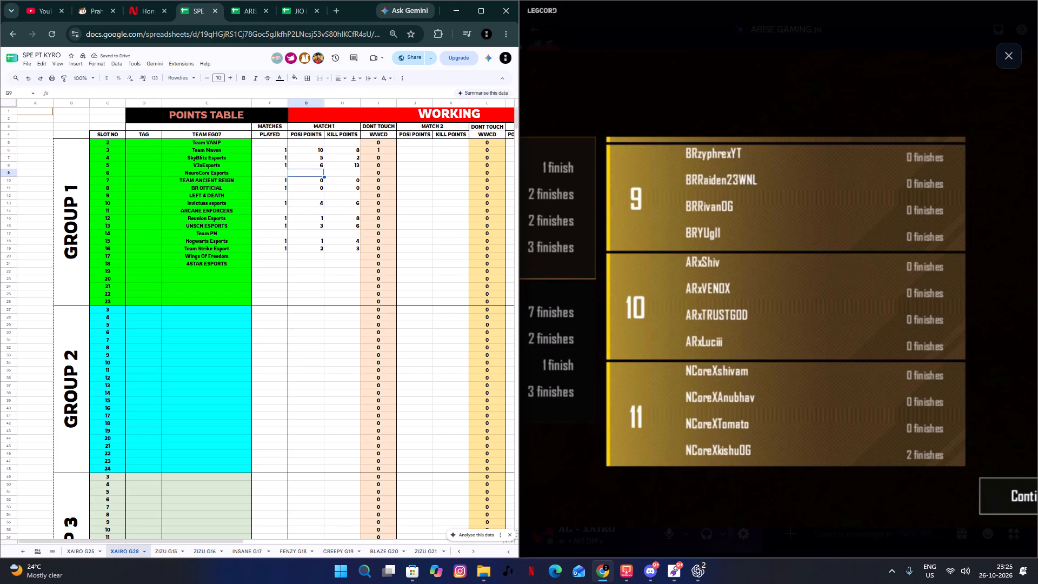
key("Right")
key("Left")
key("Left")
key("1")
key("Tab")
key("0")
key("Tab")
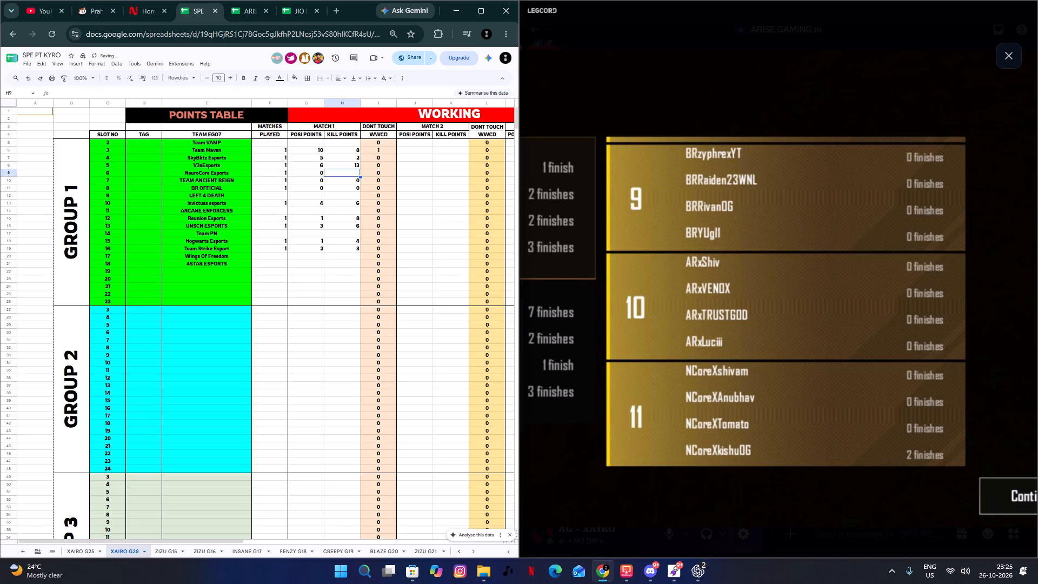
key("2")
key("Down")
key("shift+Tab")
key("shift+Down")
key("shift+Tab")
key("Down")
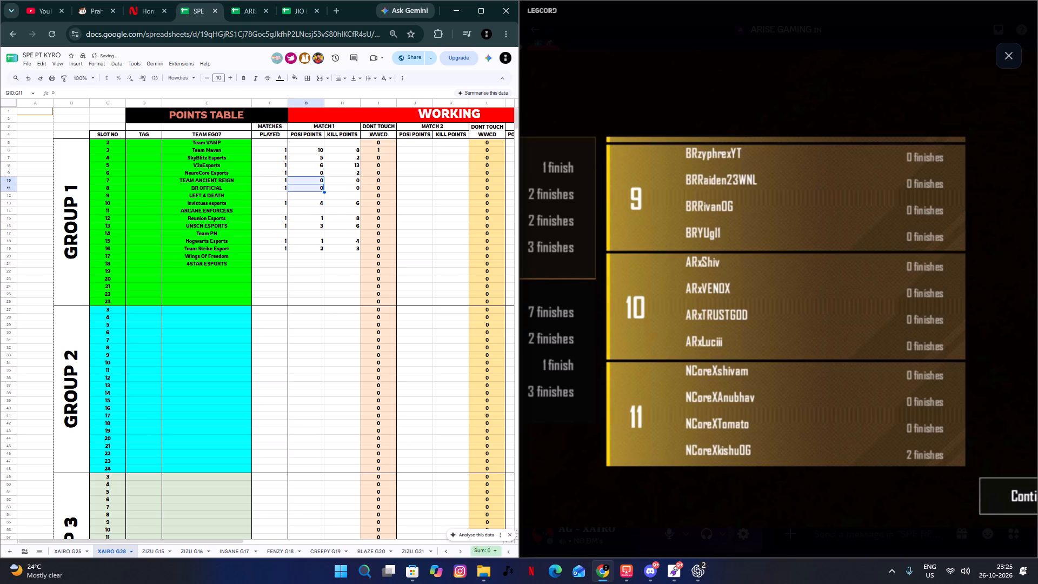
key("Down")
key("Up")
Back in Discord, advance to the next placement screenshot and enlarge places 12 to 14.
left_click(950, 314)
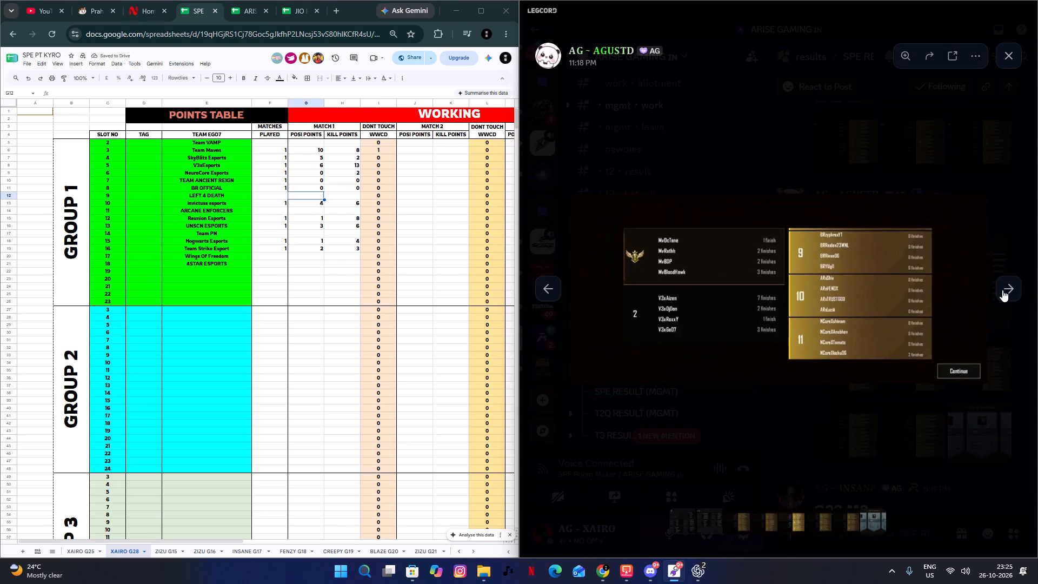
left_click(1002, 290)
left_click(911, 284)
left_click_drag(910, 283, 849, 282)
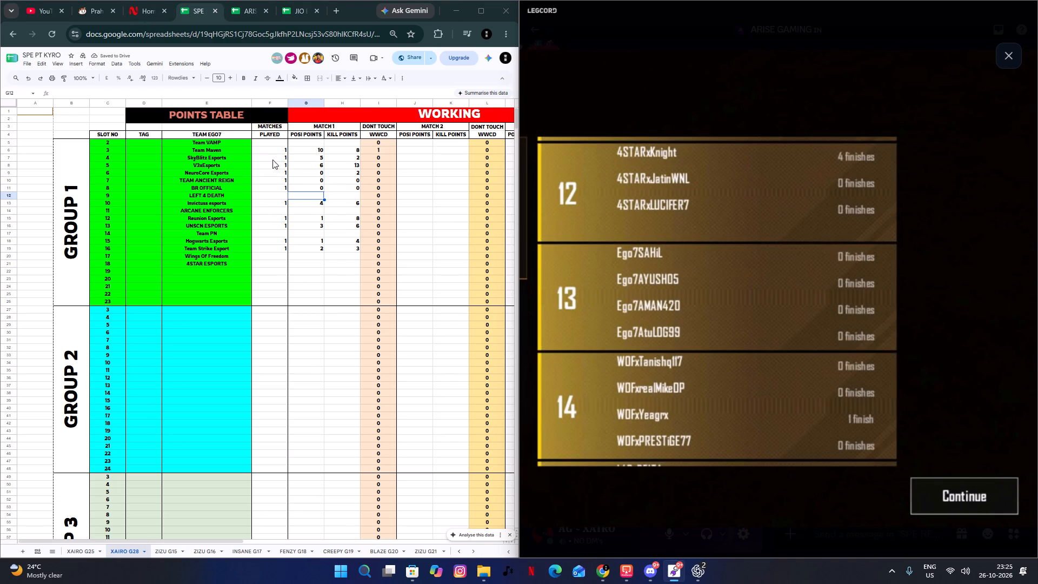
In the XAIRO G28 sheet, enter 4STAR ESPORTS' 1 match played, 0 position points and 4 kill points for Match 1.
left_click(272, 155)
left_click(278, 147)
left_click(277, 217)
left_click(291, 192)
left_click(256, 238)
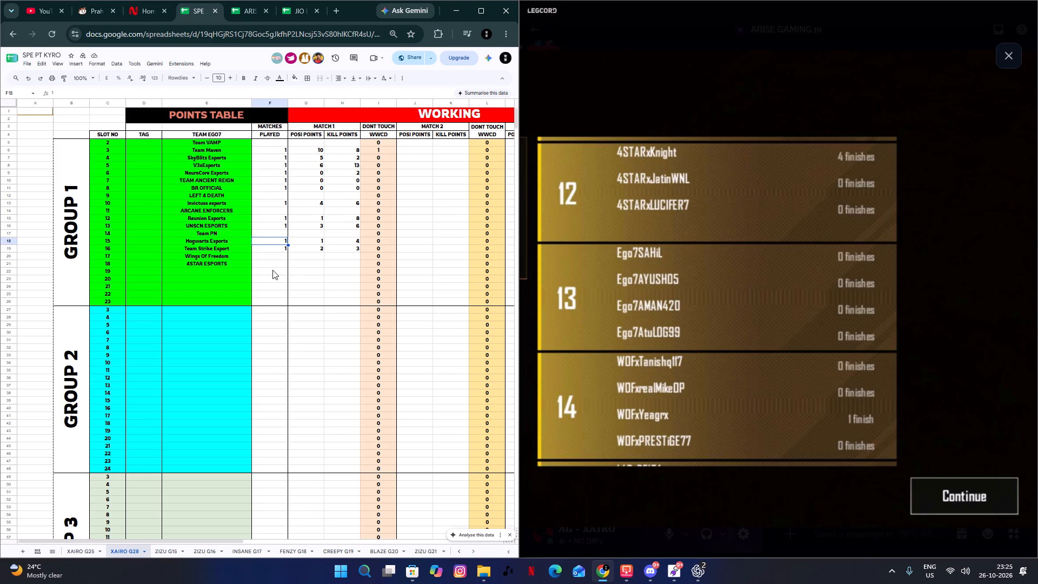
left_click(272, 270)
key("1")
key("Tab")
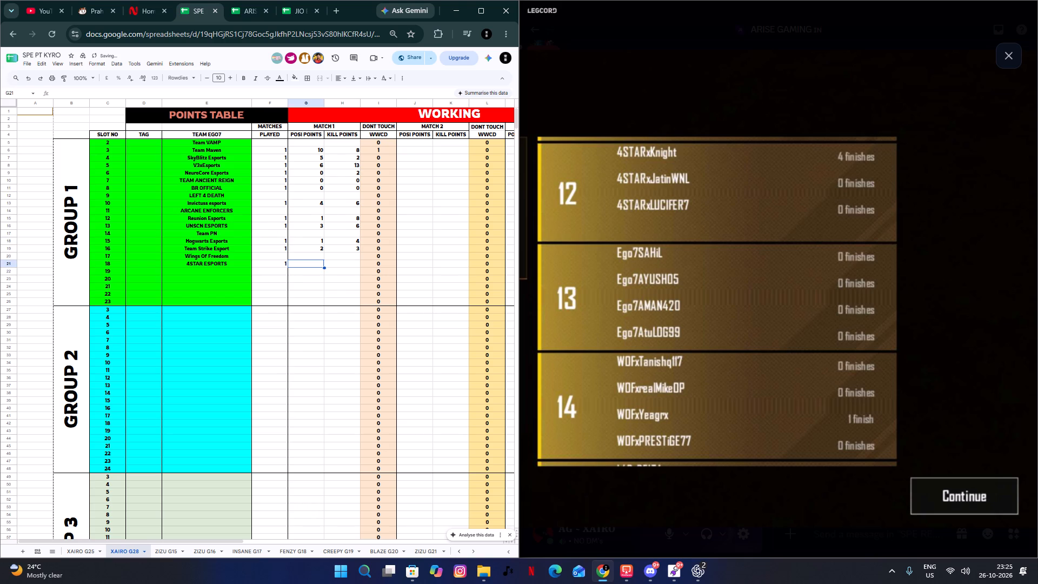
key("0")
key("Tab")
key("4")
key("Down")
key("shift+Tab")
key("shift+Up")
Look through Group 1's unfilled team rows for the one matching the 13th-placed Ego7 squad.
key("Up")
key("Up")
key("Up")
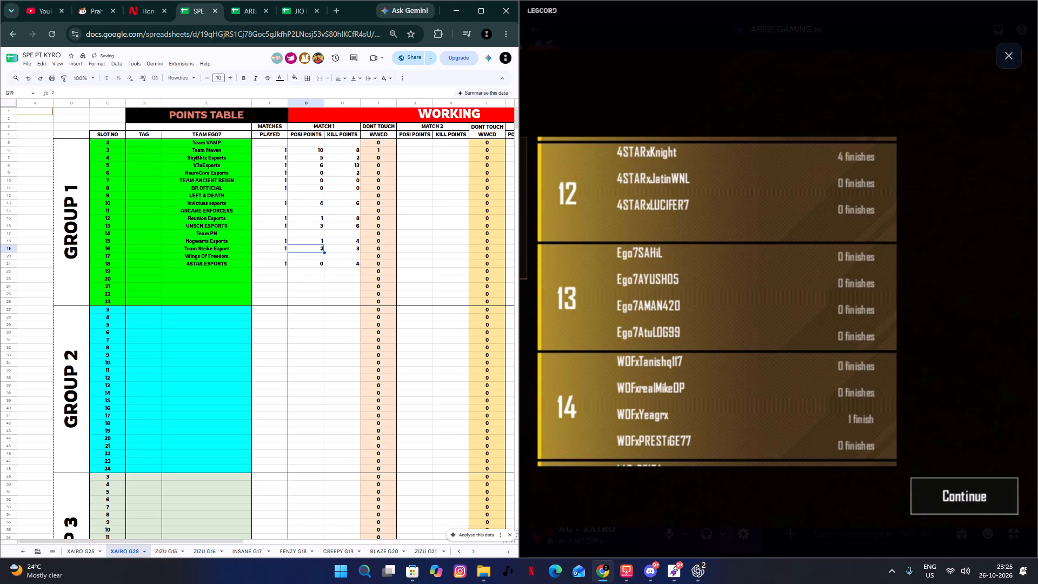
key("Up")
key("Down")
key("Down")
key("Left")
key("Up")
key("Up")
key("Up")
key("Up")
key("Up")
key("Up")
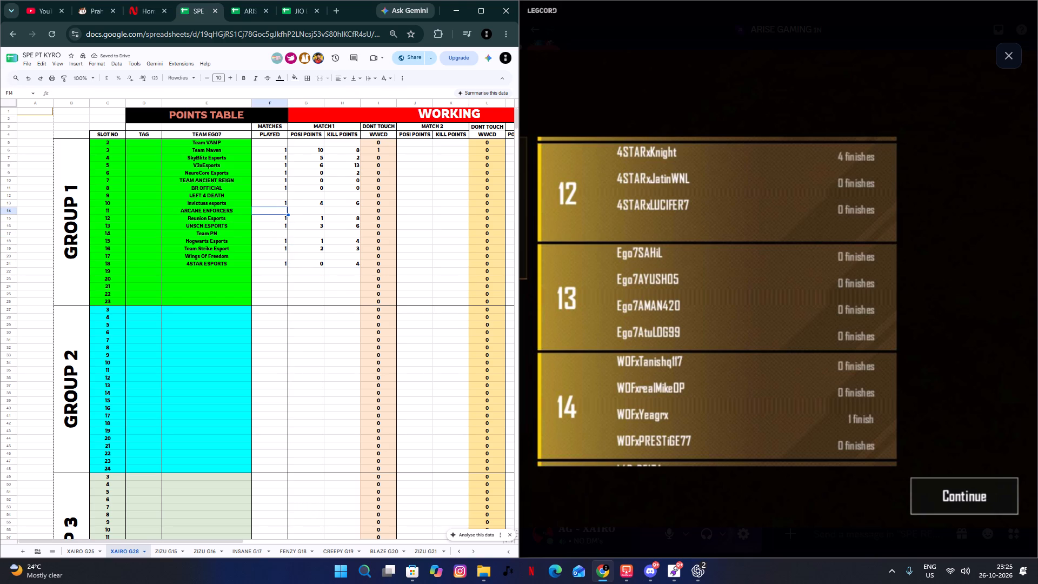
key("Down")
key("Down")
key("Up")
key("Up")
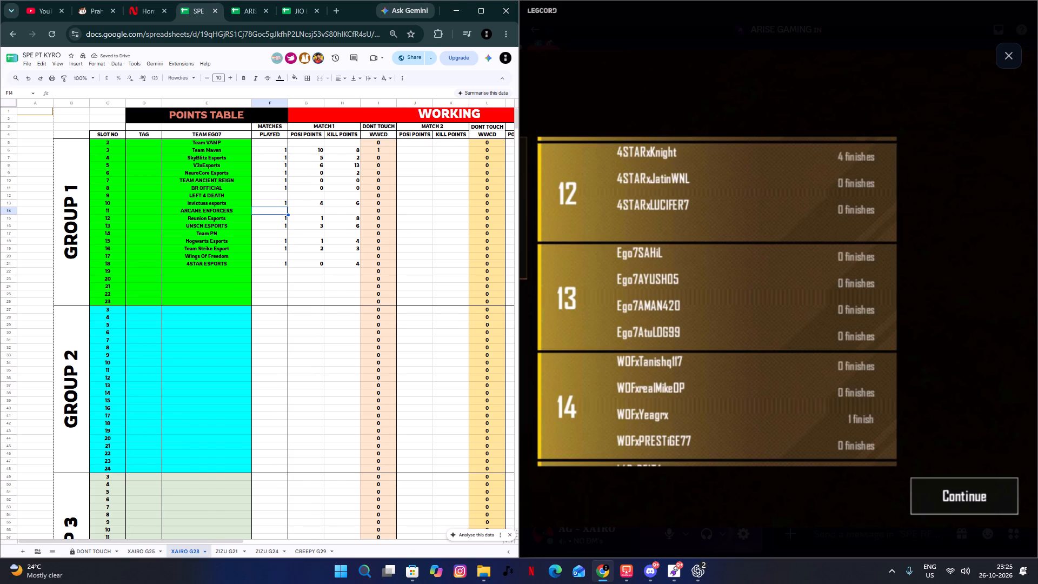
key("Up")
key("Down")
key("Down")
key("Down")
key("Down")
key("Up")
key("Down")
key("Up")
key("Up")
key("Up")
key("Up")
key("Up")
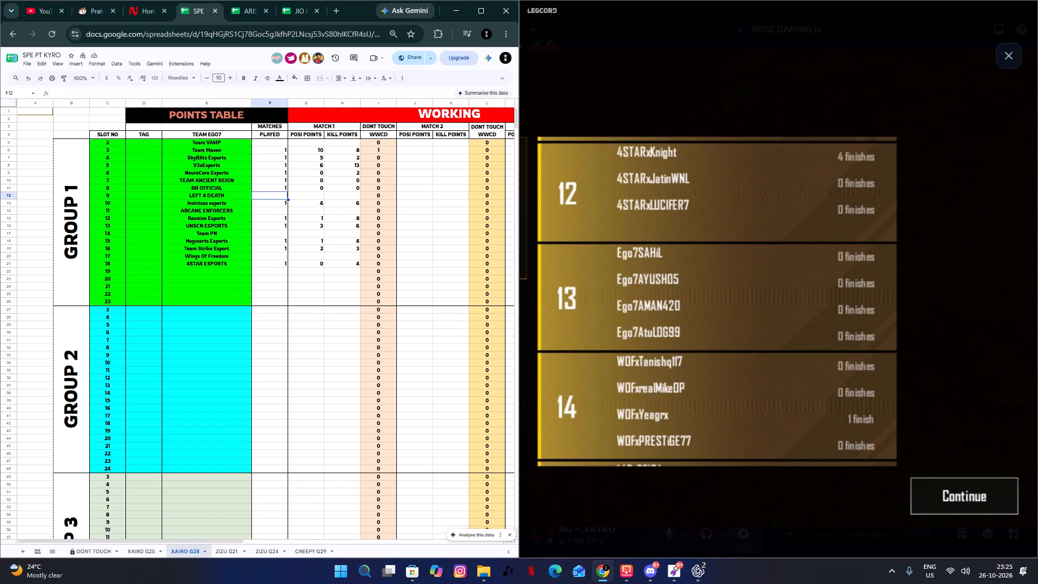
key("Up")
key("Up")
key("Up")
key("Up")
key("Up")
key("Up")
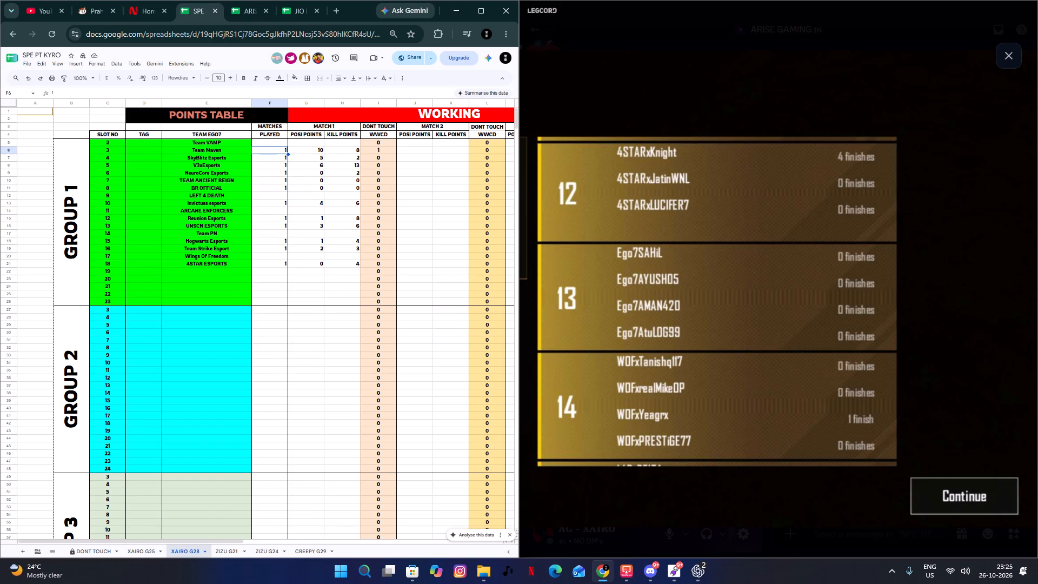
key("Up")
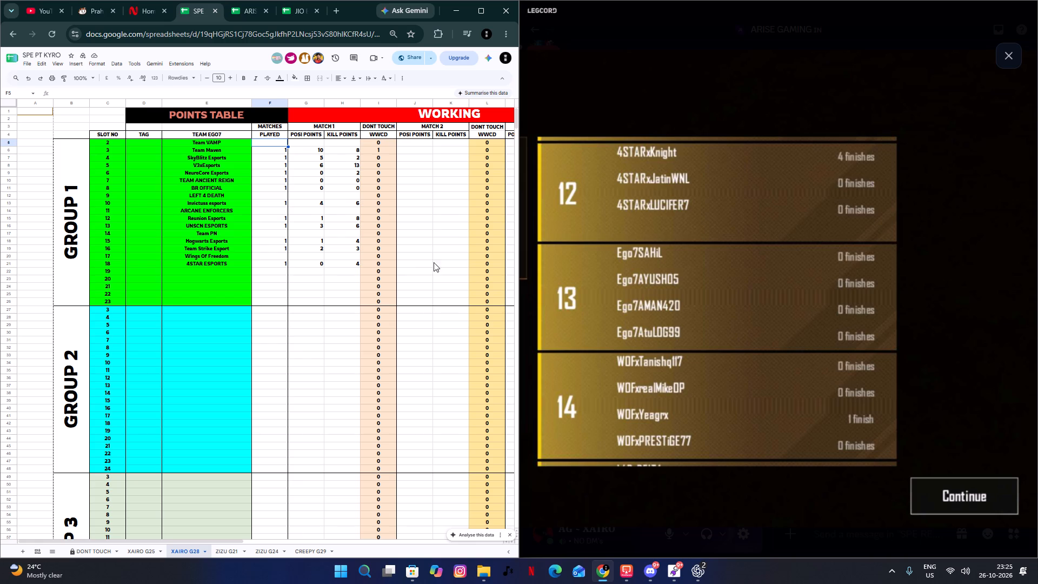
In Discord, open the first team-slot screenshot of the G28 M2 post and enlarge it to check the Ego7 squad's slot.
left_click(654, 248)
left_click(999, 64)
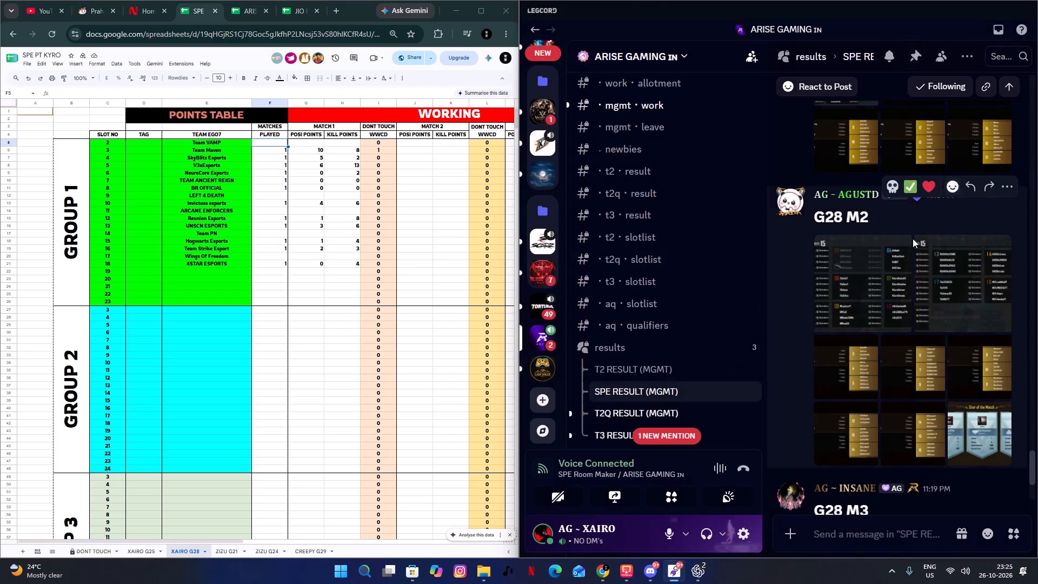
left_click(842, 299)
left_click(686, 241)
left_click_drag(701, 245, 712, 249)
left_click(914, 168)
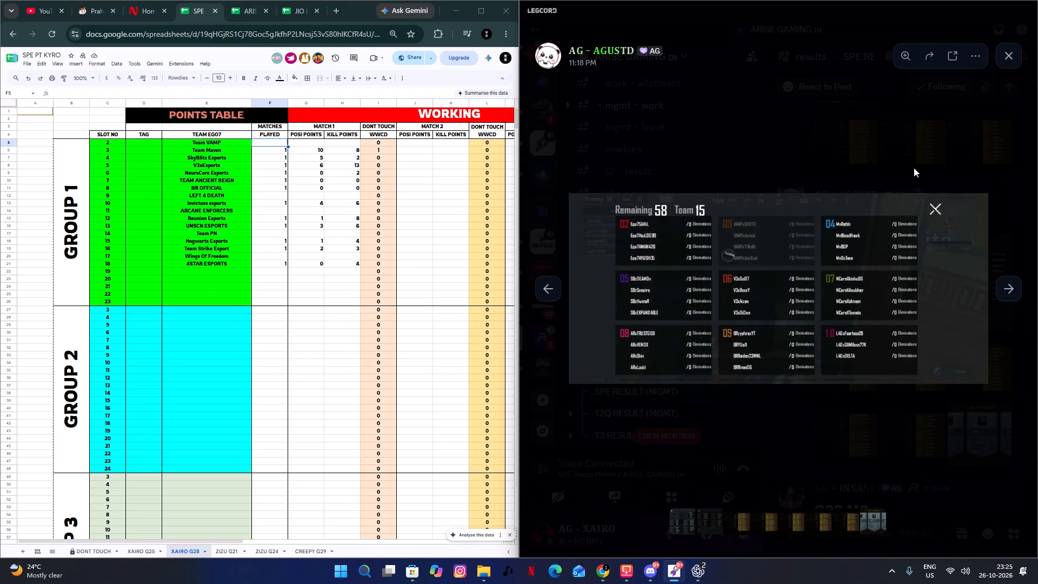
Return to the placement screenshot showing places 12 to 14 and enlarge it.
left_click(965, 368)
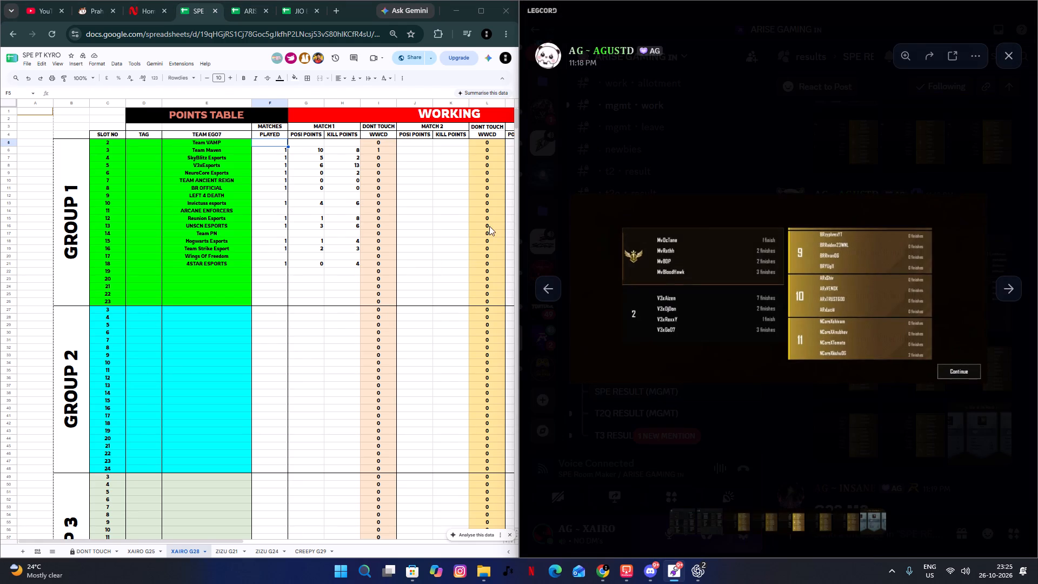
left_click(1006, 295)
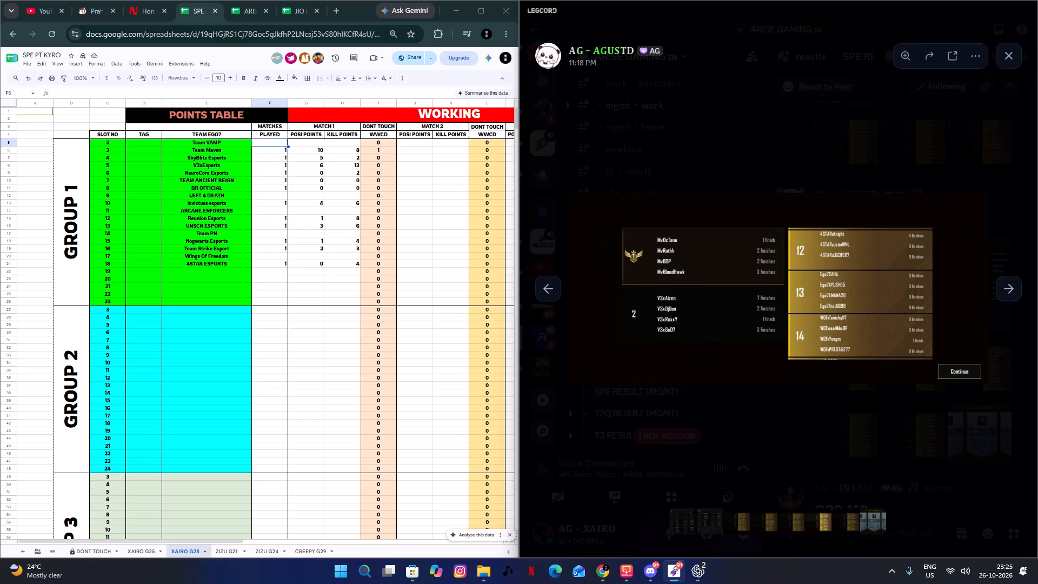
left_click(827, 311)
left_click_drag(871, 301, 822, 301)
left_click_drag(813, 301, 795, 301)
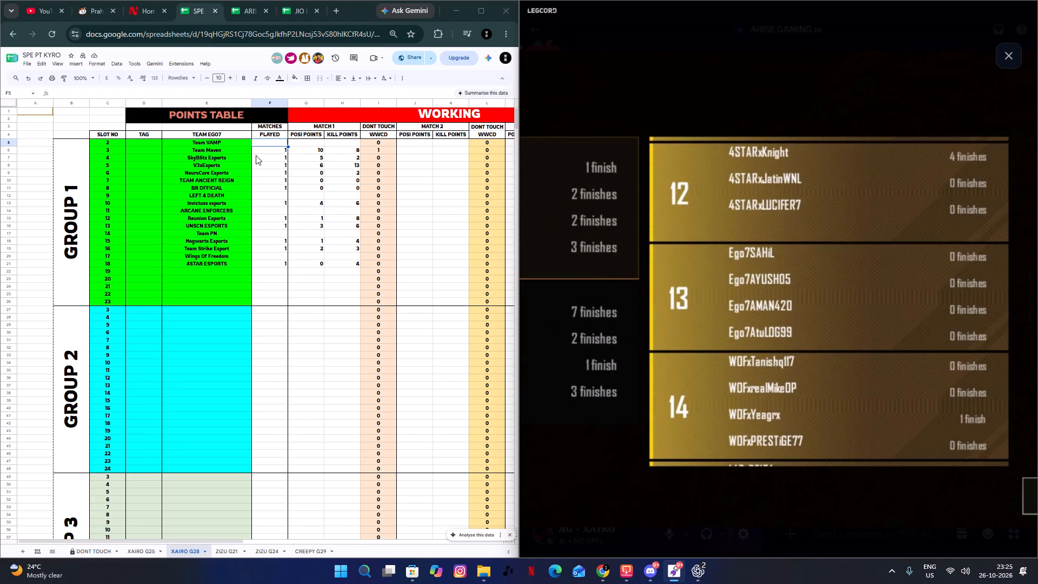
In the XAIRO G28 sheet, enter 1 match played, 0 position points and 0 kill points in slot 2's Team VAMP row for Match 1.
left_click(288, 144)
key("1")
key("Tab")
key("0")
key("Tab")
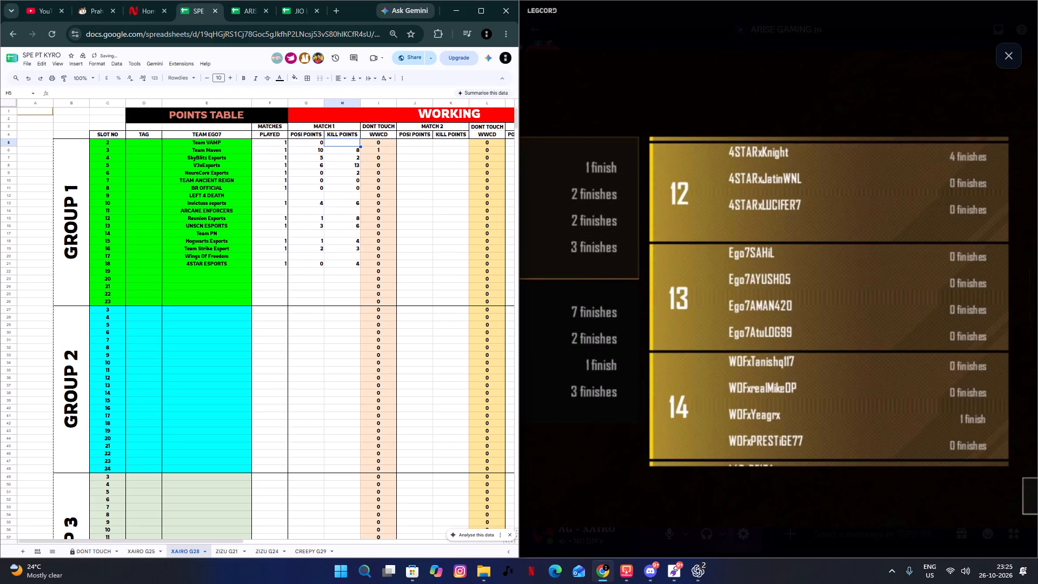
key("0")
key("Tab")
Enter Wings Of Freedom's 1 match played, with 0 position points and 1 kill point for Match 1.
key("Down")
key("Down")
key("Left")
key("Left")
key("Down")
key("Up")
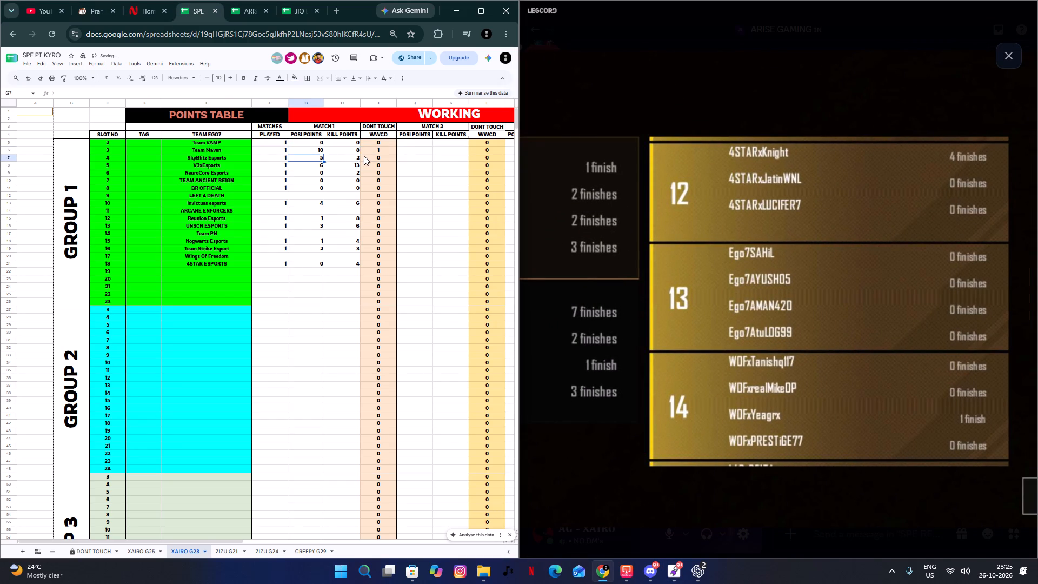
key("Down")
key("Down")
key("Down")
key("Down")
key("Down")
key("Down")
key("Down")
key("Down")
key("Down")
key("Down")
key("Left")
key("Up")
key("Up")
key("Up")
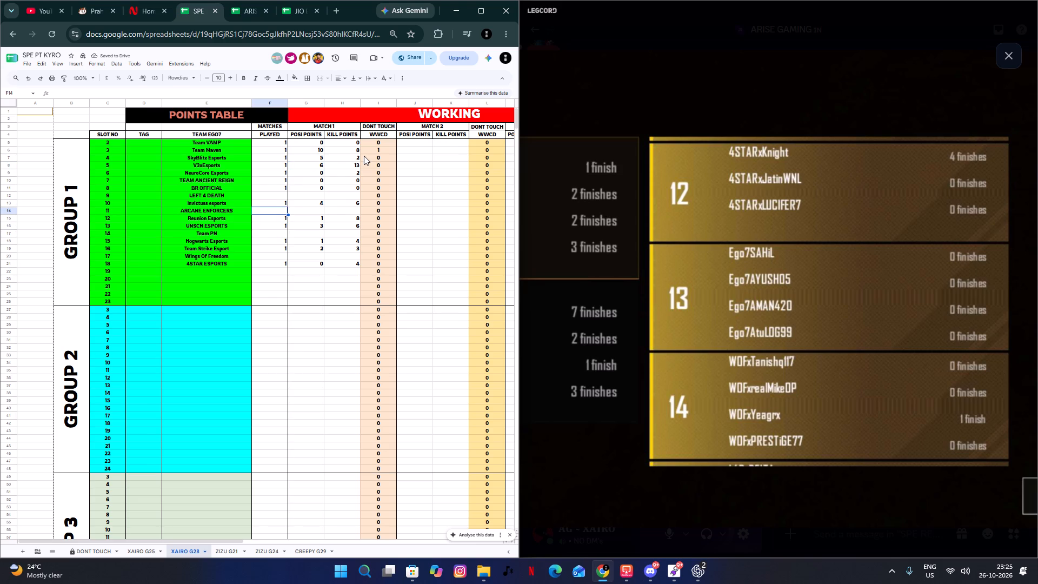
key("Up")
key("Up")
key("Down")
key("Down")
key("Down")
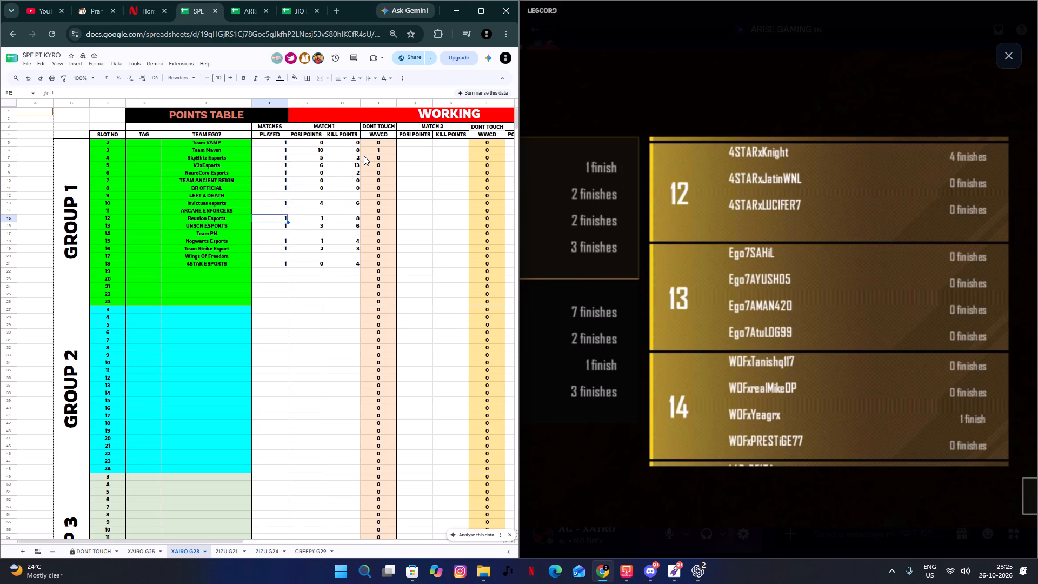
key("Down")
key("Down")
key("Down")
key("Down")
key("Down")
key("Down")
key("Up")
key("1")
key("Tab")
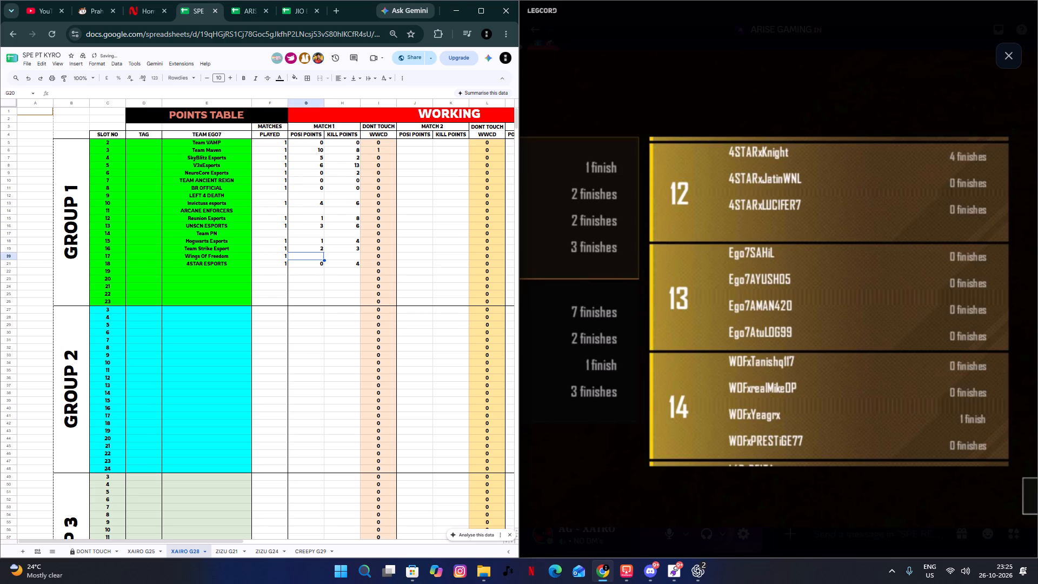
key("0")
key("Tab")
key("1")
key("Down")
key("shift+Tab")
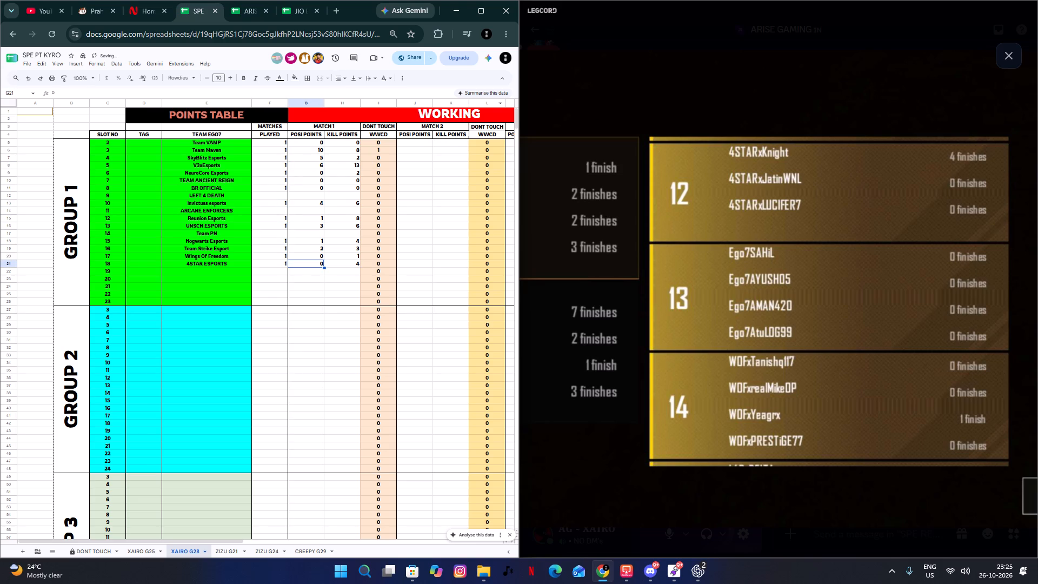
Back in Discord, advance to the next placement screenshot and enlarge places 14 to 16.
left_click(795, 173)
left_click(1014, 290)
left_click(855, 309)
left_click_drag(911, 291, 856, 307)
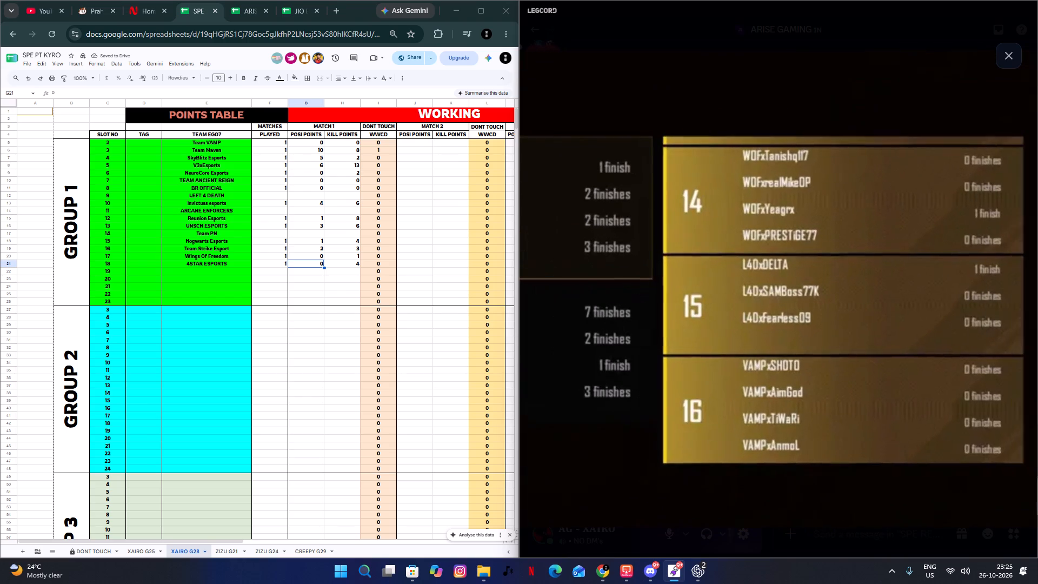
left_click_drag(856, 307, 835, 313)
In the XAIRO G28 sheet, enter LEFT 4 DEATH's 1 match played, with 0 position points and 1 kill point for Match 1.
left_click(297, 253)
left_click(264, 240)
key("Up")
key("Up")
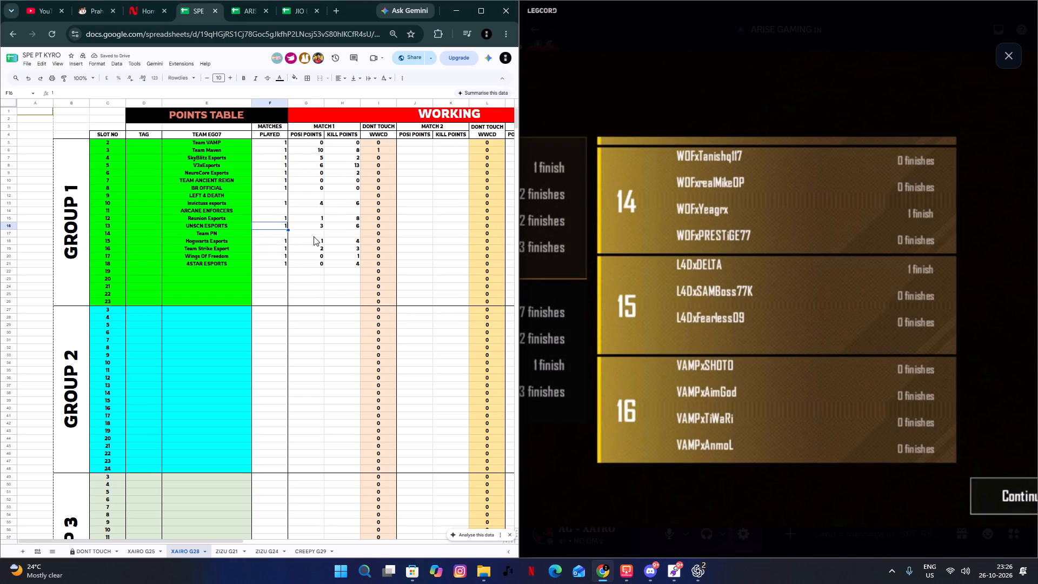
key("Up")
key("Up")
key("Up")
key("Up")
key("1")
key("Tab")
key("0")
key("Tab")
key("1")
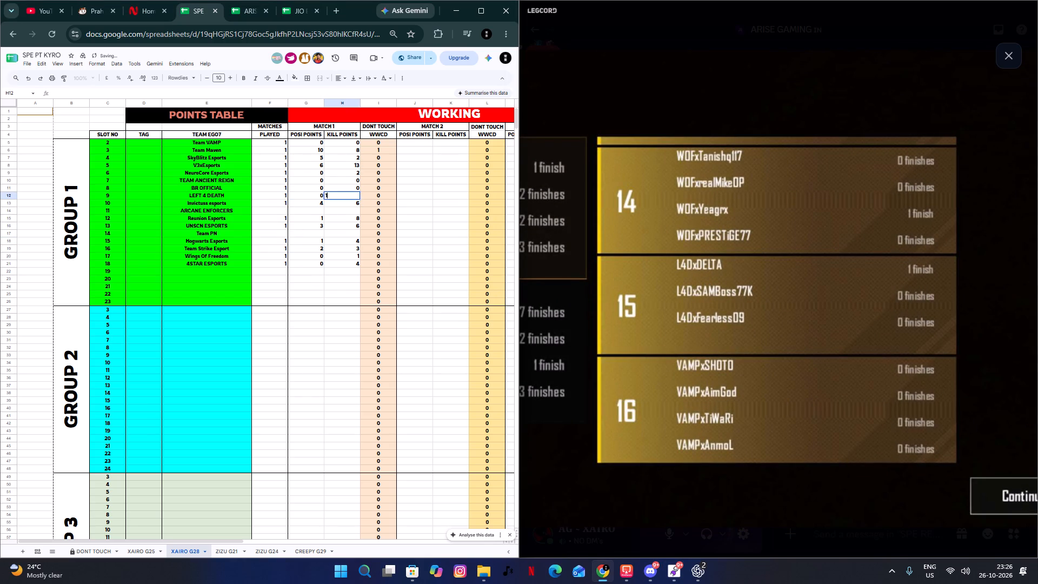
key("Down")
Go through the Group 1 rows of XAIRO G28, checking which teams have Match 1 entries and which are blank.
key("shift+Tab")
key("Down")
key("Down")
key("Up")
key("shift+Tab")
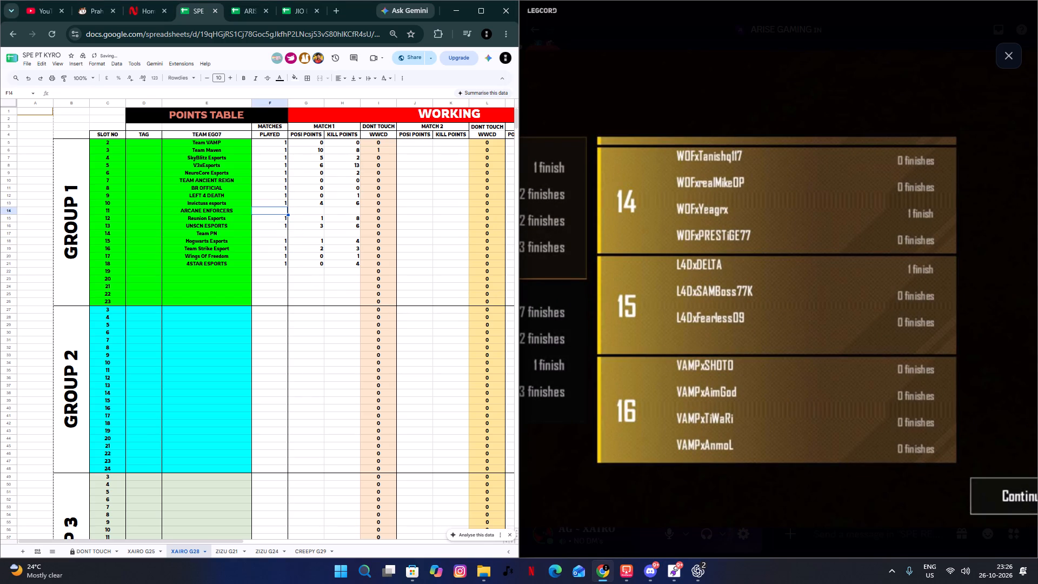
key("Down")
key("Down")
key("Down")
key("Up")
key("Up")
key("Up")
key("Up")
key("Up")
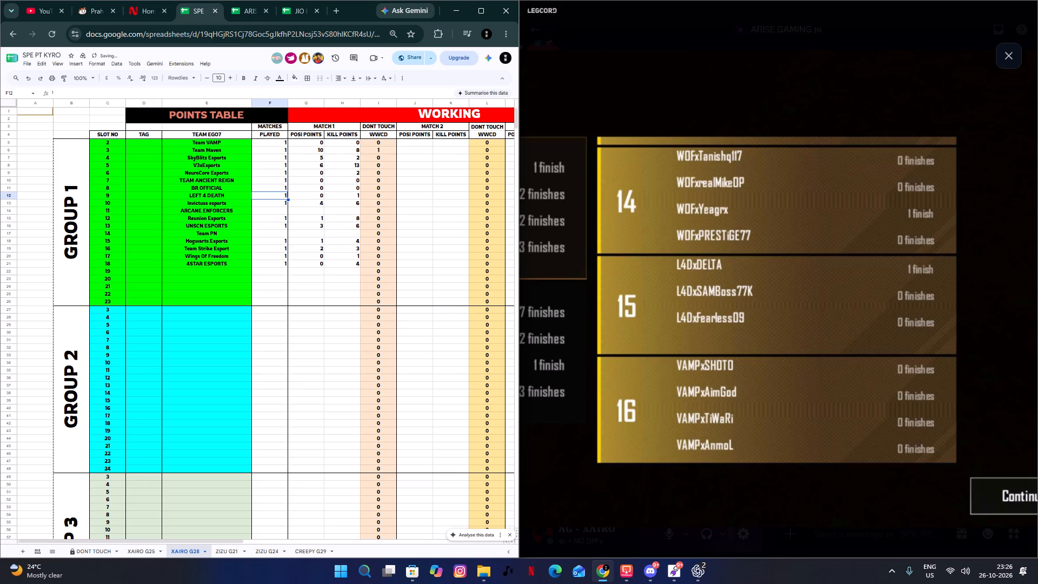
key("Down")
key("Down")
key("Down")
key("Up")
key("Down")
key("Down")
key("Down")
key("Up")
key("Up")
key("Up")
key("Up")
key("Up")
key("Up")
key("Up")
key("Up")
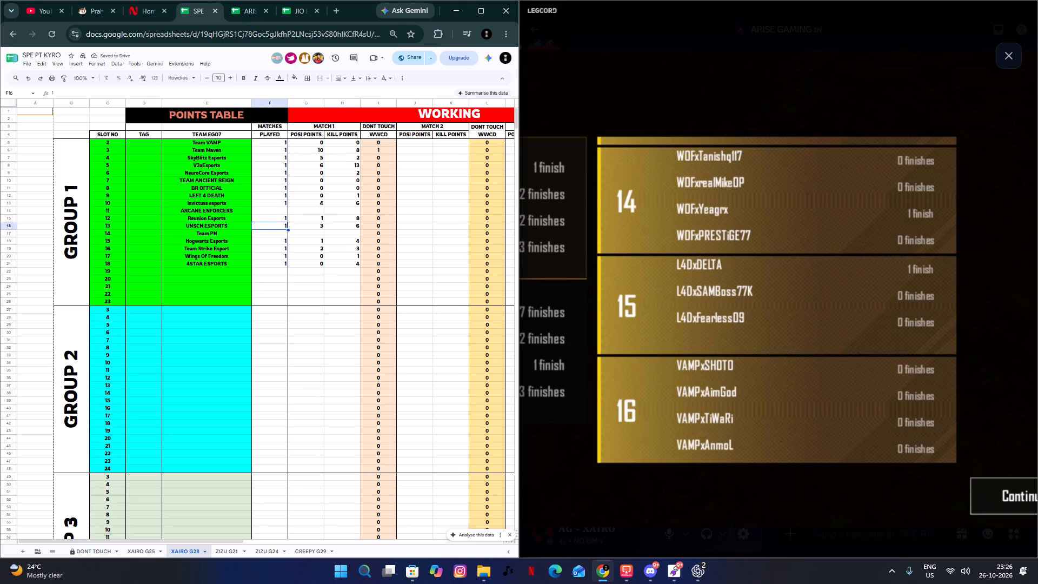
key("Down")
key("Up")
key("Up")
key("Up")
key("Up")
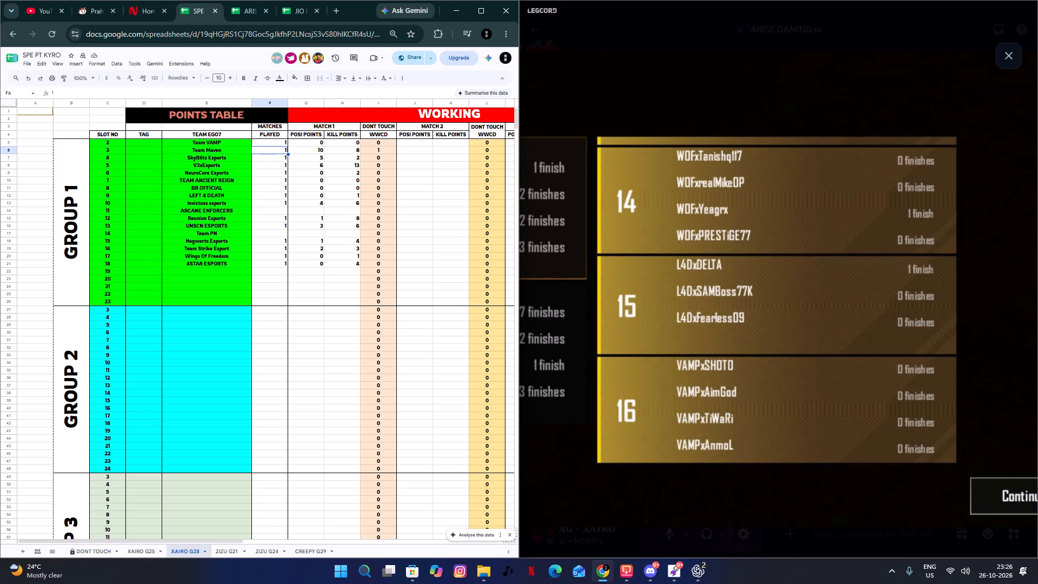
key("Up")
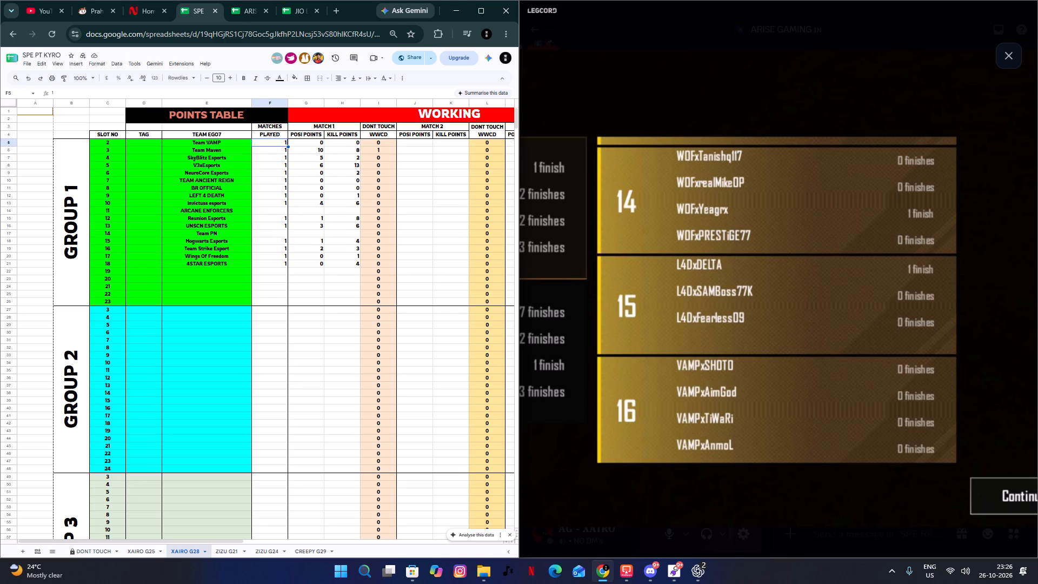
In Discord, examine the lobby screenshot listing the teams by slot number and close the image viewer.
left_click(753, 402)
left_click(993, 342)
left_click(844, 263)
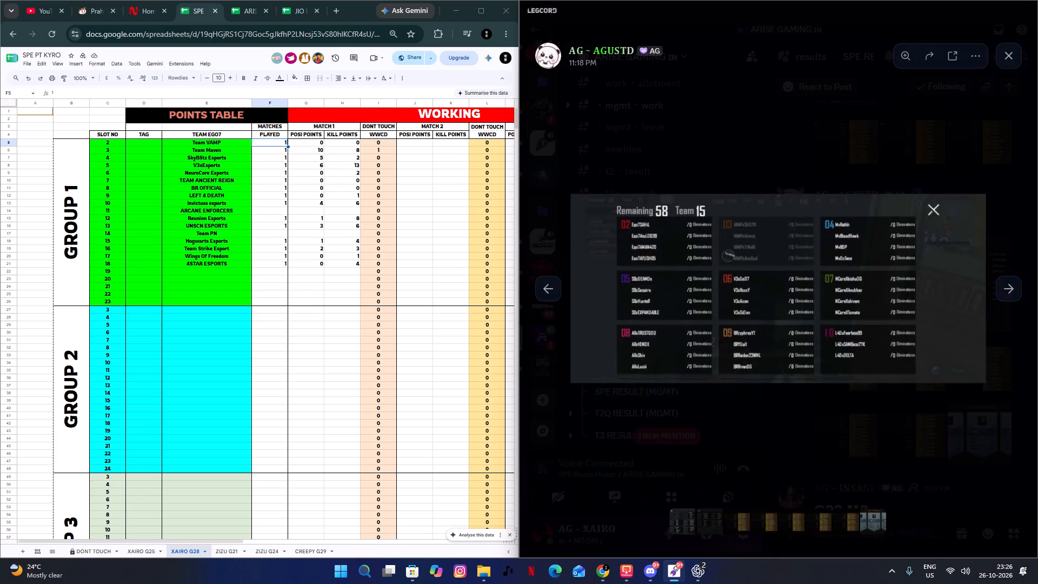
left_click(603, 258)
left_click_drag(756, 241, 690, 243)
left_click(690, 243)
key("Right")
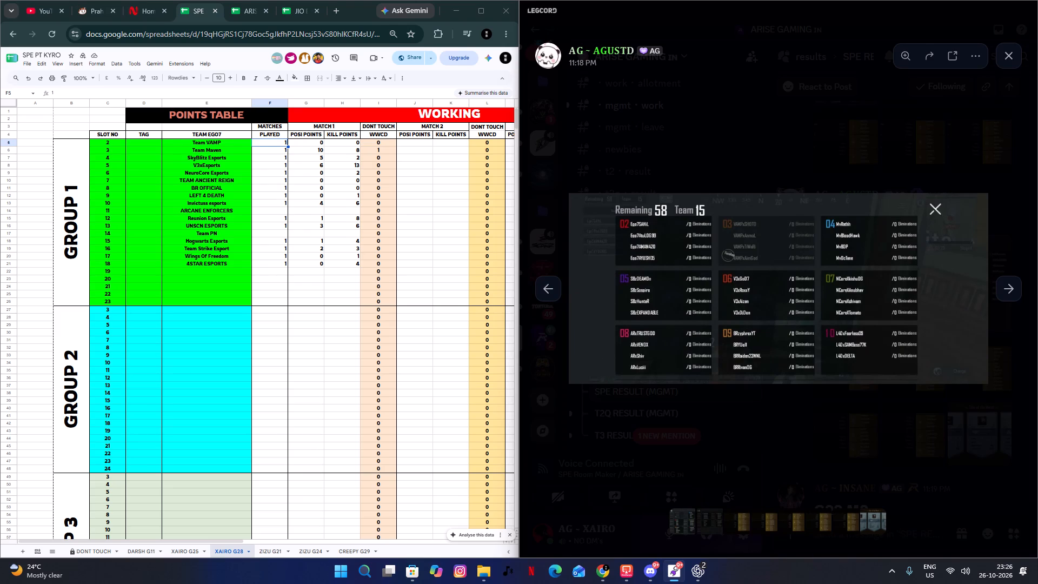
left_click(926, 300)
left_click(937, 332)
left_click(987, 415)
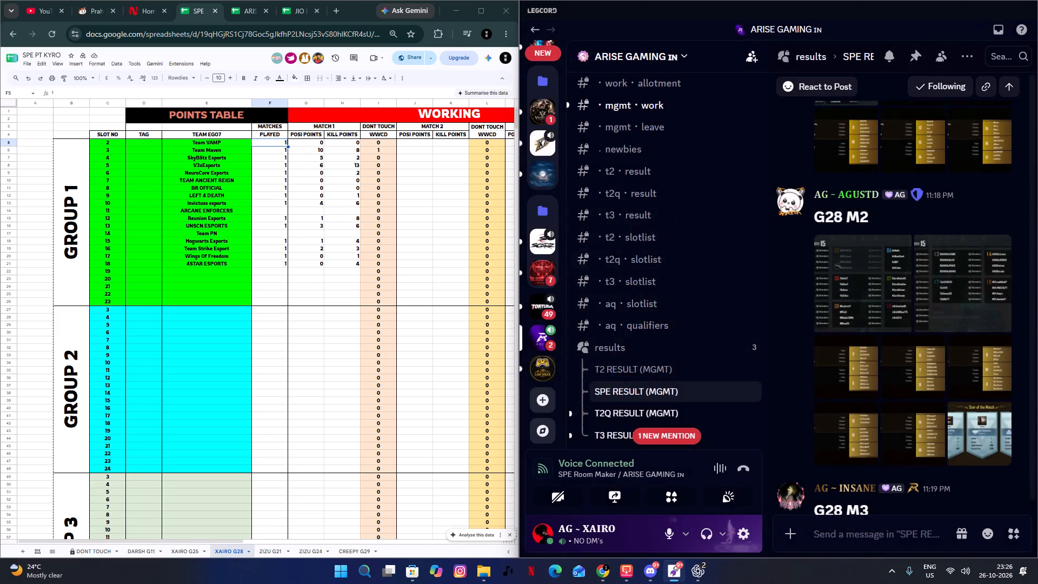
Open the slot-list channel and compare the Group 28 slot list with the team names in the sheet.
scroll(656, 258, "down", 20)
scroll(656, 258, "down", 8)
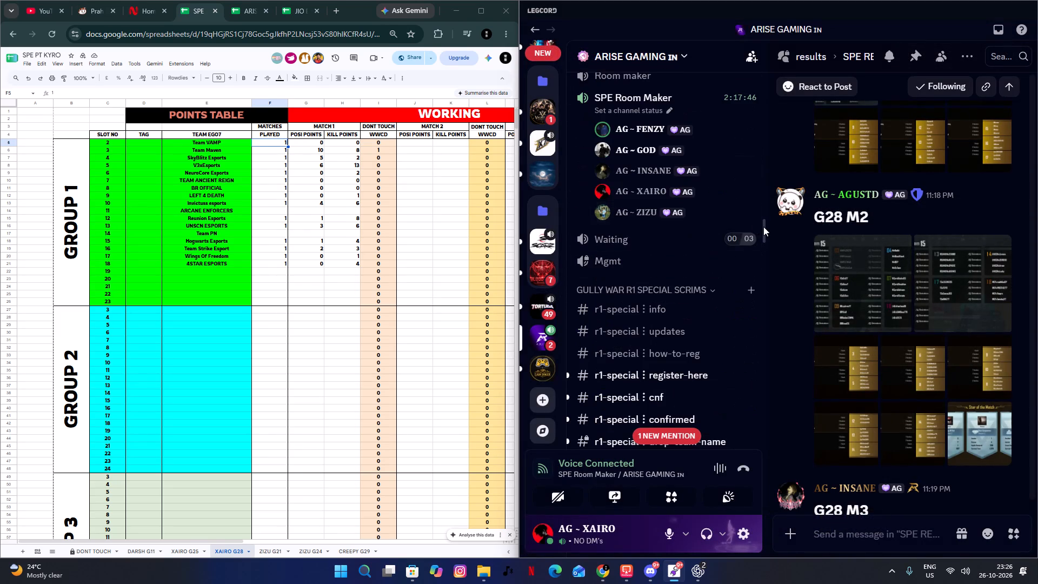
left_click_drag(763, 227, 755, 404)
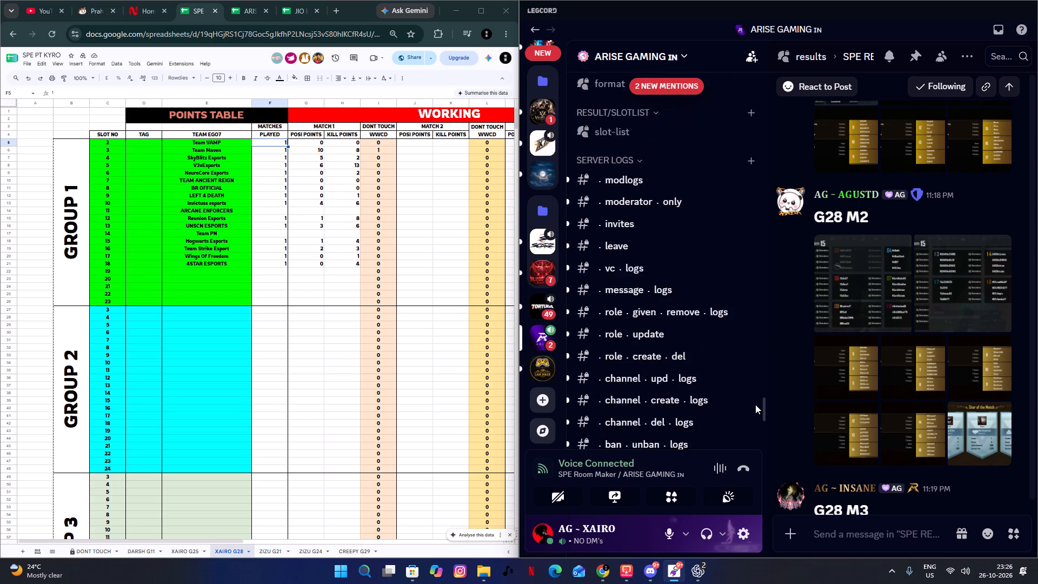
left_click_drag(755, 404, 755, 390)
left_click(646, 362)
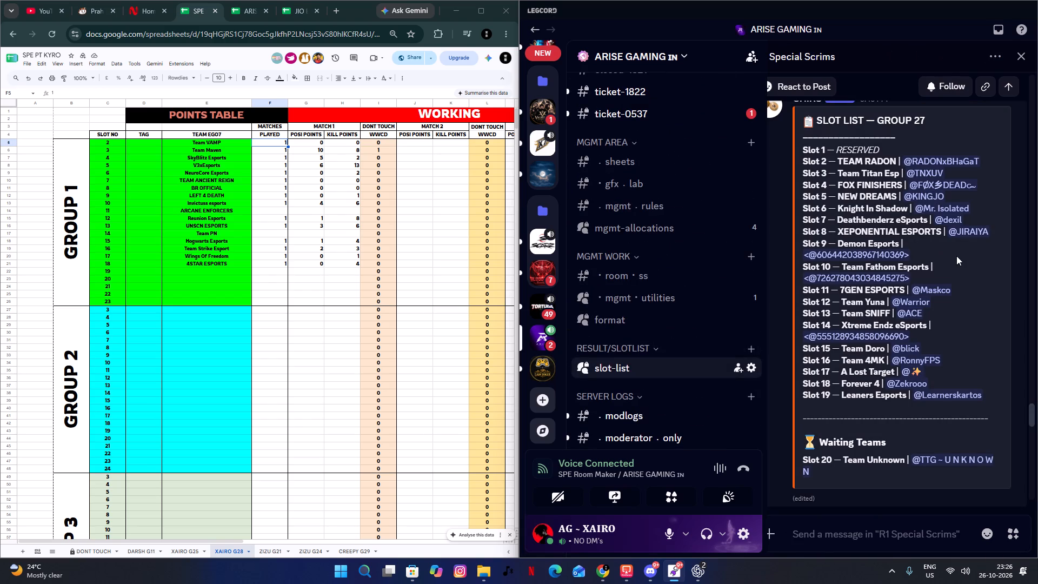
scroll(956, 256, "down", 8)
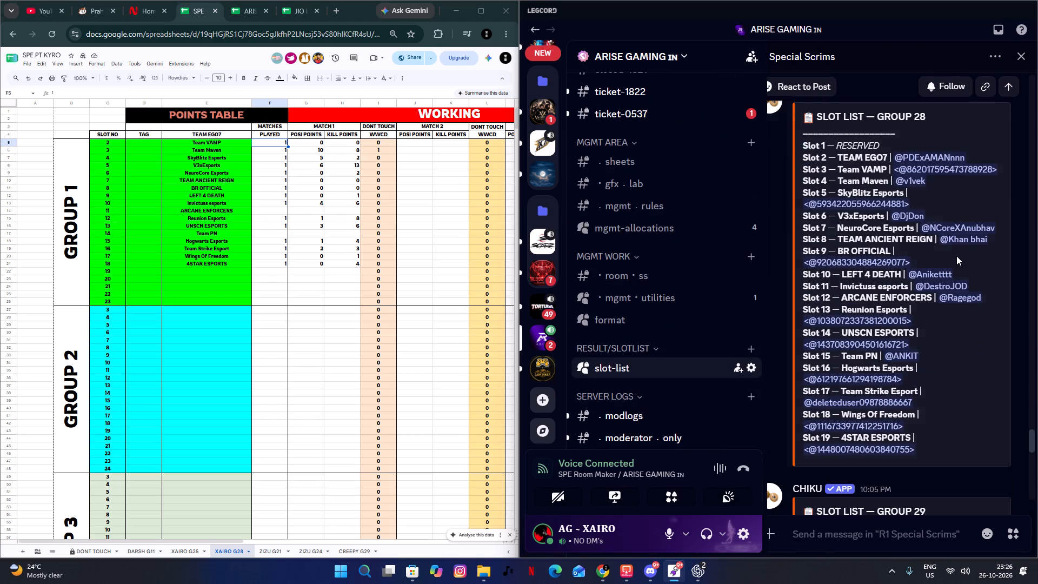
left_click(222, 148)
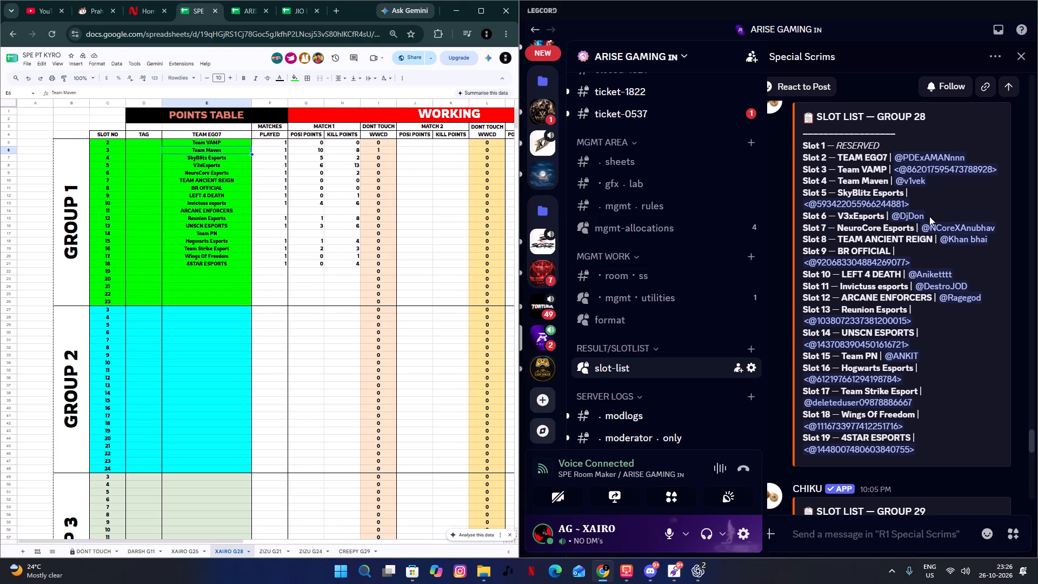
scroll(583, 222, "up", 11)
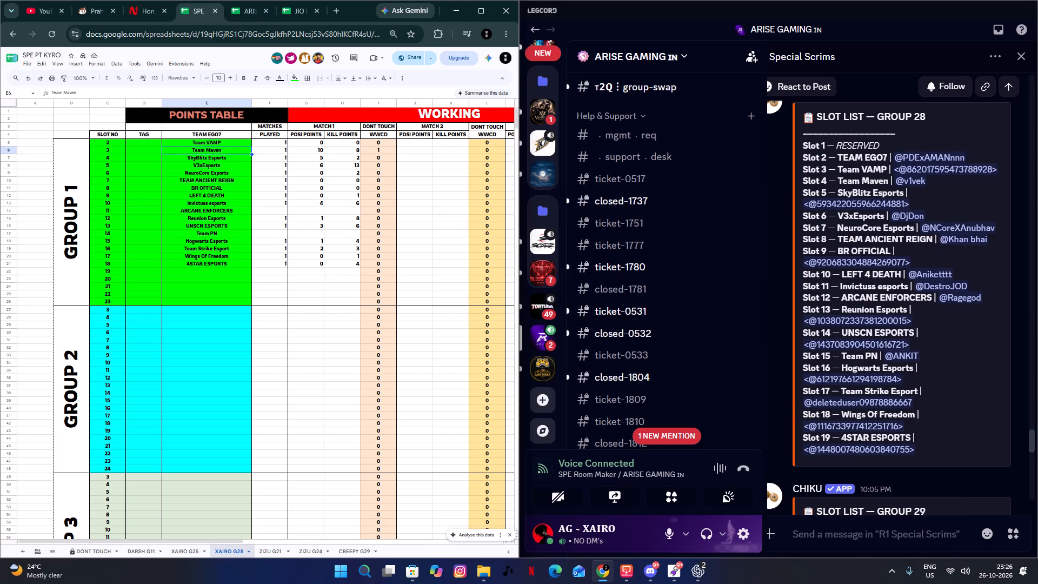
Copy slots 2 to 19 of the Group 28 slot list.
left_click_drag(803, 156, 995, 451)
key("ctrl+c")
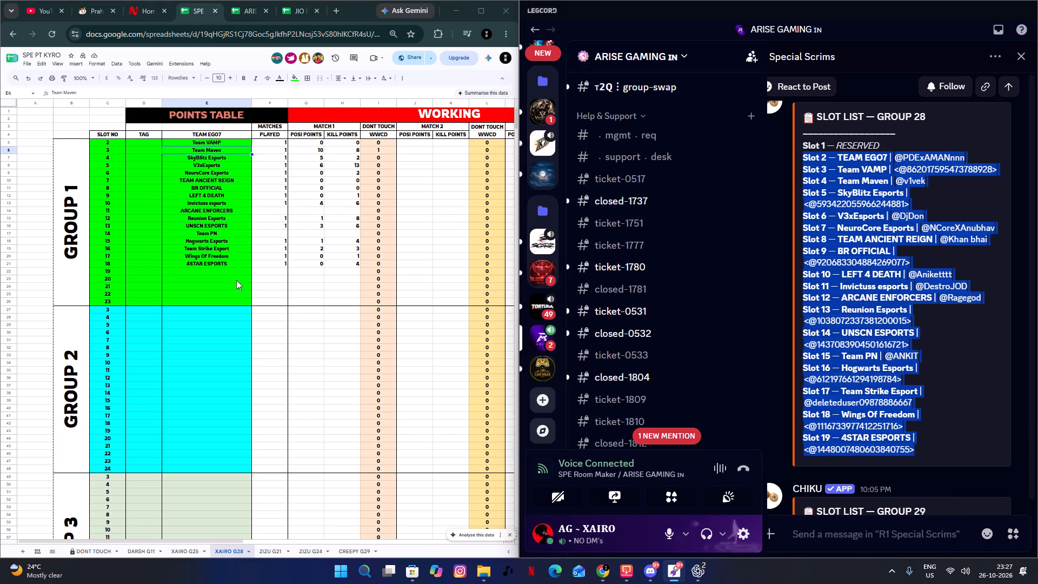
Switch to ChatGPT and copy the reply with the cleaned team names, from TEAM EGO7 to 4STAR ESPORTS.
left_click(702, 565)
left_click(480, 476)
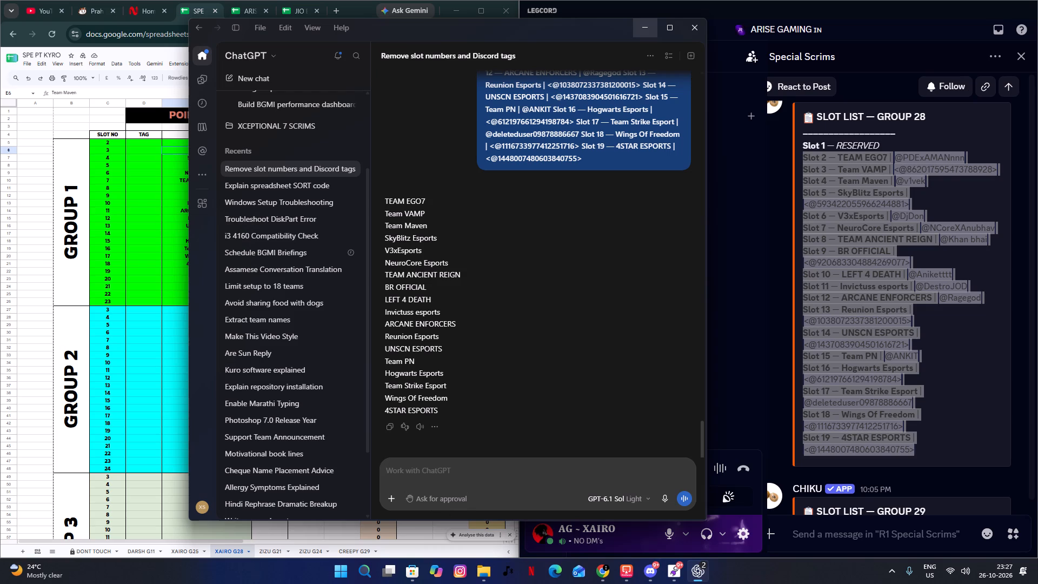
left_click(392, 429)
left_click(218, 414)
left_click(200, 402)
Back in the spreadsheet, check how the XAIRO G25 points table is laid out and return to XAIRO G28.
left_click(177, 341)
left_click(222, 143)
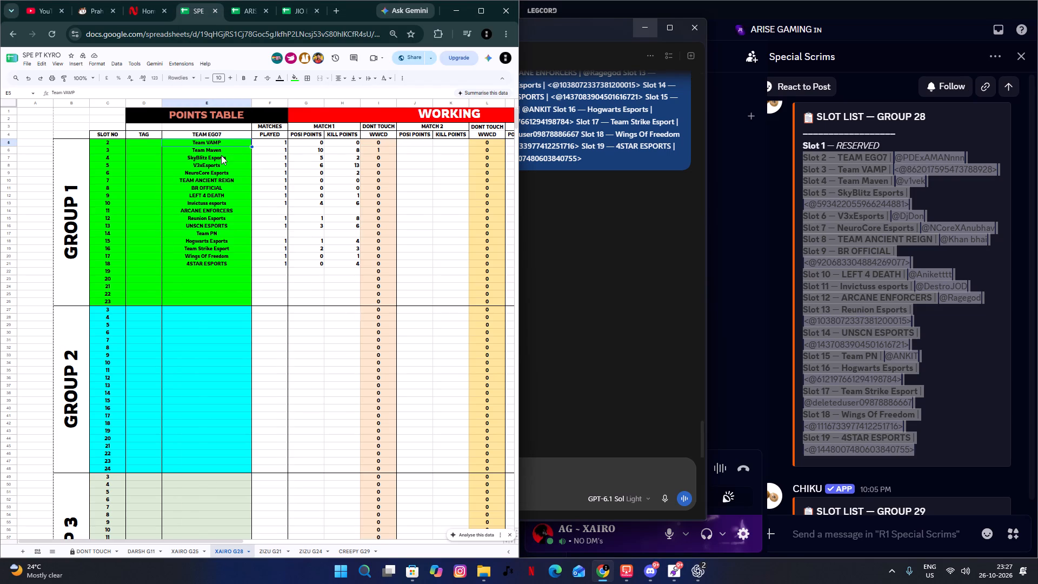
scroll(243, 193, "down", 3)
scroll(243, 189, "up", 4)
left_click(191, 548)
scroll(285, 410, "up", 19)
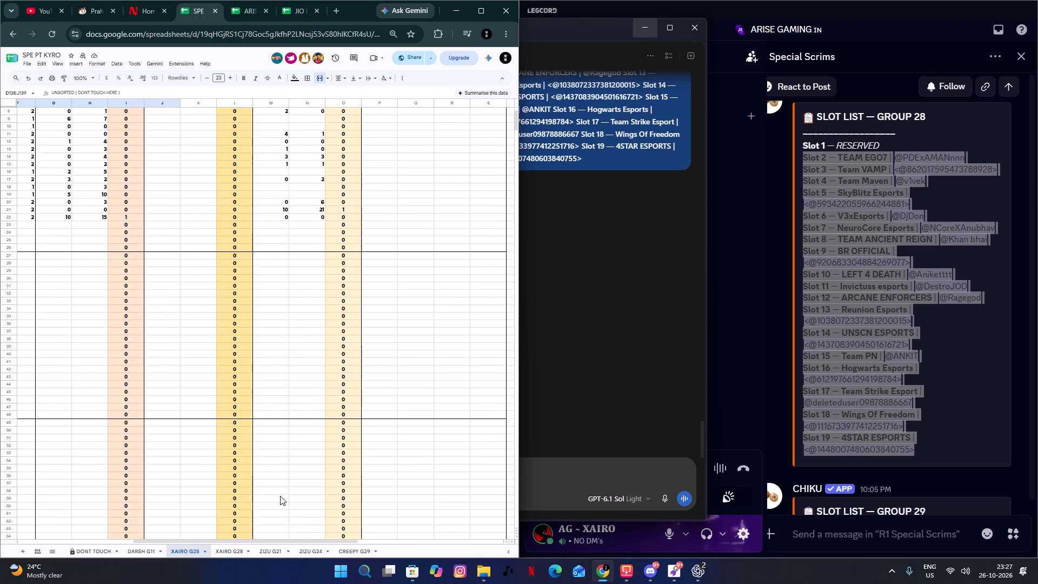
left_click_drag(325, 541, 211, 543)
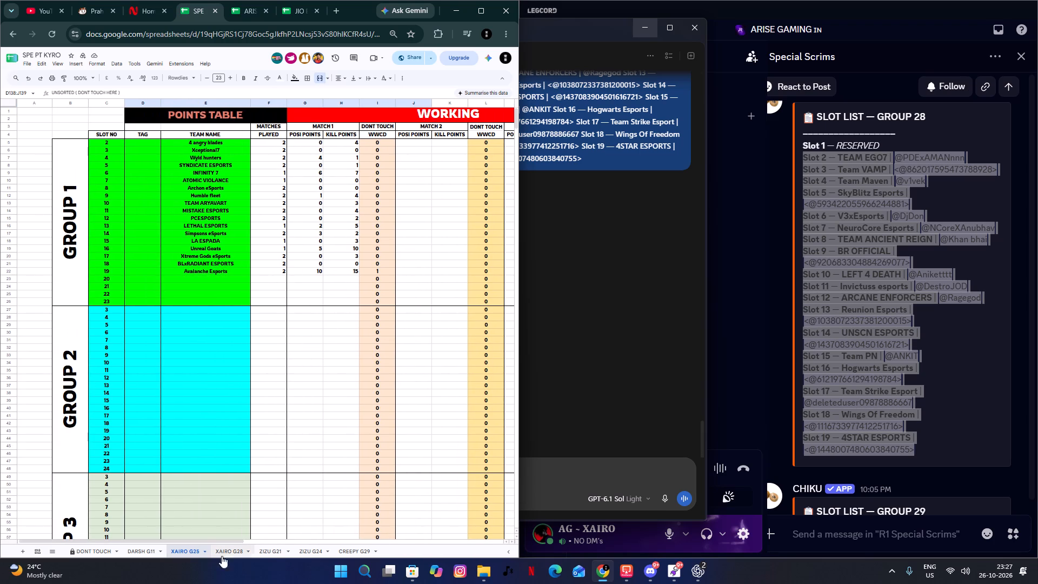
left_click(226, 555)
Paste the copied team names as plain values into the team column, starting with TEAM EGO7 in slot 2's row.
left_click(225, 132)
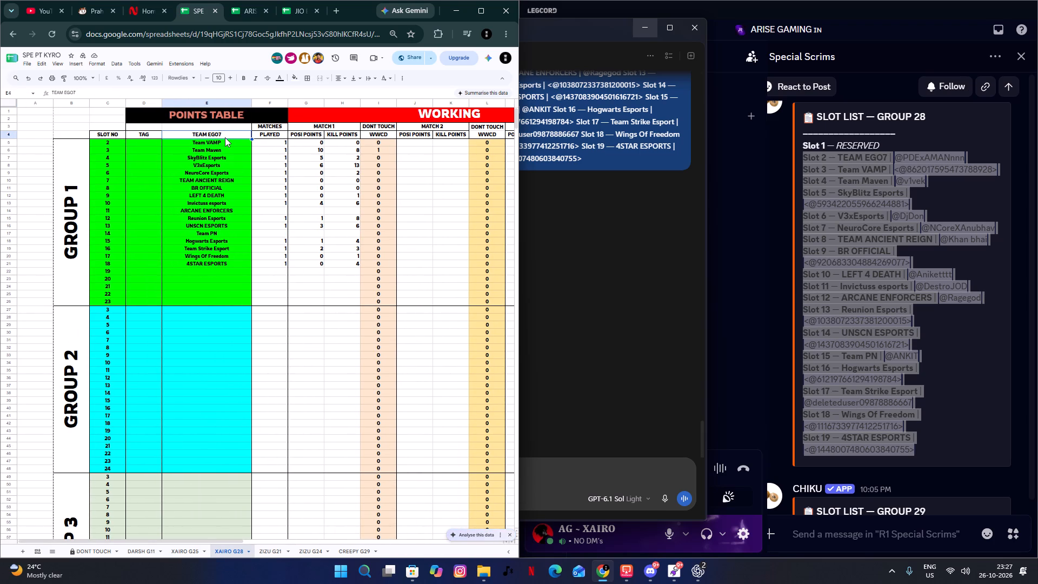
left_click(225, 137)
left_click(222, 145)
key("ctrl+shift+v")
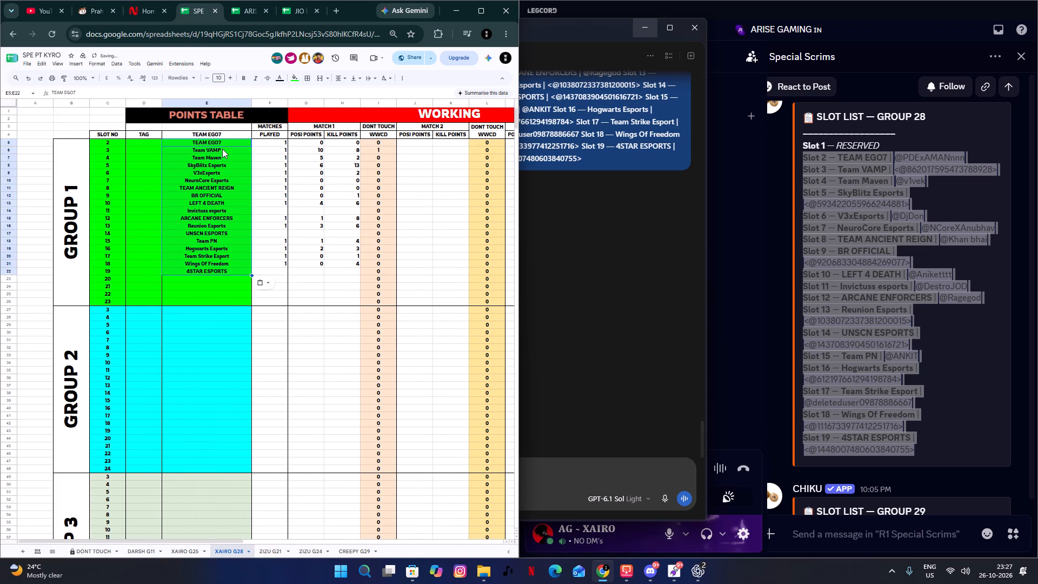
left_click(222, 154)
Replace the team column's header text with TEAM NAME.
double_click(224, 135)
key("ctrl+a")
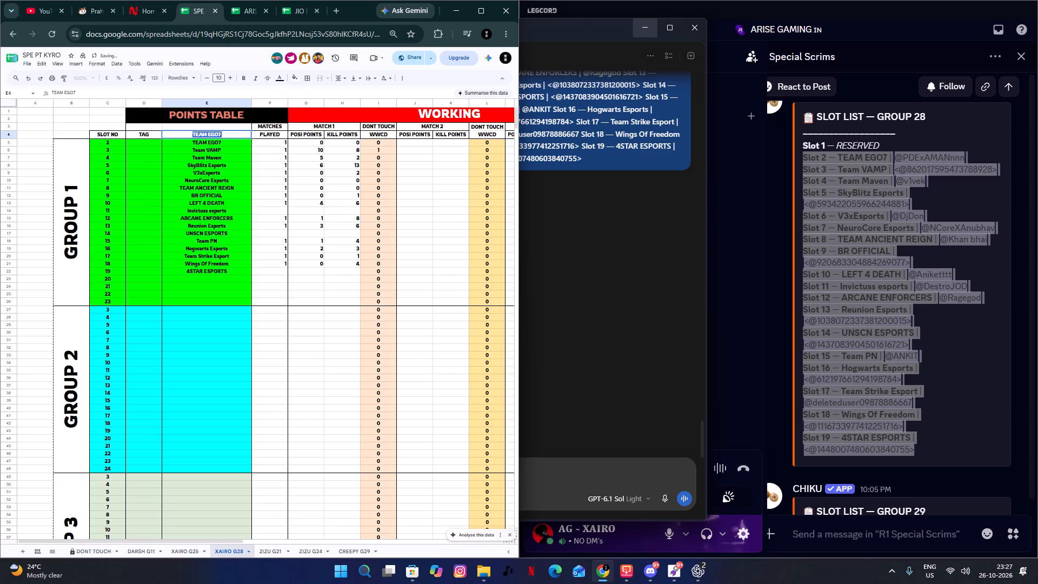
type("team")
key("BackSpace")
key("BackSpace")
key("BackSpace")
type("EAM")
key("BackSpace")
key("BackSpace")
key("BackSpace")
type("TEAM NAME")
key("Return")
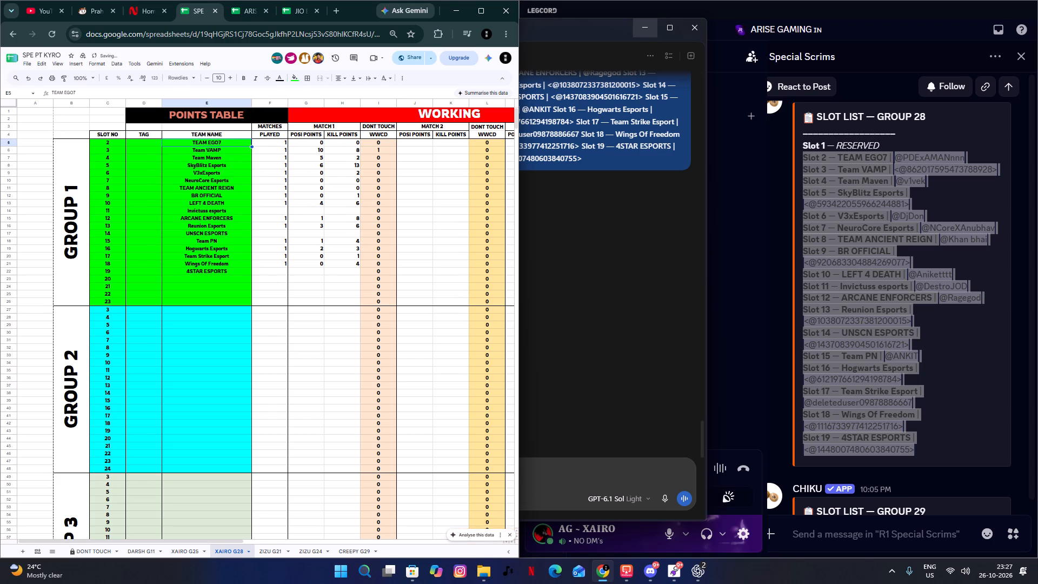
Move the matches played and Match 1 points block F5:H21 down one row so it starts at Team VAMP's row.
left_click(321, 171)
left_click(274, 136)
left_click(277, 144)
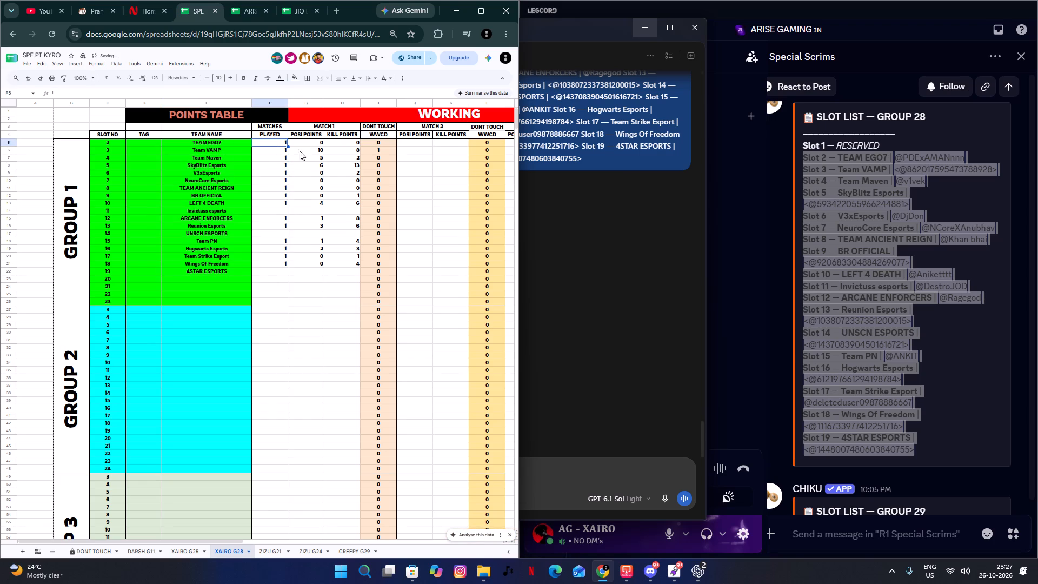
left_click(347, 263, "shift")
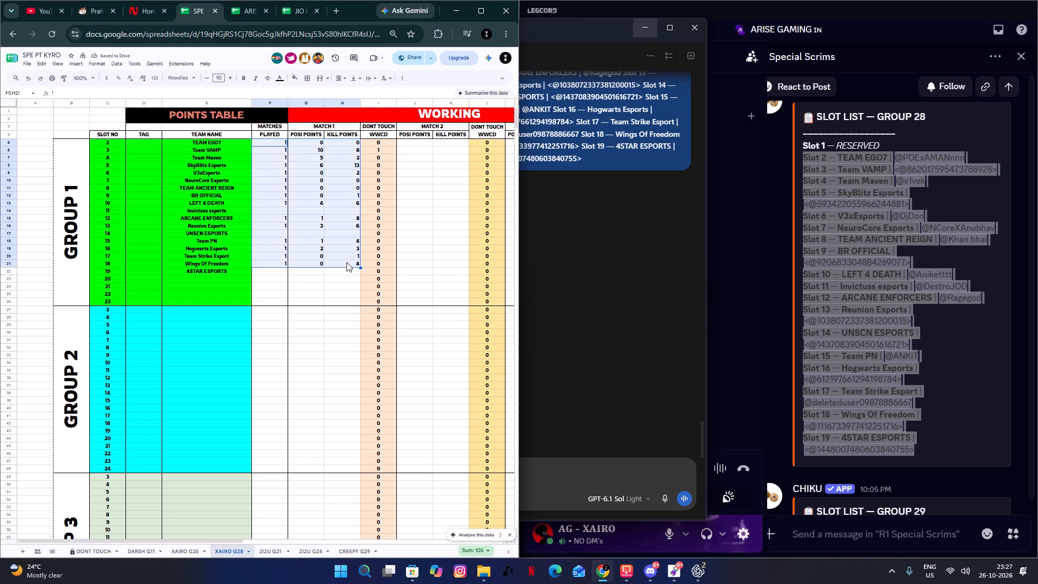
key("ctrl+x")
left_click(287, 156)
left_click(287, 152)
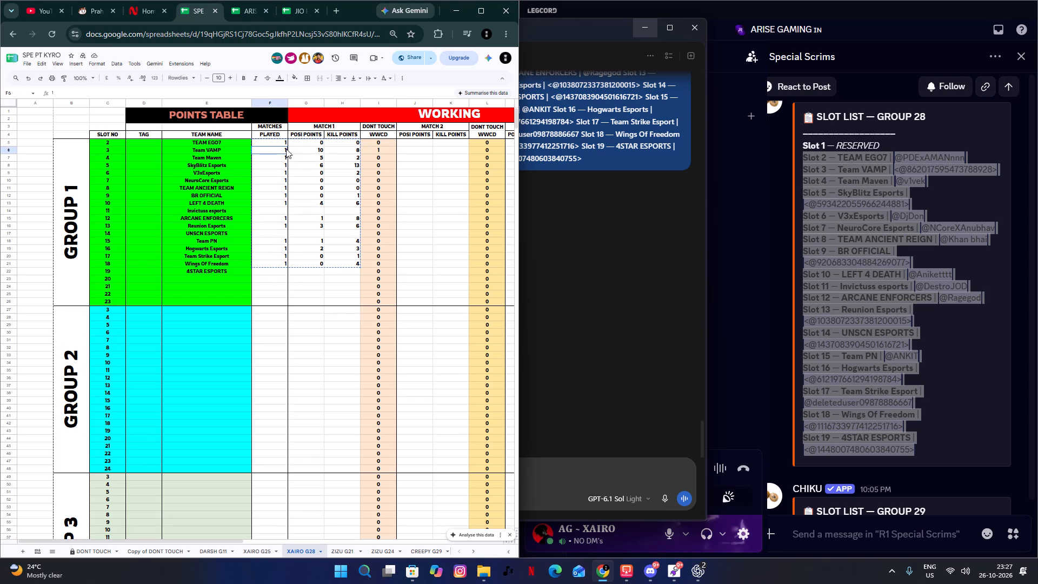
key("ctrl+v")
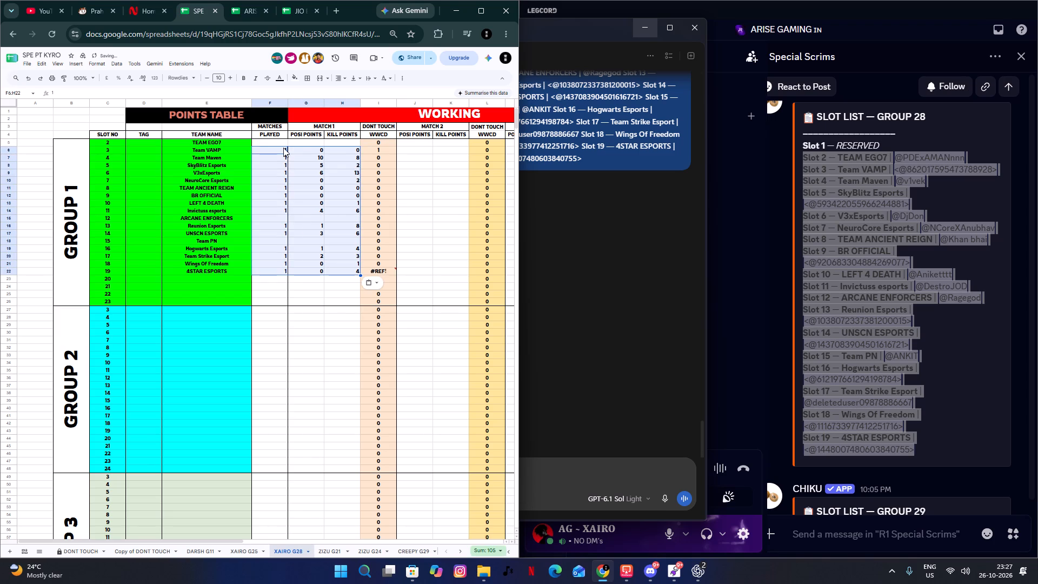
Select the empty matches-played cell in TEAM EGO7's row.
left_click(309, 163)
left_click(294, 158)
left_click(325, 150)
left_click(273, 150)
left_click(276, 145)
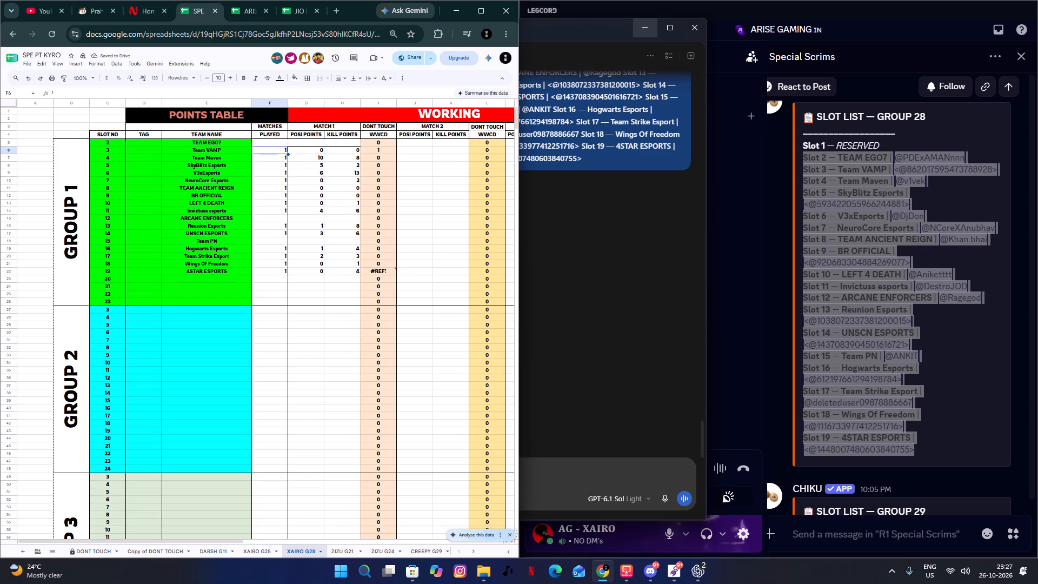
left_click(277, 144)
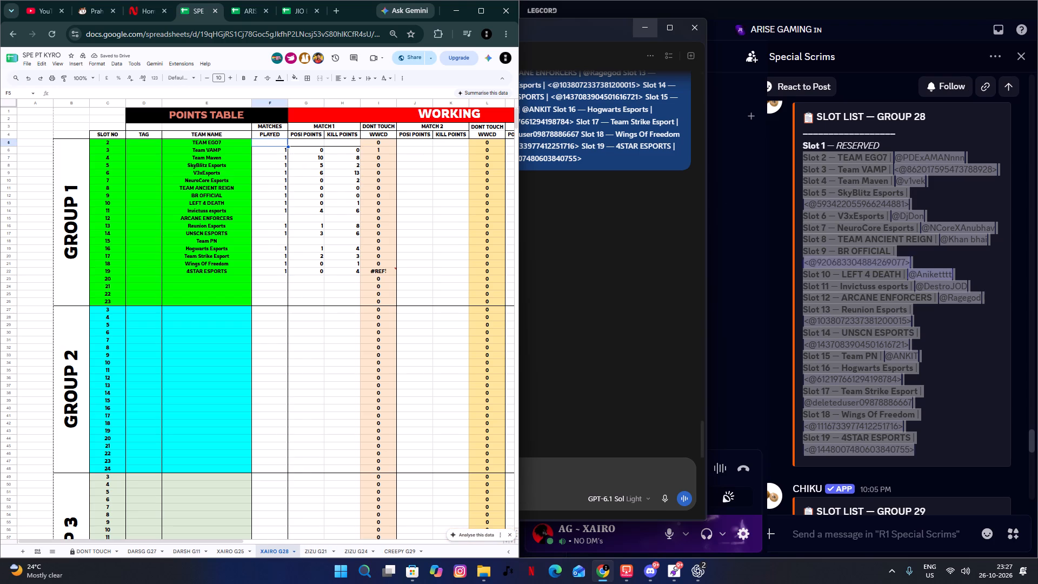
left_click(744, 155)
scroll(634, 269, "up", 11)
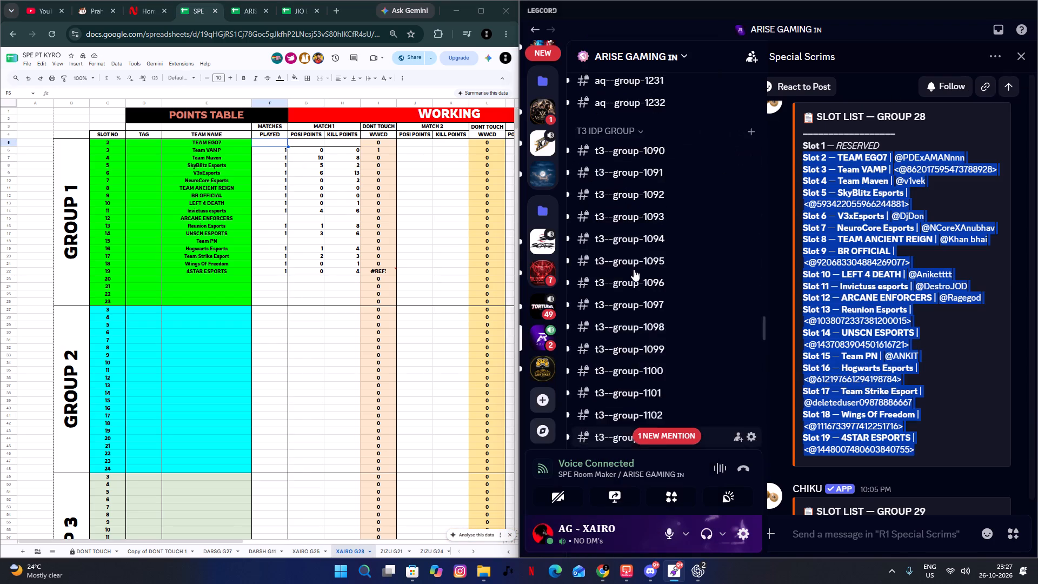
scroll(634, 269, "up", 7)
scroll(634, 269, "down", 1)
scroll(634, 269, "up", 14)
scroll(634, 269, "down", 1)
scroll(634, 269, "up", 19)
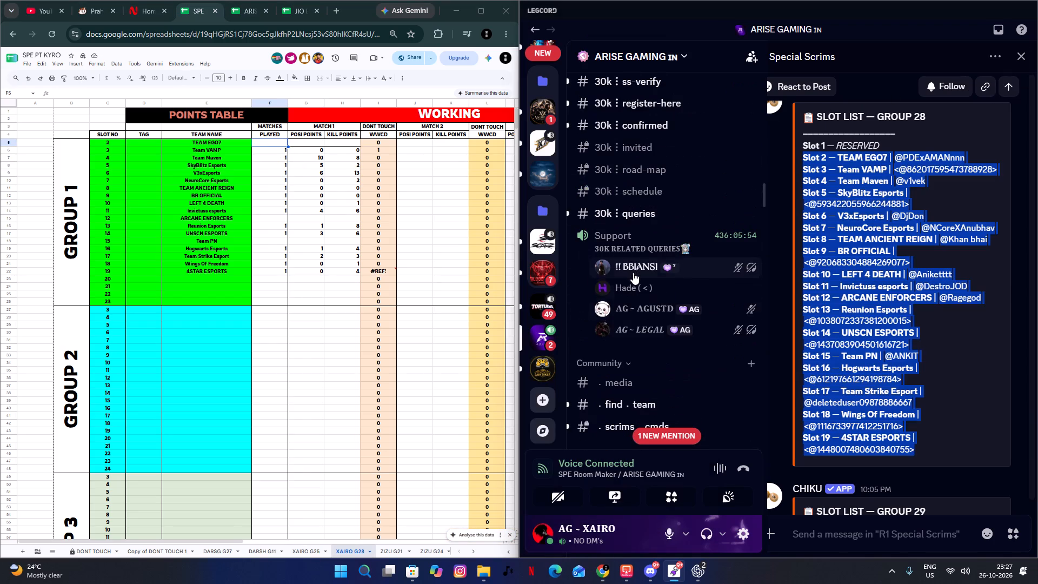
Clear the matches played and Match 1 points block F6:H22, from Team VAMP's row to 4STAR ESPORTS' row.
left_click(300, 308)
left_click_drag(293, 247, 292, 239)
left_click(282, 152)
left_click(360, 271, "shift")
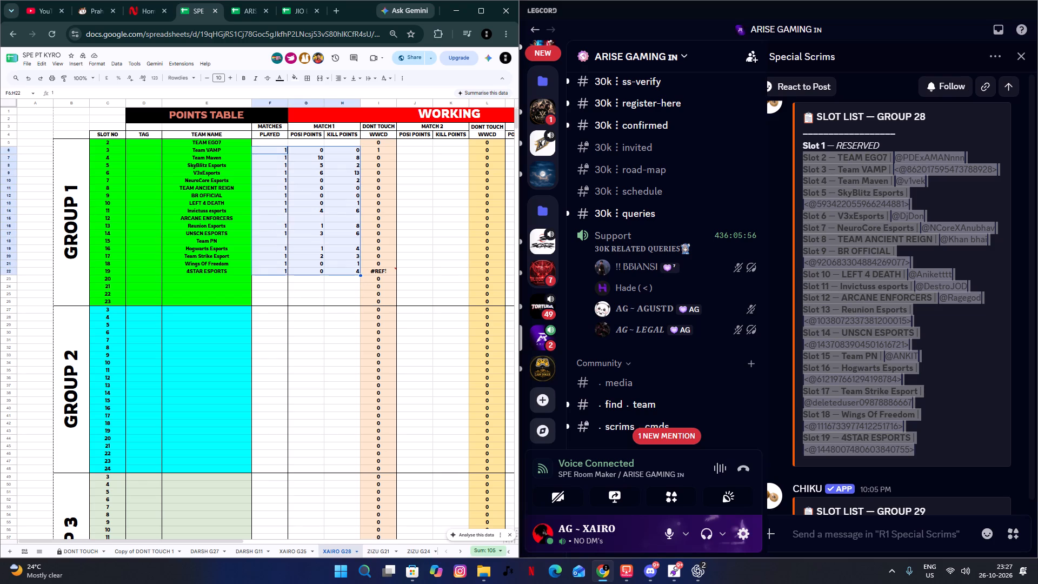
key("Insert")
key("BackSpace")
Undo the clearing and the preceding one-row move of the matches played and Match 1 points block.
scroll(602, 279, "up", 4)
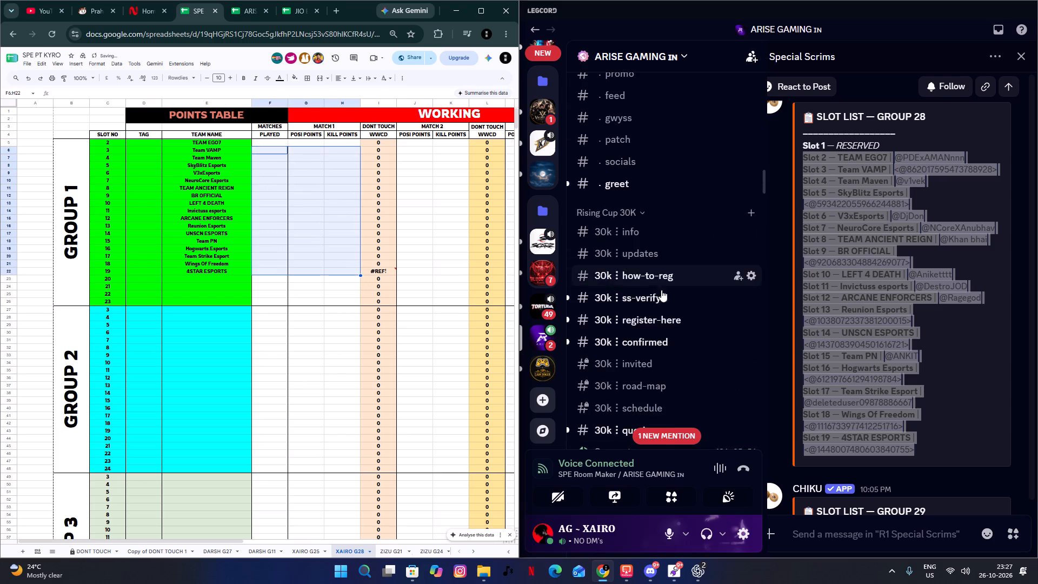
scroll(669, 280, "up", 8)
left_click(306, 285)
left_click(355, 257)
key("ctrl+z")
key("ctrl+z")
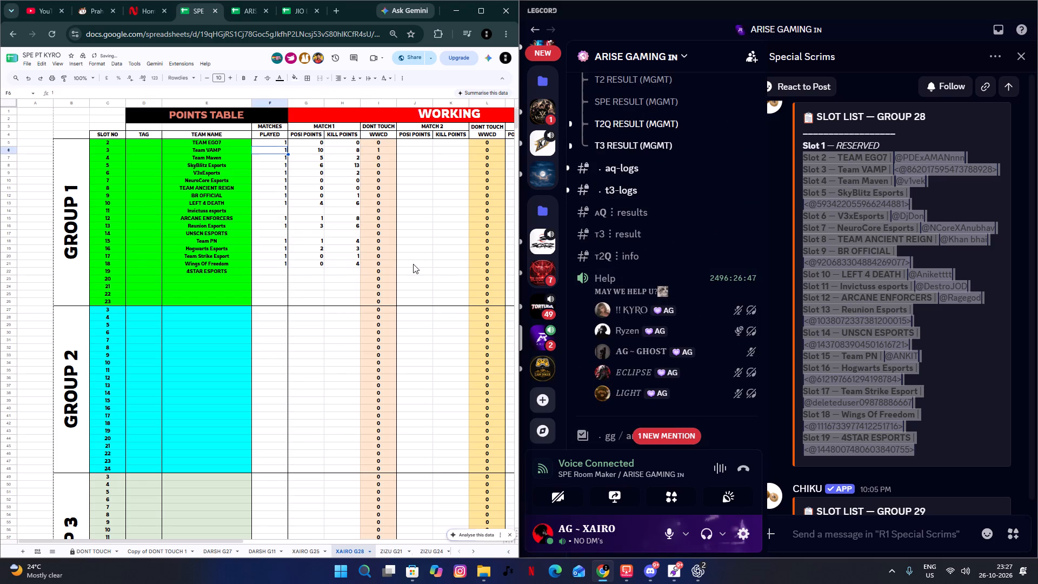
Clear all matches played and Match 1 position and kill points in F5:H21, starting at TEAM EGO7's row.
left_click(288, 260)
left_click(335, 236)
left_click(274, 137)
left_click(274, 144)
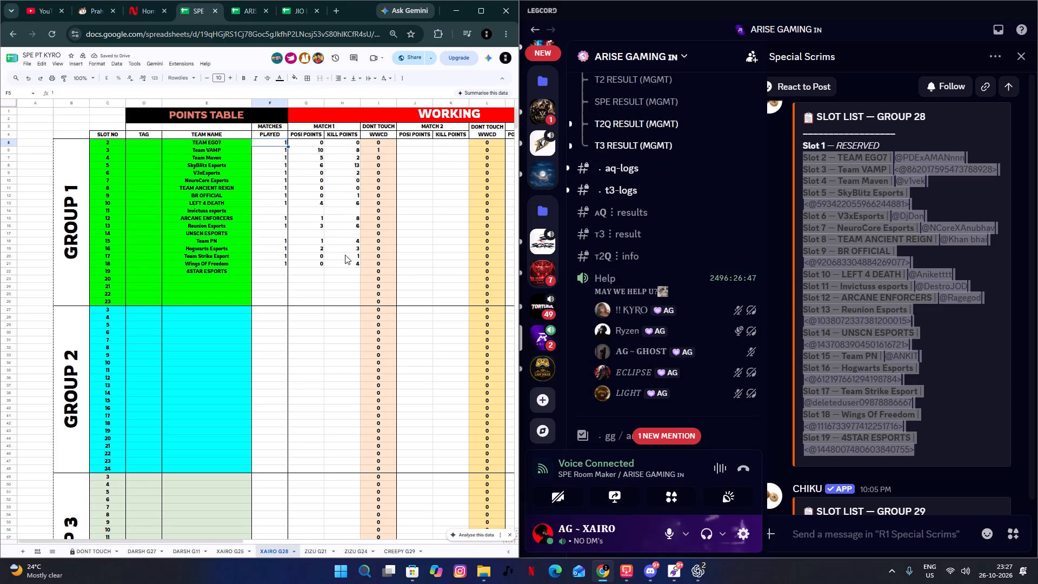
left_click(349, 262, "shift")
key("BackSpace")
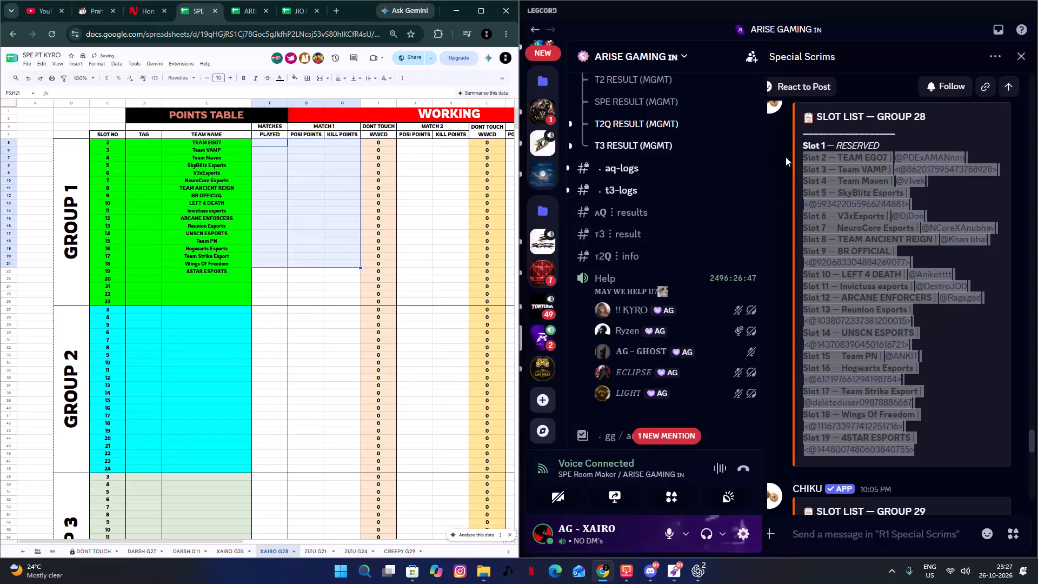
Open the mgmt chat channel in the Discord server and read through to its latest messages.
scroll(640, 196, "up", 7)
scroll(650, 243, "down", 2)
scroll(648, 256, "up", 3)
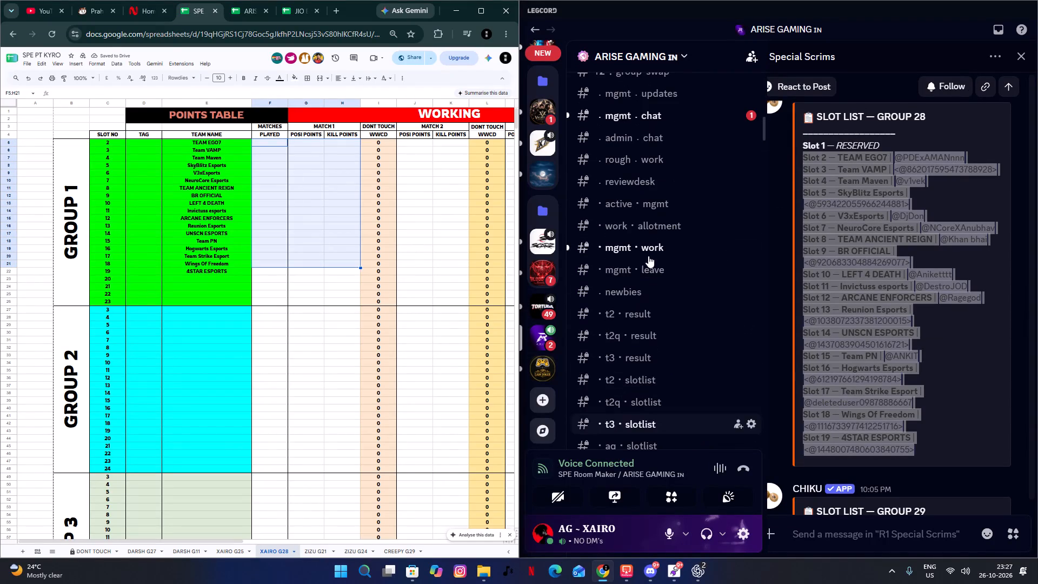
left_click(670, 124)
scroll(869, 234, "down", 12)
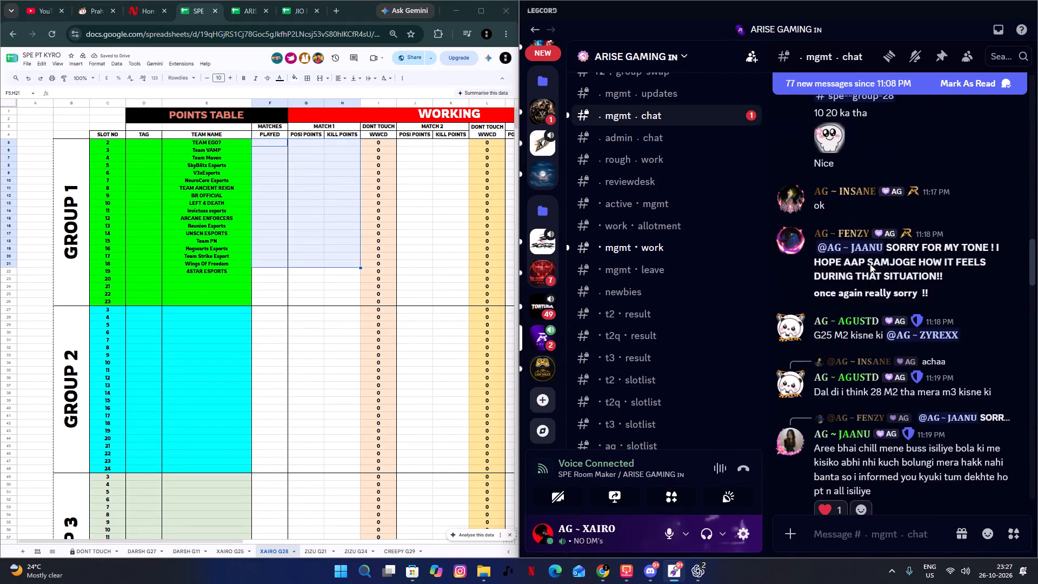
scroll(862, 274, "down", 12)
left_click_drag(1029, 339, 1015, 423)
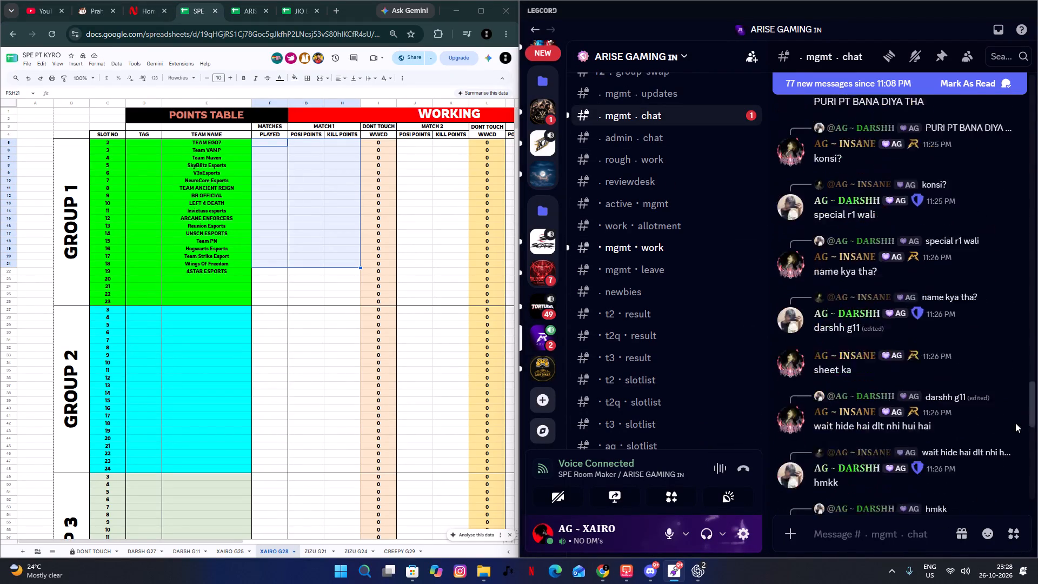
left_click_drag(1015, 423, 1012, 489)
Open the G28 M2 screenshot with ranks 1 to 5 from the SPE RESULT (MGMT) thread and enlarge it.
scroll(656, 319, "down", 2)
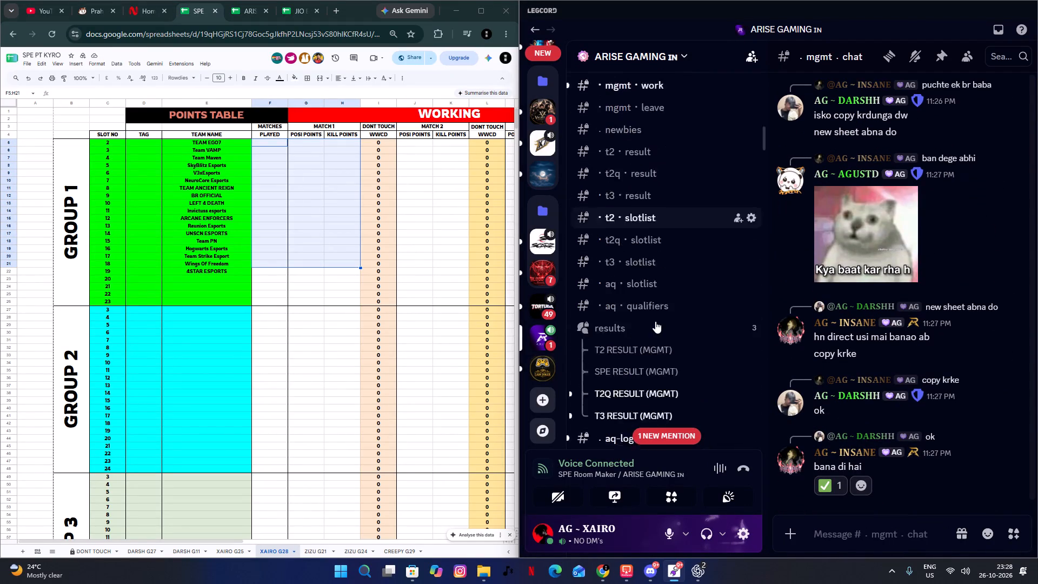
scroll(655, 321, "down", 5)
left_click(641, 161)
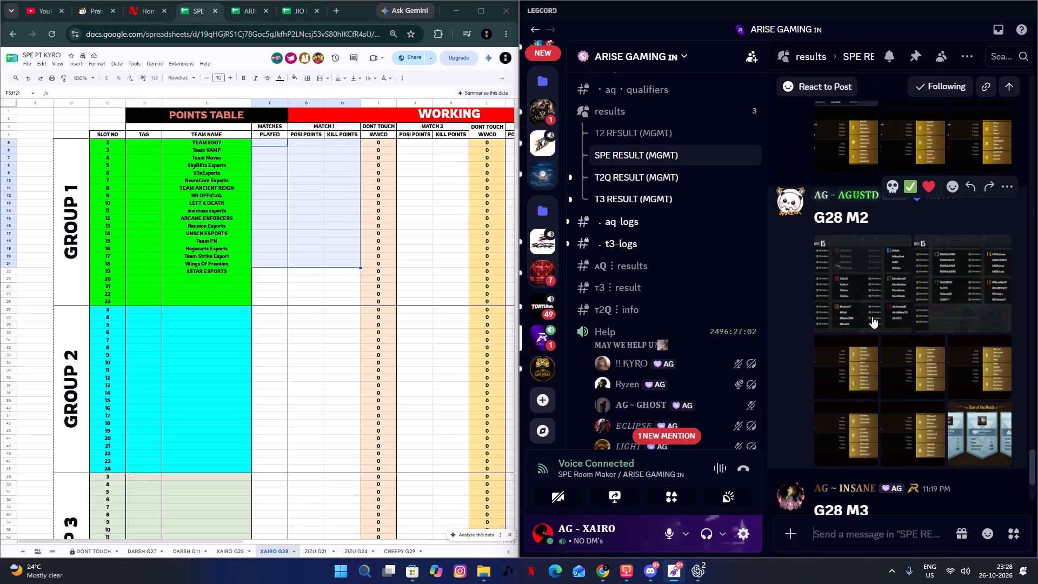
scroll(872, 316, "up", 5)
scroll(872, 316, "down", 6)
left_click(839, 328)
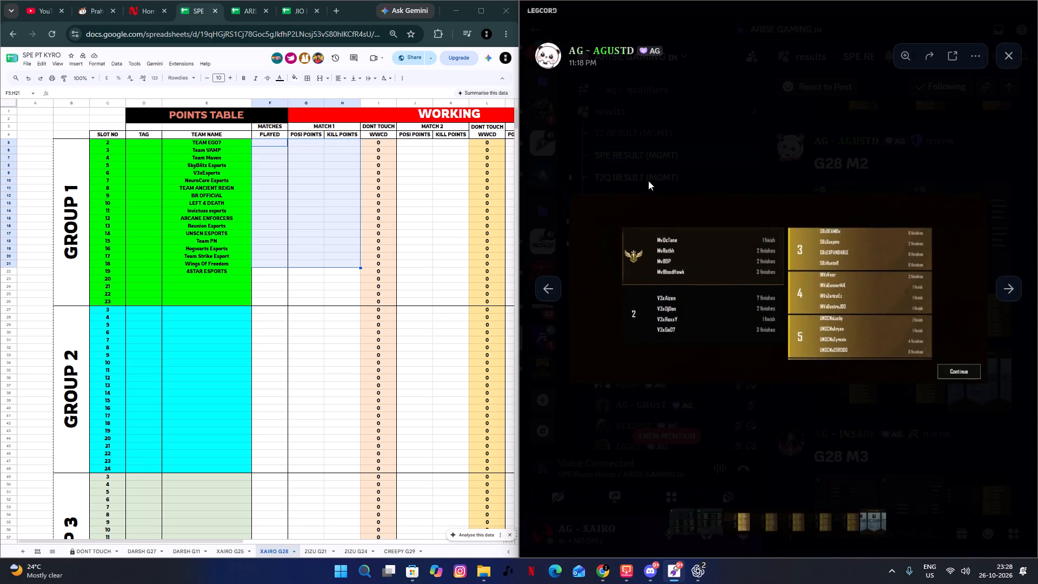
left_click(685, 254)
Enter Team Maven's Match 1 result in the spreadsheet: 1 match played, 10 position points and 8 kill points.
left_click(208, 188)
left_click(275, 160)
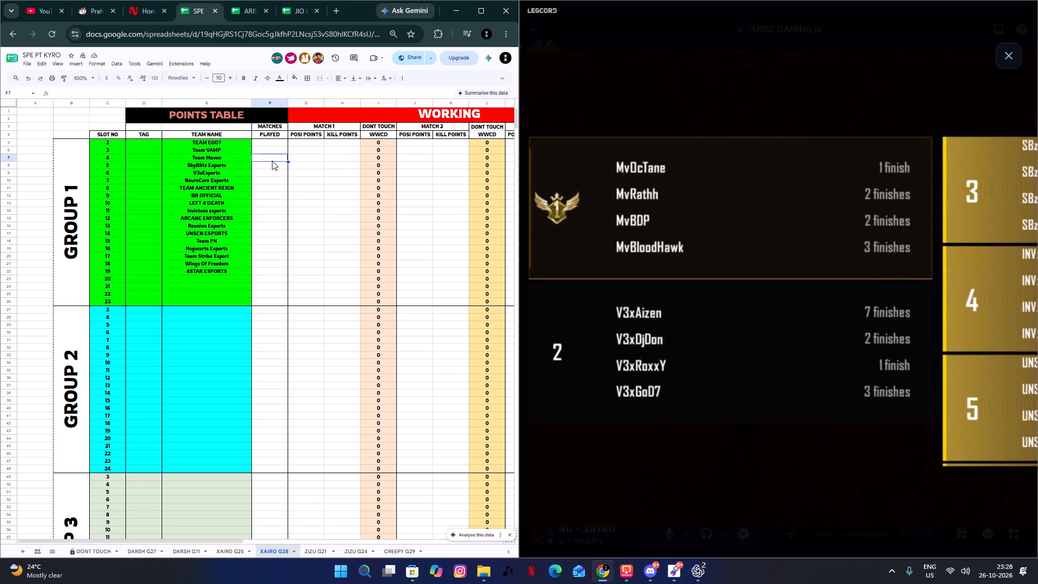
key("1")
key("Tab")
type("10")
key("Tab")
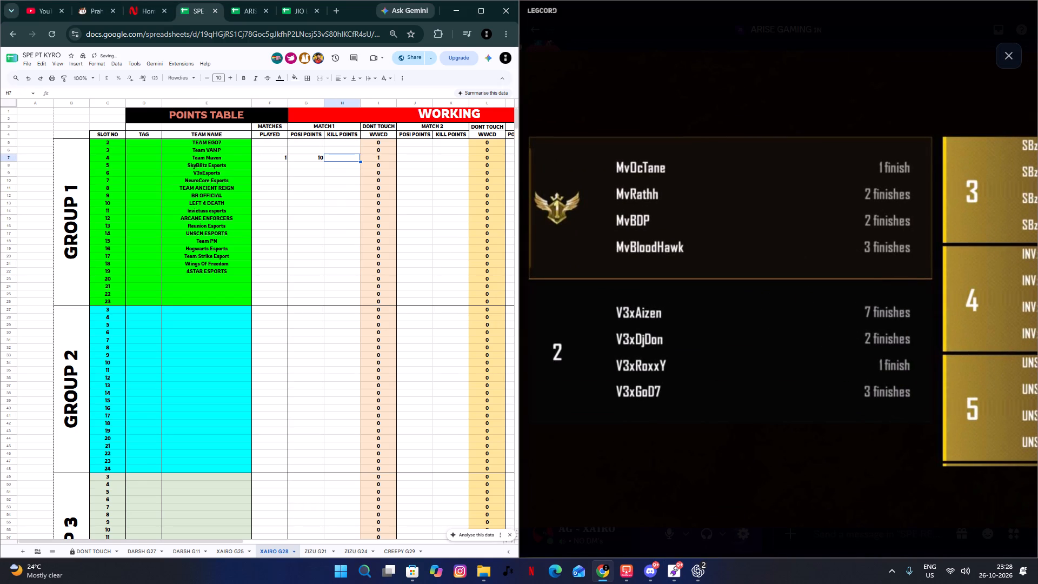
key("8")
key("Down")
Enter V3xEsports' Match 1 result: 1 match played, 6 position points and 13 kill points.
key("shift+Tab")
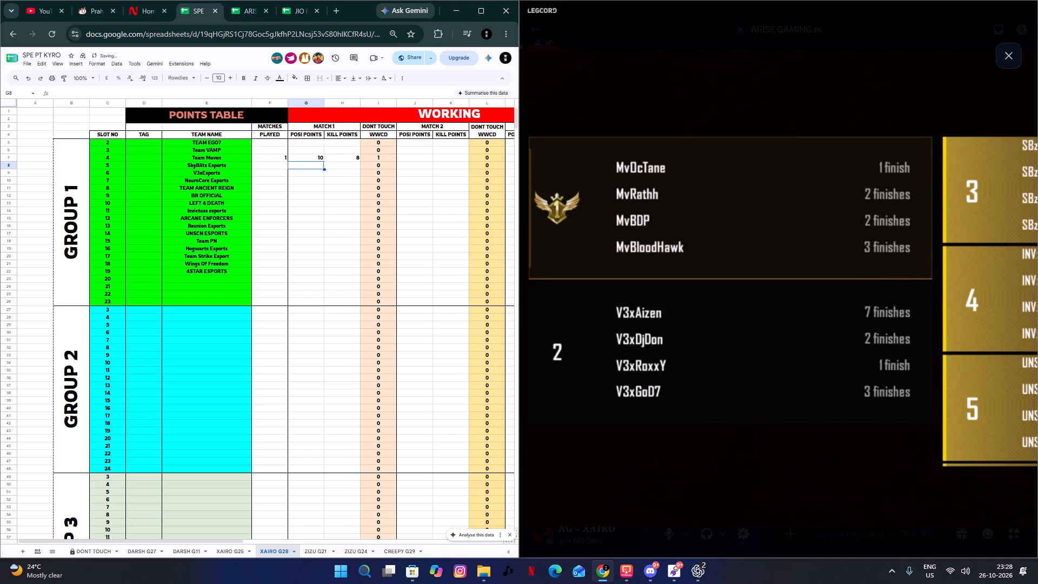
key("Left")
key("Down")
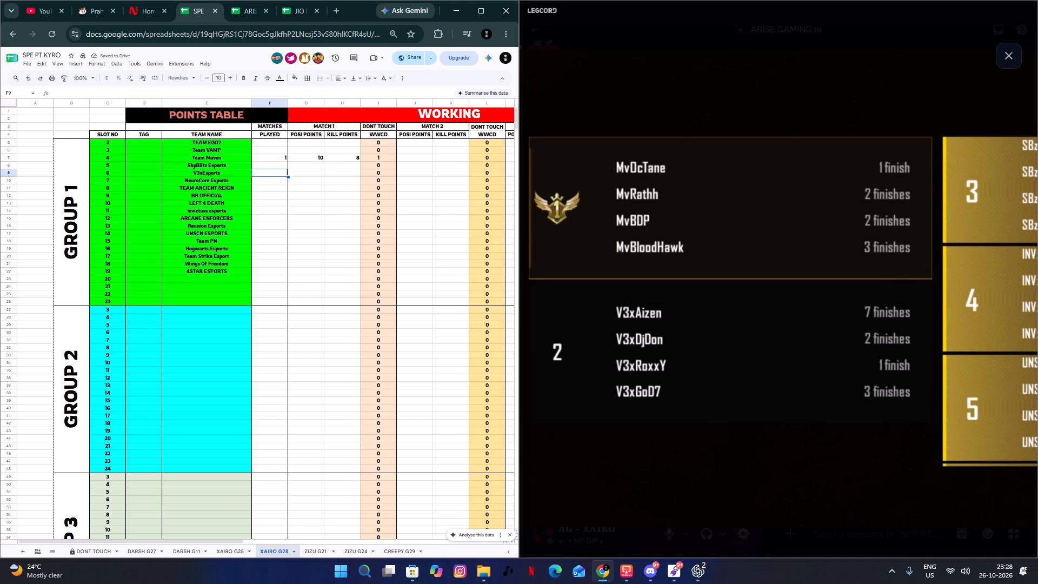
key("1")
key("Tab")
key("6")
key("Tab")
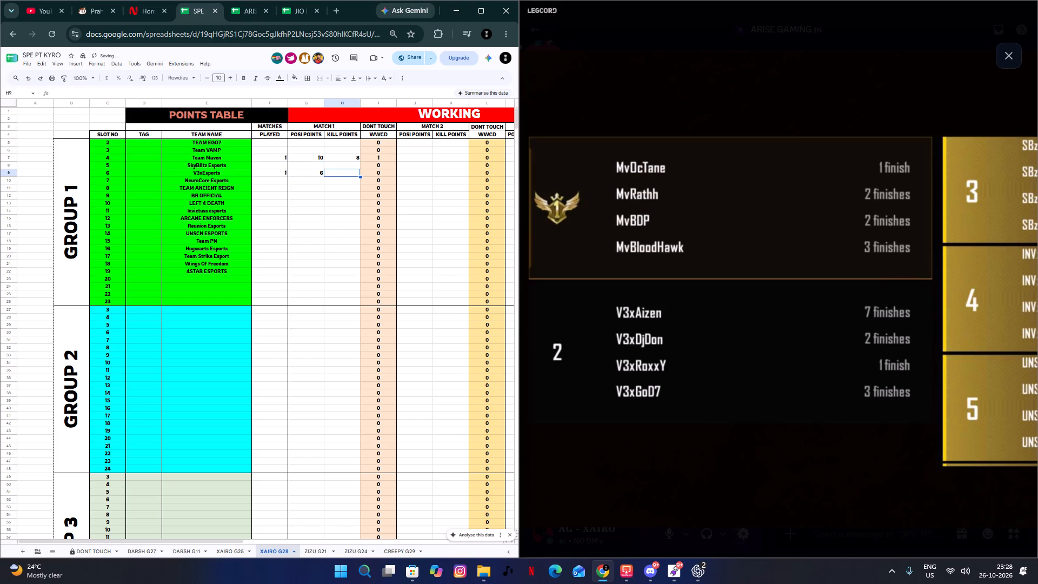
key("3")
key("BackSpace")
type("13")
key("Down")
Enter third-placed SkyBlitz Esports' Match 1 result from the screenshot: 1 match played, 5 position points and 2 kill points.
key("shift+Tab")
key("shift+Tab")
key("Up")
key("Down")
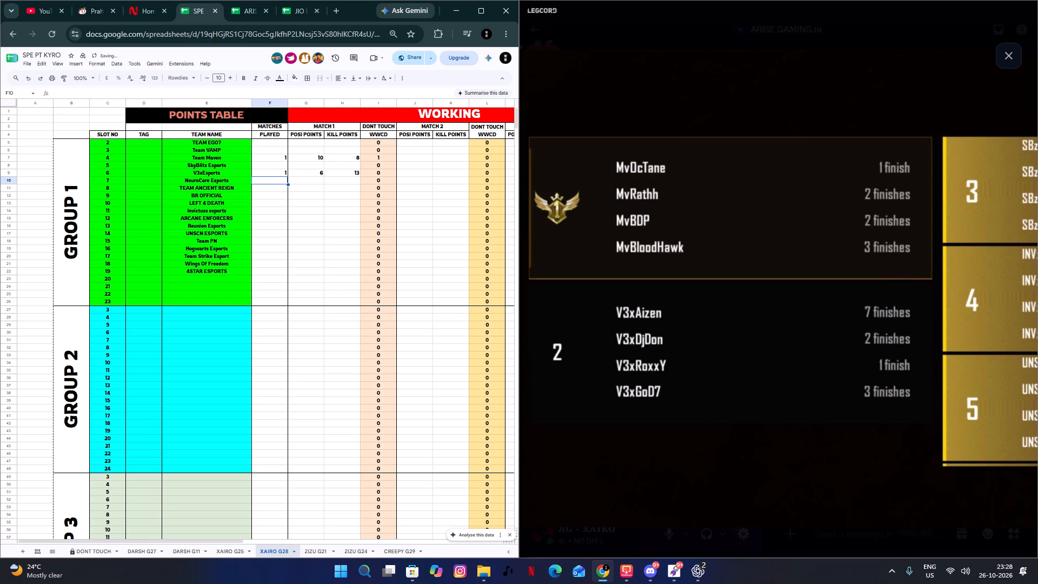
left_click_drag(901, 251, 668, 262)
left_click_drag(804, 259, 766, 261)
left_click(273, 163)
key("1")
key("Tab")
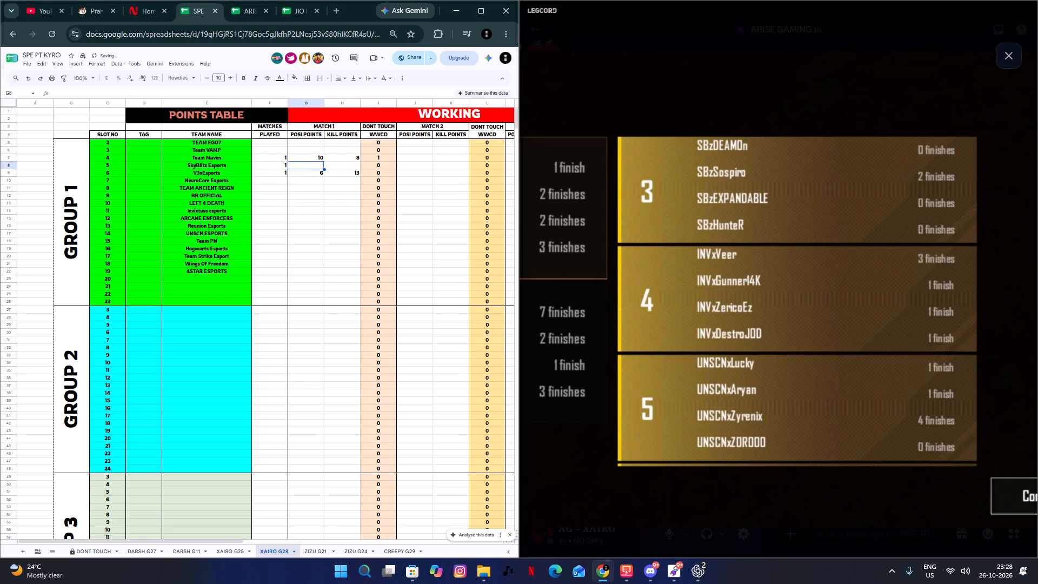
key("5")
key("Tab")
key("2")
key("Down")
Enter fourth-placed Invictuss esports' Match 1 result: 1 match played, 4 position points and 6 kill points.
key("Down")
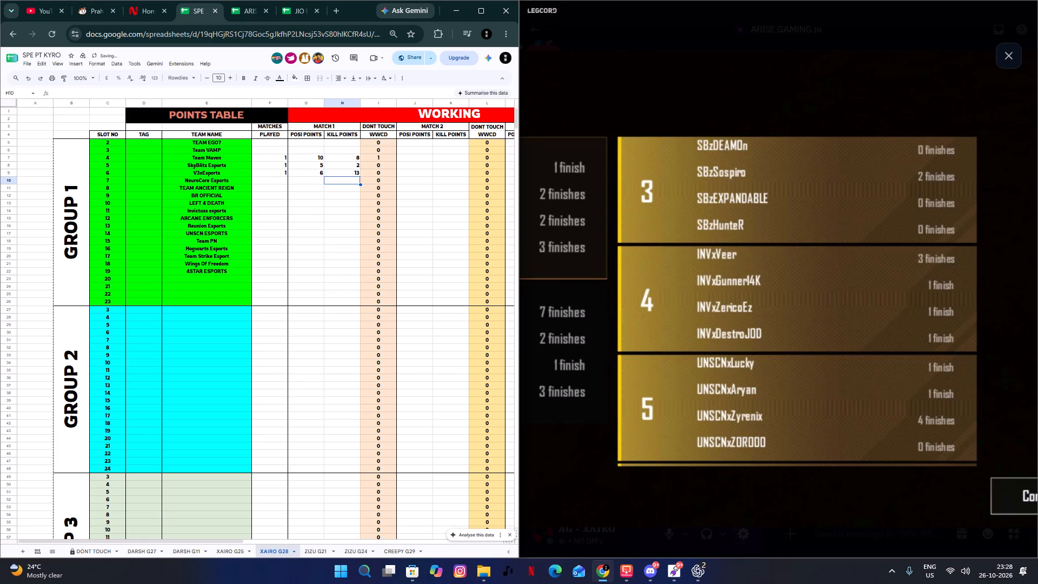
key("shift+Tab")
key("Left")
key("Down")
key("Down")
key("Down")
key("Down")
key("Down")
key("Down")
key("Down")
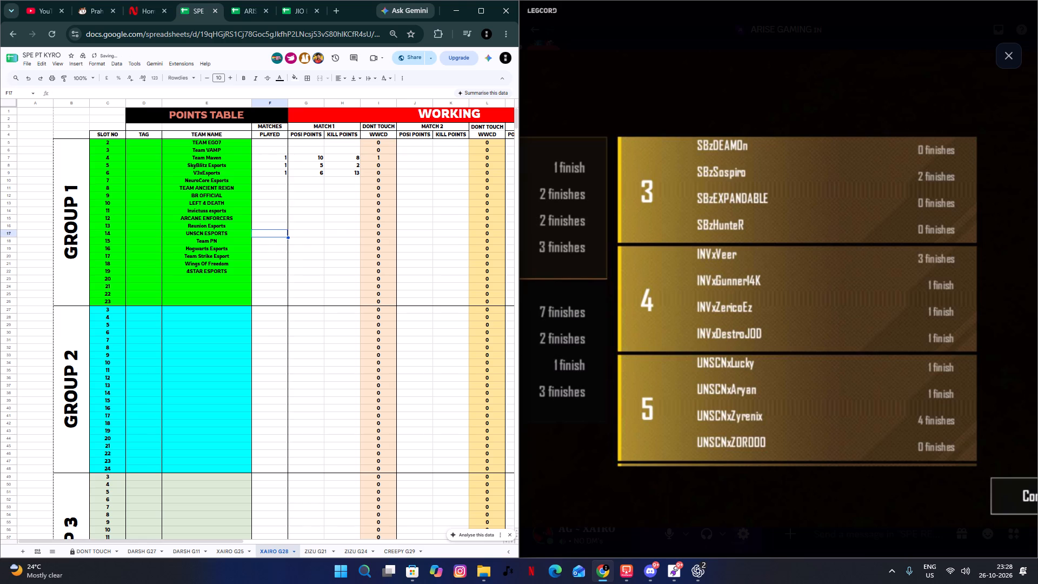
key("Down")
key("Up")
key("Up")
key("Up")
key("Up")
key("Up")
key("Up")
key("Up")
key("Up")
key("Up")
key("Up")
key("Down")
key("Down")
key("Down")
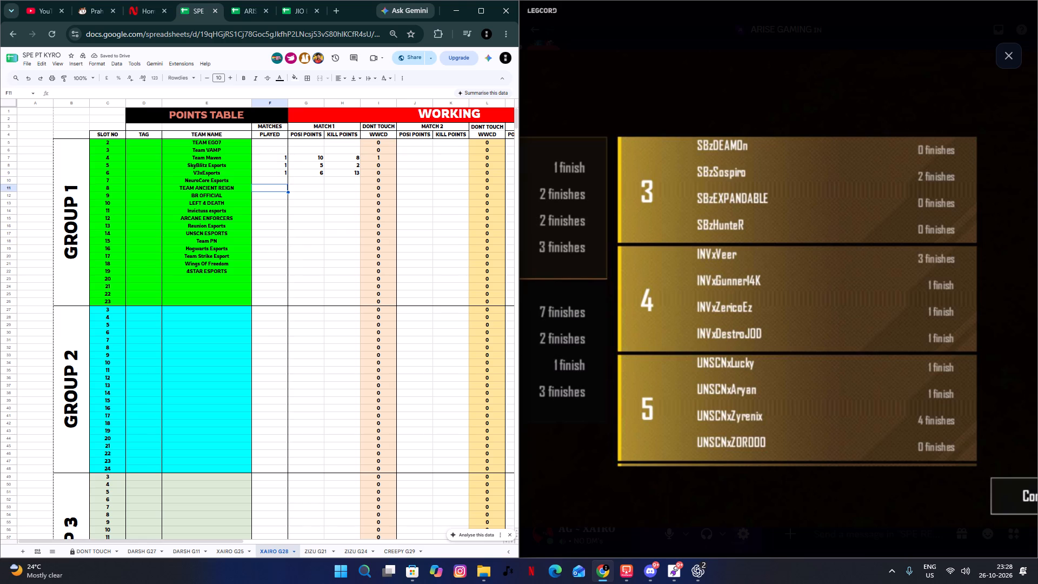
key("Down")
key("Down")
key("Down")
key("1")
key("Tab")
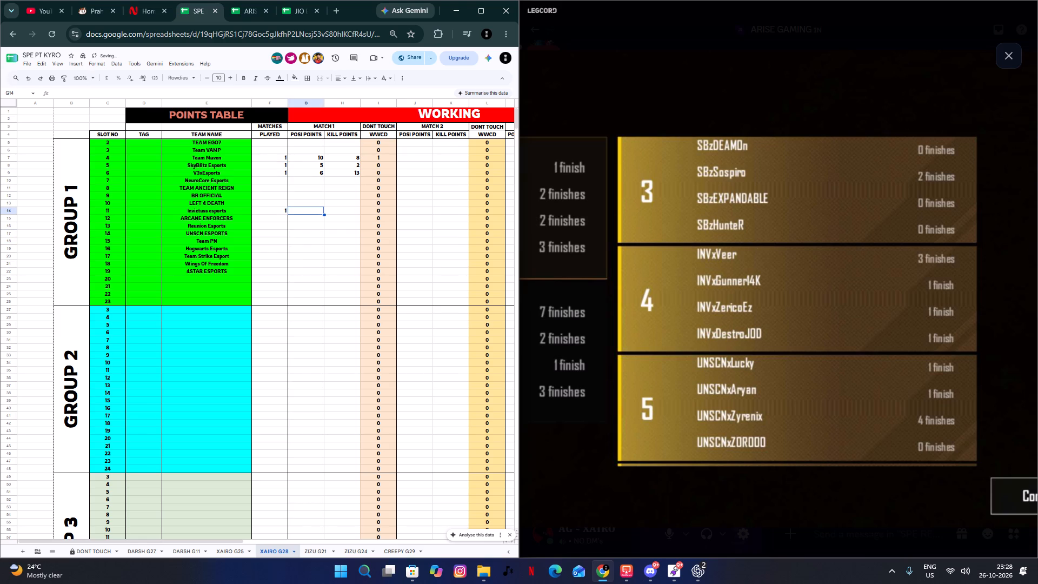
key("4")
key("Tab")
key("6")
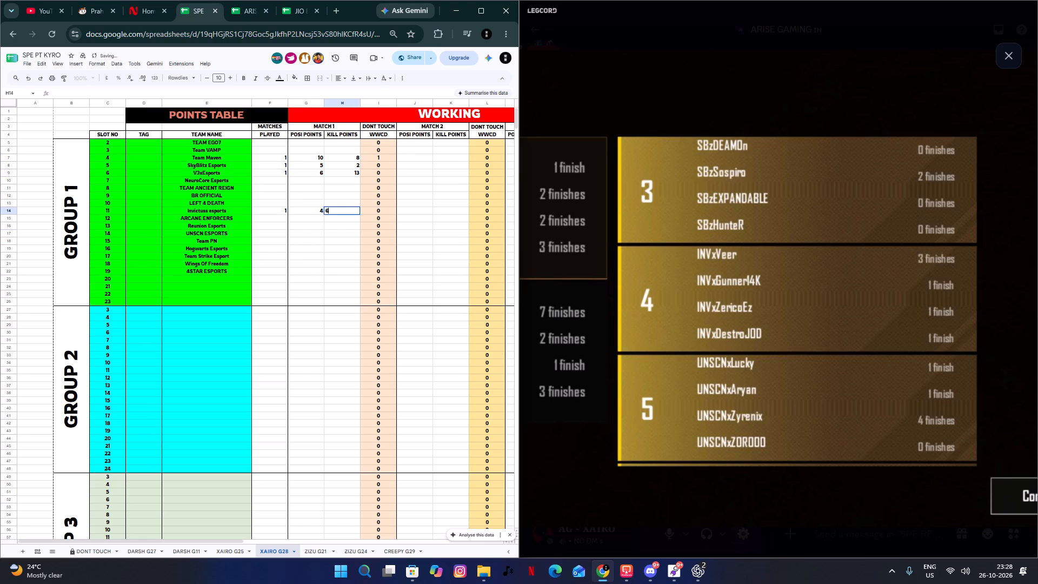
key("Down")
Enter fifth-placed UNSCN ESPORTS' Match 1 result: 1 match played, 3 position points and 6 kill points.
key("shift+Tab")
key("shift+Tab")
key("1")
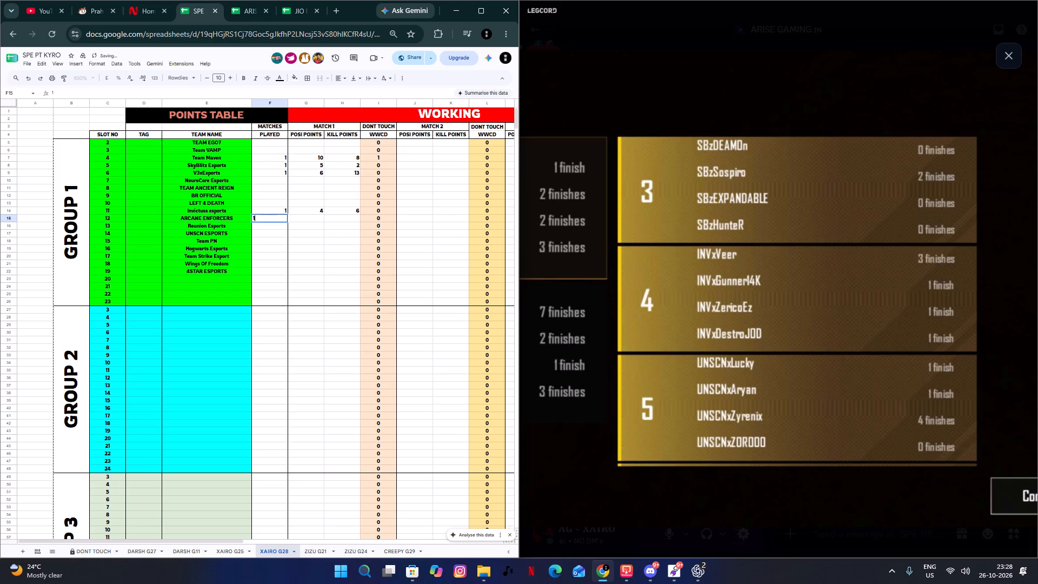
key("BackSpace")
key("Down")
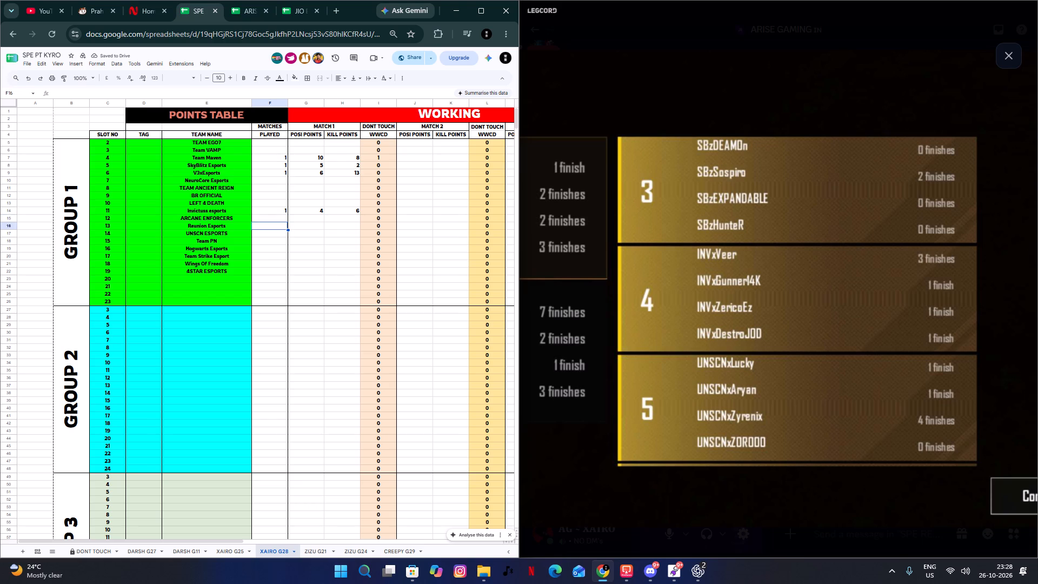
key("Down")
key("Down")
key("Up")
key("Up")
key("Up")
key("Up")
key("Up")
key("Up")
key("Up")
key("Up")
key("Up")
key("Up")
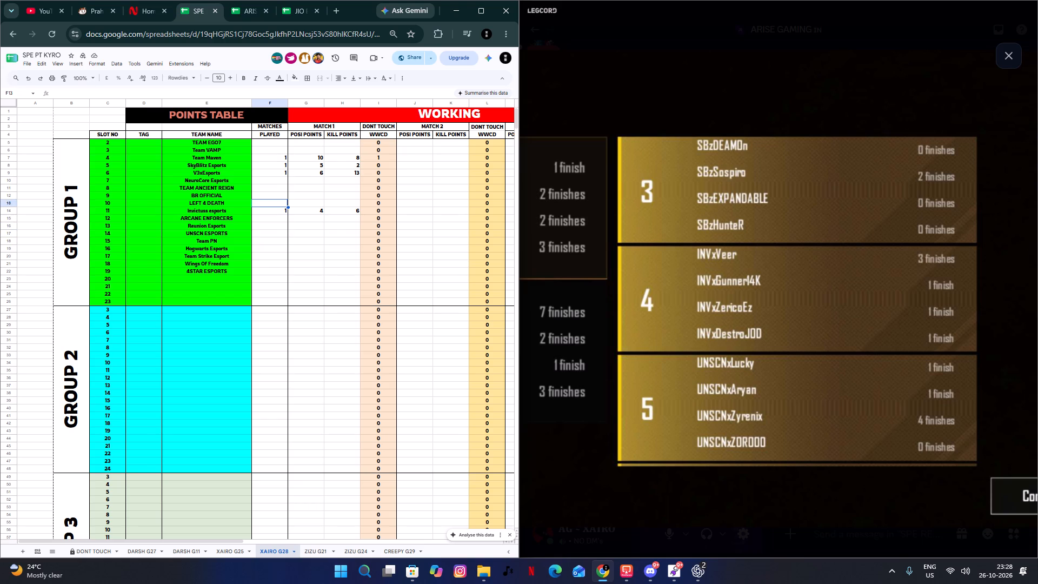
key("Down")
key("Down")
key("Down")
key("Down")
key("Down")
key("Down")
key("Down")
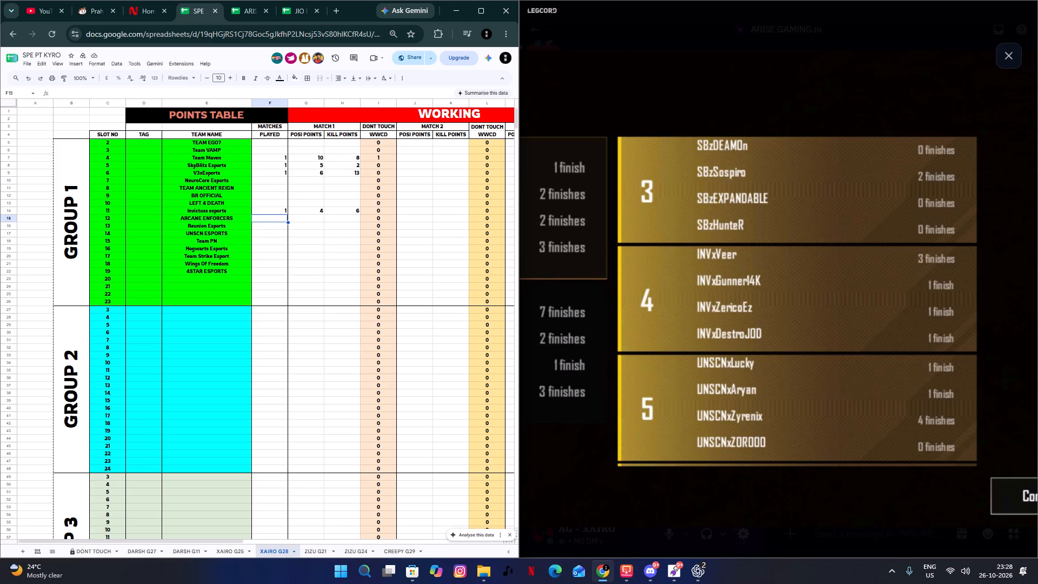
key("Down")
key("Down")
key("1")
key("Tab")
key("3")
key("Tab")
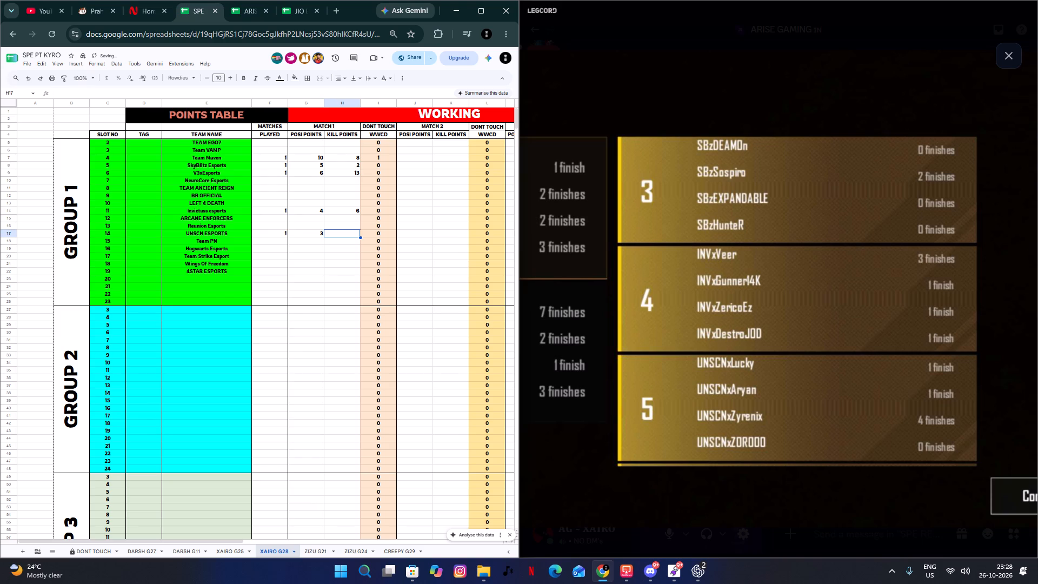
key("6")
key("Down")
Bring up the following G28 M2 results screenshot and enlarge it on ranks 6 to 8.
key("shift+Tab")
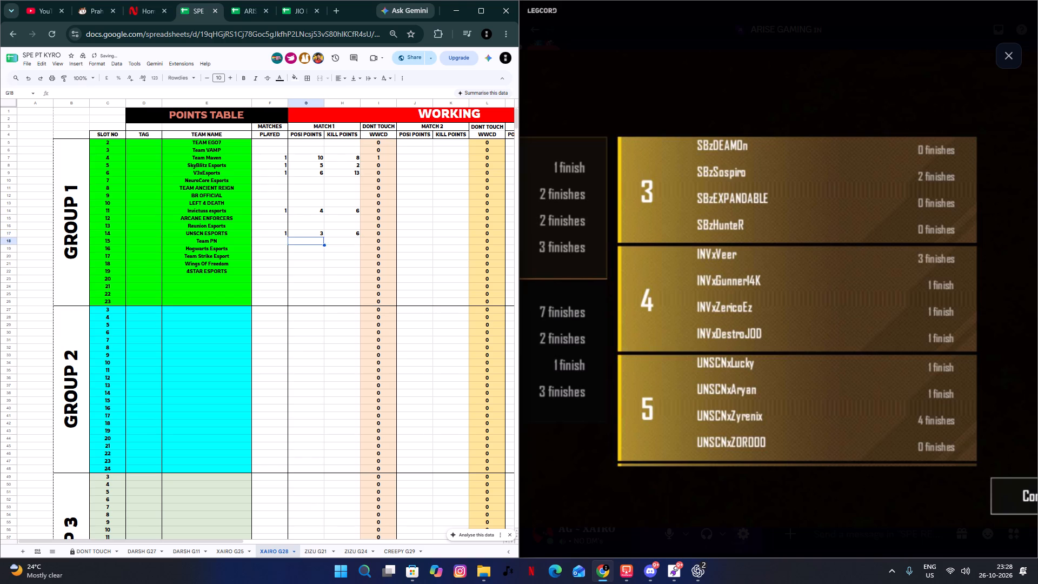
key("shift+Tab")
left_click(581, 313)
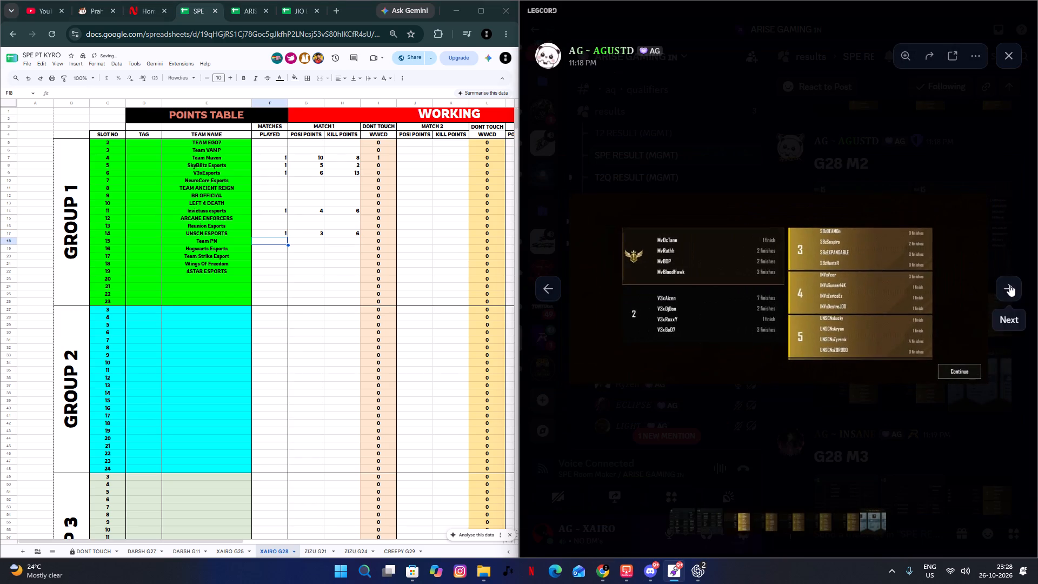
left_click(1009, 284)
left_click(848, 291)
left_click_drag(875, 285, 851, 285)
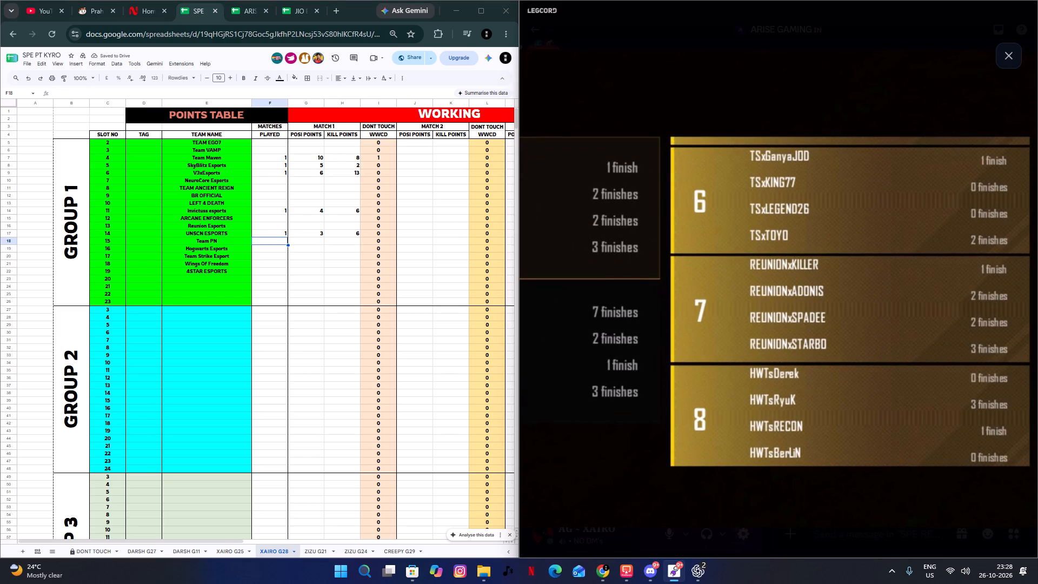
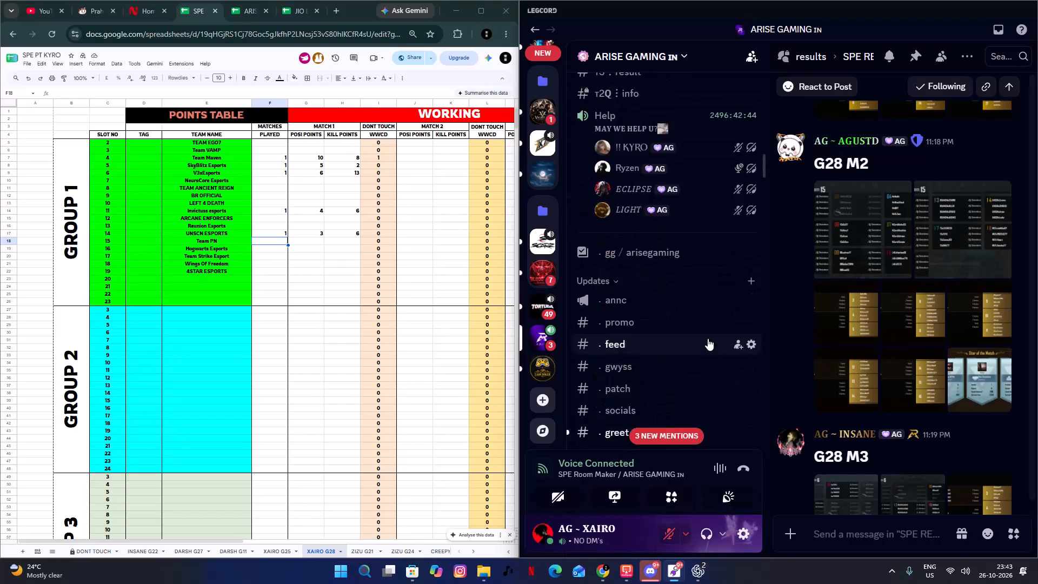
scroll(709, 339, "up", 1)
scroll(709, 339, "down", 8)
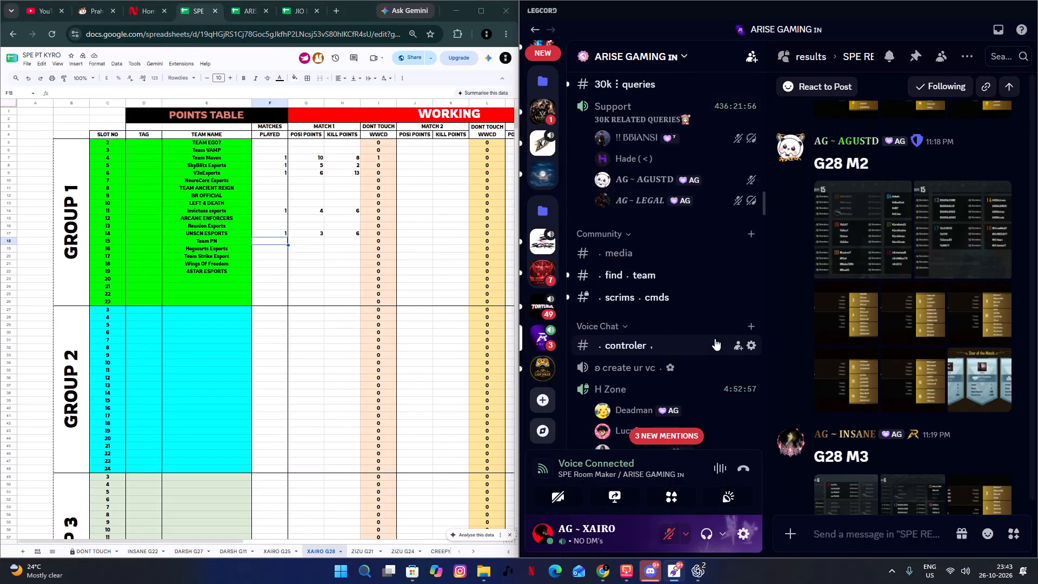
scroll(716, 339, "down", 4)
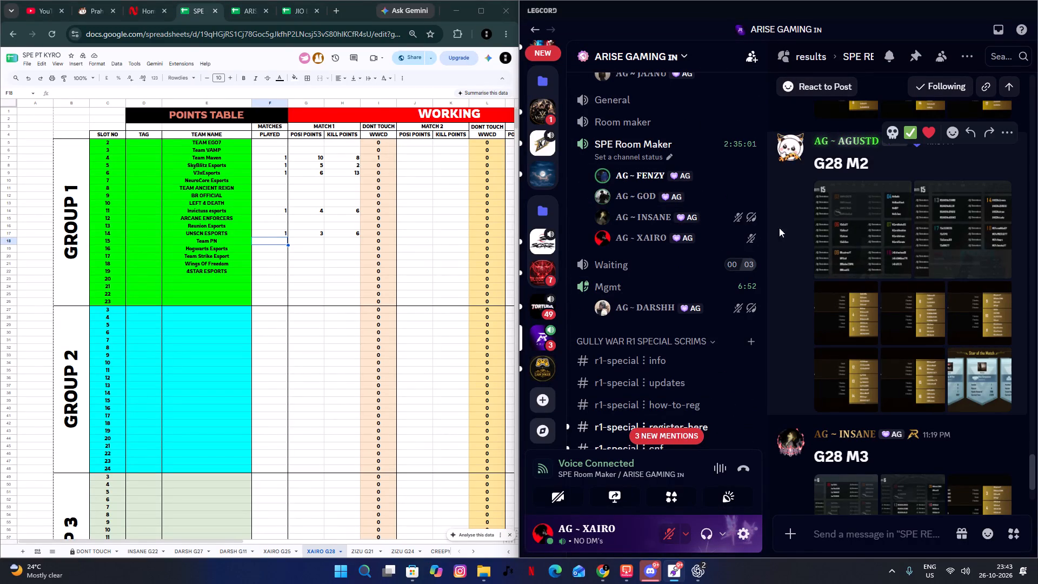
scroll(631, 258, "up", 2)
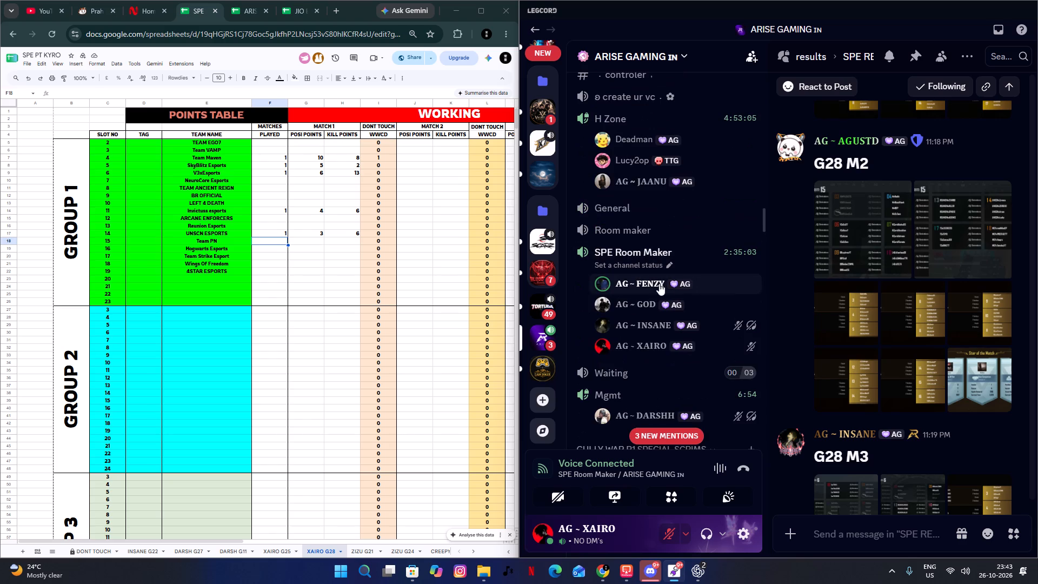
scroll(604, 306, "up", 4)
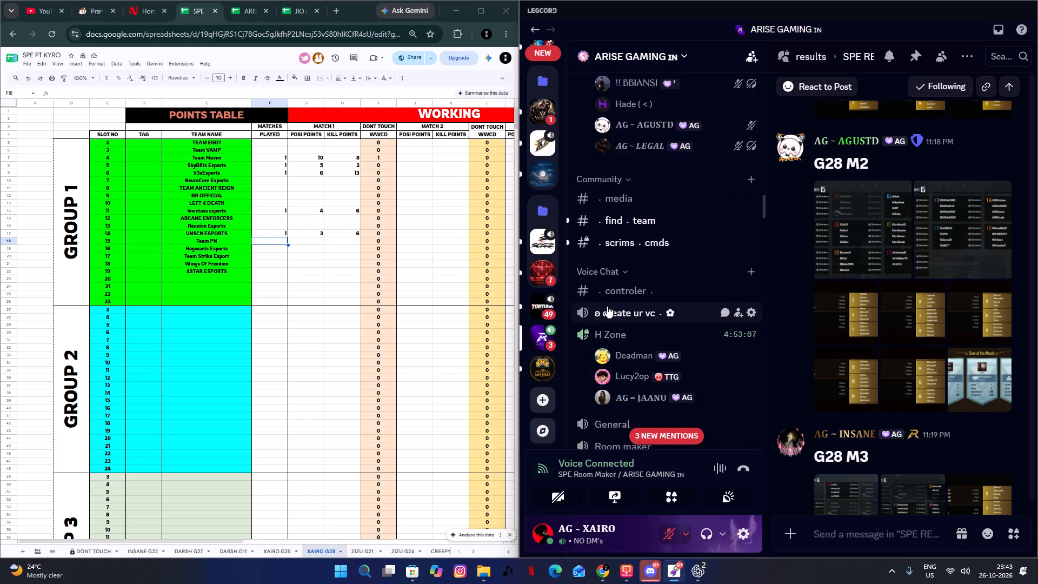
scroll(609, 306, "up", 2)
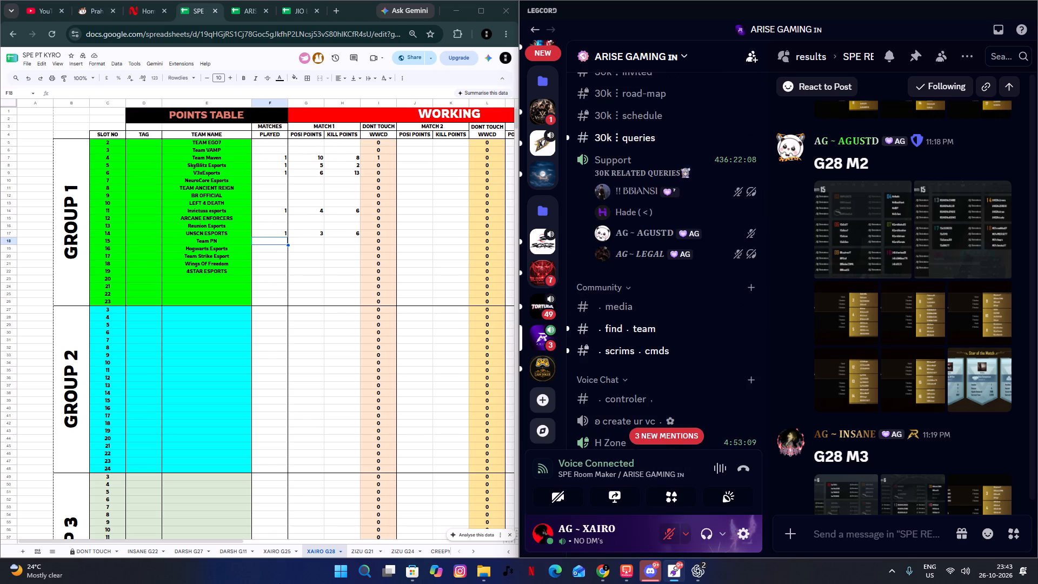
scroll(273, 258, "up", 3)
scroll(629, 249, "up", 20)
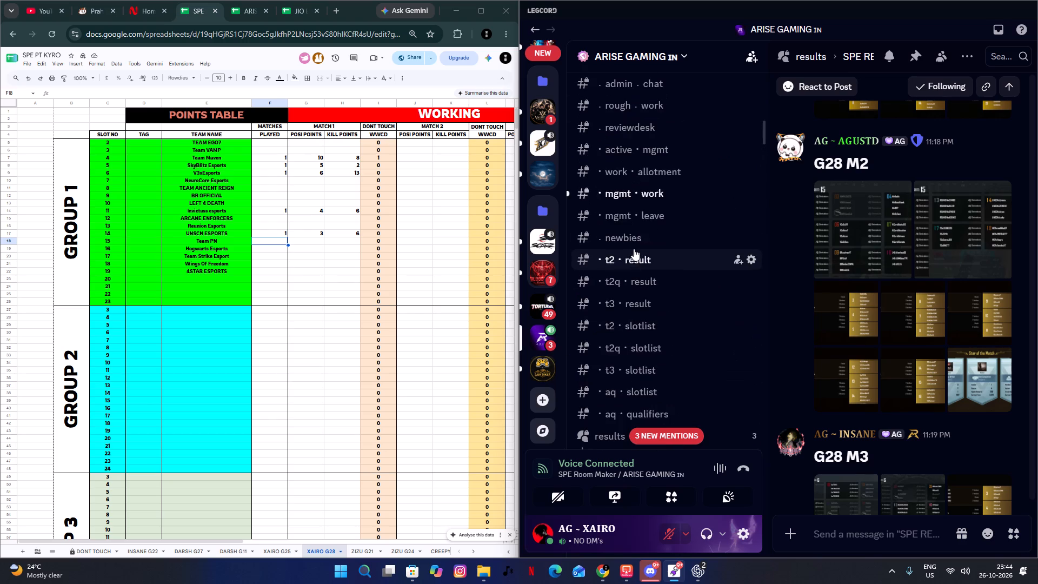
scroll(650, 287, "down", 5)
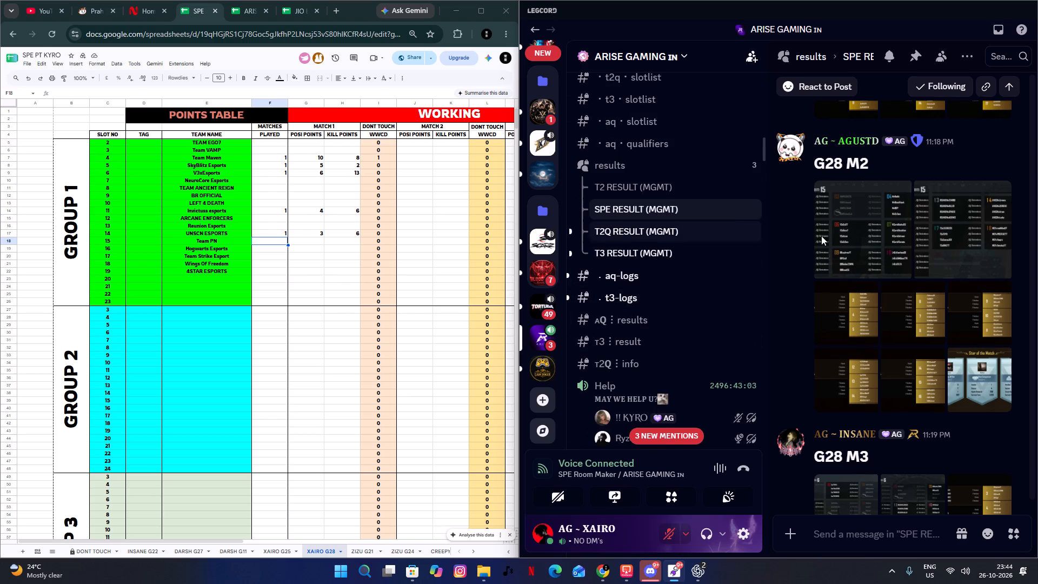
Open the G28 M2 results screenshot covering ranks 6 to 8 and enlarge it on those ranks.
left_click(826, 314)
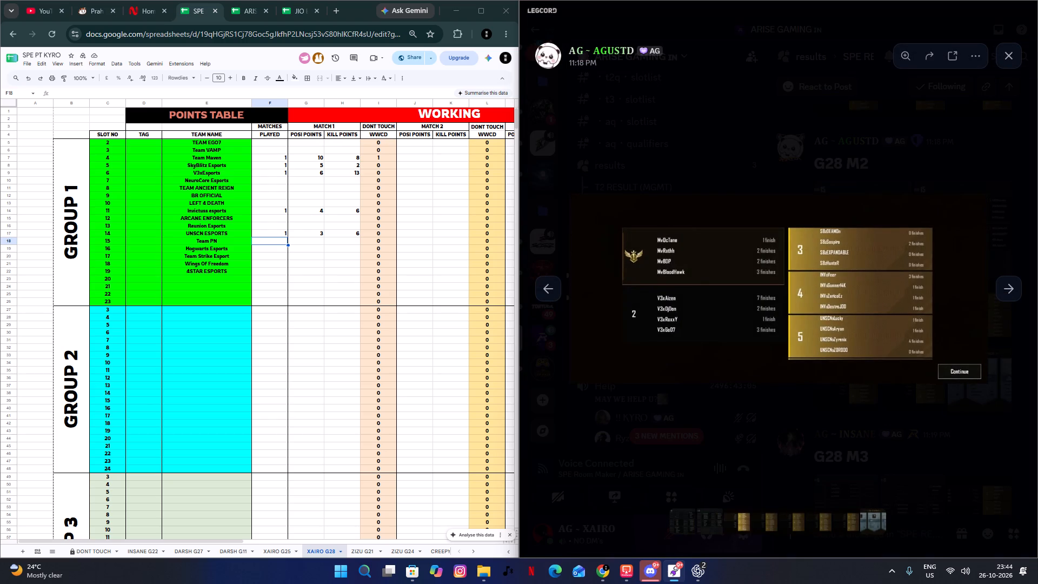
left_click(884, 285)
left_click(884, 285)
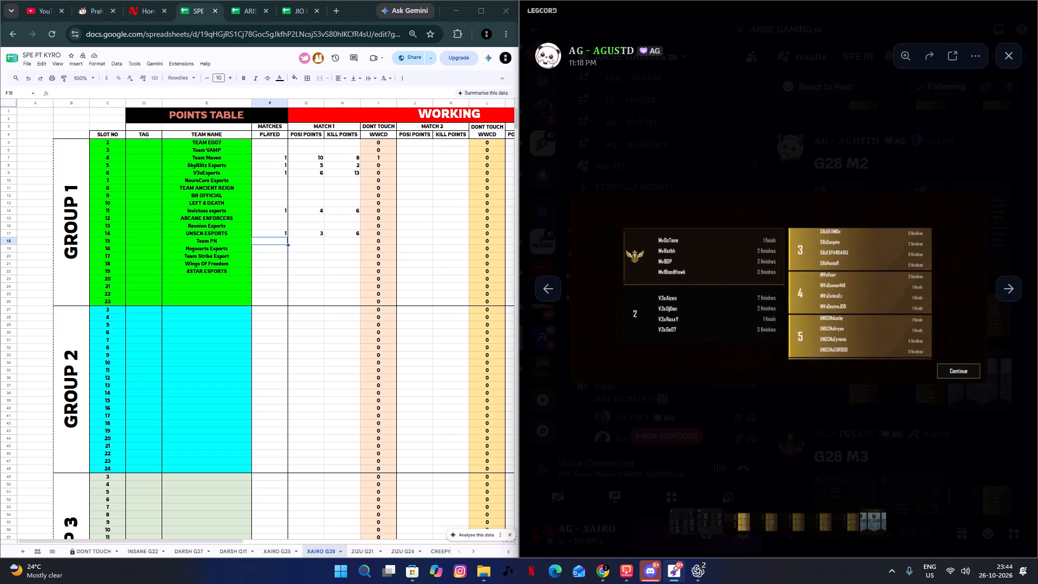
left_click(1003, 290)
left_click(866, 269)
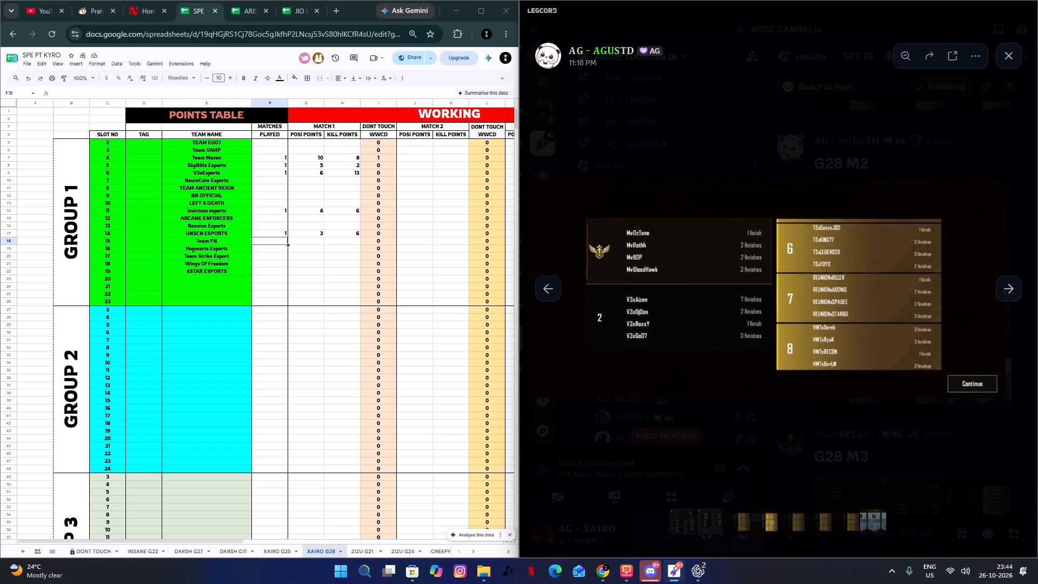
left_click(877, 268)
left_click(842, 269)
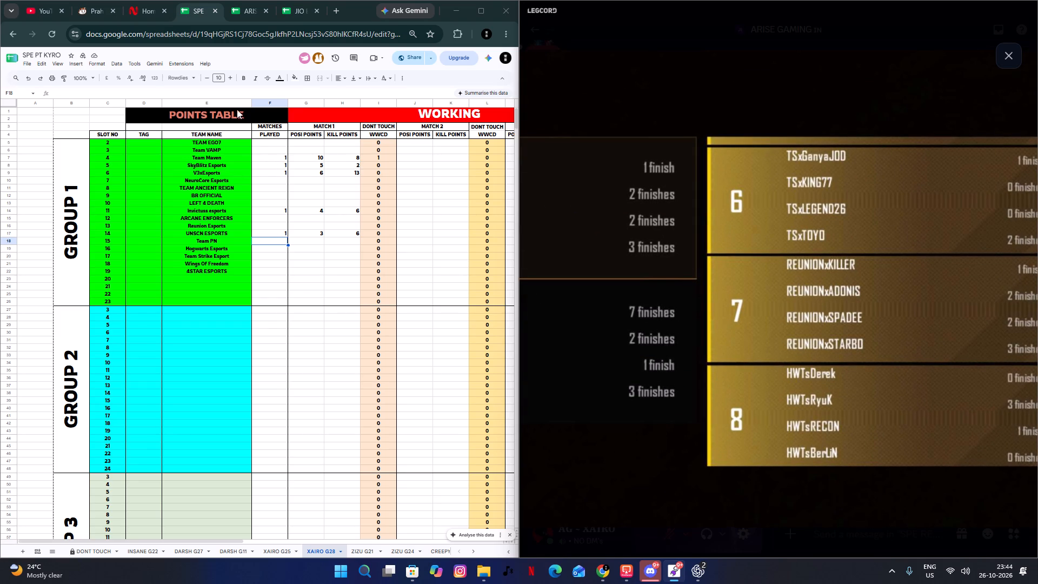
Enter sixth-placed Team Strike Expert's Match 1 result: 1 match played, 2 position points and 3 kill points.
left_click(272, 262)
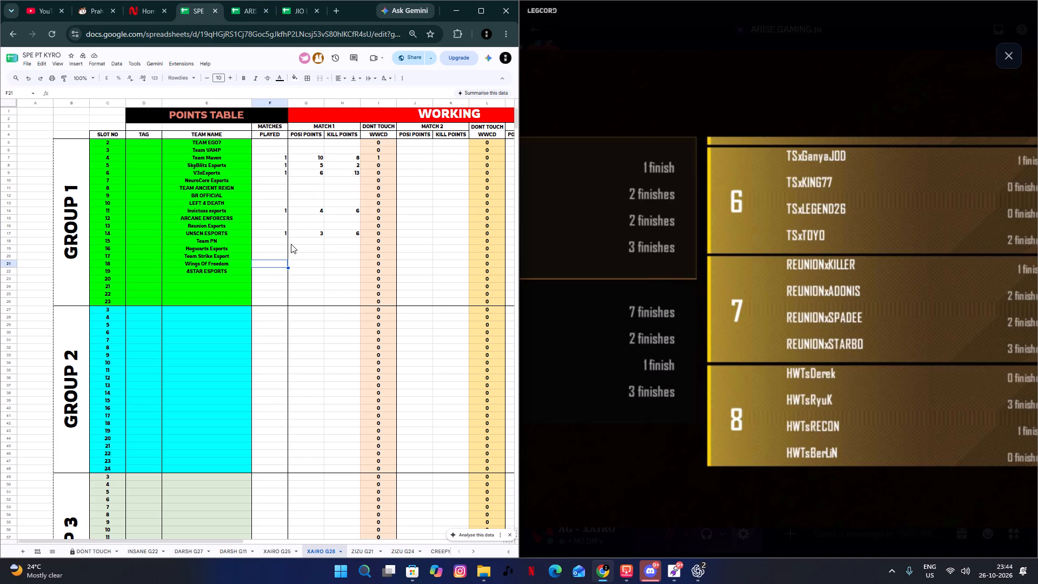
key("Up")
key("1")
key("Tab")
key("2")
key("Tab")
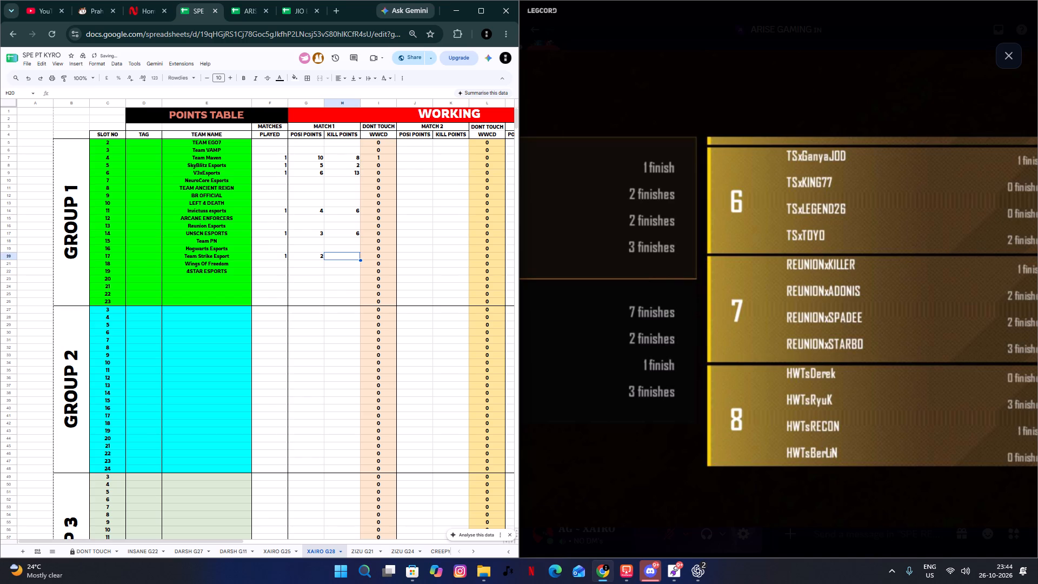
key("3")
key("Down")
Enter seventh-placed Reunion Esports' Match 1 result: 1 match played, 1 position point and 8 kill points.
key("shift+Tab")
key("shift+Tab")
key("Up")
key("Up")
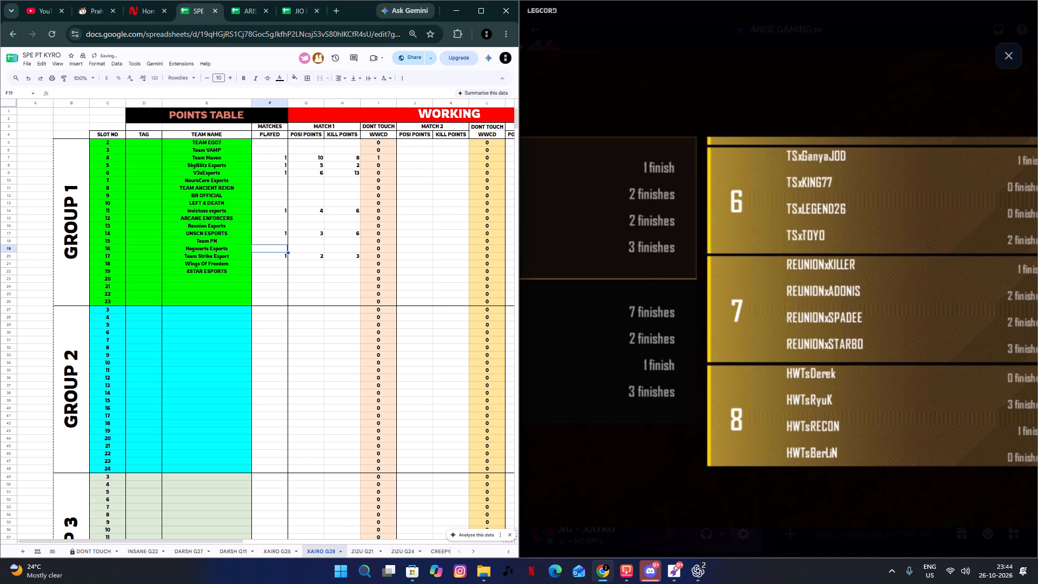
key("Up")
key("Up")
key("Up")
key("1")
key("Tab")
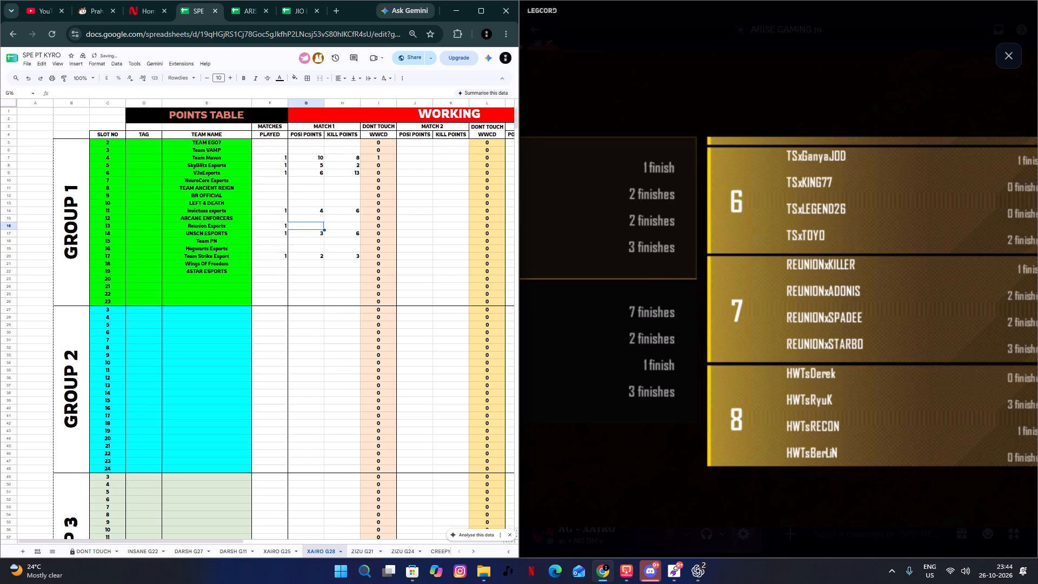
key("1")
key("Tab")
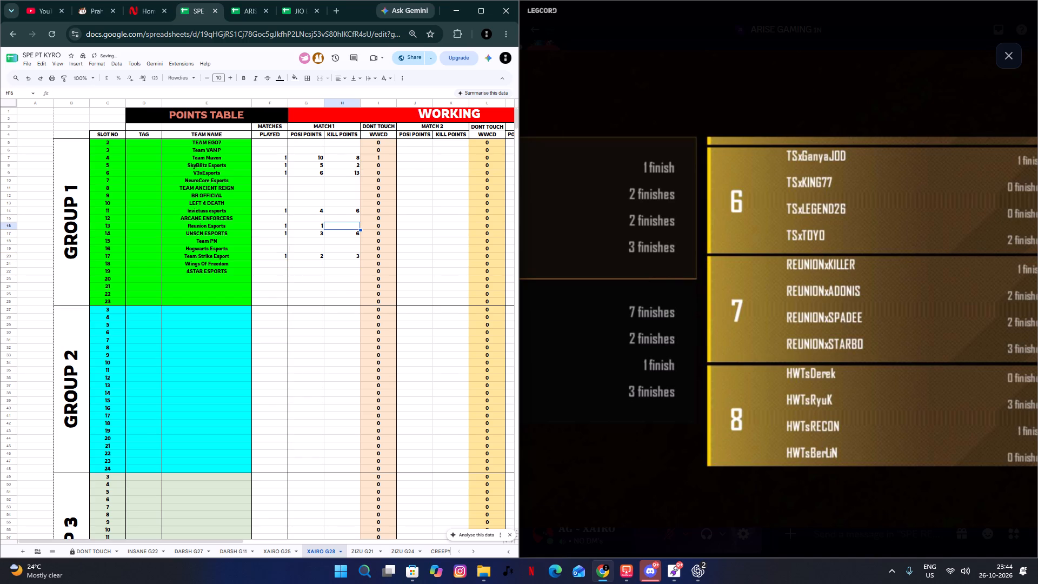
key("8")
key("Down")
Enter eighth-placed Hogwarts Esports' Match 1 result: 1 match played, 1 position point and 4 kill points.
key("shift+Tab")
key("Down")
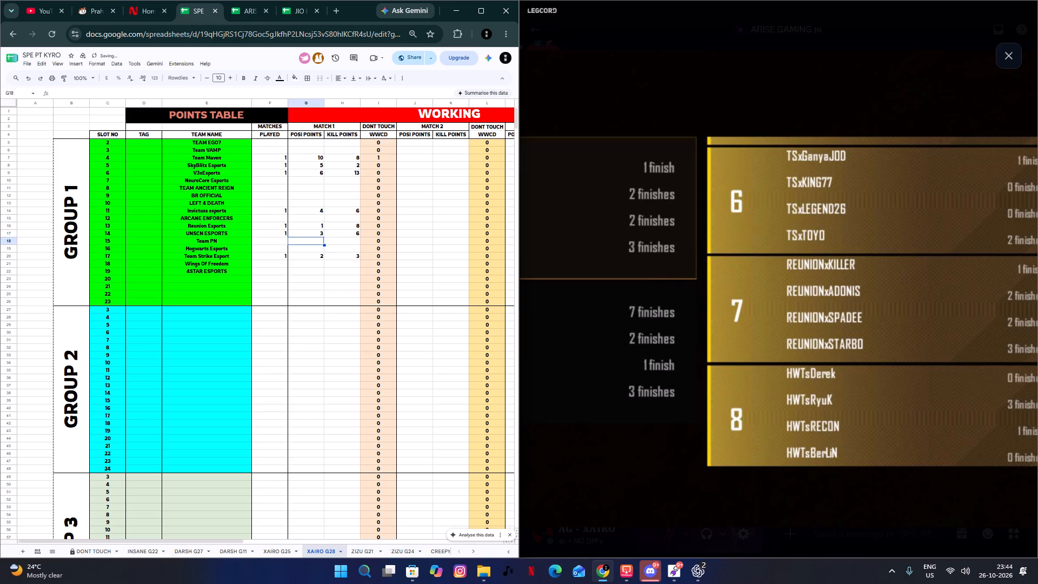
key("shift+Tab")
key("Down")
key("Down")
key("Up")
key("1")
key("Tab")
key("1")
key("Tab")
key("4")
key("Down")
key("shift+Tab")
Bring up the G28 M2 results screenshot covering ranks 9 to 11 and enlarge it on those ranks.
left_click(716, 291)
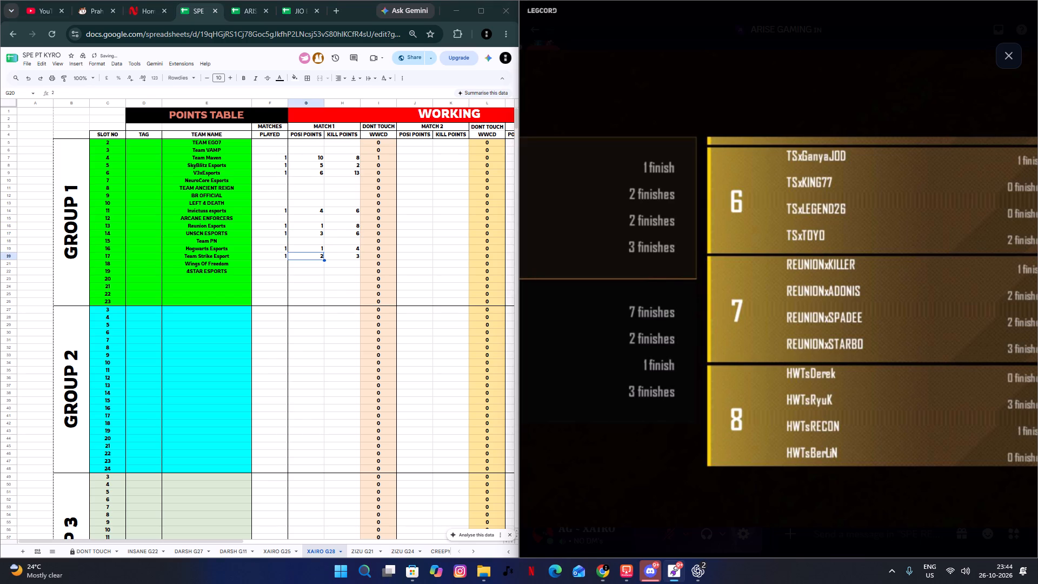
left_click(1023, 284)
left_click(922, 318)
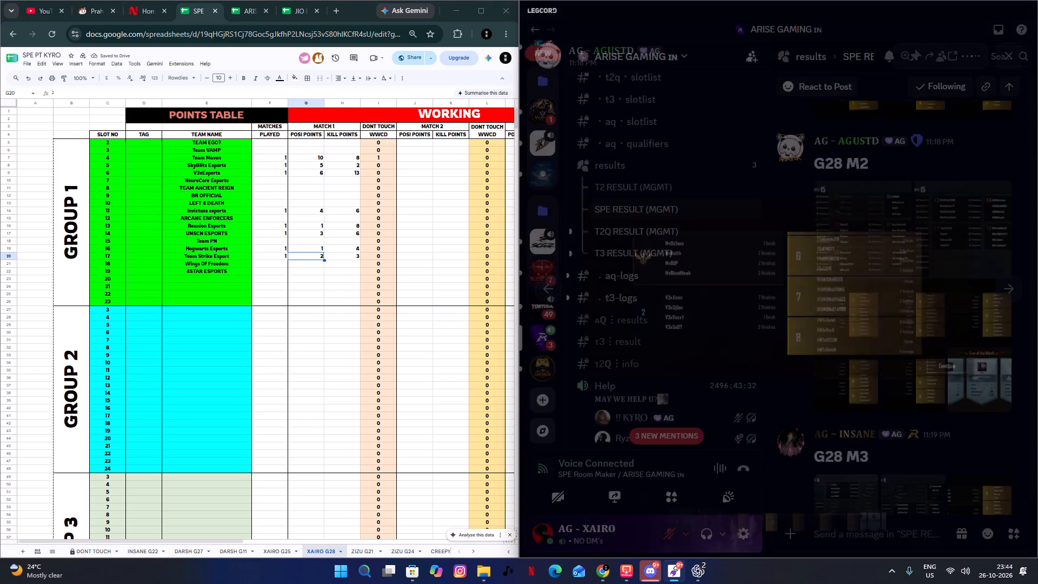
left_click(889, 307)
left_click(900, 307)
left_click(1008, 295)
left_click(925, 299)
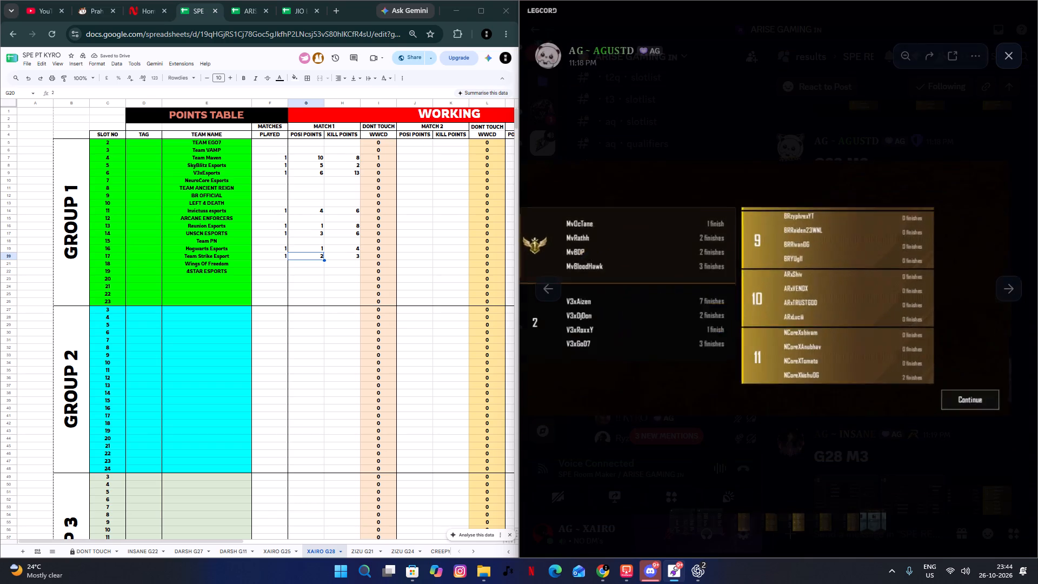
left_click_drag(919, 265, 903, 265)
Enter ninth-placed BR OFFICIAL's Match 1 result: 1 match played, 0 position points and 0 kill points.
left_click(278, 249)
left_click(281, 224)
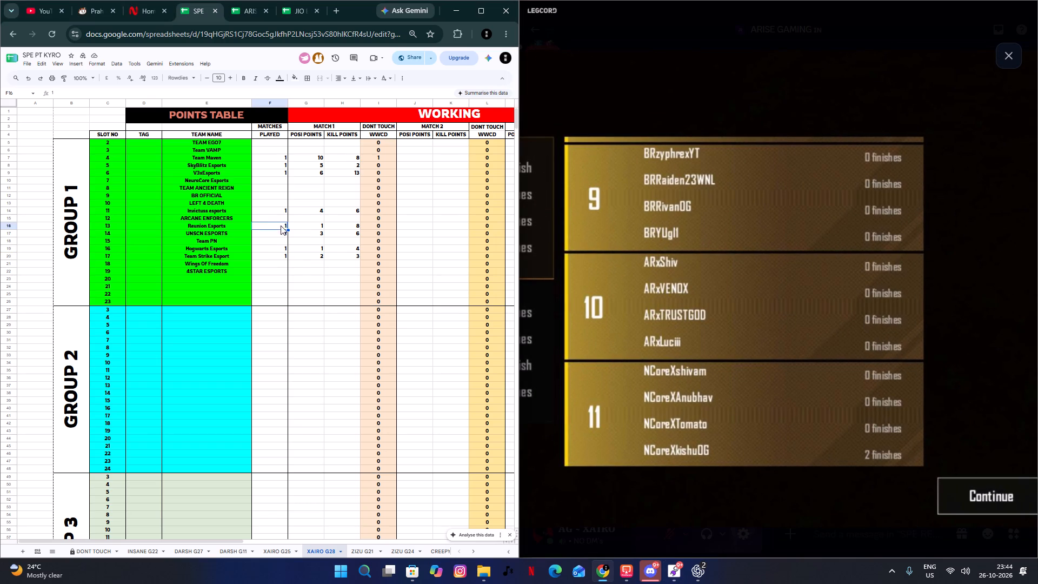
left_click(280, 181)
left_click(277, 191)
key("Down")
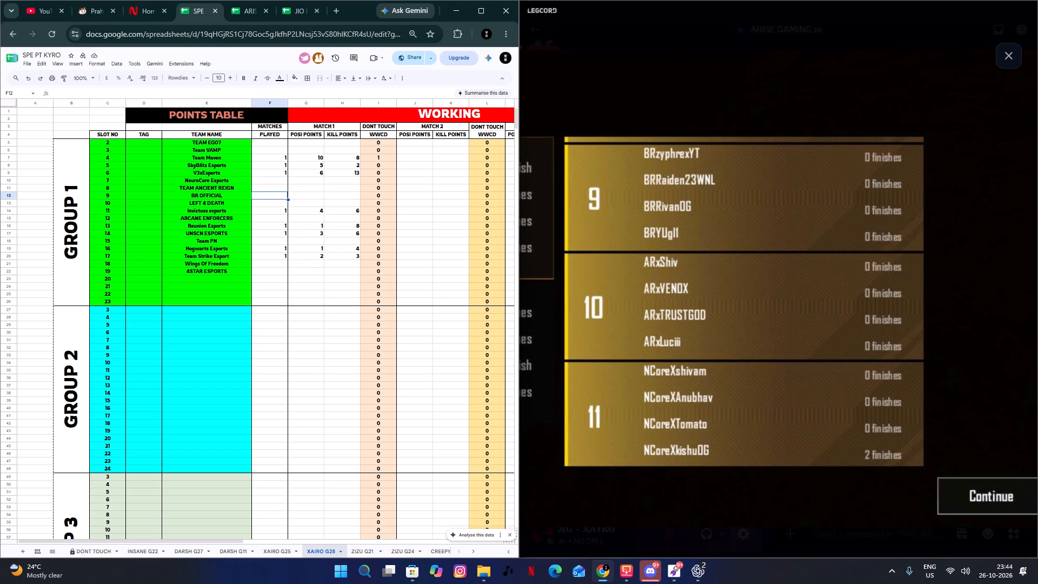
key("1")
key("Tab")
key("0")
key("Tab")
key("0")
key("Down")
Enter tenth-placed TEAM ANCIENT REIGN's Match 1 result: 1 match played, 0 position points and 0 kill points.
key("shift+Tab")
key("shift+Tab")
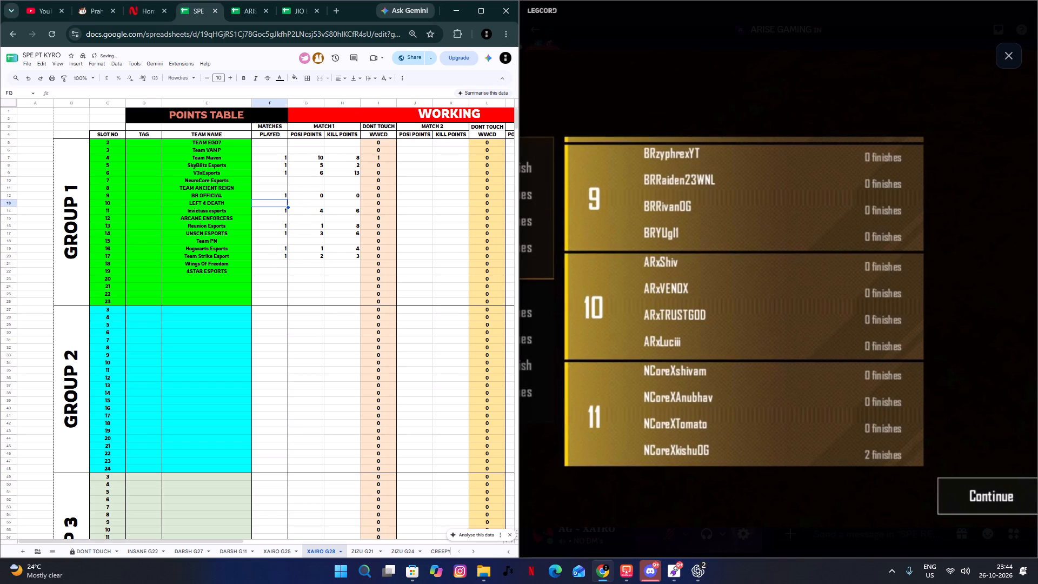
key("Up")
key("Up")
key("Up")
key("Down")
key("1")
key("Tab")
key("0")
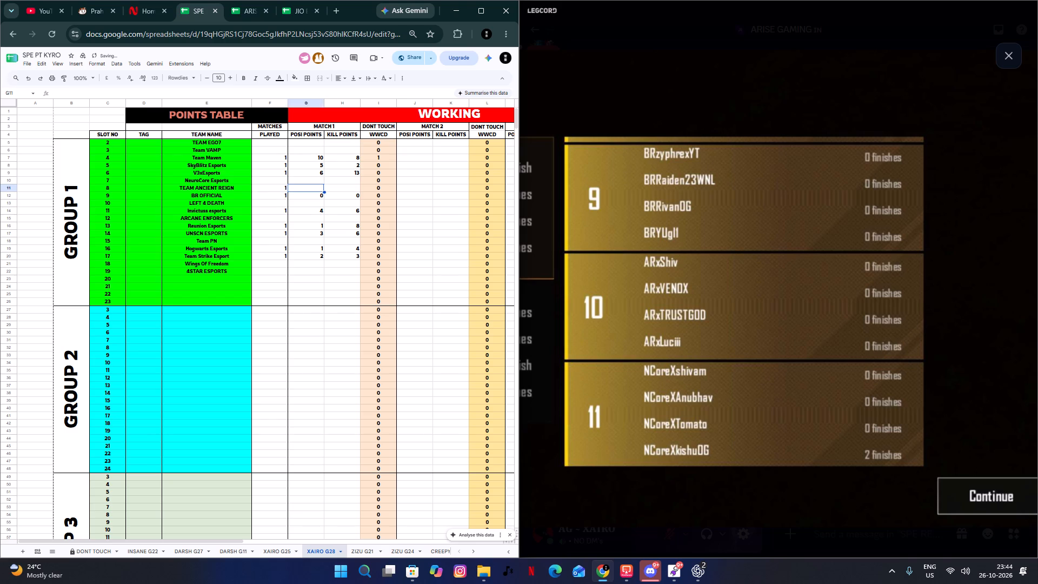
key("Tab")
key("0")
key("Down")
Enter eleventh-placed NeuroCore Esports' Match 1 result: 1 match played, 0 position points and 2 kill points.
key("shift+Tab")
key("shift+Tab")
key("Up")
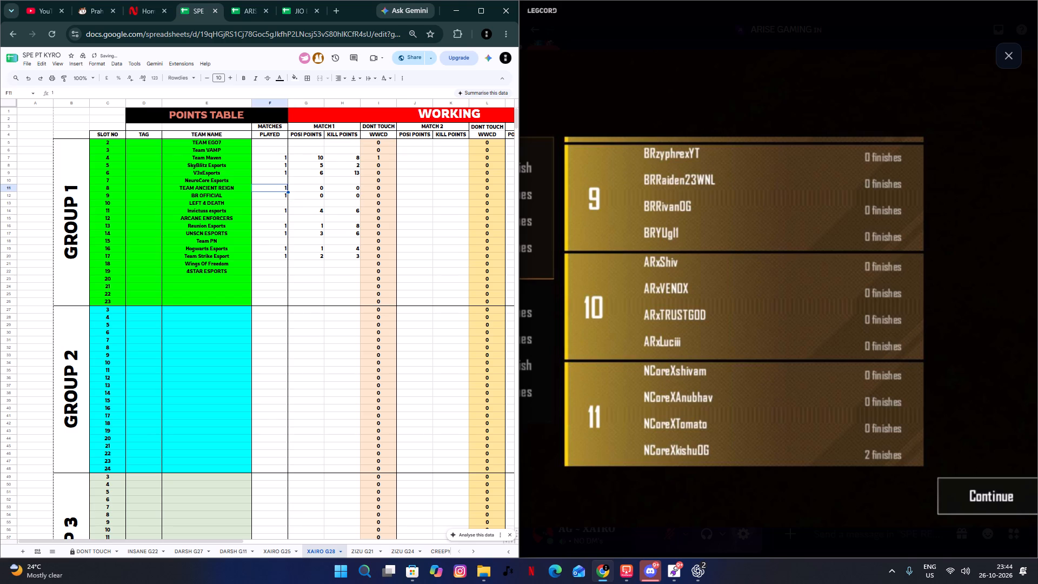
key("Up")
key("Down")
key("Down")
key("Down")
key("Down")
key("Down")
key("Down")
key("Down")
key("Down")
key("Up")
key("Down")
key("Down")
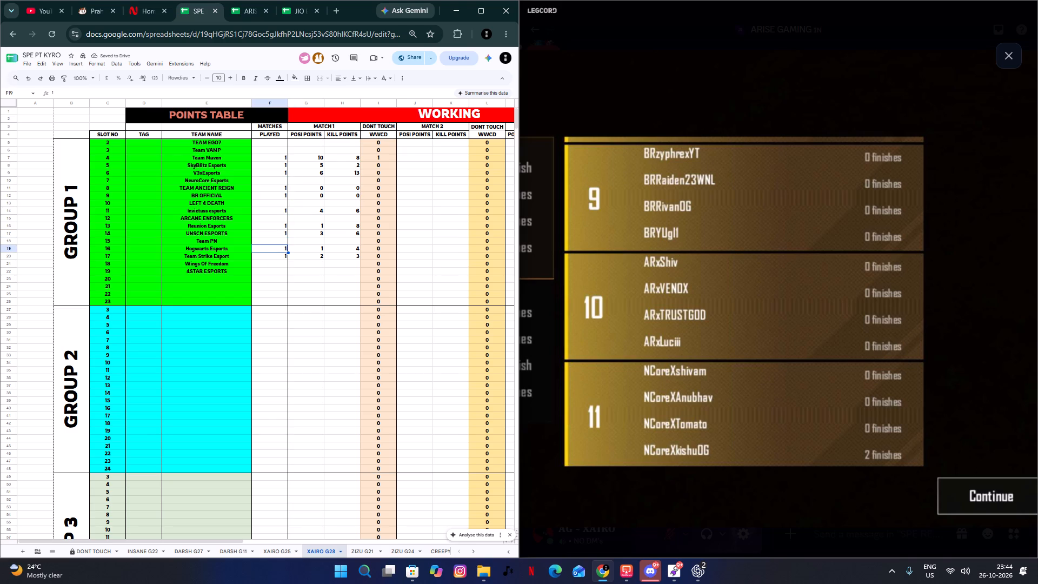
key("Up")
key("Up")
key("Up")
key("Up")
key("Up")
key("Up")
key("Up")
key("Up")
key("Up")
key("Down")
key("Up")
key("1")
key("Tab")
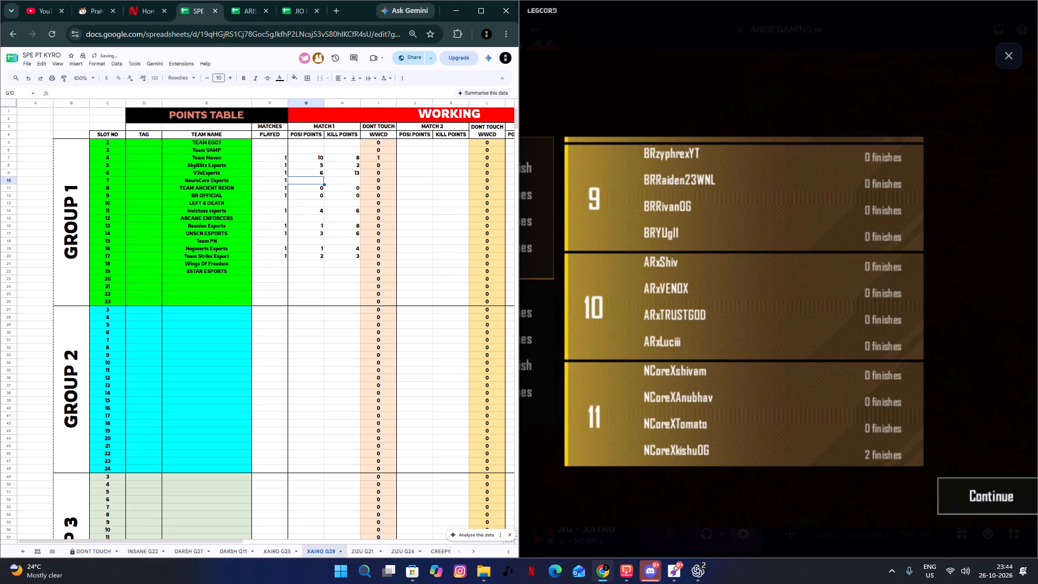
key("0")
key("Tab")
key("2")
key("Down")
key("shift+Tab")
key("shift+Tab")
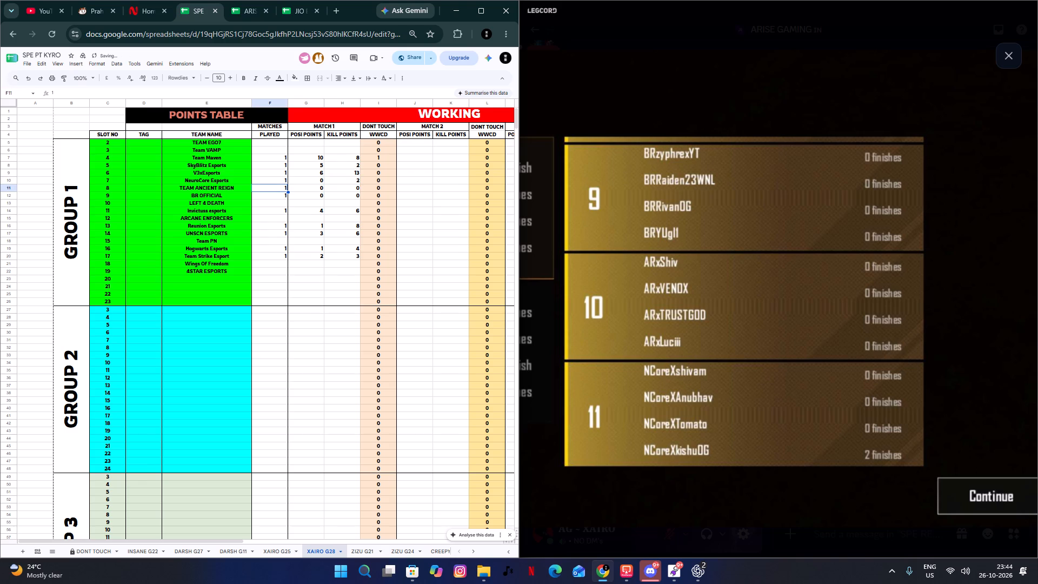
Bring up the following G28 M2 results screenshot and enlarge it on ranks 12 to 14.
left_click(773, 384)
left_click(1004, 293)
left_click(835, 276)
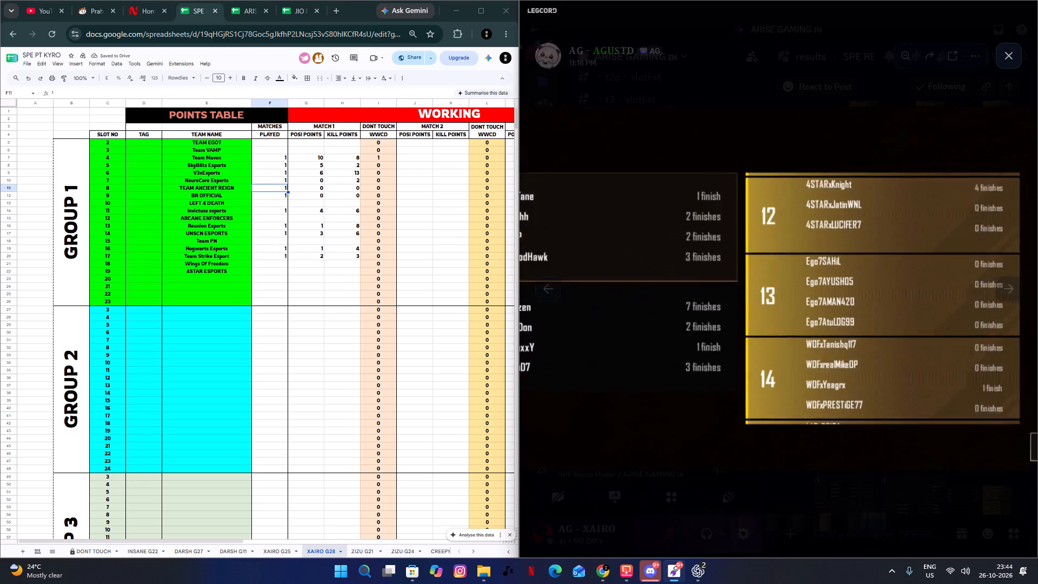
left_click_drag(891, 275, 839, 277)
Enter twelfth-placed 4STAR ESPORTS' Match 1 result: 1 match played, 0 position points and 4 kill points.
left_click(179, 260)
left_click(254, 269)
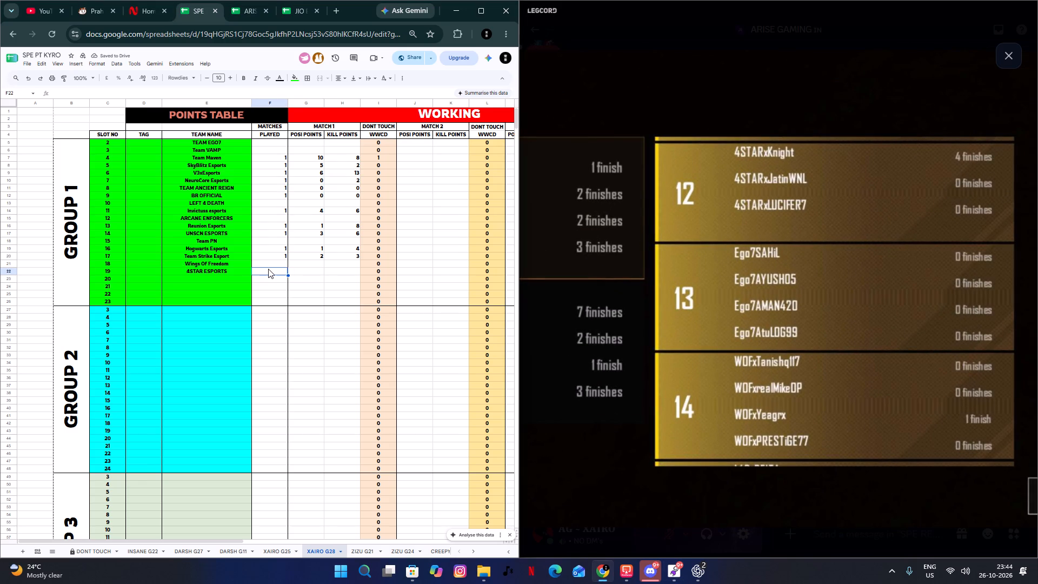
key("1")
key("Tab")
key("0")
key("Tab")
key("4")
key("Tab")
key("Down")
Enter fourteenth-placed Wings Of Freedom's Match 1 result: 1 match played, 0 position points and 1 kill point.
key("shift+Tab")
key("shift+Tab")
key("shift+Tab")
key("Up")
key("Up")
key("Up")
key("Down")
key("1")
key("Tab")
key("0")
key("Tab")
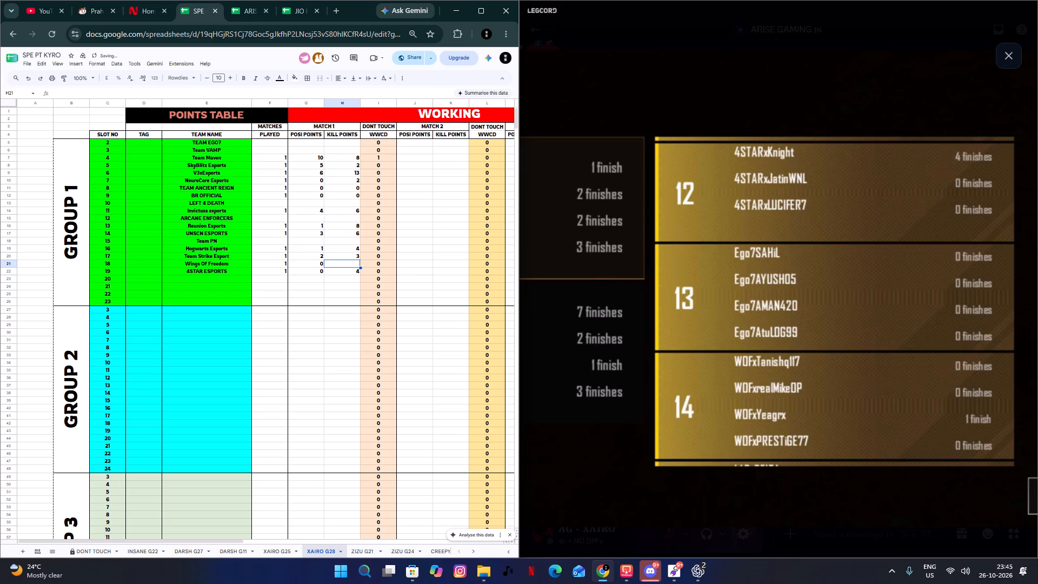
key("1")
key("shift+Up")
key("shift+Tab")
key("Up")
Bring up the following G28 M2 results screenshot and enlarge it on ranks 14 to 16.
left_click(863, 342)
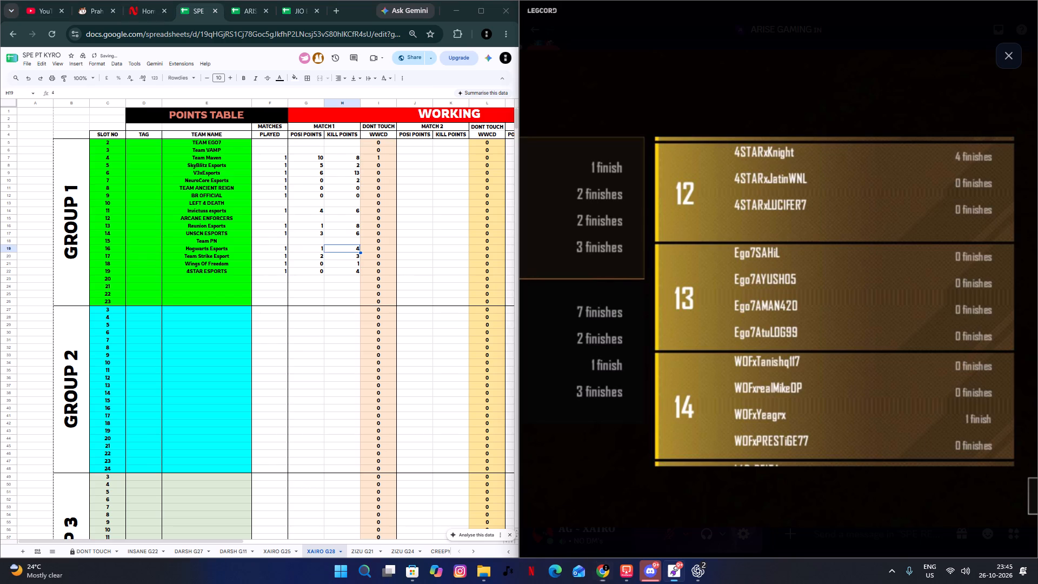
left_click(1001, 295)
left_click(810, 253)
left_click_drag(870, 269, 744, 269)
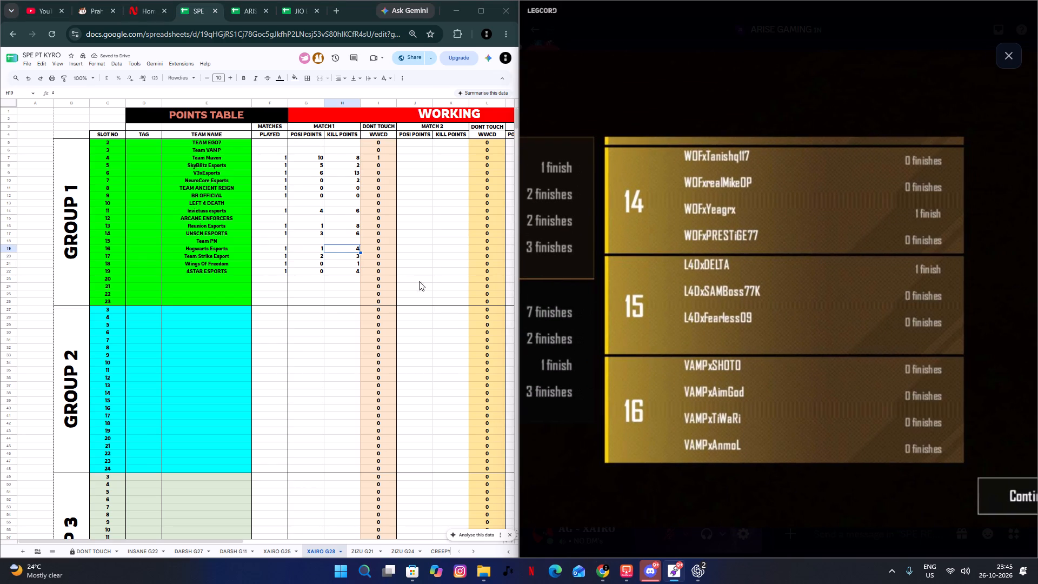
Enter fifteenth-placed LEFT 4 DEATH's Match 1 result: 1 match played, 0 position points and 1 kill point.
left_click(268, 238)
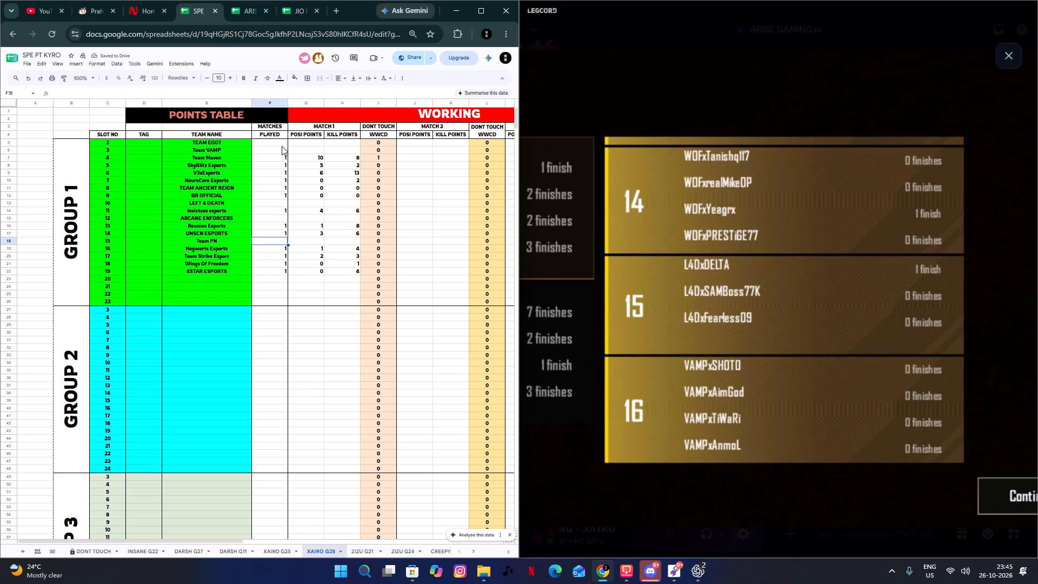
left_click(282, 146)
left_click(278, 203)
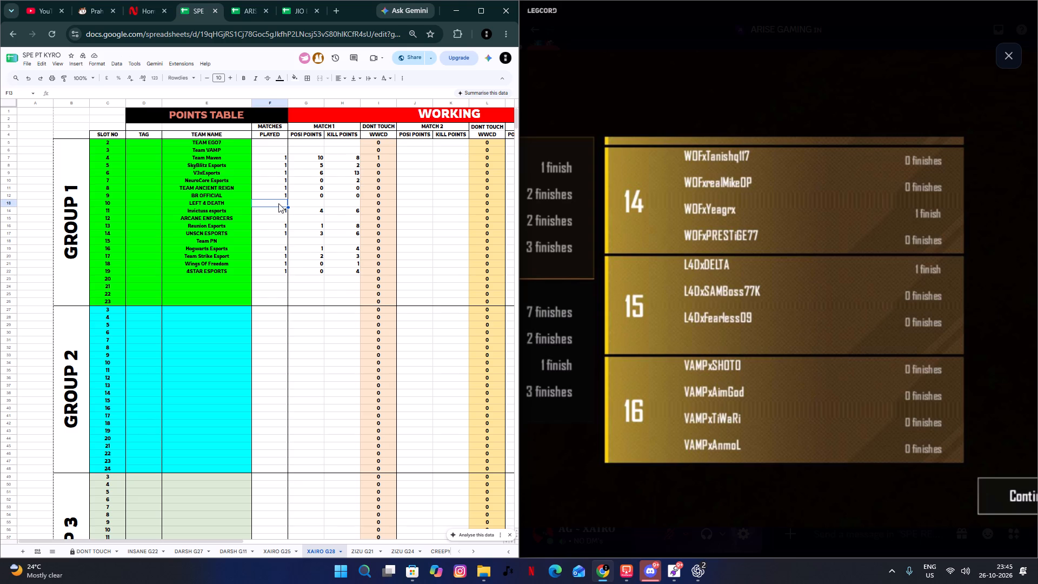
key("1")
key("Tab")
key("0")
key("Tab")
key("1")
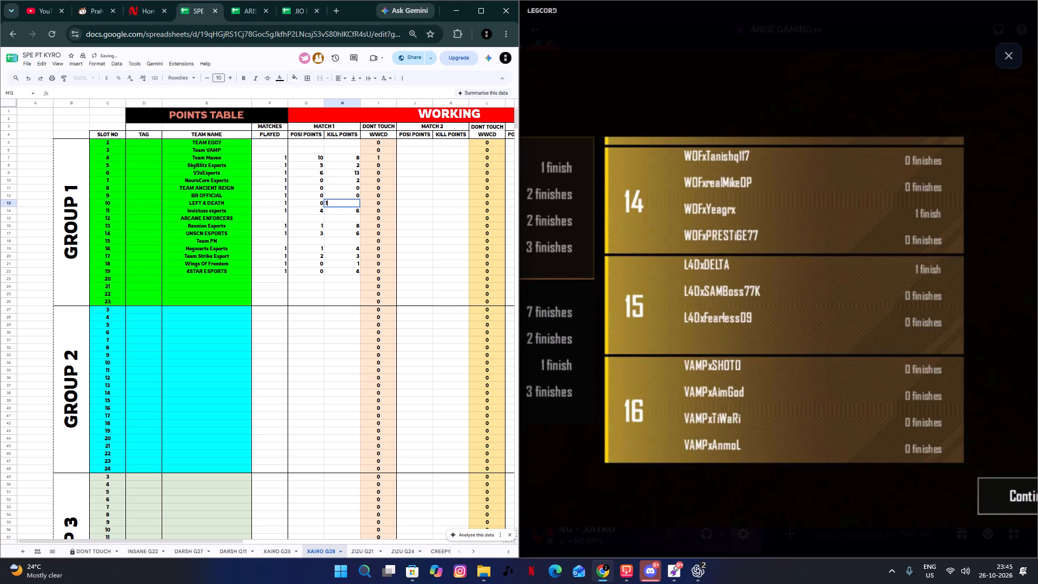
key("Down")
Enter sixteenth-placed Team VAMP's Match 1 result: 1 match played, 0 position points and 0 kill points.
key("shift+Tab")
key("shift+Tab")
key("Down")
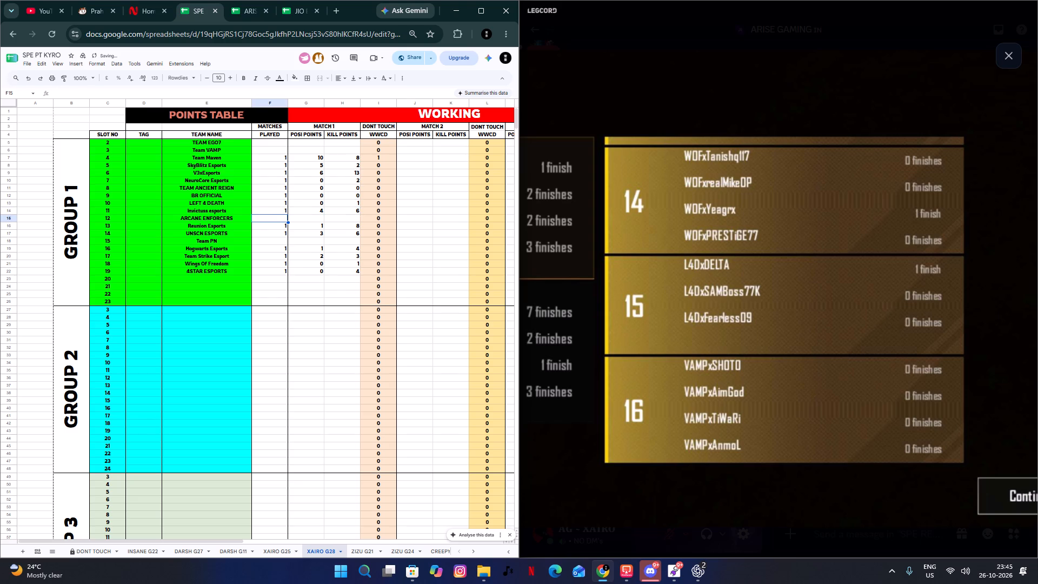
key("Up")
key("Up")
key("Up")
key("Up")
key("Up")
key("Up")
key("Up")
key("Up")
key("Up")
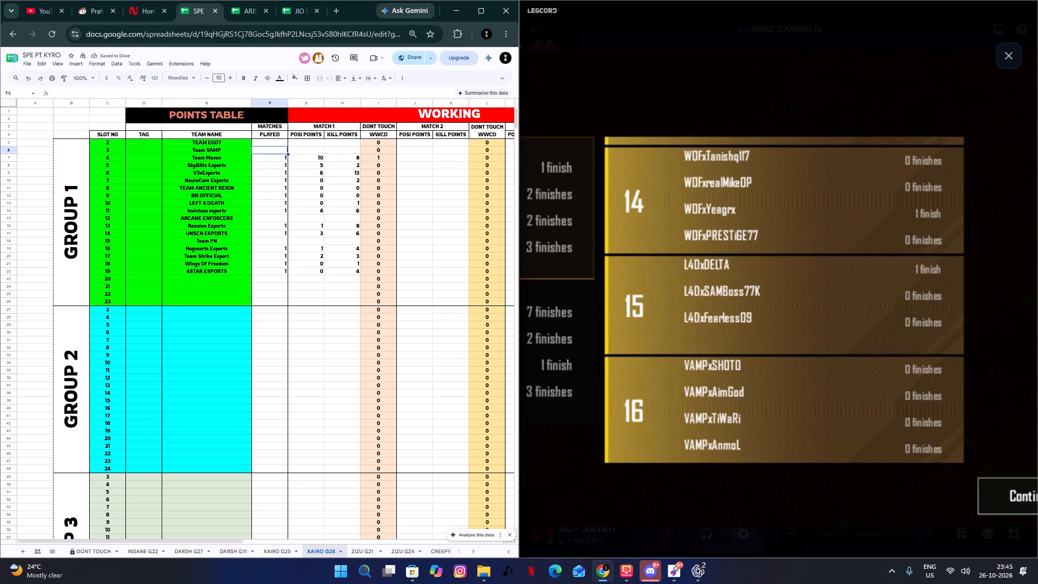
key("1")
key("Tab")
key("0")
key("Tab")
key("0")
key("Down")
key("shift+Tab")
Leave the G28 M2 screenshots and open the G28 M3 results screenshot enlarged on ranks 1 and 2.
left_click(709, 391)
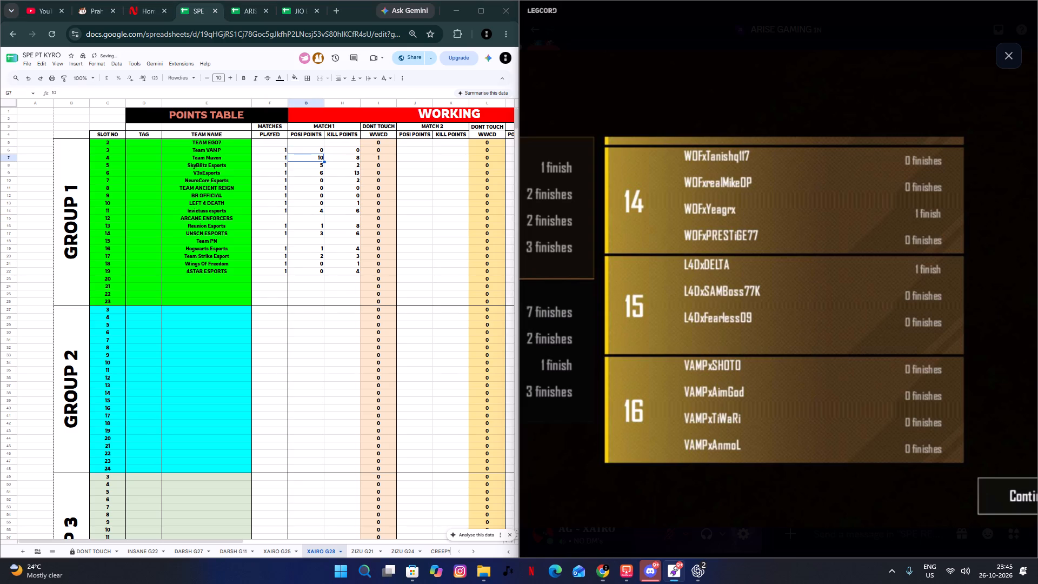
left_click(1016, 286)
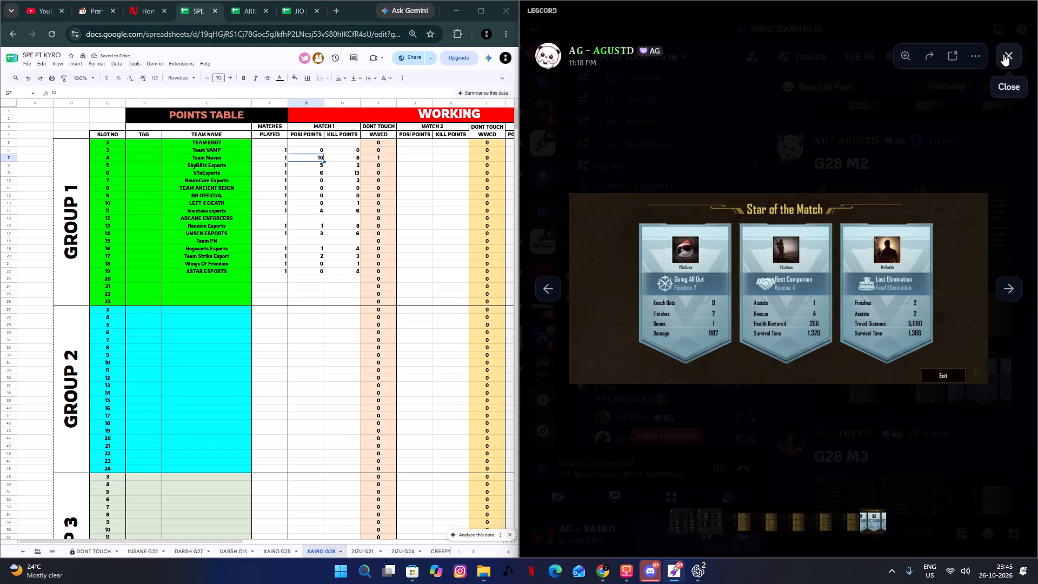
left_click(1003, 54)
scroll(876, 327, "down", 5)
left_click(980, 386)
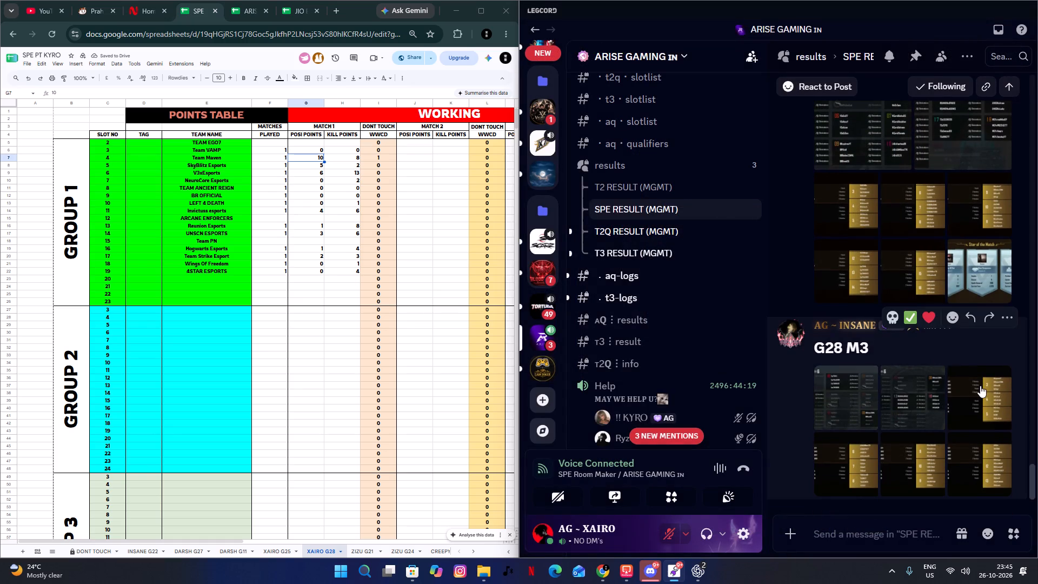
left_click(786, 270)
left_click_drag(770, 256, 950, 268)
Set first-placed Reunion Esports' matches played to 2.
left_click(307, 219)
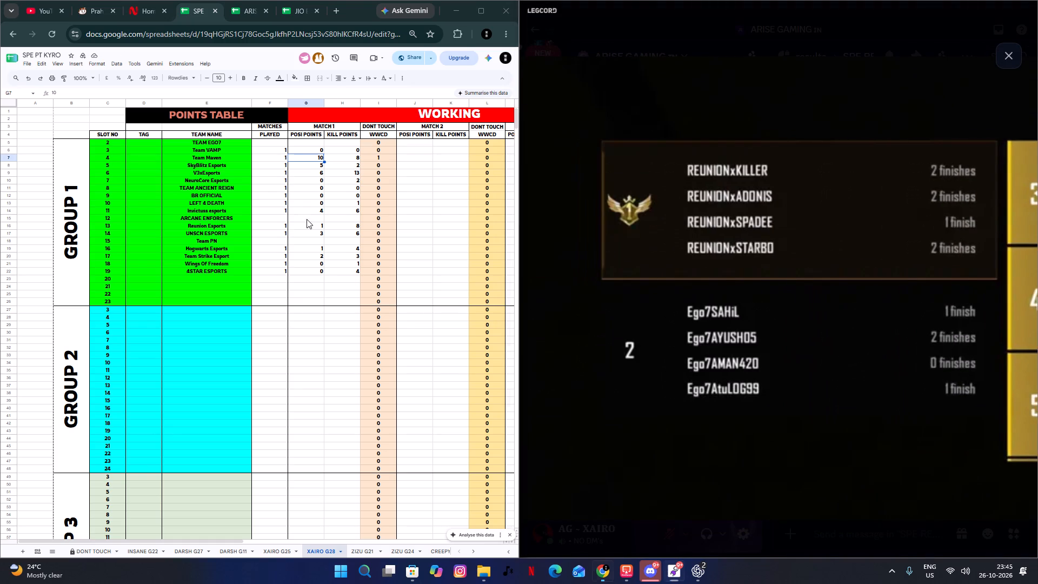
left_click(268, 250)
left_click(268, 234)
left_click(269, 227)
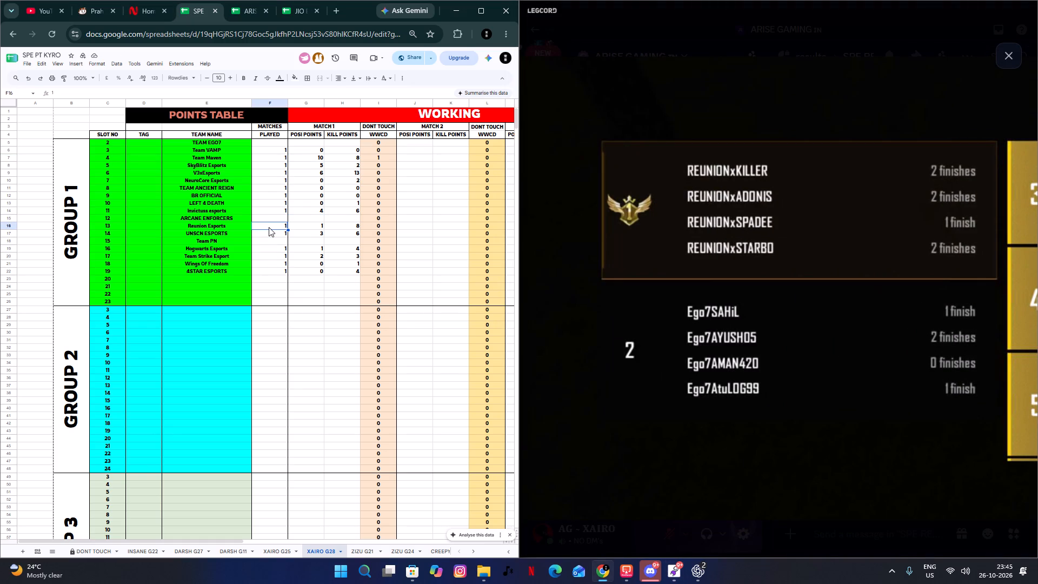
key("1")
key("Tab")
key("Tab")
key("shift+Tab")
key("shift+Tab")
key("2")
Enter Reunion Esports' G28 M3 result in the Match 3 columns: 10 position points and 7 kill points.
key("Tab")
key("Tab")
key("Tab")
key("Tab")
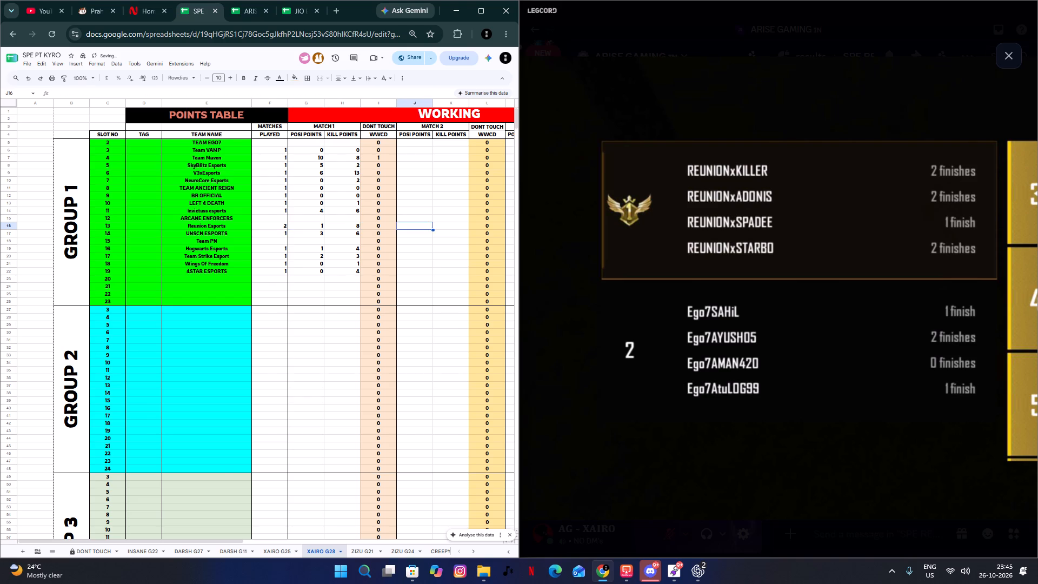
key("Tab")
key("Tab")
key("Tab")
key("Tab")
key("shift+Tab")
key("1")
key("Tab")
key("0")
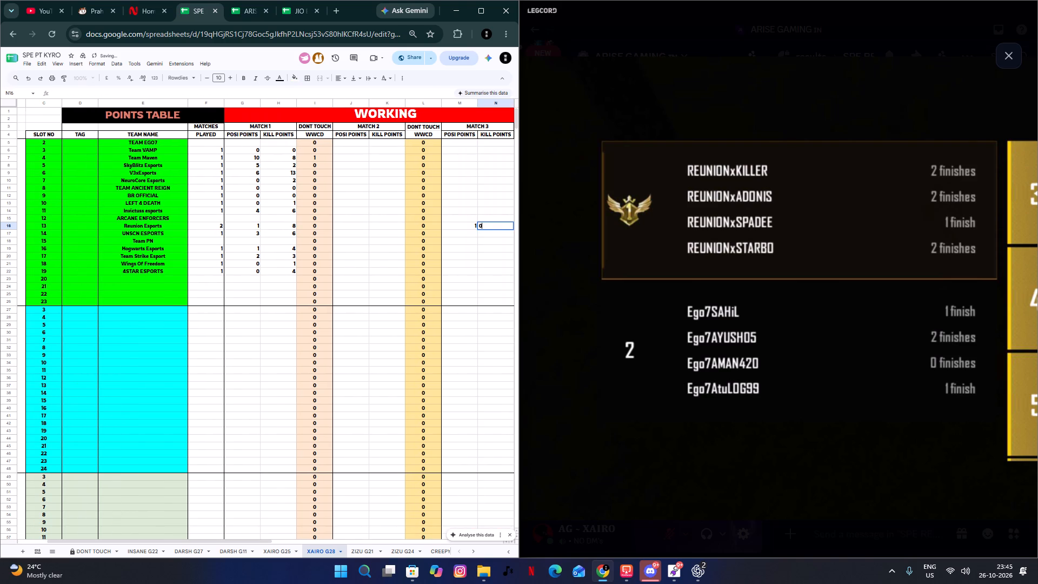
key("shift+Tab")
type("10")
key("Tab")
key("7")
key("Down")
Set second-placed TEAM EGO7's matches played to 1.
key("shift+Tab")
key("shift+Tab")
key("shift+Tab")
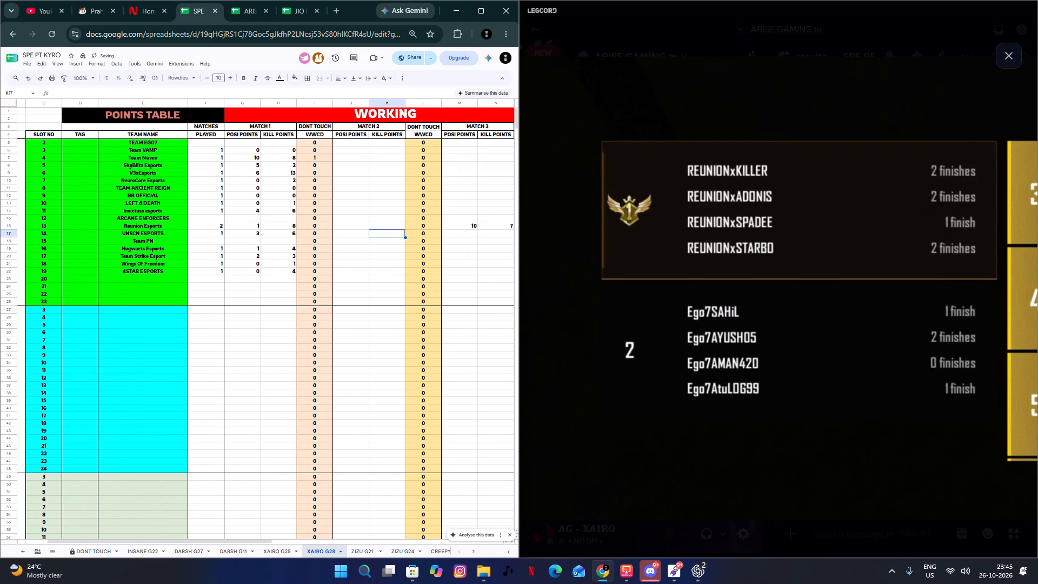
key("Down")
key("Up")
key("Left")
key("Up")
key("Up")
key("Up")
key("Up")
key("Up")
key("Up")
key("Up")
key("Up")
key("Up")
key("Up")
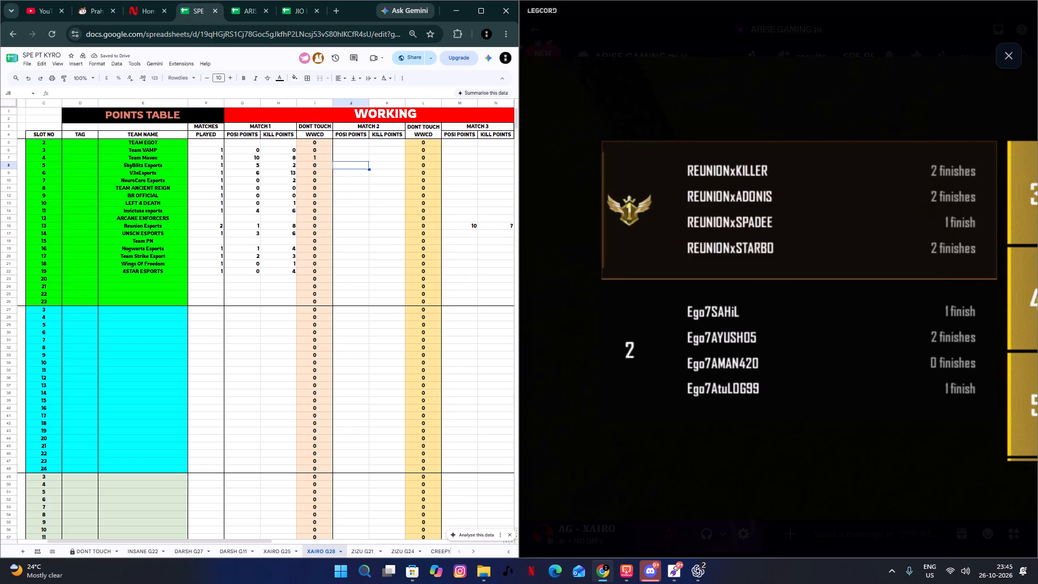
key("shift+Tab")
key("Up")
key("shift+Tab")
key("shift+Tab")
key("Up")
key("shift+Tab")
key("1")
Enter TEAM EGO7's G28 M3 result in the Match 3 columns: 6 position points and 4 kill points.
key("Tab")
key("Tab")
key("Tab")
key("Tab")
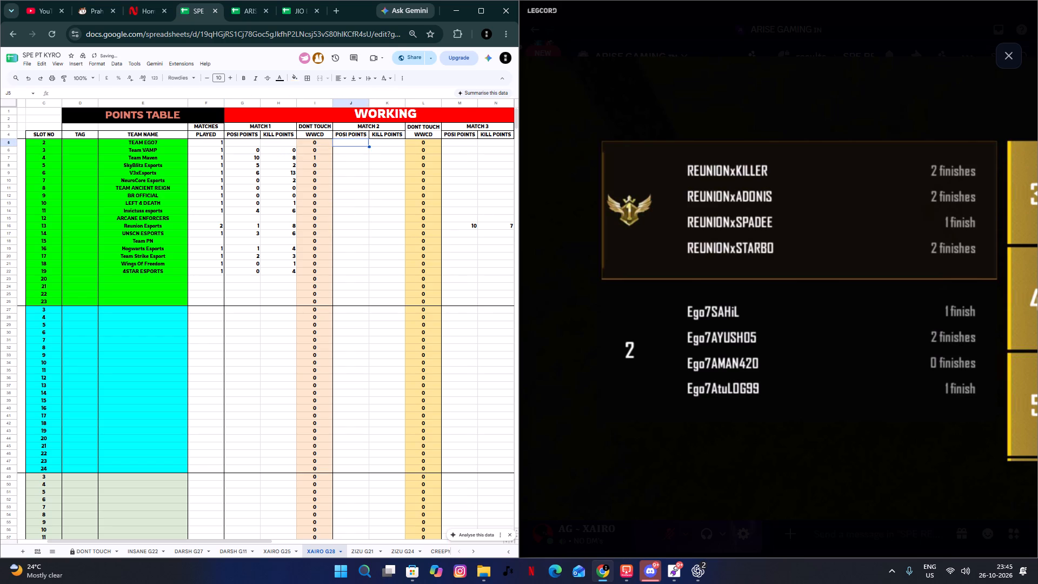
key("Tab")
key("Tab")
key("Tab")
key("0")
key("Tab")
key("shift+Tab")
key("6")
key("Tab")
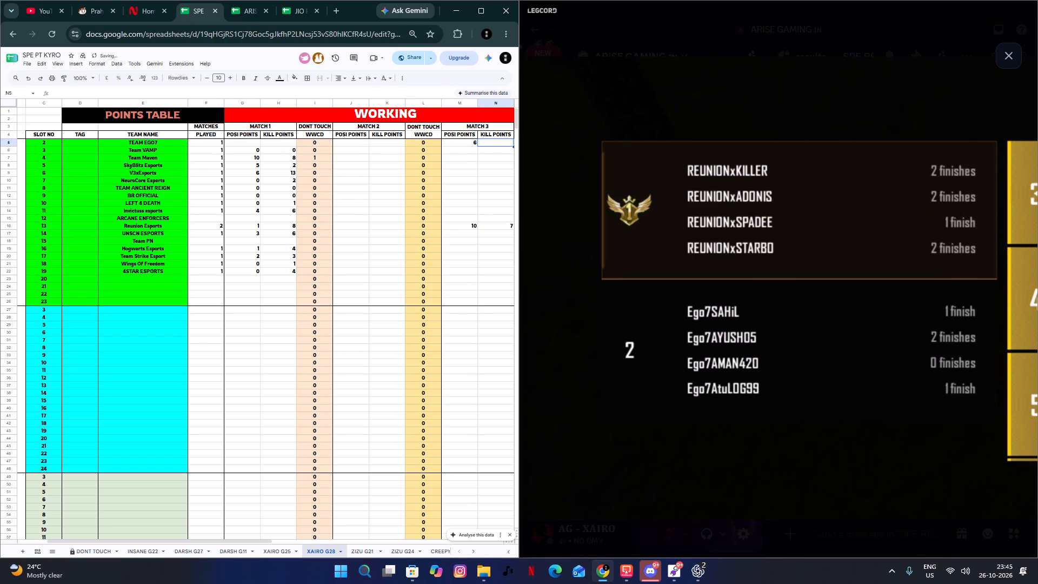
key("Tab")
key("shift+Tab")
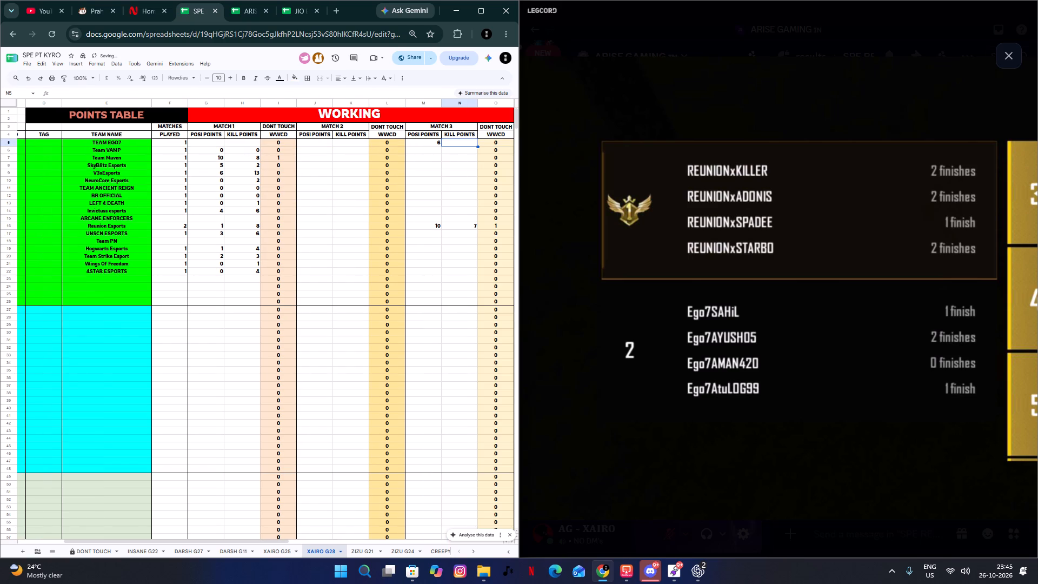
key("4")
key("Down")
key("shift+Tab")
key("shift+Tab")
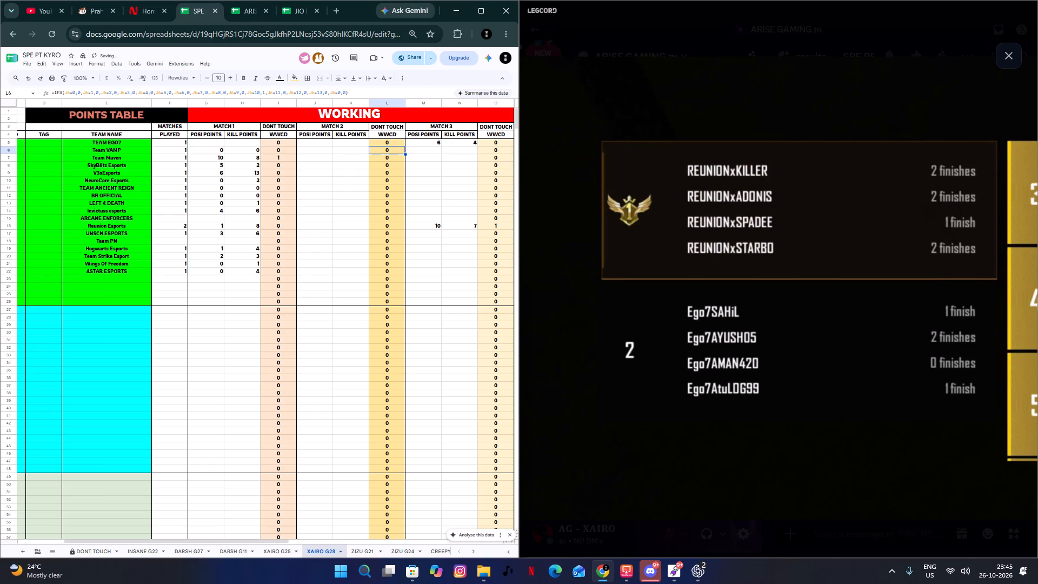
Enlarge the G28 M3 results screenshot on ranks 3 to 5.
left_click_drag(808, 329, 509, 341)
left_click(770, 288)
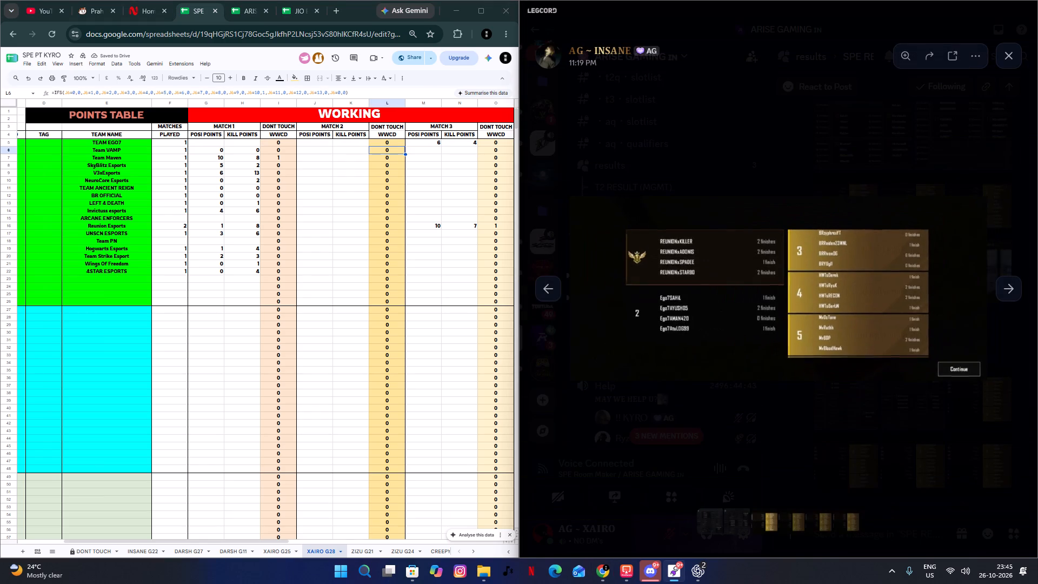
left_click(888, 281)
left_click_drag(876, 270, 841, 267)
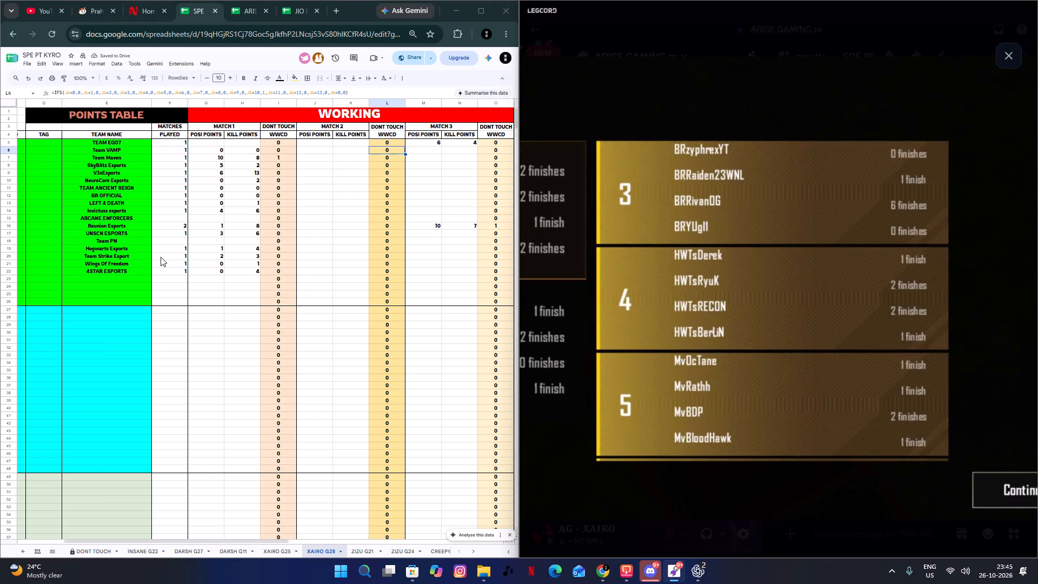
Enter third-placed BR OFFICIAL's Match 3 result: 2 matches played, 5 position points and 7 kill points.
left_click(170, 243)
left_click(176, 225)
left_click(178, 215)
left_click(183, 195)
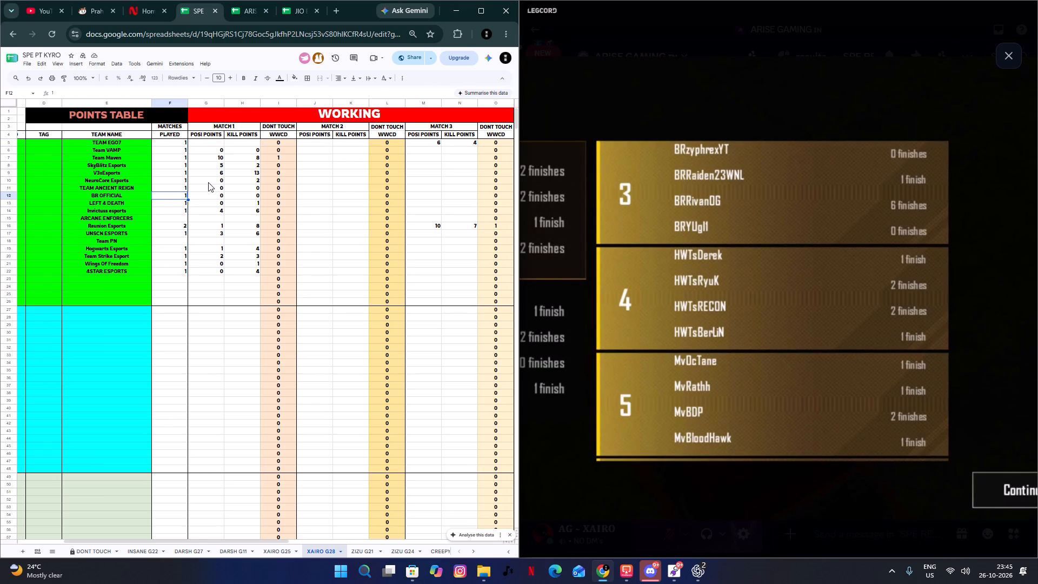
key("2")
key("Tab")
key("Tab")
key("Tab")
key("Tab")
key("Tab")
key("Tab")
key("Tab")
key("5")
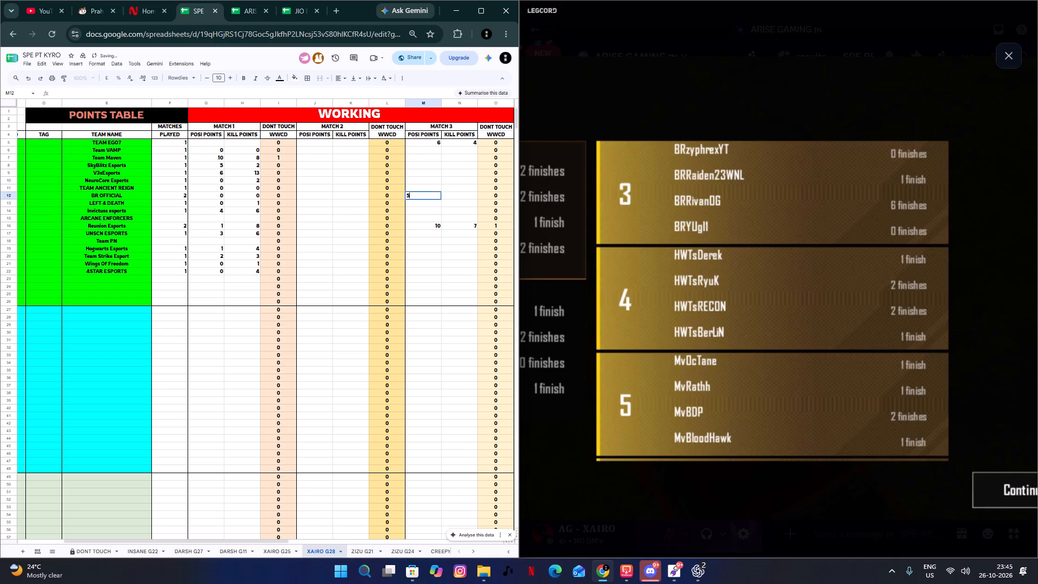
key("Tab")
type("74")
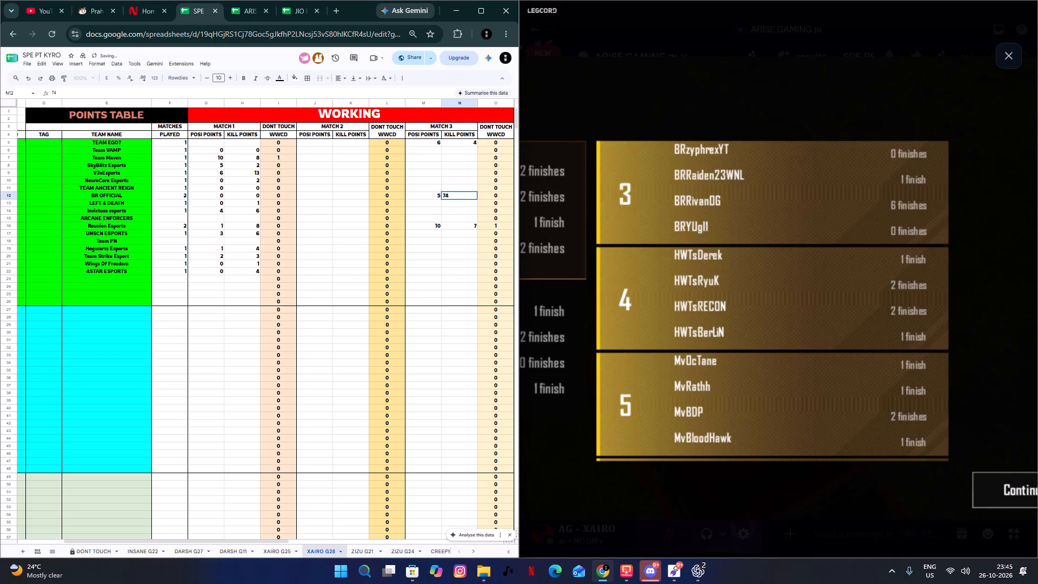
key("BackSpace")
key("Return")
Enter fourth-placed Hogwarts Esports' Match 3 result: 2 matches played, 4 position points and 6 kill points.
key("Down")
key("Up")
key("Up")
key("Down")
key("Down")
key("Down")
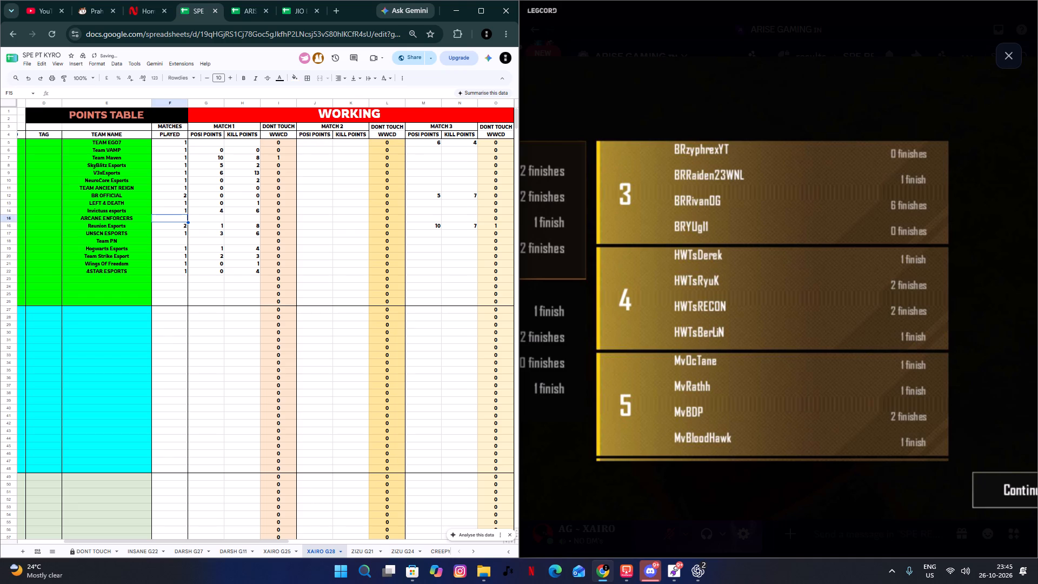
key("Down")
key("Down")
key("Down")
key("Down")
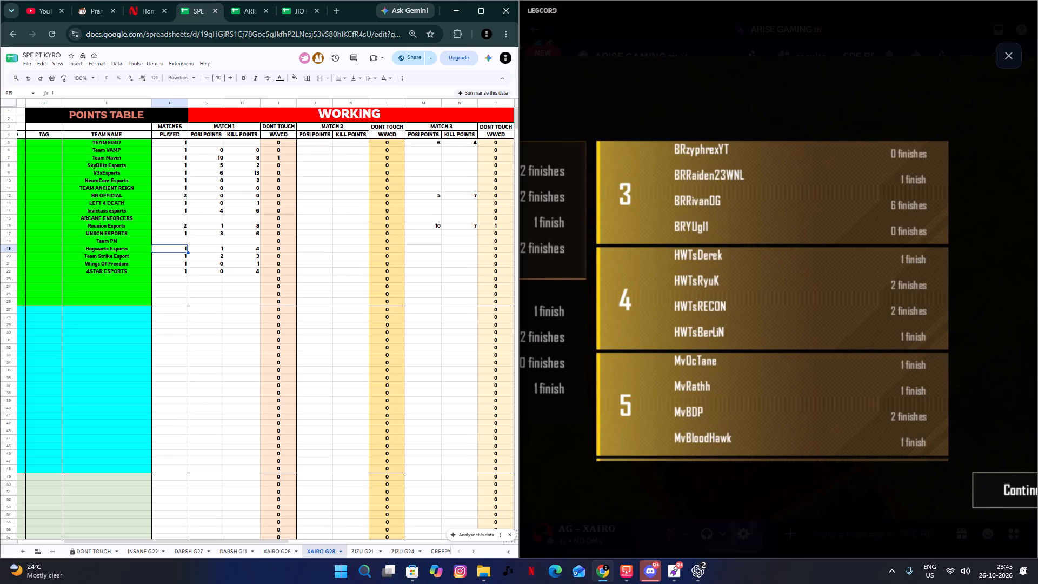
key("2")
key("Tab")
key("Tab")
key("Tab")
key("Tab")
key("Tab")
key("Tab")
key("Tab")
key("4")
key("Tab")
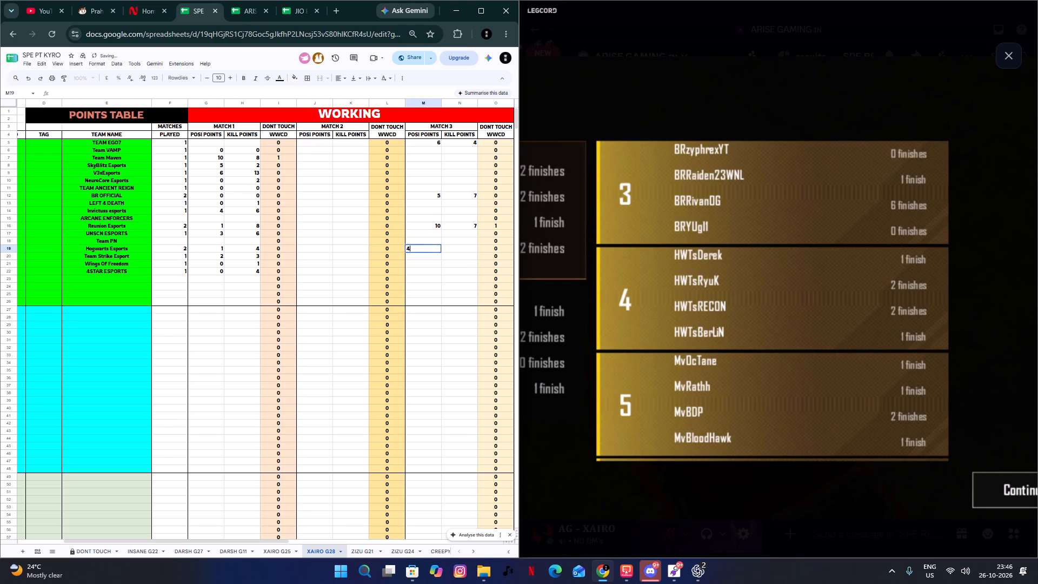
key("6")
key("Down")
key("shift+Tab")
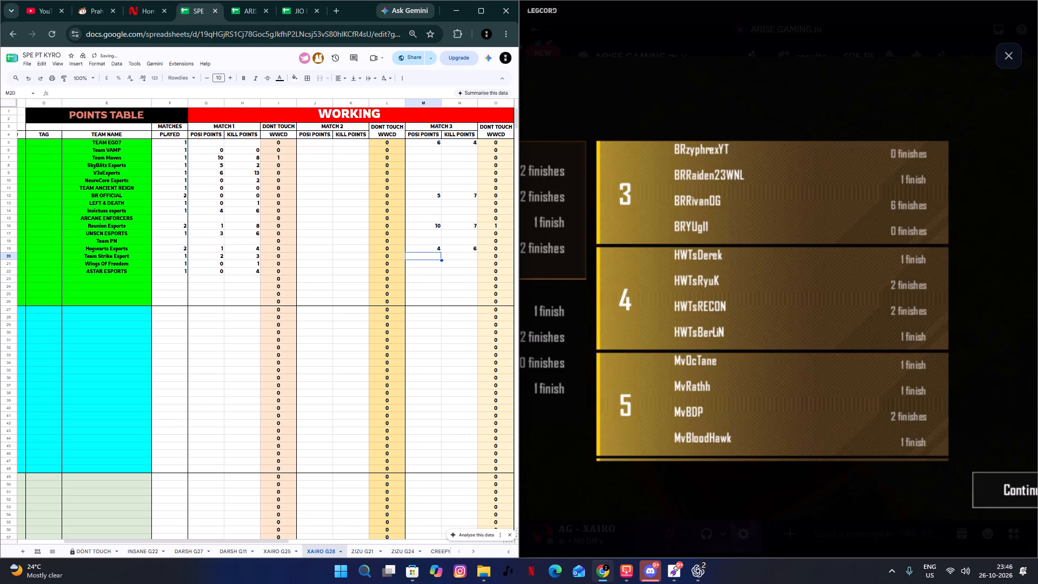
Enter fifth-placed Team Maven's Match 3 result: 2 matches played, 3 position points and 5 kill points.
key("shift+Tab")
key("shift+Tab")
key("shift+Tab")
key("Up")
key("Up")
key("Up")
key("Up")
key("Up")
key("Up")
key("Up")
key("Up")
key("Up")
key("Up")
key("Up")
key("Up")
key("Up")
key("shift+Tab")
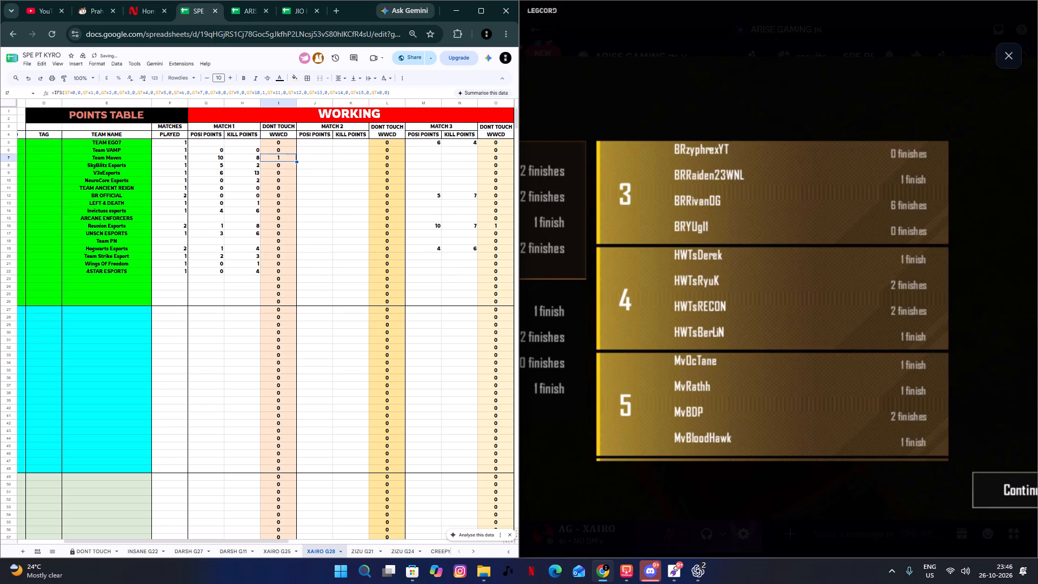
key("shift+Tab")
key("shift+Tab")
key("shift+Tab")
key("2")
key("Tab")
key("Tab")
key("Tab")
key("Tab")
key("Tab")
key("Tab")
key("Tab")
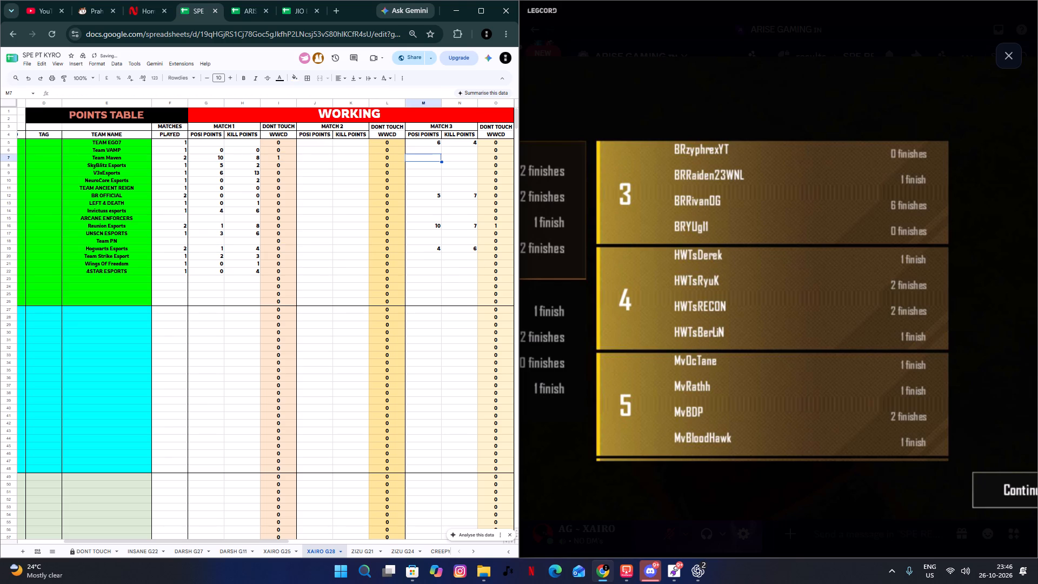
key("5")
key("shift+Tab")
key("Tab")
key("3")
key("Tab")
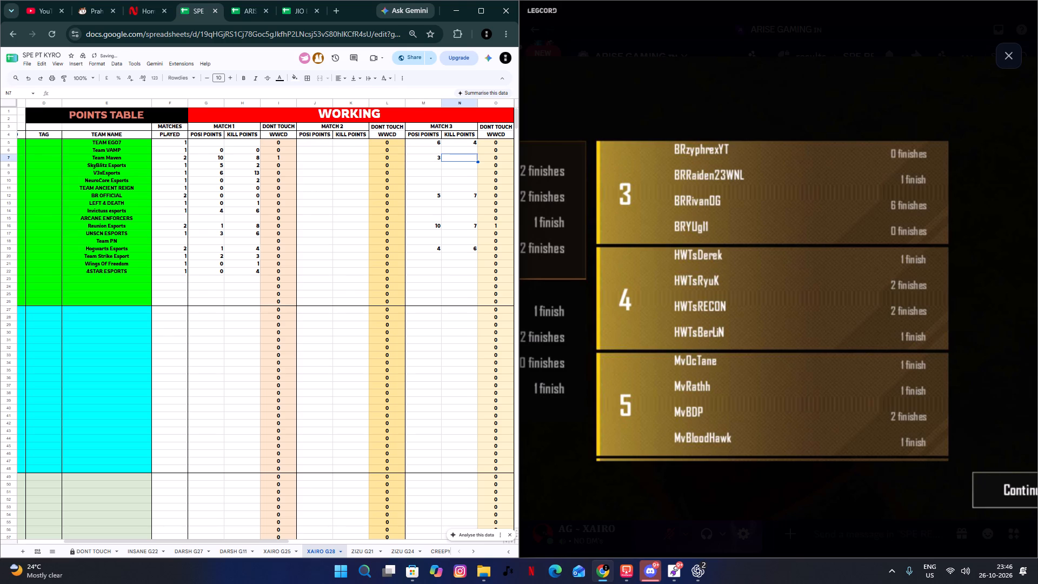
key("5")
key("Down")
key("shift+Tab")
Bring up the G28 M3 results screenshot for ranks 6 to 8 in Legcord and enlarge it.
left_click(716, 352)
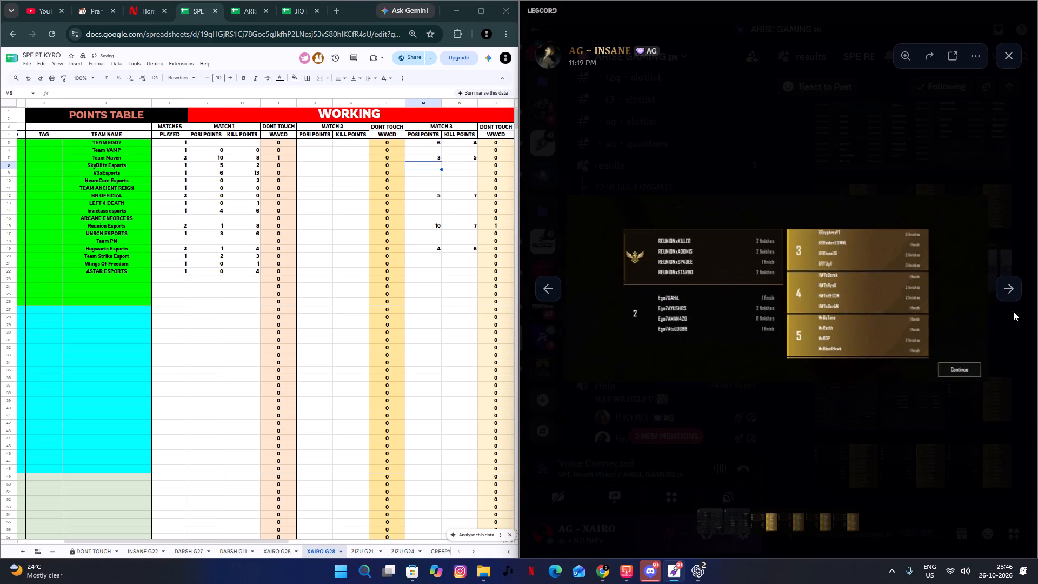
left_click(996, 297)
left_click(837, 264)
left_click_drag(897, 263, 800, 274)
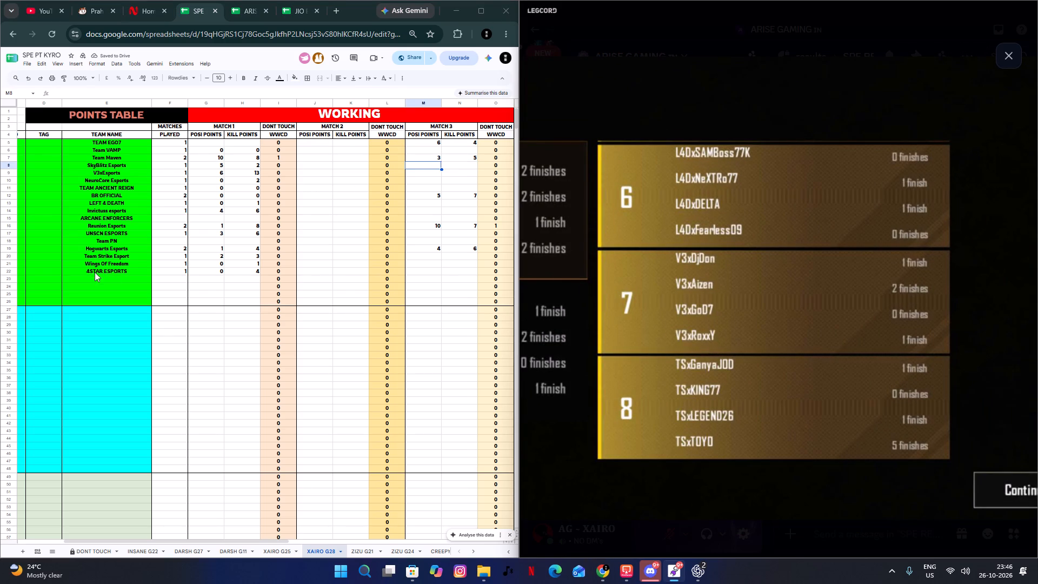
Enter sixth-placed LEFT 4 DEATH's Match 3 result: 2 matches played, 2 position points and 2 kill points.
left_click(155, 257)
left_click(174, 240)
left_click(172, 221)
left_click(174, 200)
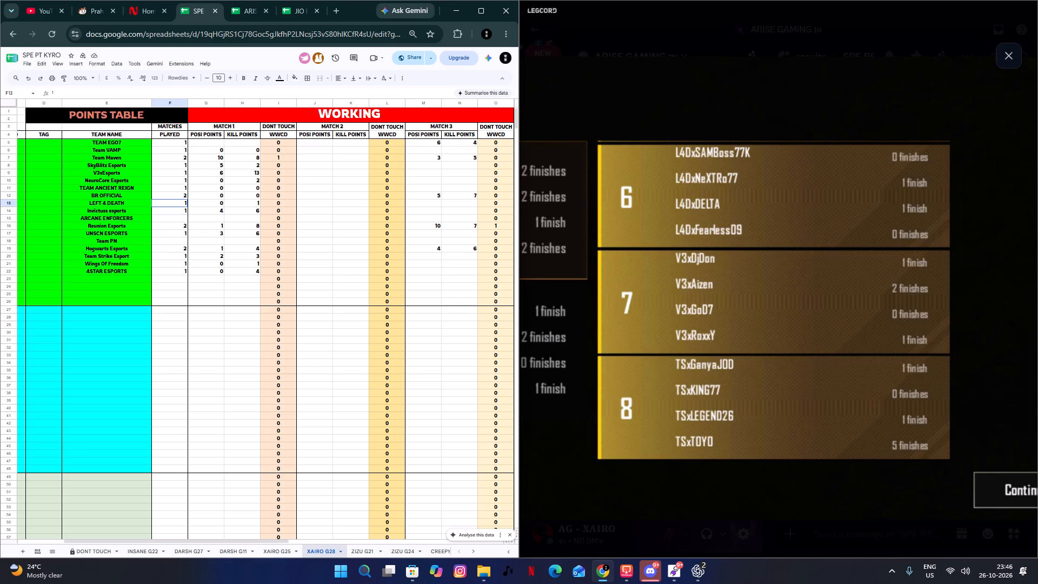
key("2")
key("Tab")
key("Tab")
key("Tab")
key("Tab")
key("Tab")
key("Tab")
key("Tab")
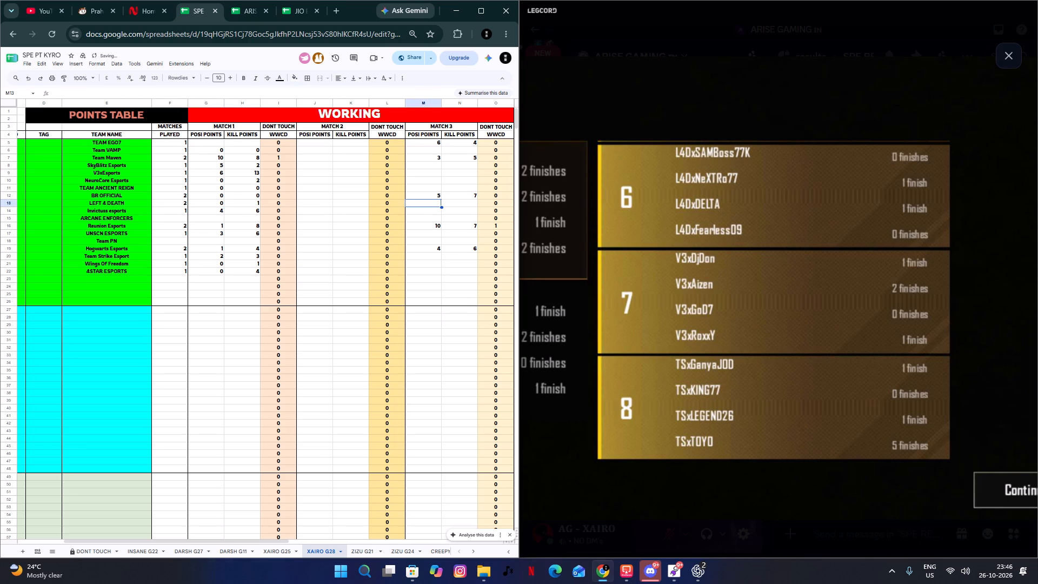
key("2")
key("Tab")
key("2")
key("Down")
Enter seventh-placed V3sEsports' Match 3 result: 2 matches played, 1 position point and 4 kill points.
key("shift+Tab")
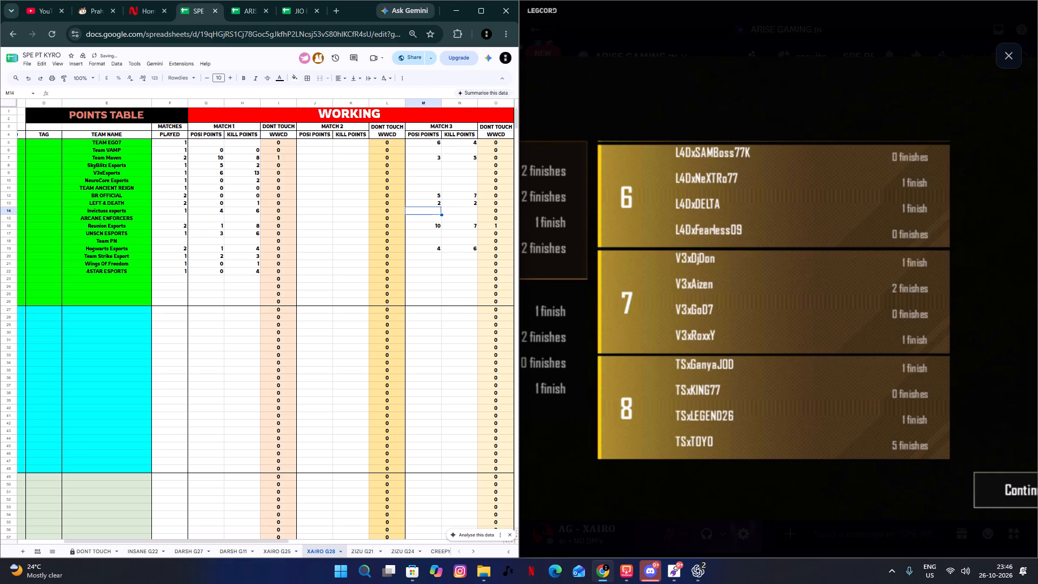
key("shift+Tab")
key("shift+Tab")
key("shift+Tab")
key("shift+Tab")
key("shift+Tab")
key("shift+Tab")
key("shift+Tab")
key("Up")
key("Up")
key("Up")
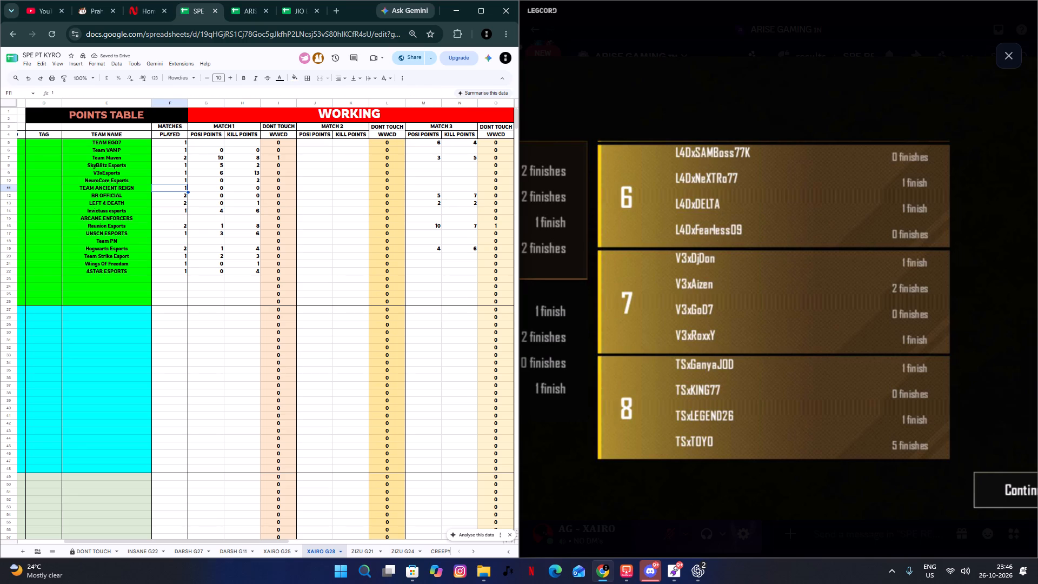
key("Up")
key("Up")
key("2")
key("Tab")
key("Tab")
key("Tab")
key("Tab")
key("Tab")
key("Tab")
key("Tab")
key("Tab")
key("Tab")
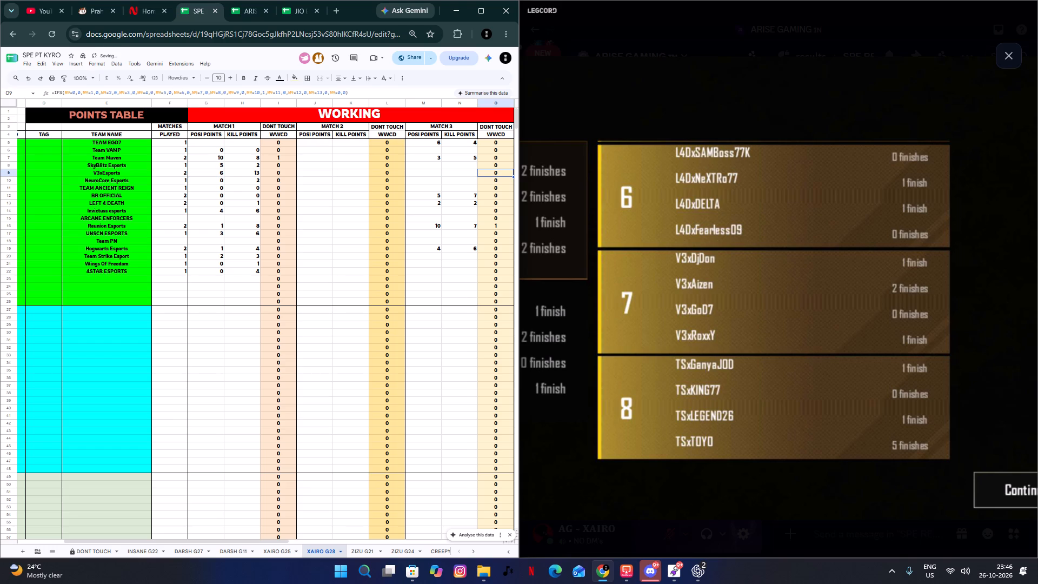
key("shift+Tab")
key("shift+Tab")
key("1")
key("Tab")
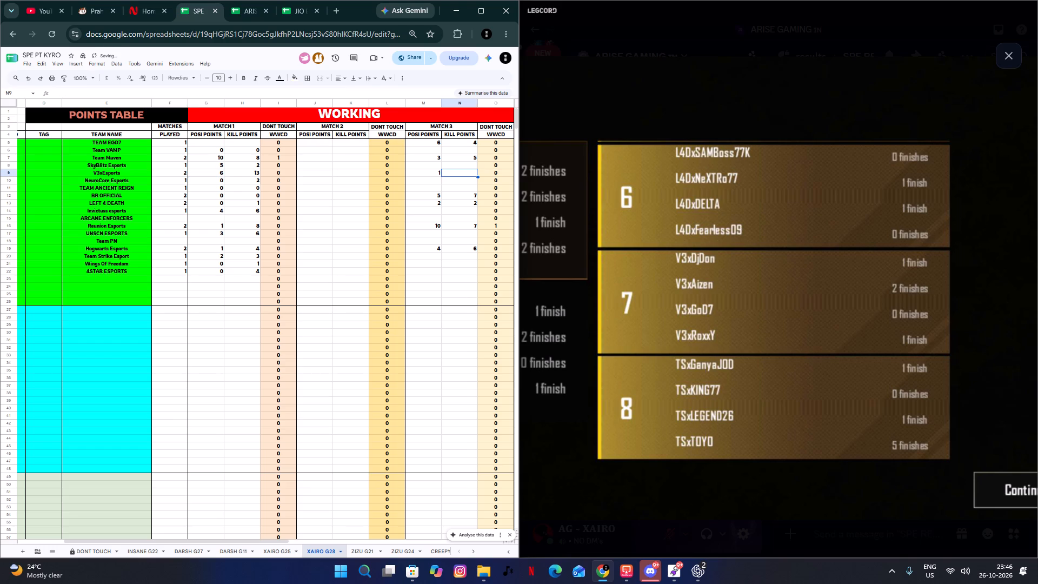
key("4")
key("Down")
Enter eighth-placed Team Strike Esport's Match 3 result: 2 matches played, 1 position point and 7 kill points.
key("shift+Tab")
key("shift+Tab")
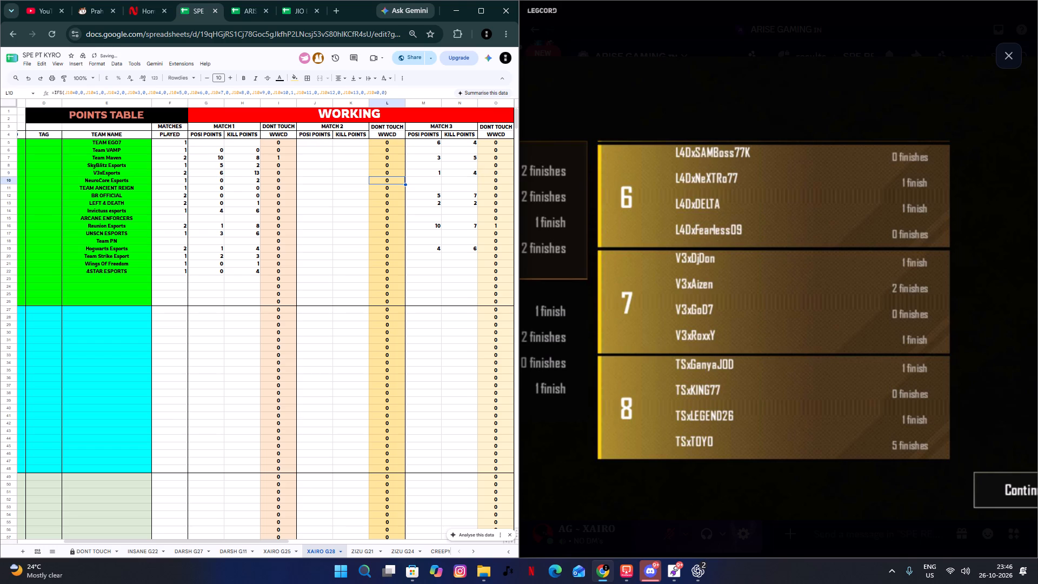
key("Down")
key("Down")
key("Down")
key("Down")
key("Down")
key("Down")
key("Down")
key("Down")
key("Down")
key("Down")
key("shift+Tab")
key("shift+Tab")
key("shift+Tab")
key("shift+Tab")
key("shift+Tab")
key("shift+Tab")
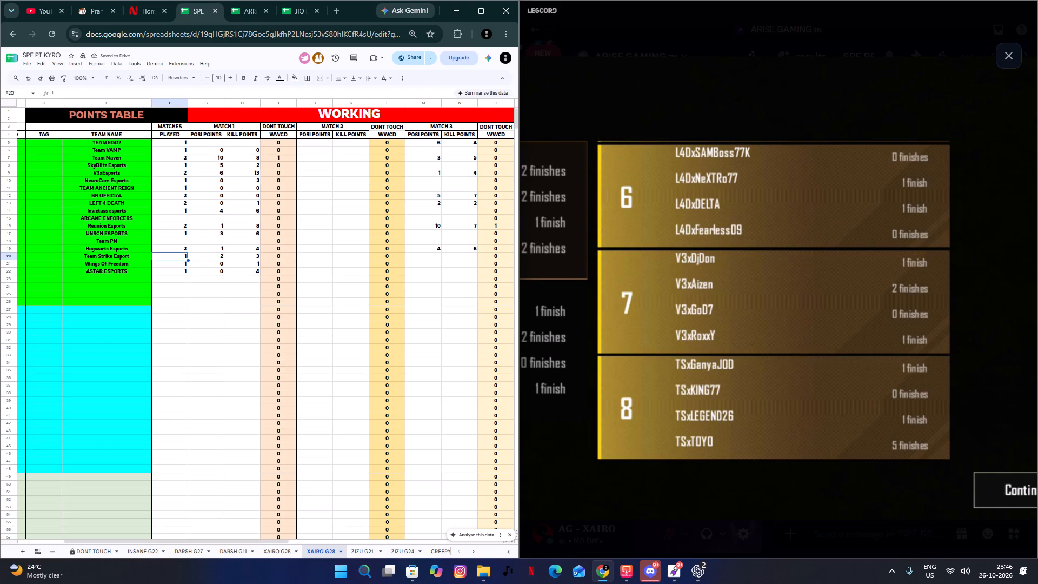
key("2")
key("Tab")
key("Tab")
key("Tab")
key("Tab")
key("Tab")
key("Tab")
key("Tab")
key("Tab")
key("shift+Tab")
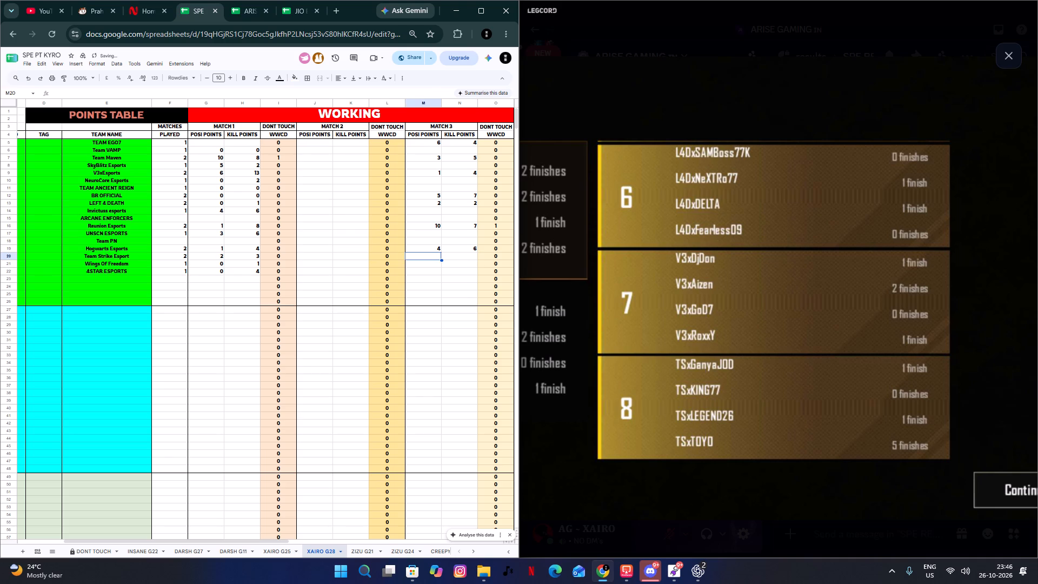
key("1")
key("Tab")
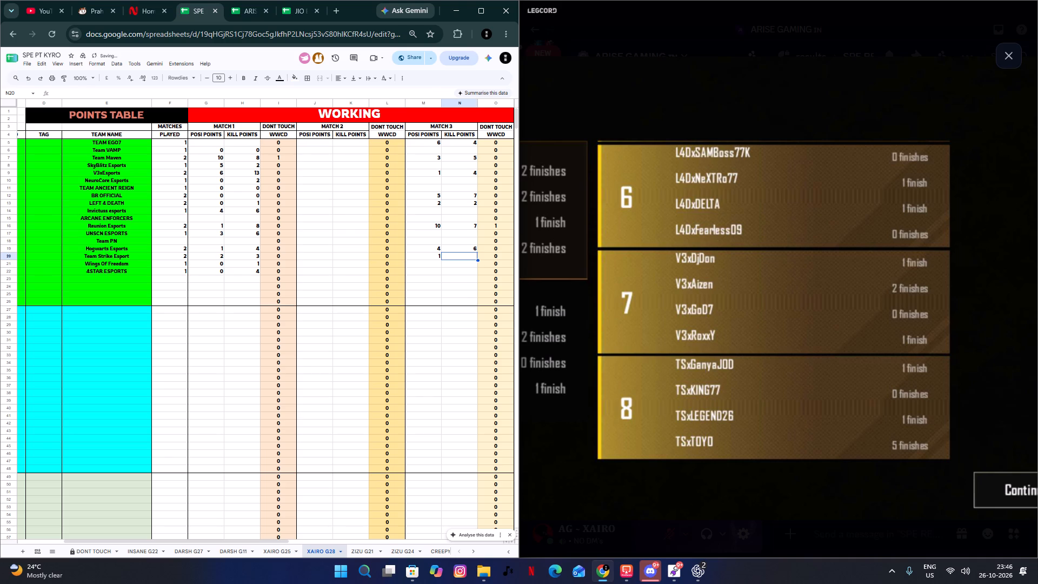
key("7")
key("Down")
key("shift+Tab")
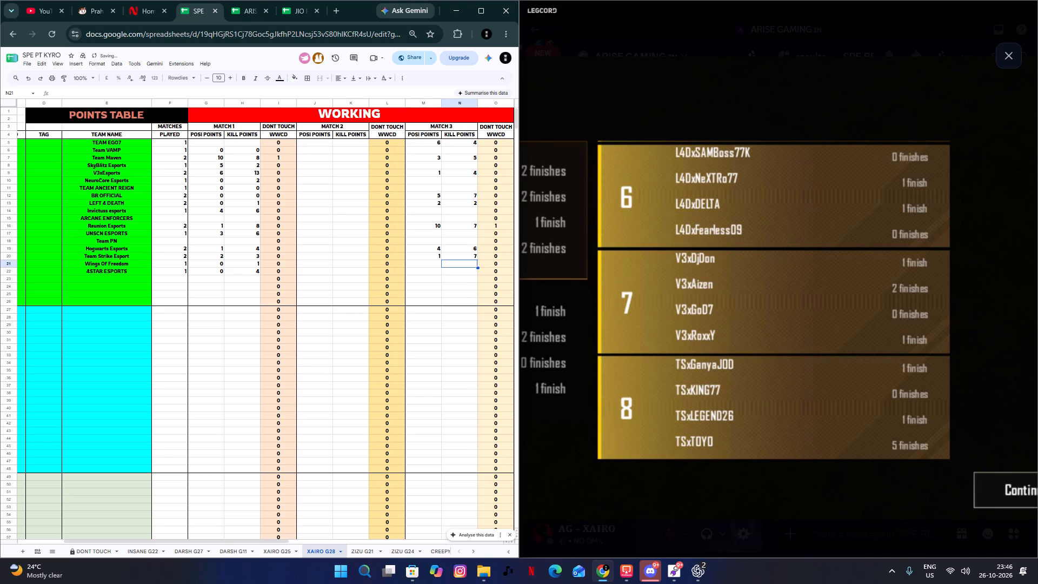
Bring up the G28 M3 results screenshot for ranks 9 to 11 in Legcord and enlarge it.
left_click(698, 261)
left_click(1000, 299)
left_click(883, 260)
left_click_drag(883, 260, 811, 270)
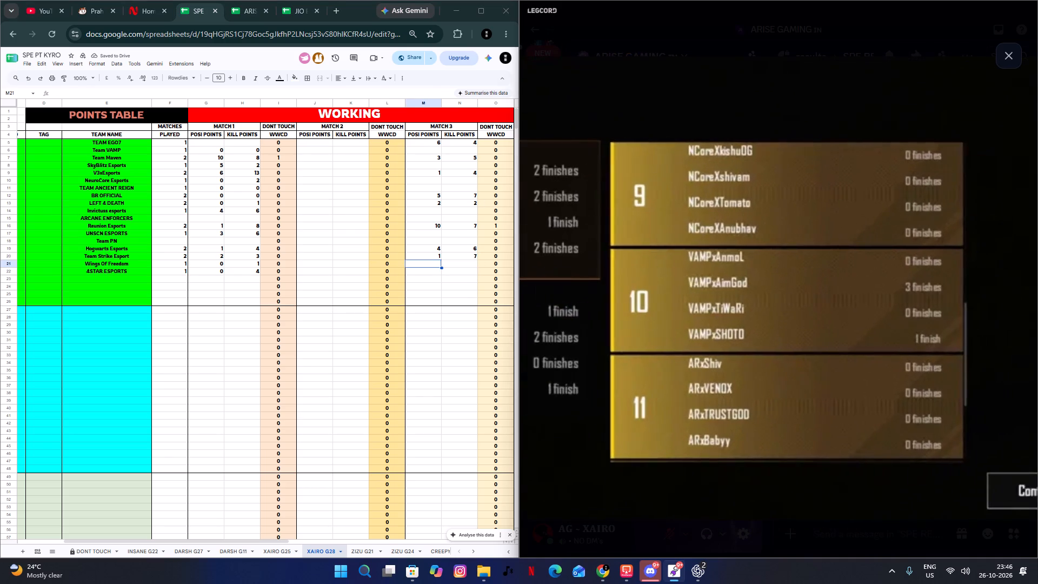
left_click_drag(811, 270, 798, 272)
Enter ninth-placed NeuroCore Esports' Match 3 result: 2 matches played, 0 position points and 0 kill points.
left_click(208, 266)
left_click(191, 250)
left_click(153, 247)
left_click(179, 228)
left_click(175, 206)
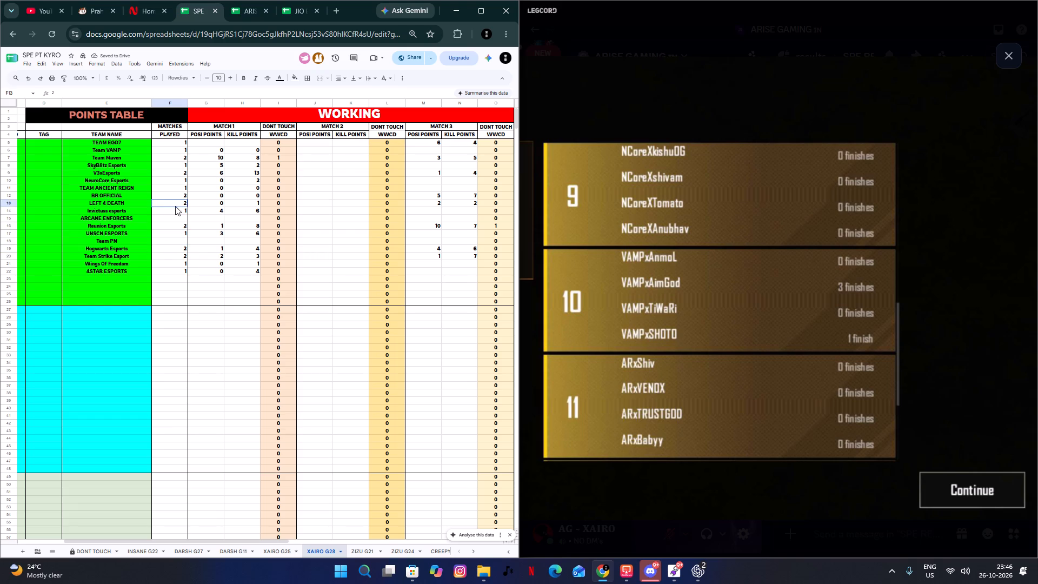
left_click(176, 187)
key("Up")
key("2")
key("Tab")
key("Tab")
key("Tab")
key("Tab")
key("Tab")
key("Tab")
key("Tab")
key("Tab")
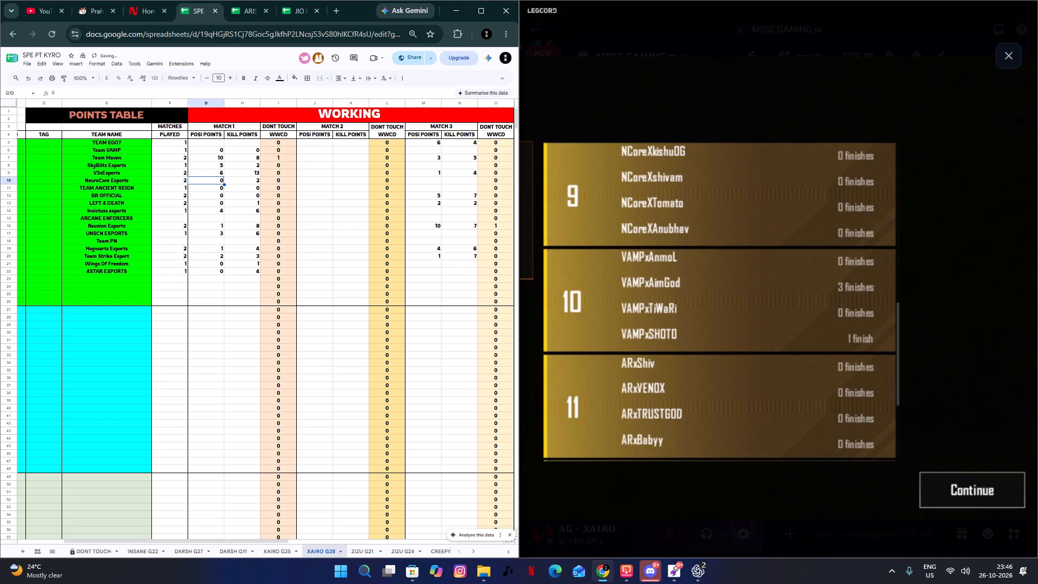
key("shift+Tab")
key("0")
key("Tab")
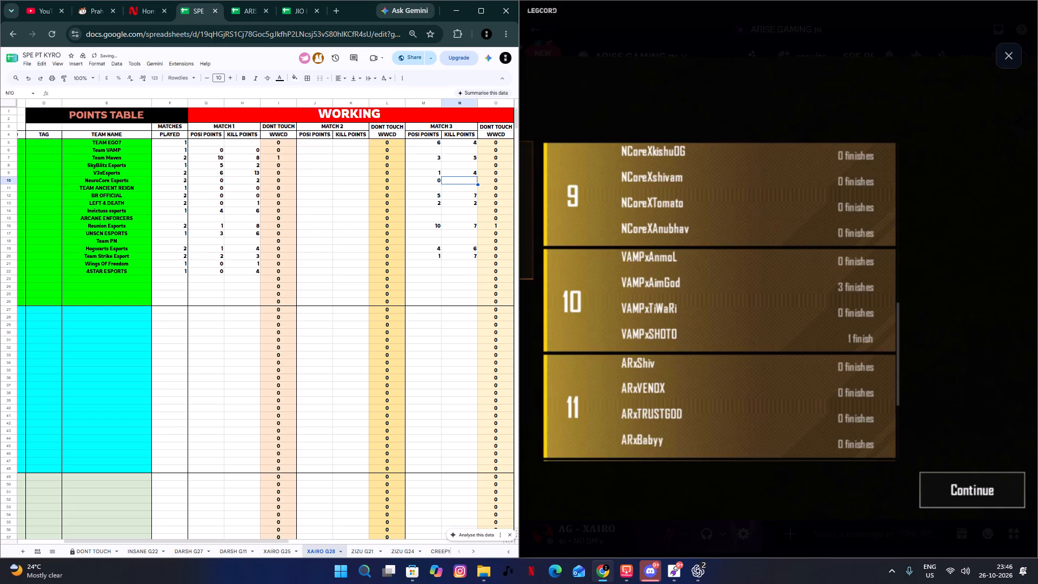
key("0")
key("Down")
Enter tenth-placed Team VAMP's Match 3 result: 2 matches played, 0 position points and 4 kill points.
key("shift+Tab")
key("shift+Tab")
key("shift+Tab")
key("shift+Tab")
key("shift+Tab")
key("shift+Tab")
key("shift+Tab")
key("shift+Tab")
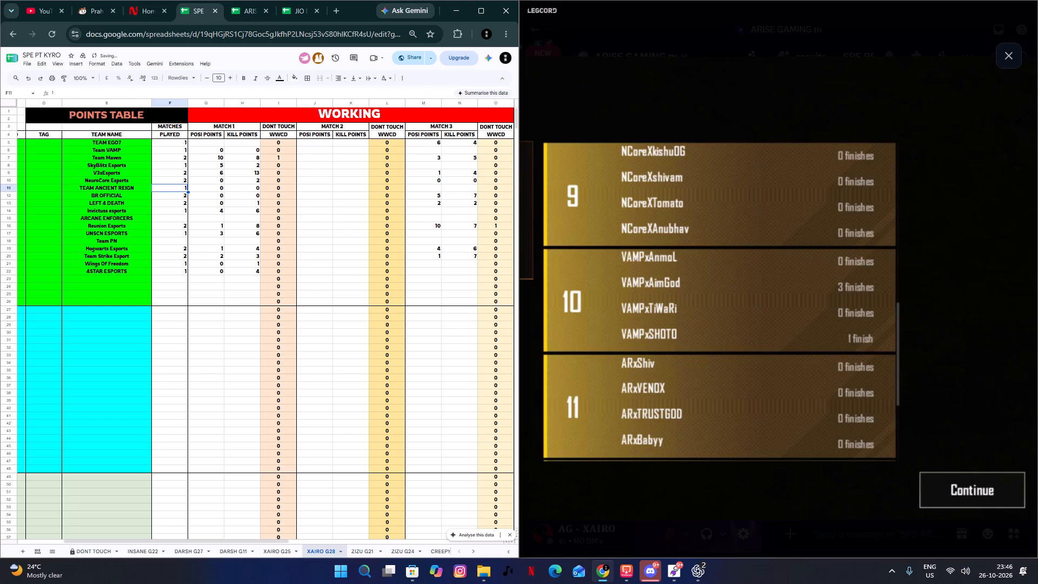
key("shift+Up")
key("Up")
key("Up")
key("Up")
key("Up")
key("Up")
key("2")
key("Tab")
key("Tab")
key("Tab")
key("Tab")
key("Tab")
key("Tab")
key("Tab")
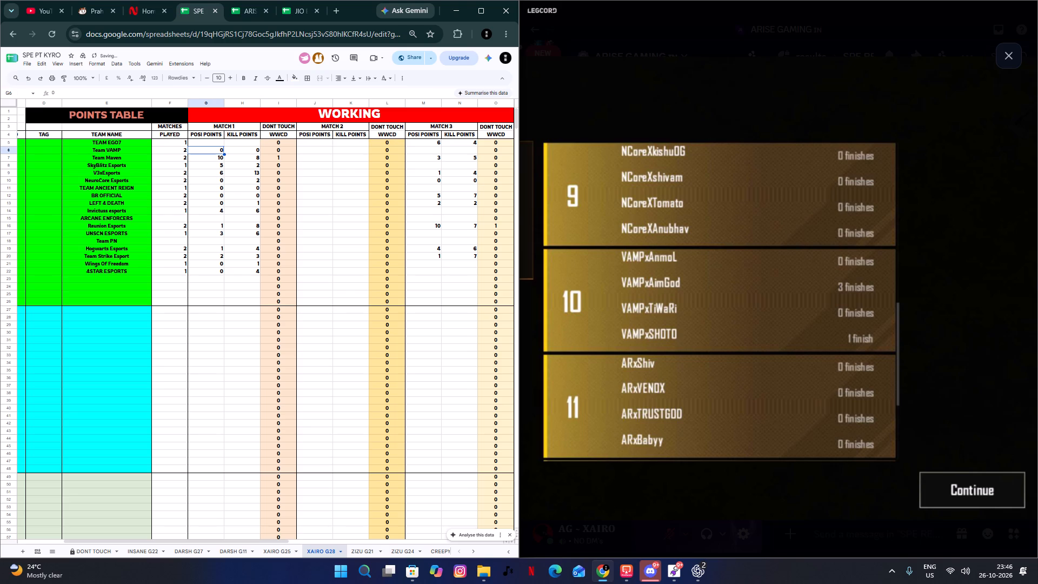
key("0")
key("Tab")
key("4")
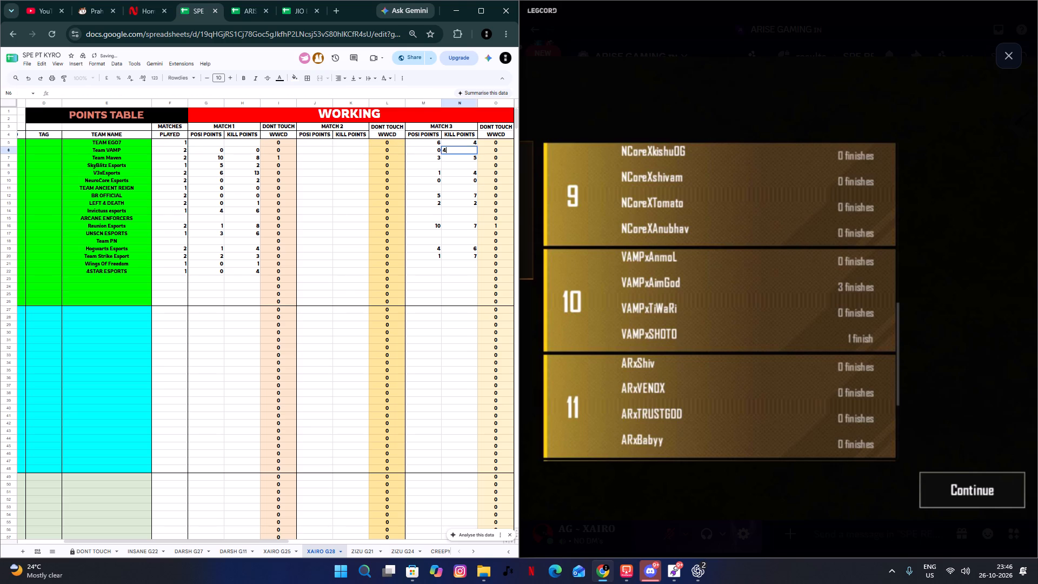
key("shift+Tab")
Enter eleventh-placed TEAM ANCIENT REIGN's Match 3 result: 2 matches played, 0 position points and 0 kill points.
key("Down")
key("Down")
key("shift+Tab")
key("shift+Tab")
key("shift+Tab")
key("shift+Tab")
key("shift+Tab")
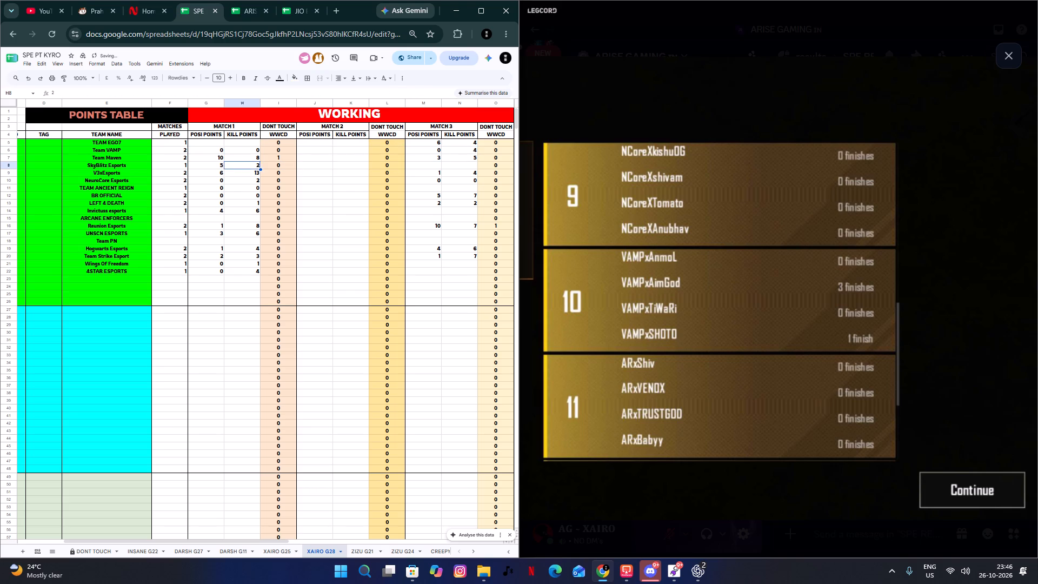
key("shift+Tab")
key("Down")
key("Down")
key("Down")
key("shift+Tab")
key("2")
key("Tab")
key("Tab")
key("Tab")
key("Tab")
key("Tab")
key("Tab")
key("Tab")
key("Tab")
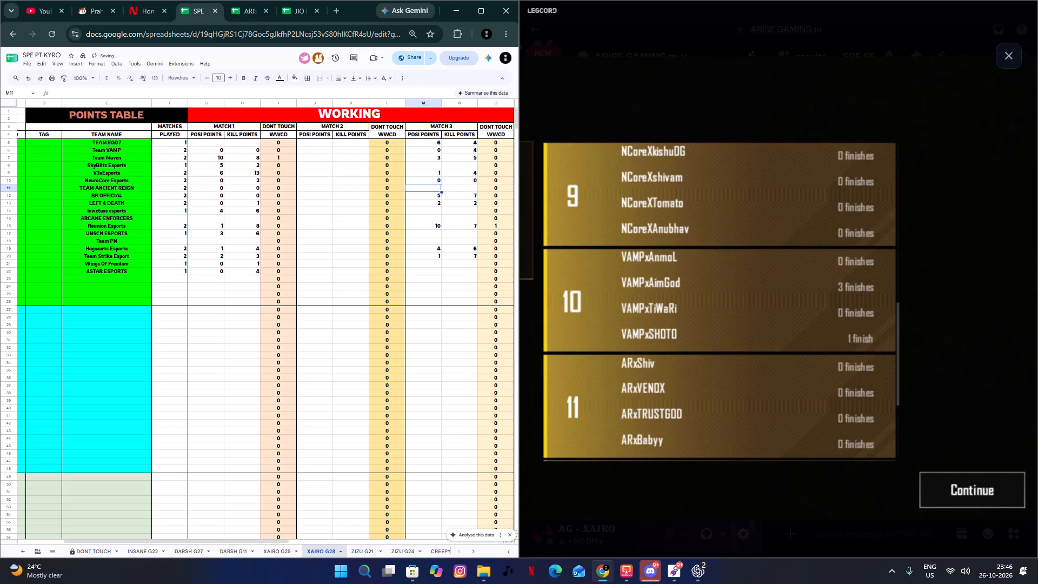
key("shift+Tab")
key("0")
key("Tab")
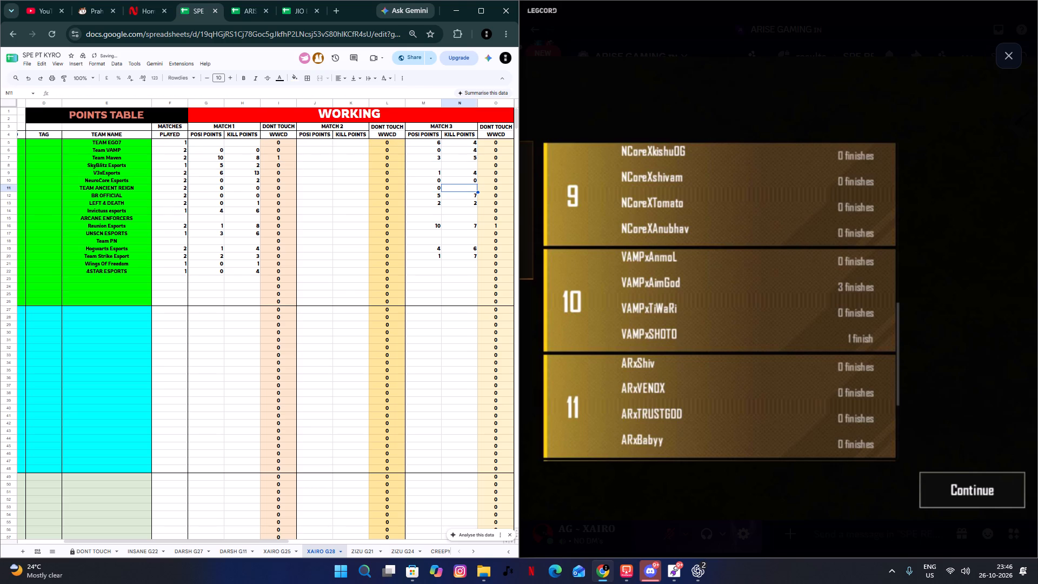
key("0")
key("Down")
key("shift+Tab")
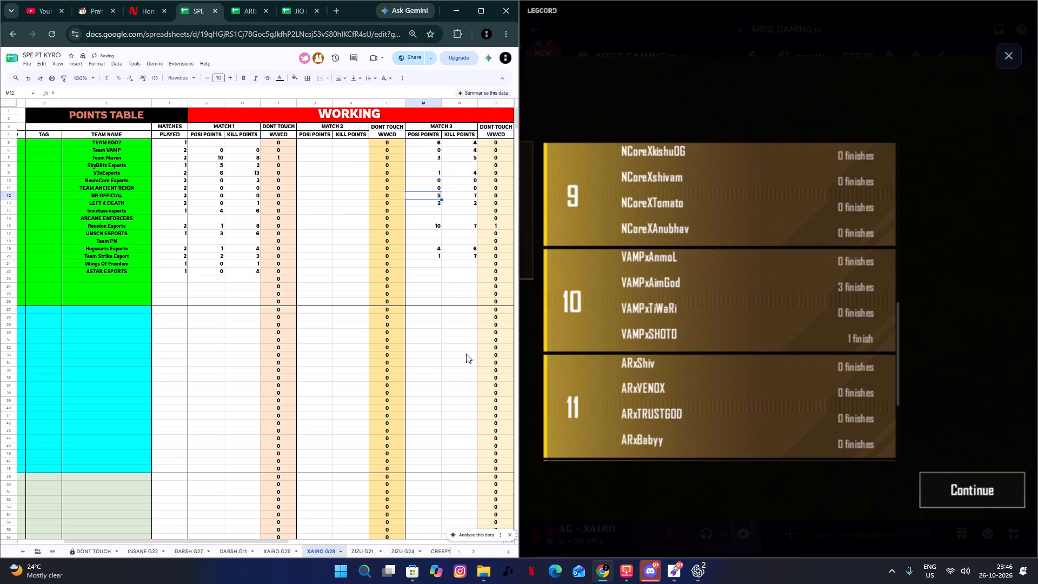
Bring up the G28 M3 results screenshot for ranks 11 to 13 in Legcord and enlarge it.
left_click(650, 318)
left_click(1012, 279)
left_click(892, 289)
left_click_drag(920, 288, 873, 293)
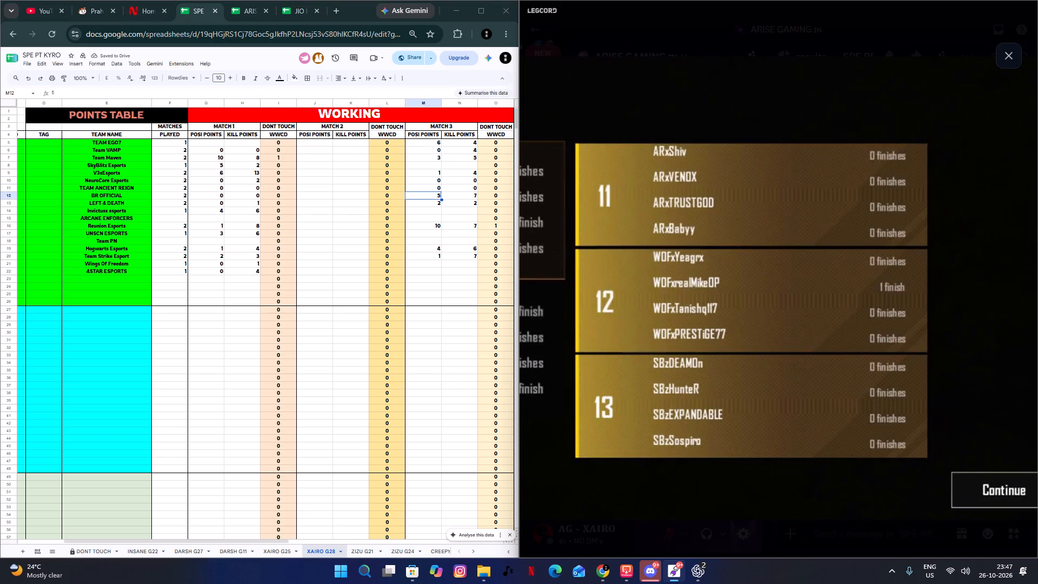
Enter twelfth-placed Wings Of Freedom's Match 3 result: 2 matches played, 0 position points and 1 kill point.
left_click(163, 264)
key("2")
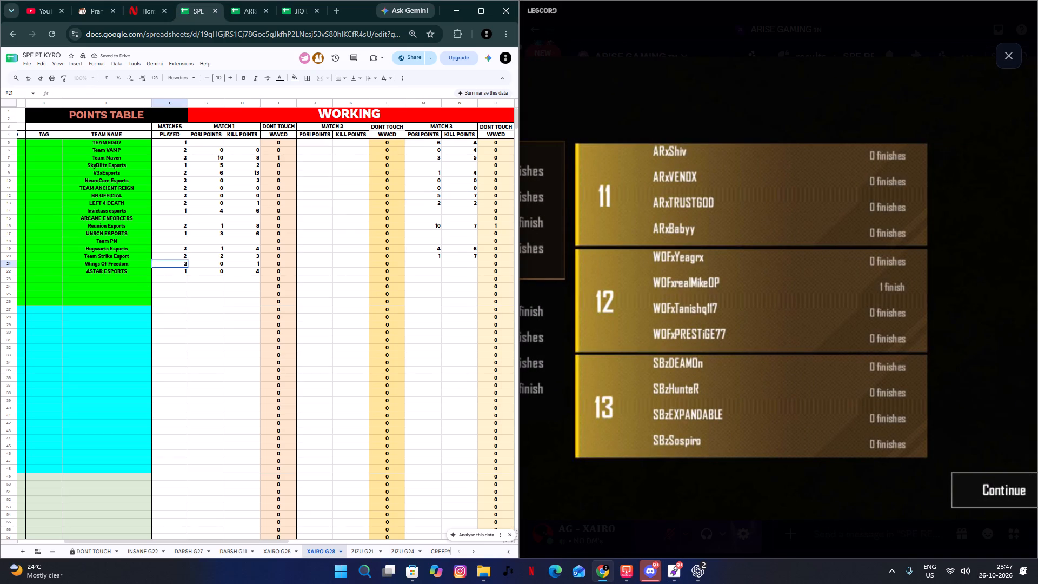
key("Tab")
key("Tab")
key("Tab")
key("Tab")
key("Tab")
key("Tab")
key("Tab")
key("0")
key("Tab")
key("1")
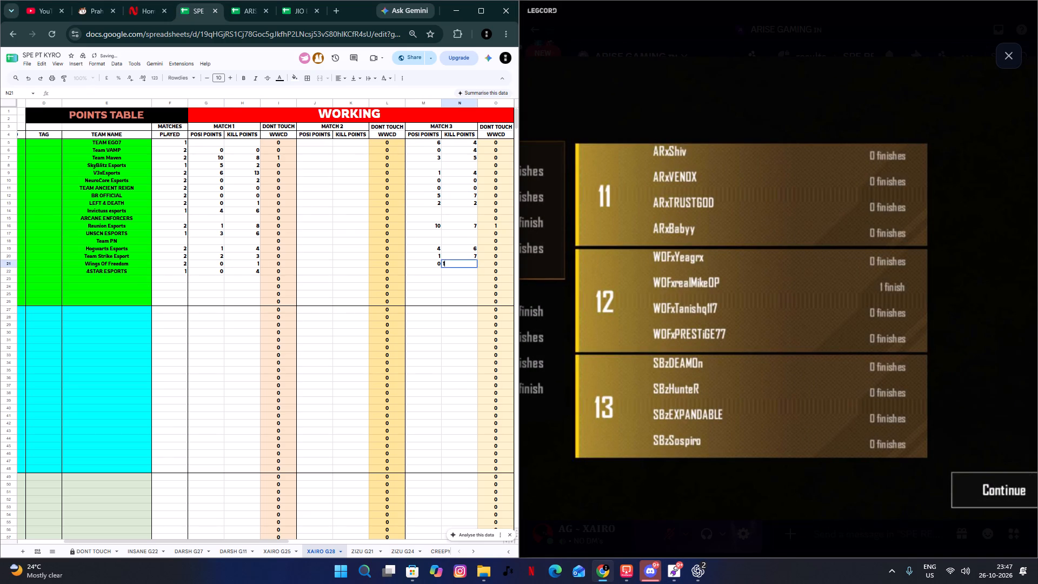
key("Down")
Enter thirteenth-placed SkyBlitz Esports' Match 3 result: 2 matches played, 0 position points and 0 kill points.
key("shift+Tab")
key("Up")
key("Up")
key("Up")
key("Up")
key("Up")
key("Up")
key("Up")
key("Up")
key("Up")
key("Up")
key("Up")
key("Up")
key("Up")
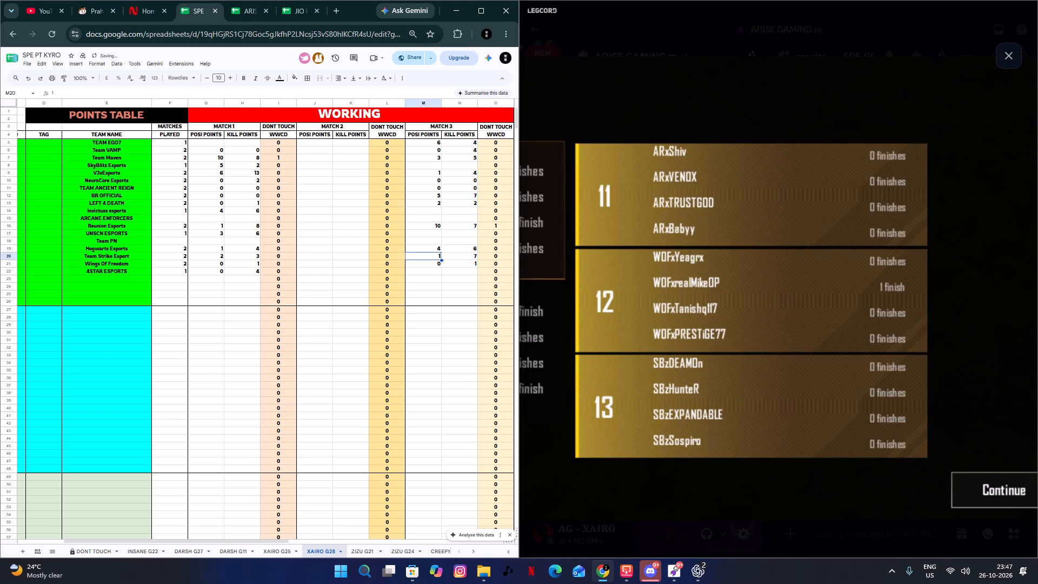
key("shift+Tab")
key("shift+Tab")
key("shift+Tab")
key("shift+Tab")
key("shift+Tab")
key("shift+Tab")
key("Up")
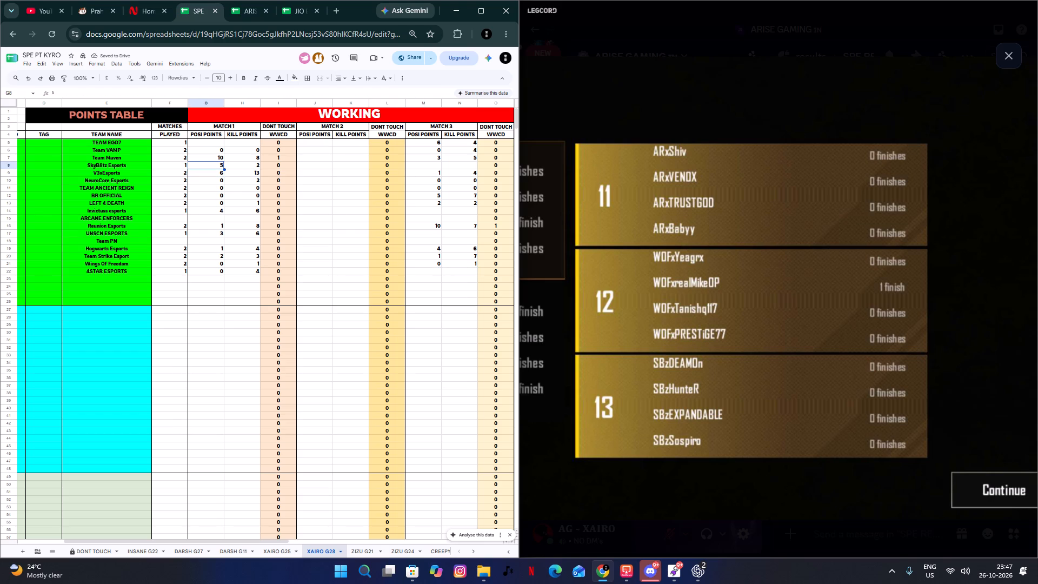
key("shift+Tab")
key("2")
key("Tab")
key("Tab")
key("Tab")
key("Tab")
key("Tab")
key("Tab")
key("Tab")
key("0")
key("Tab")
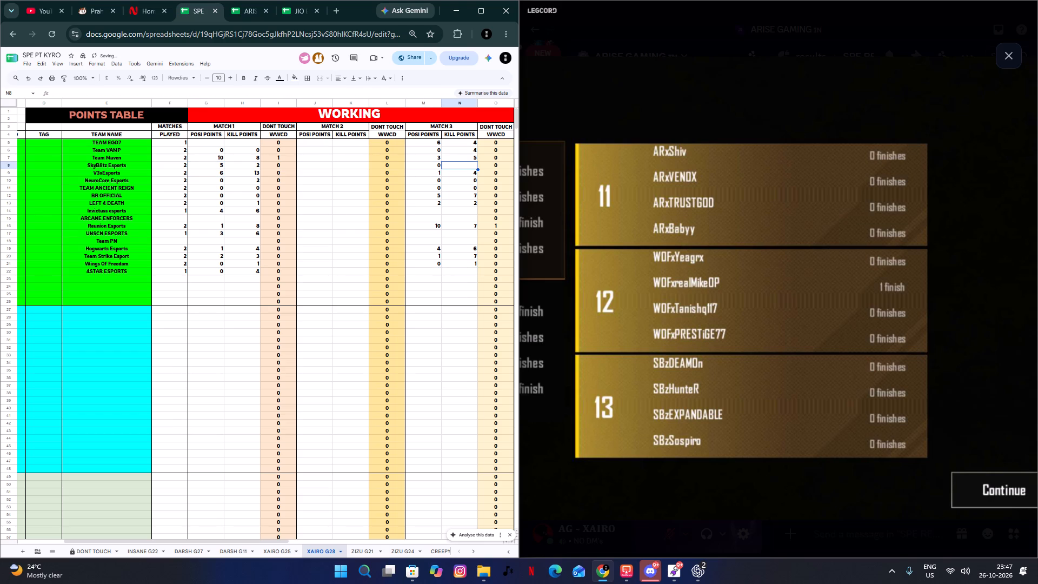
key("0")
key("Down")
key("shift+Tab")
Check past the last G28 M3 results screenshot in Legcord and close the image viewer.
left_click(778, 384)
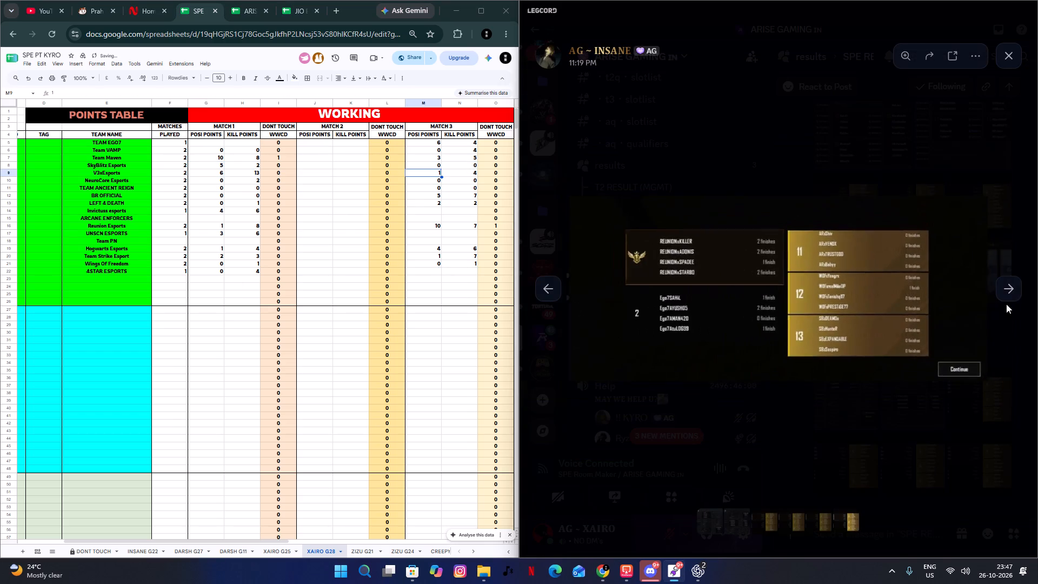
left_click(1013, 289)
left_click(1007, 55)
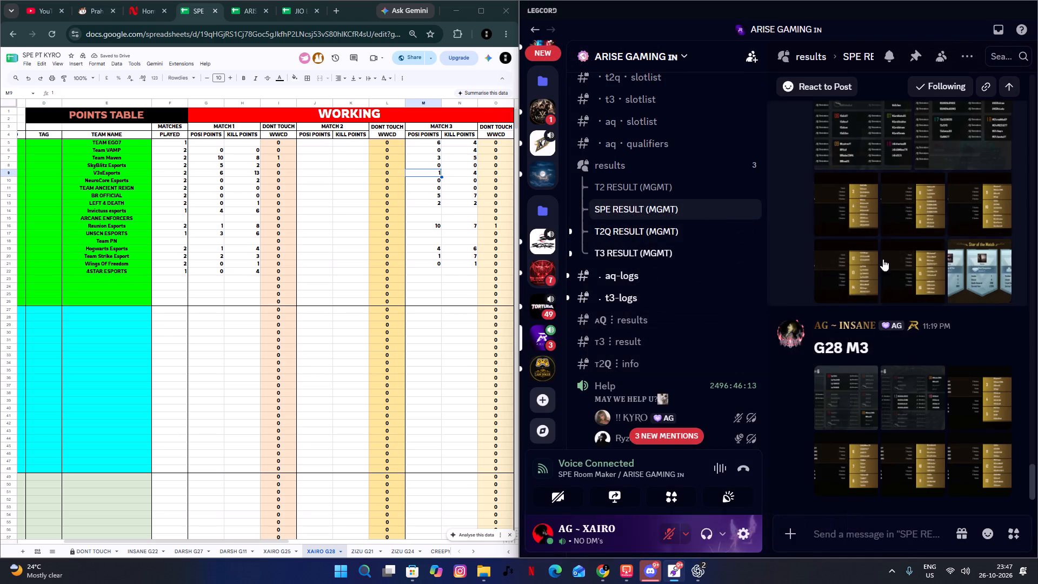
Copy the XAIRO G28 sheet's SORTED standings for ranks 1 to 18, from rank number to total points.
scroll(868, 281, "down", 6)
scroll(864, 291, "up", 1)
scroll(864, 291, "down", 1)
scroll(864, 291, "up", 4)
scroll(863, 293, "down", 5)
scroll(253, 297, "down", 12)
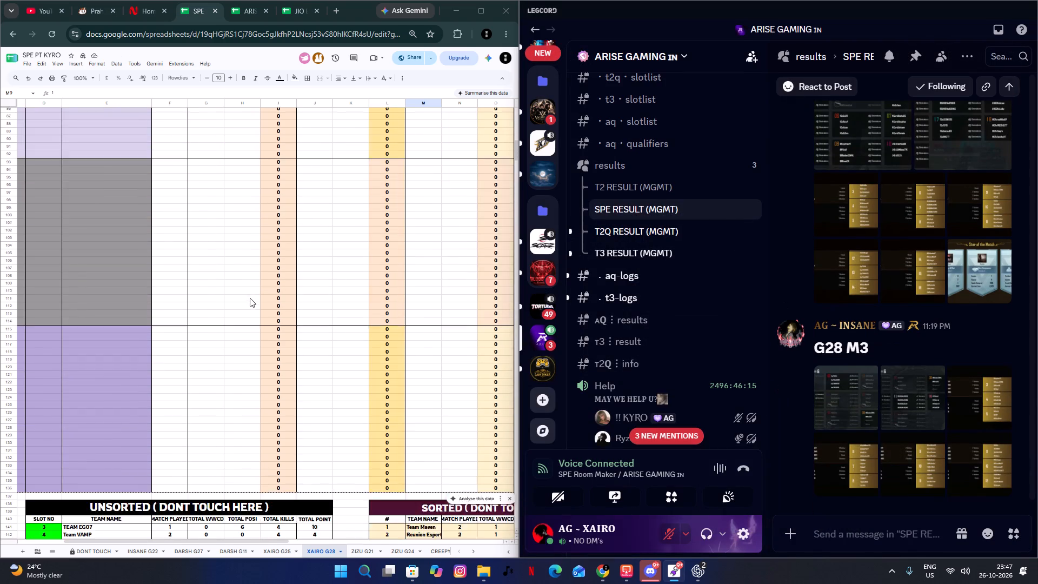
scroll(250, 298, "down", 5)
left_click_drag(249, 539, 344, 543)
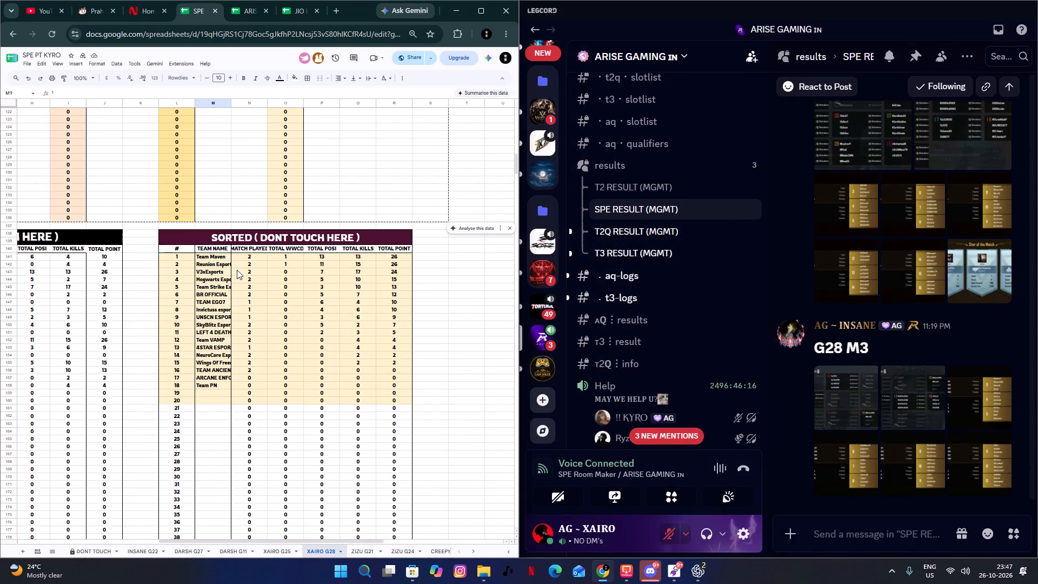
left_click(179, 256)
left_click(399, 390, "shift")
left_click(398, 385, "shift")
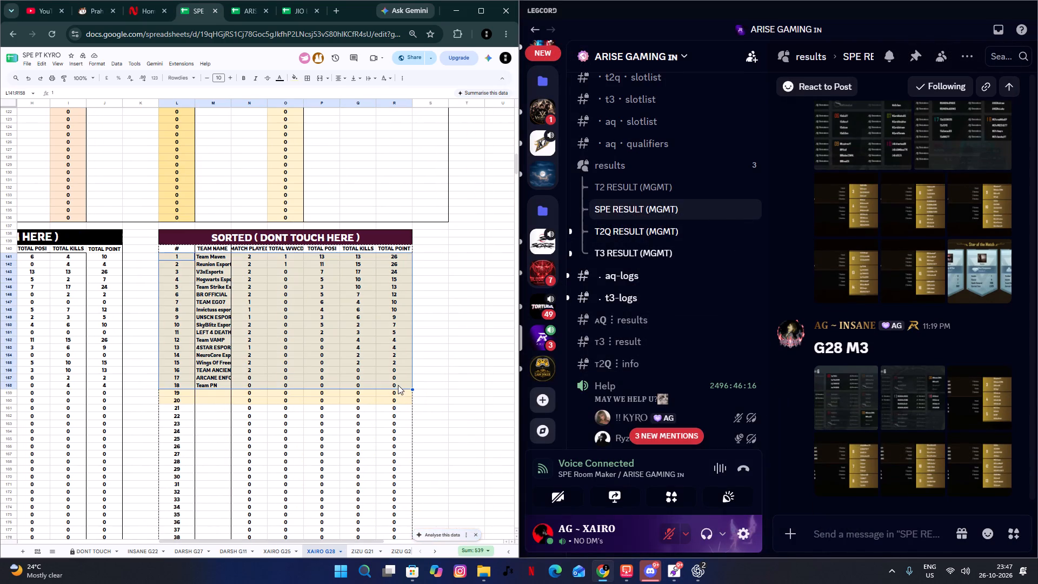
key("ctrl+c")
Paste the G28 standings as values only into the GROUP - 28 table on R1 DAY 3 of JIO BLAST R1 SPECIALS PT.
left_click(308, 13)
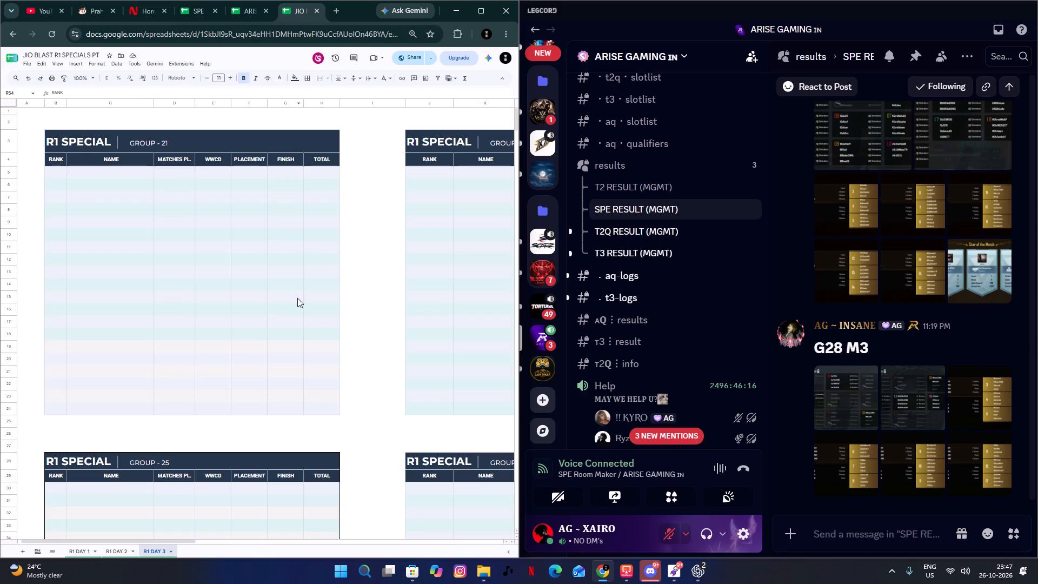
scroll(297, 308, "down", 9)
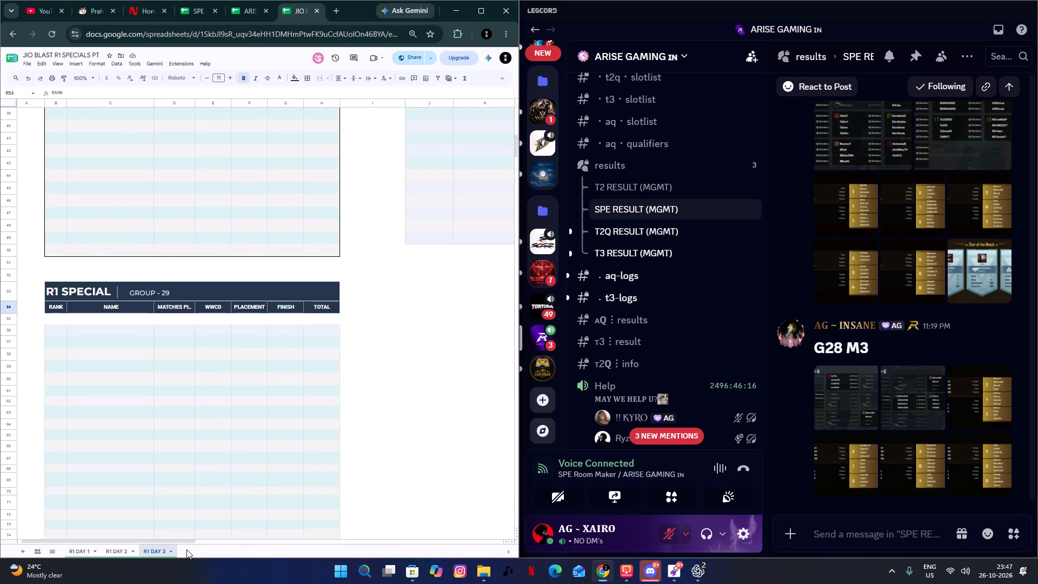
left_click_drag(177, 542, 411, 503)
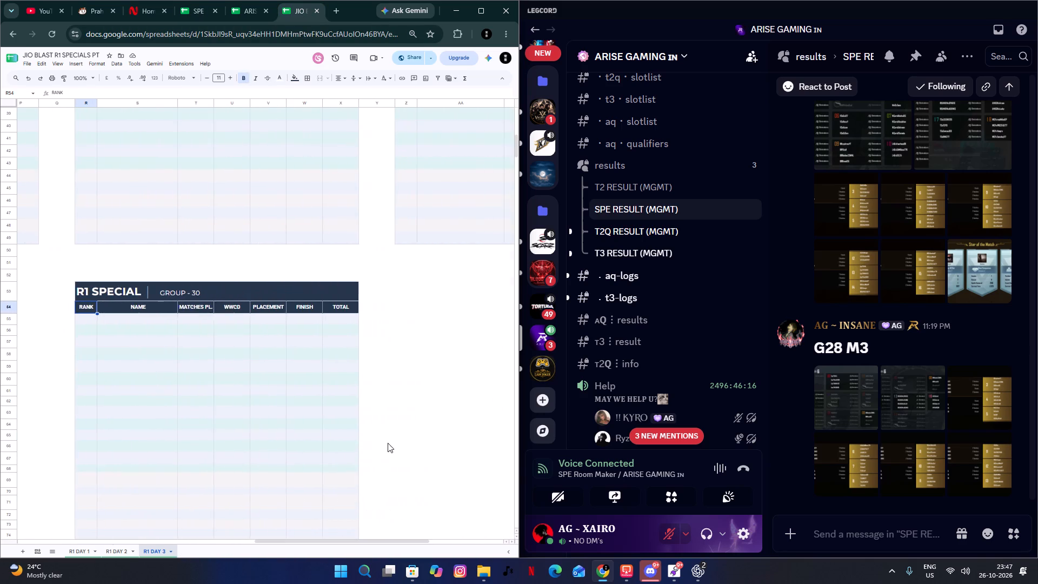
scroll(388, 443, "up", 5)
left_click_drag(270, 543, 355, 529)
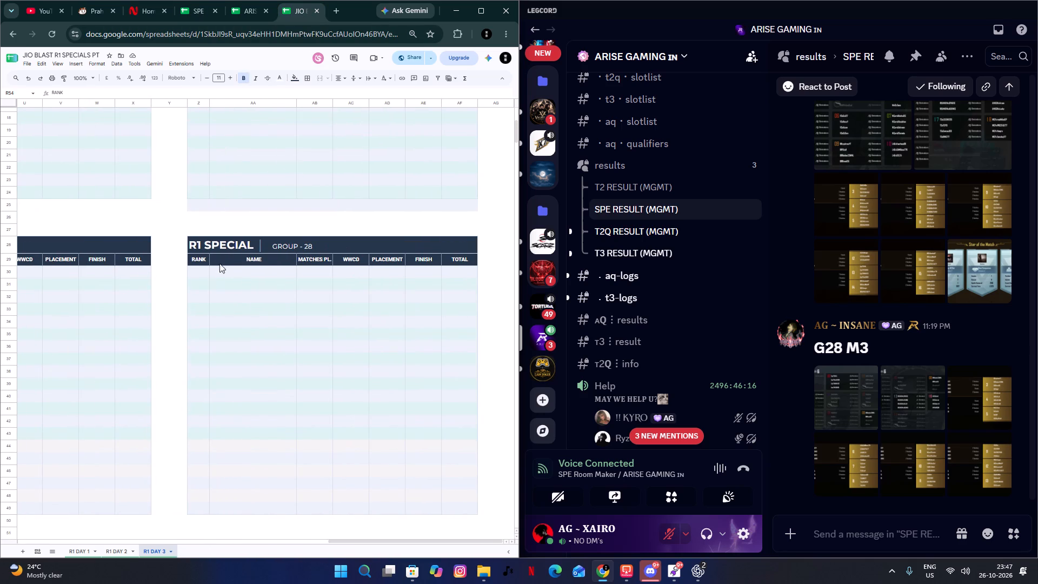
left_click(187, 273)
left_click(207, 274)
key("ctrl+shift+v")
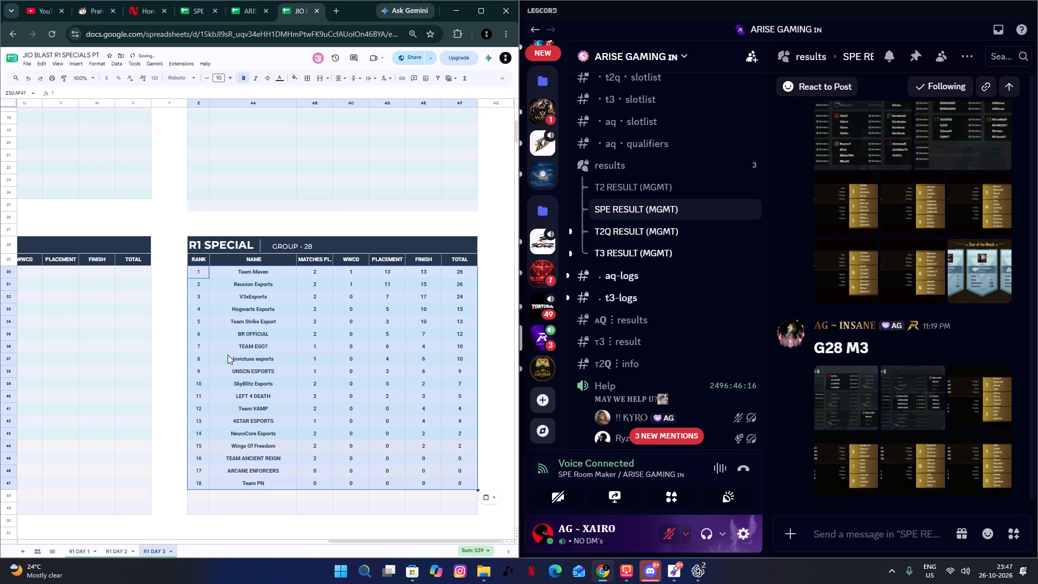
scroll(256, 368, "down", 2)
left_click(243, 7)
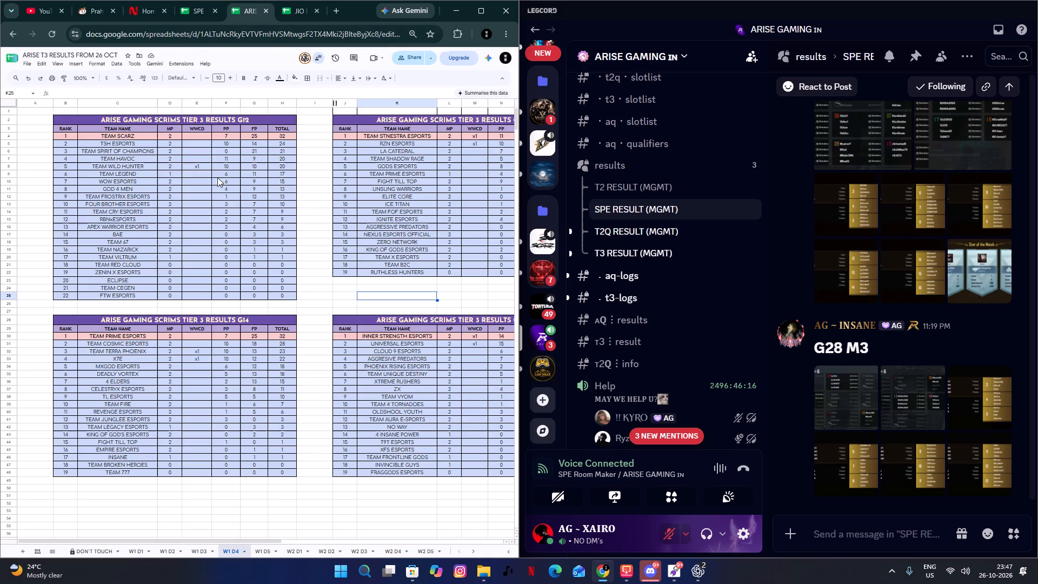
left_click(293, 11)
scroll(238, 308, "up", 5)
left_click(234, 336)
Copy the SORTED standings for ranks 1 to 18 from the XAIRO G25 sheet of SPE PT KYRO.
left_click(195, 11)
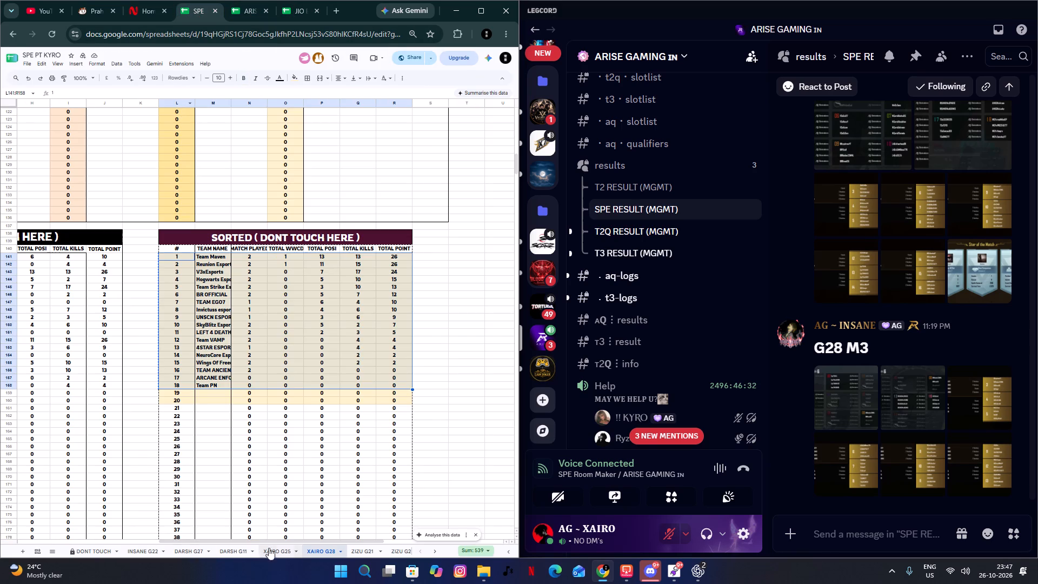
left_click(291, 557)
scroll(296, 445, "down", 17)
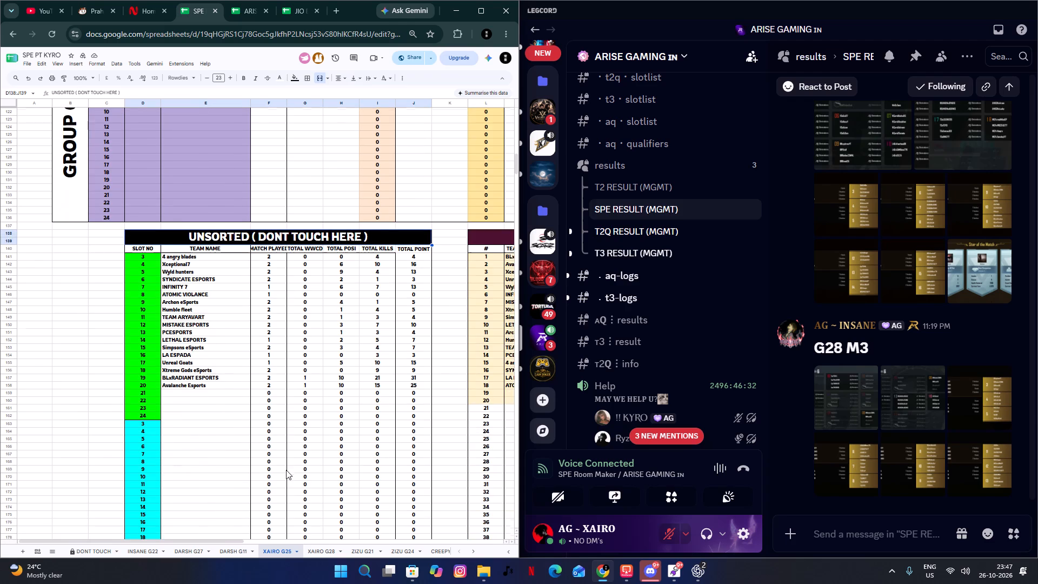
left_click_drag(202, 541, 315, 532)
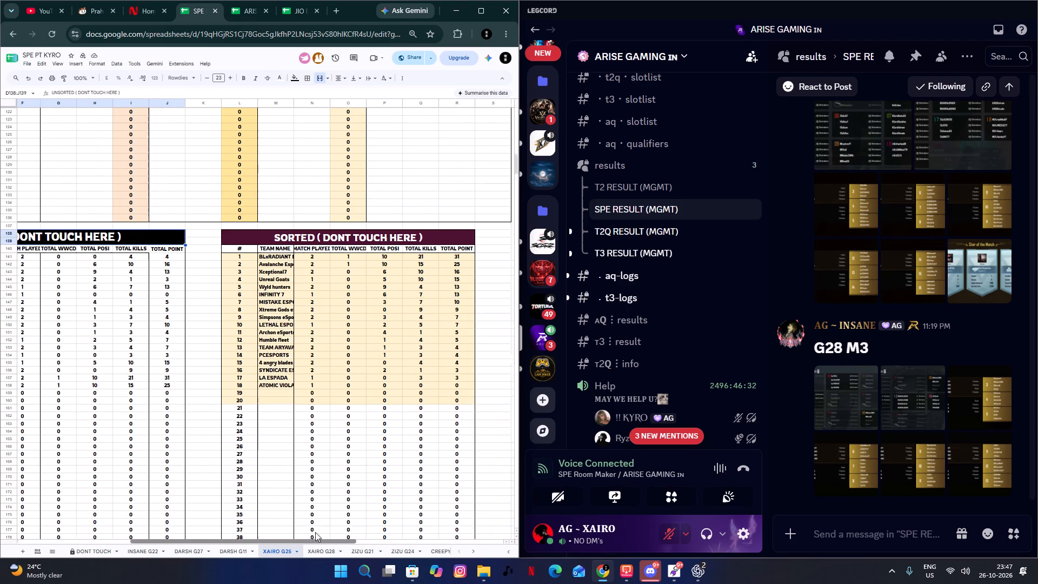
left_click_drag(315, 532, 317, 529)
left_click(236, 260)
double_click(443, 390, "shift")
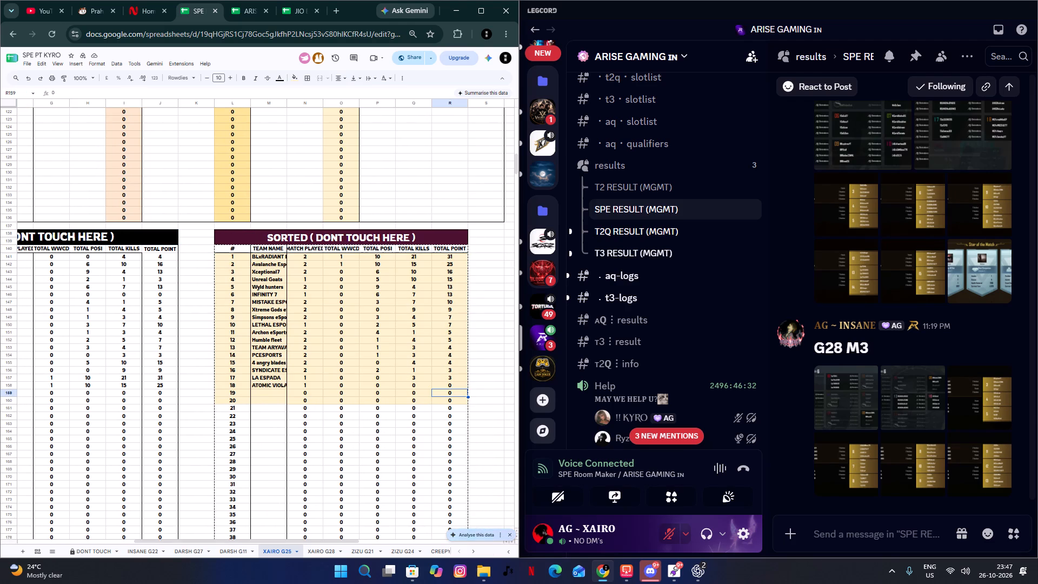
left_click(450, 387)
left_click(232, 252, "shift")
left_click(232, 260, "shift")
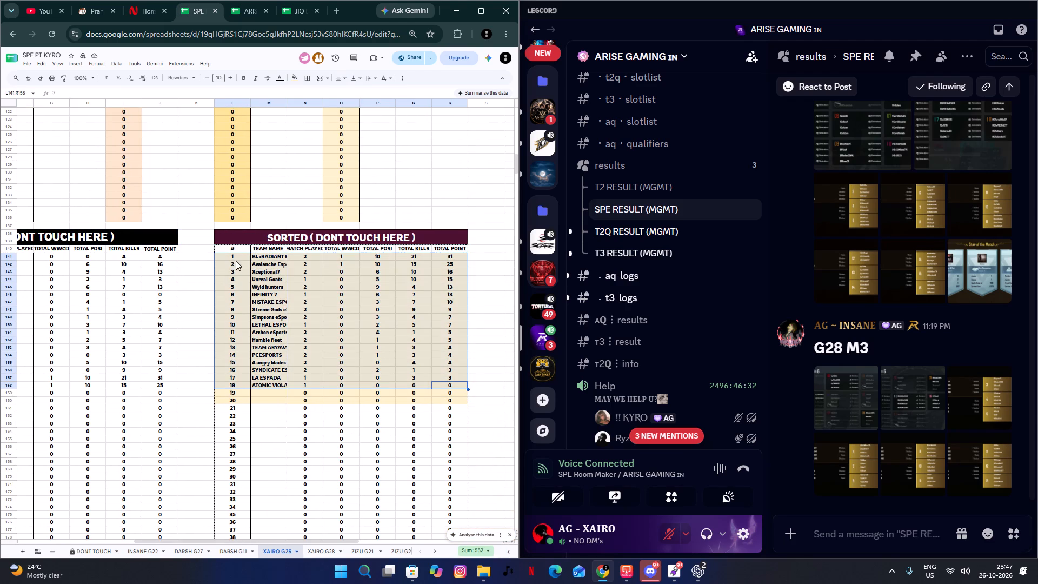
key("ctrl+c")
Paste the G25 standings as values only into the GROUP - 25 table on R1 DAY 3 of JIO BLAST R1 SPECIALS PT.
left_click(301, 16)
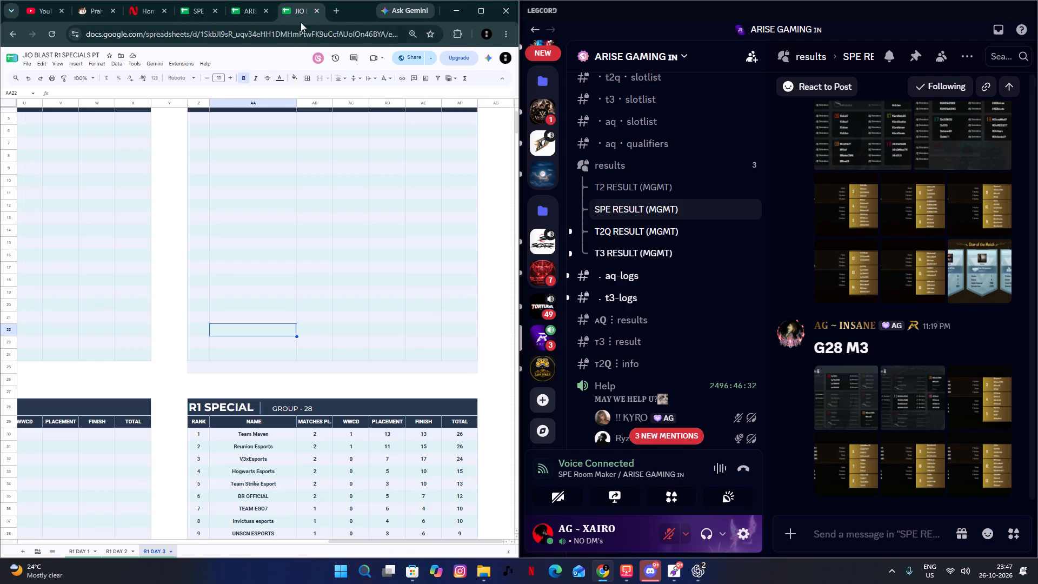
scroll(378, 495, "up", 1)
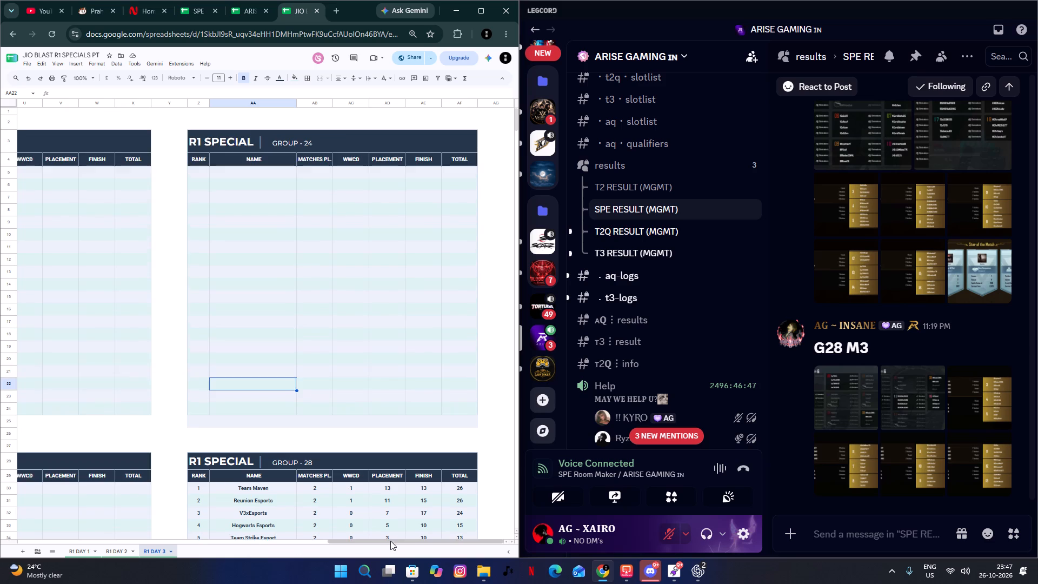
left_click_drag(391, 541, 143, 531)
scroll(125, 495, "down", 2)
left_click(216, 538)
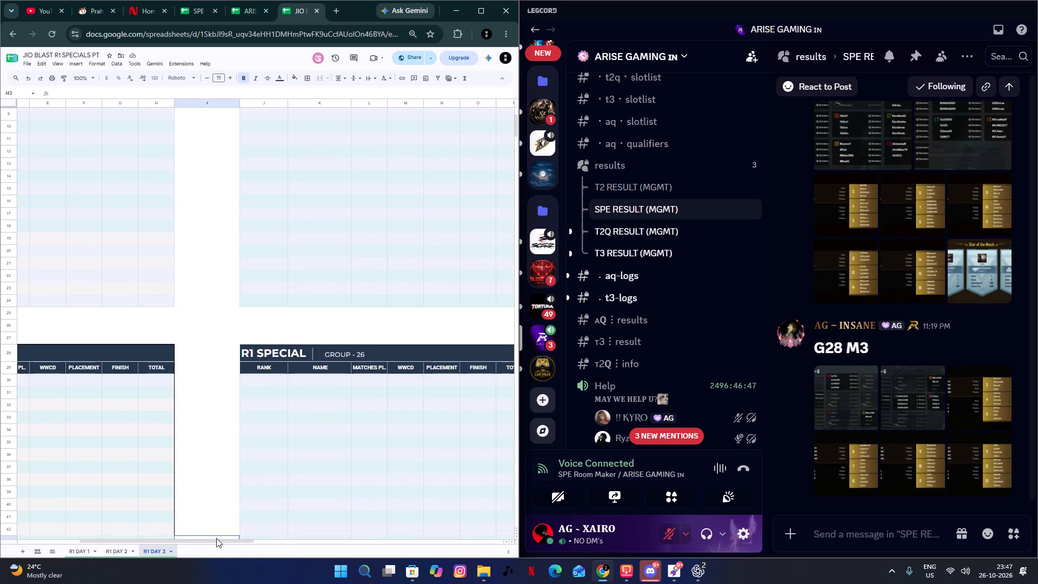
left_click_drag(218, 540, 99, 534)
left_click(207, 349)
left_click(228, 320)
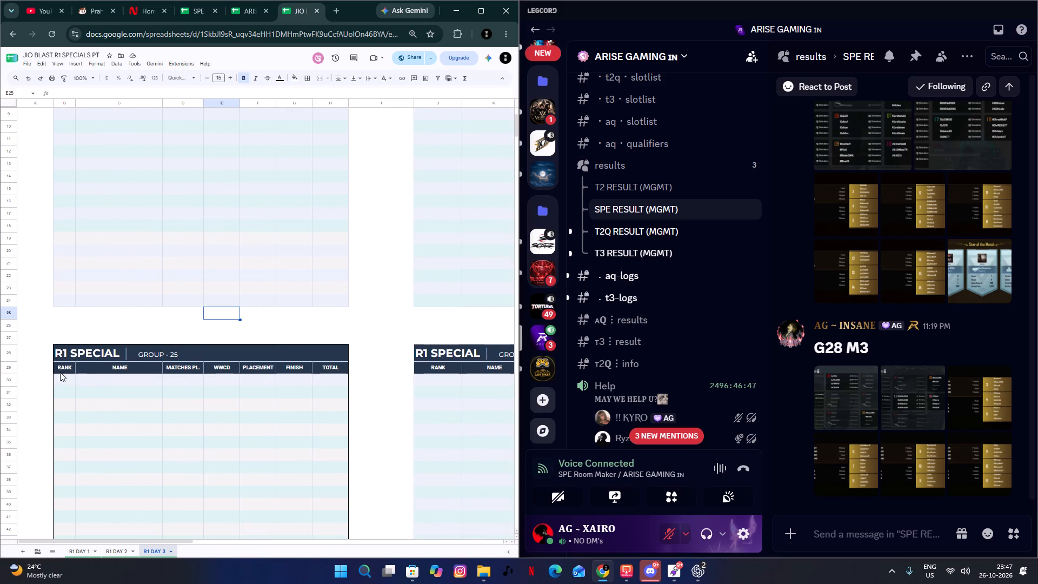
left_click(66, 381)
key("ctrl+shift+v")
scroll(116, 431, "down", 4)
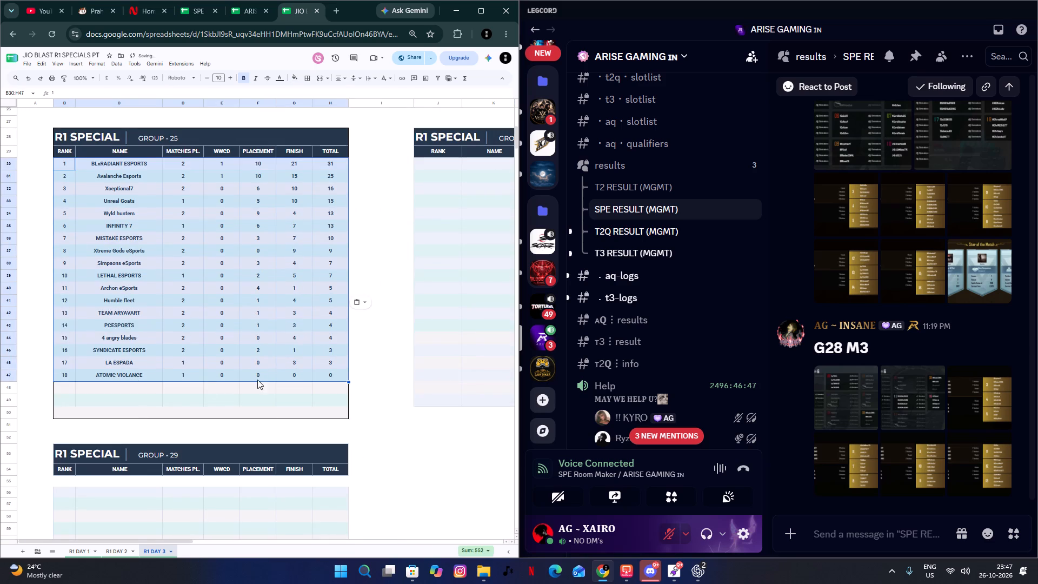
left_click(392, 357)
left_click(415, 447)
scroll(435, 468, "up", 4)
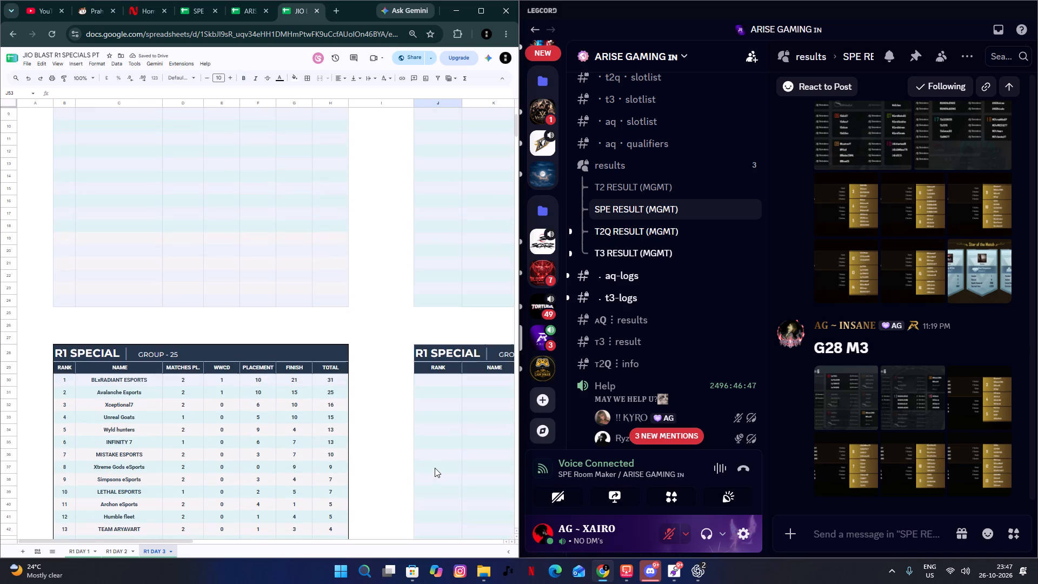
Switch to Legcord and join the Help voice channel of the ARISE GAMING server.
scroll(429, 476, "up", 7)
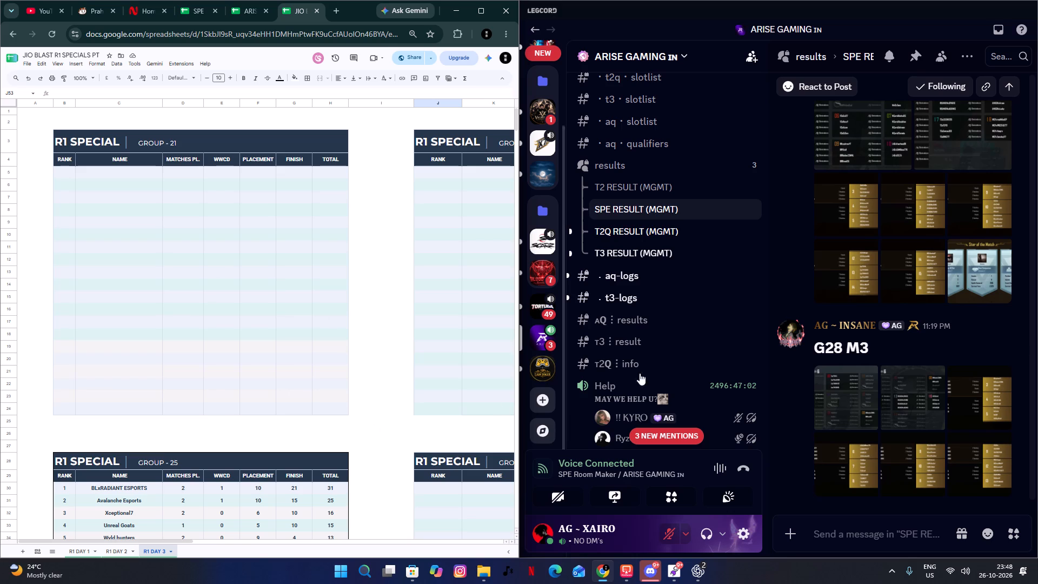
scroll(650, 379, "down", 3)
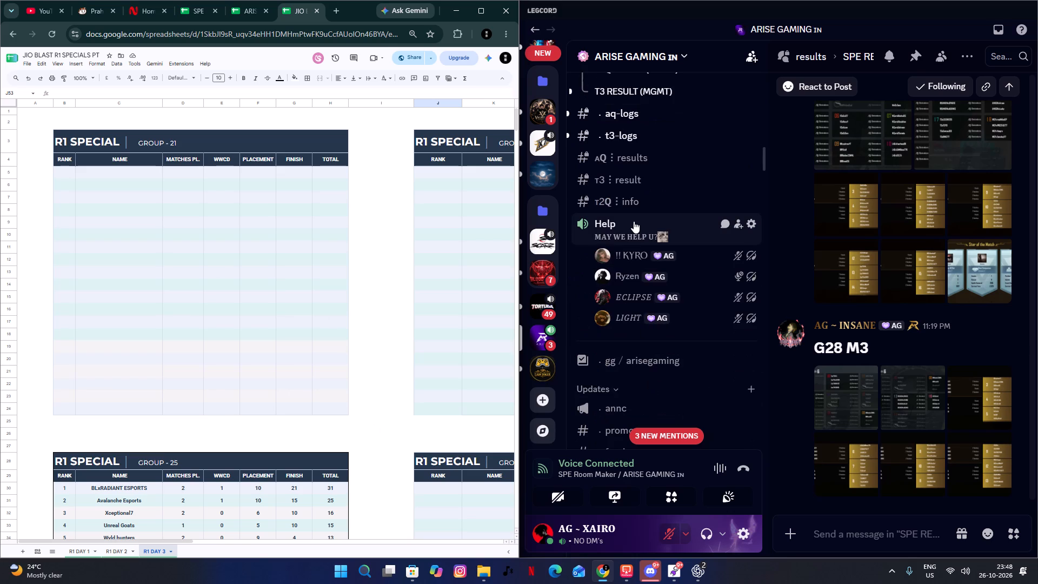
scroll(664, 255, "down", 19)
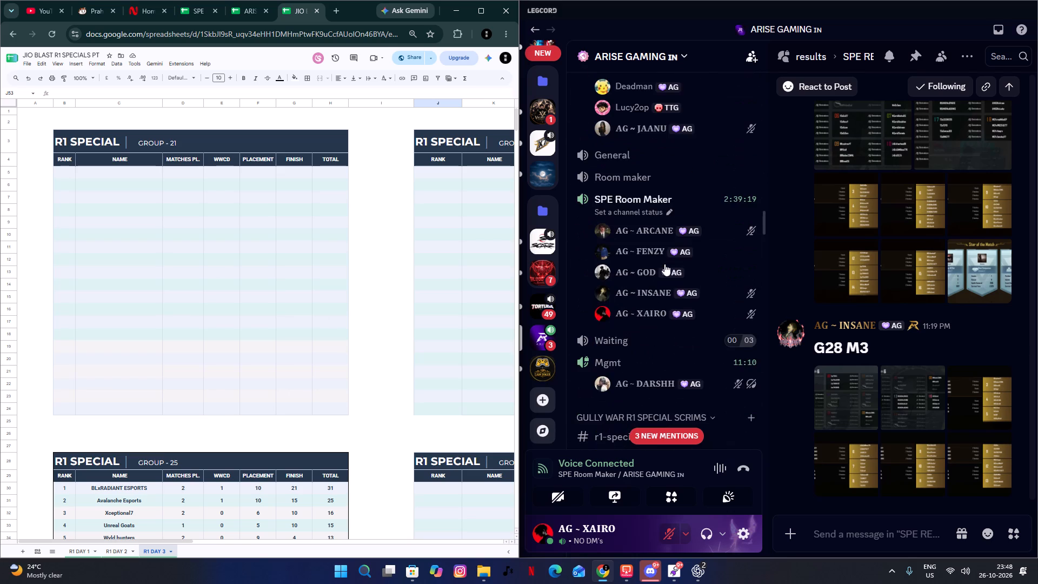
scroll(664, 264, "up", 1)
scroll(664, 264, "down", 1)
scroll(664, 264, "up", 13)
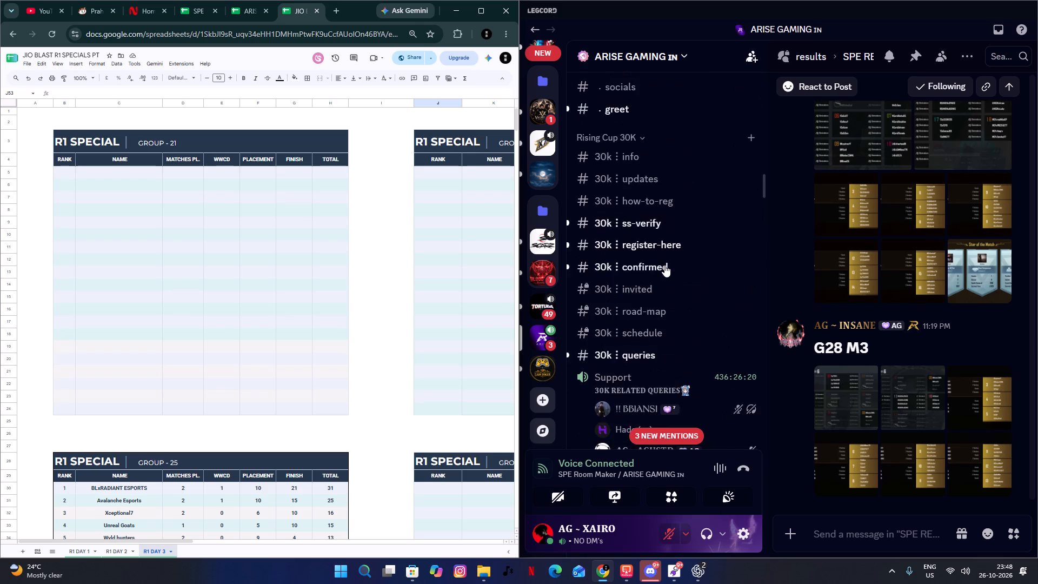
scroll(664, 265, "down", 11)
scroll(664, 266, "up", 12)
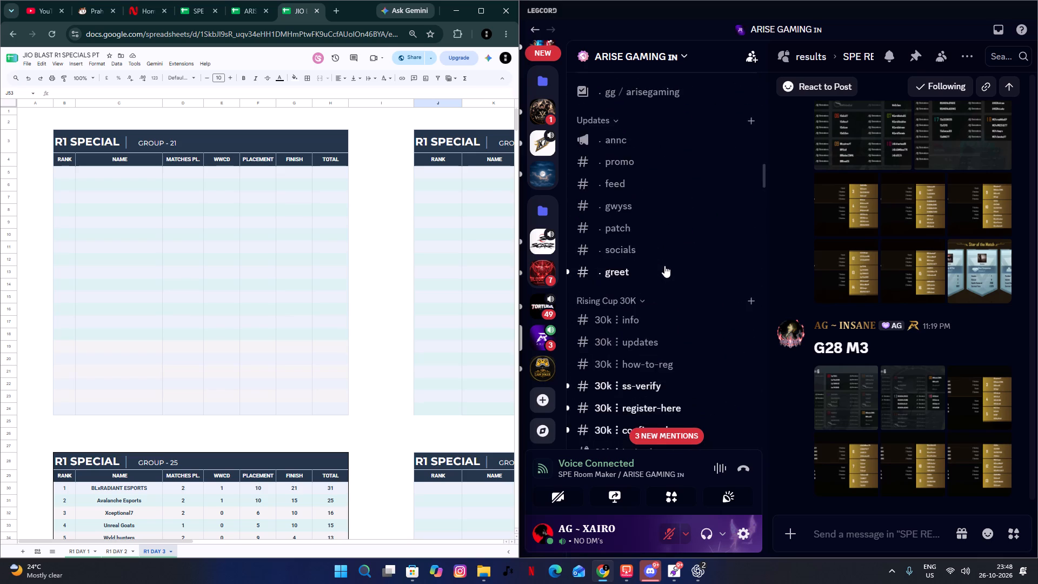
scroll(664, 266, "up", 3)
left_click(647, 107)
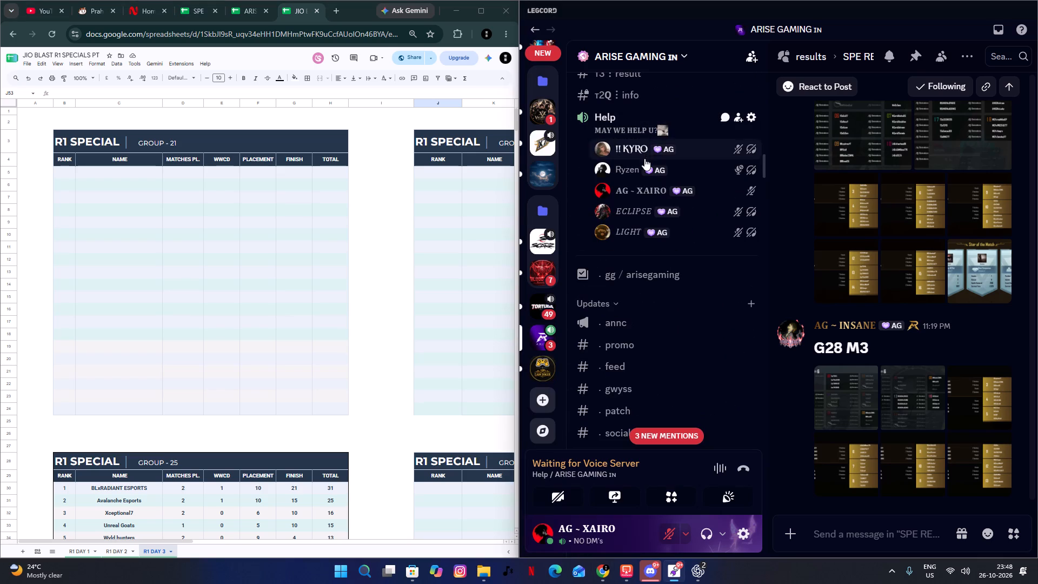
Reply to the 8:33 PM message in the Valkerelie vanguard server's general channel with the :ash_Cute: emoji.
scroll(536, 243, "up", 4)
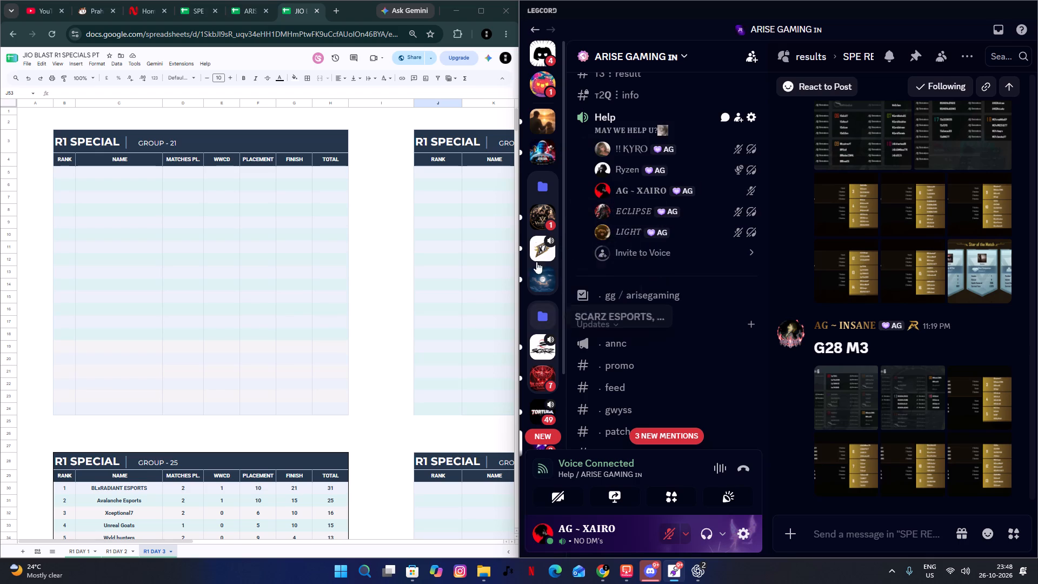
left_click(536, 219)
scroll(821, 402, "down", 4)
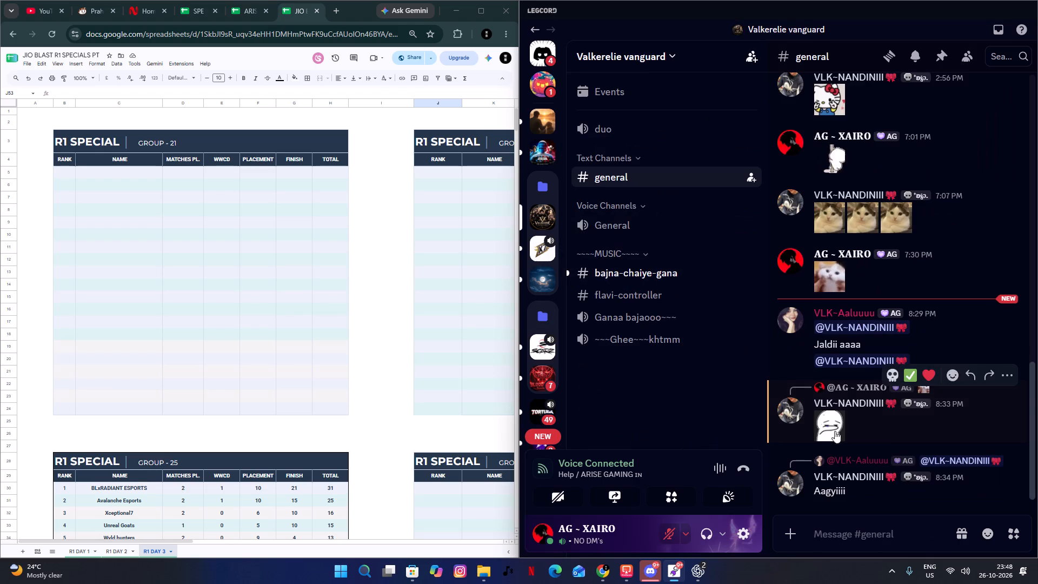
left_click(976, 377)
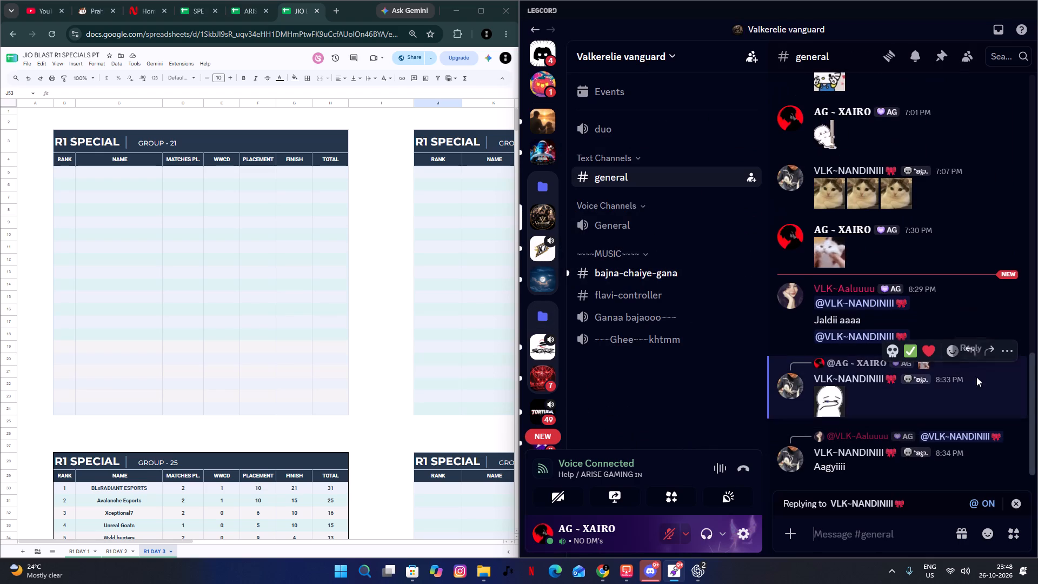
left_click(1000, 546)
left_click(996, 537)
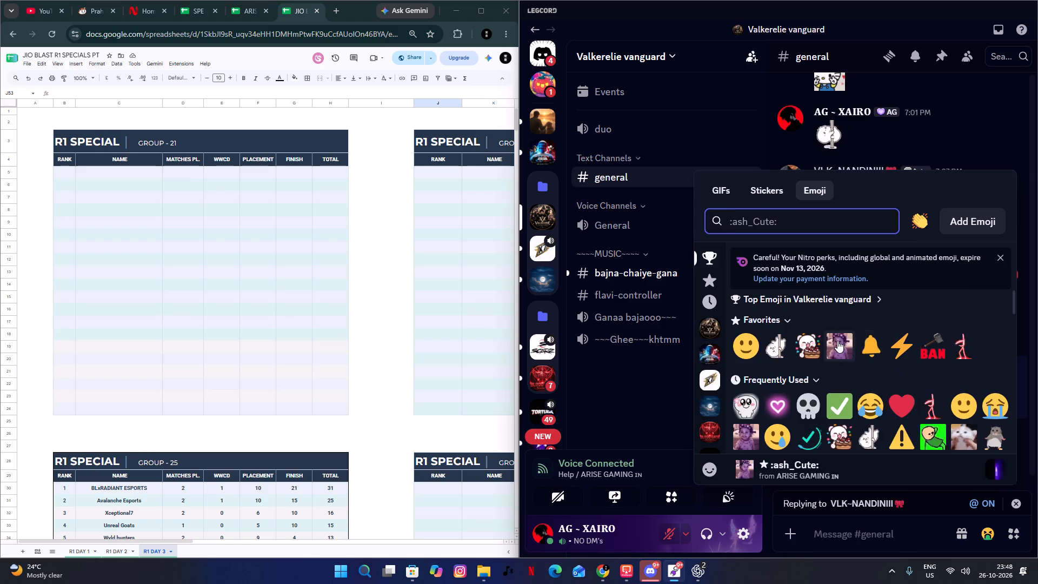
left_click(837, 341)
key("Return")
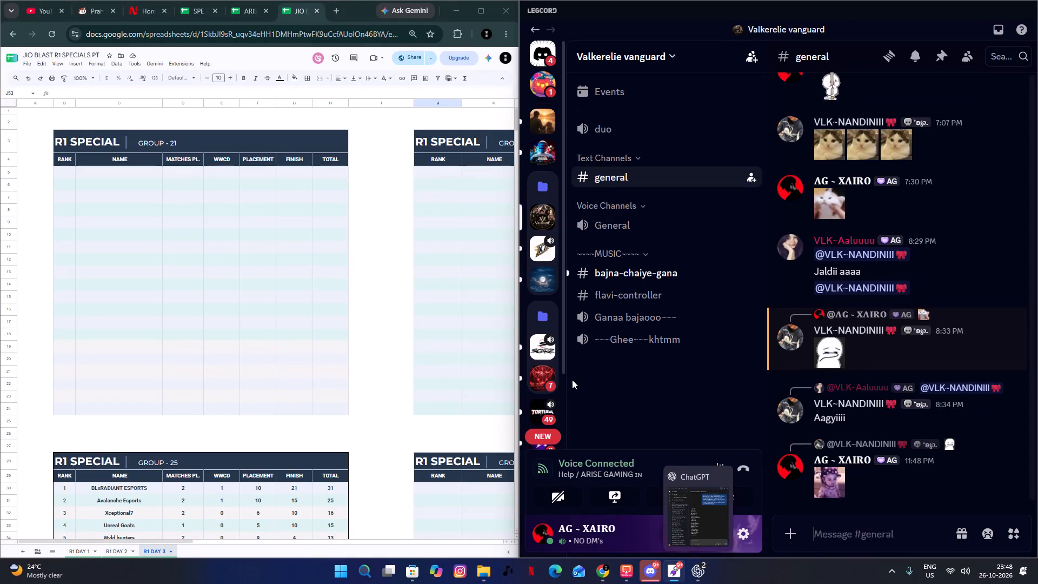
Return to the ARISE GAMING server and examine the newest messages in the mgmt chat channel.
left_click(648, 399)
scroll(558, 387, "down", 5)
left_click(552, 333)
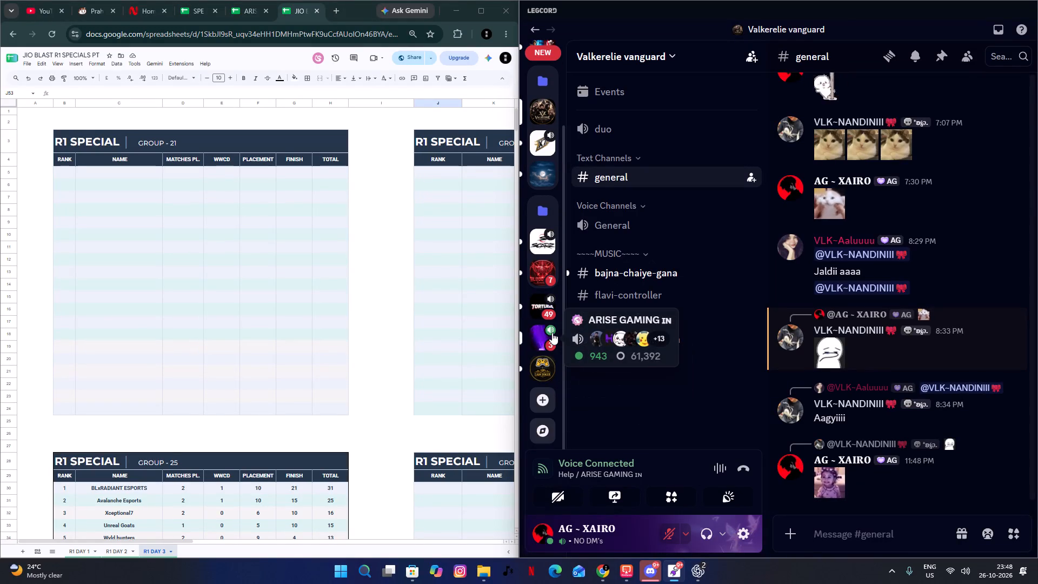
scroll(583, 267, "up", 4)
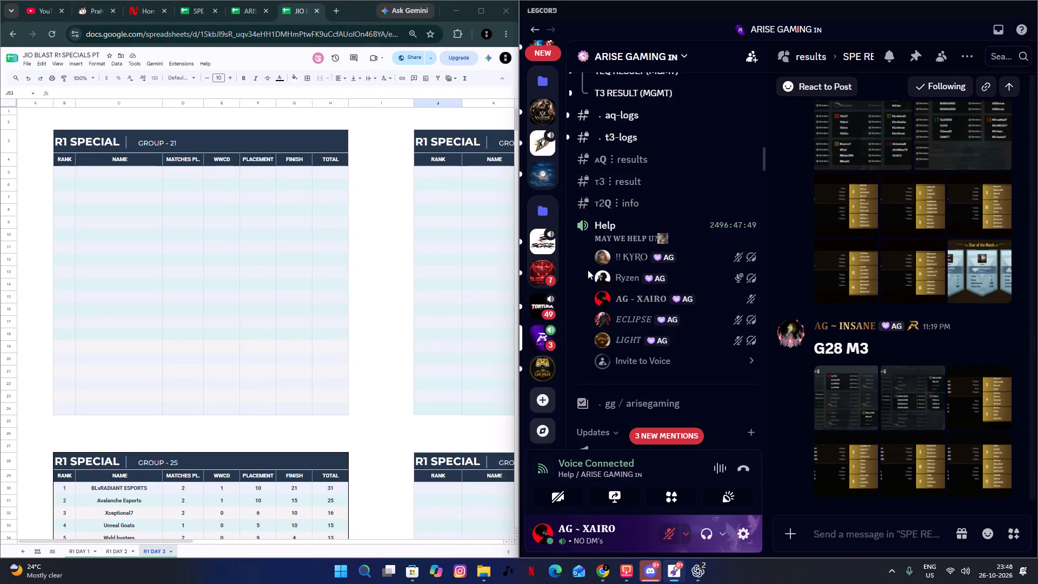
scroll(588, 270, "up", 9)
left_click(648, 238)
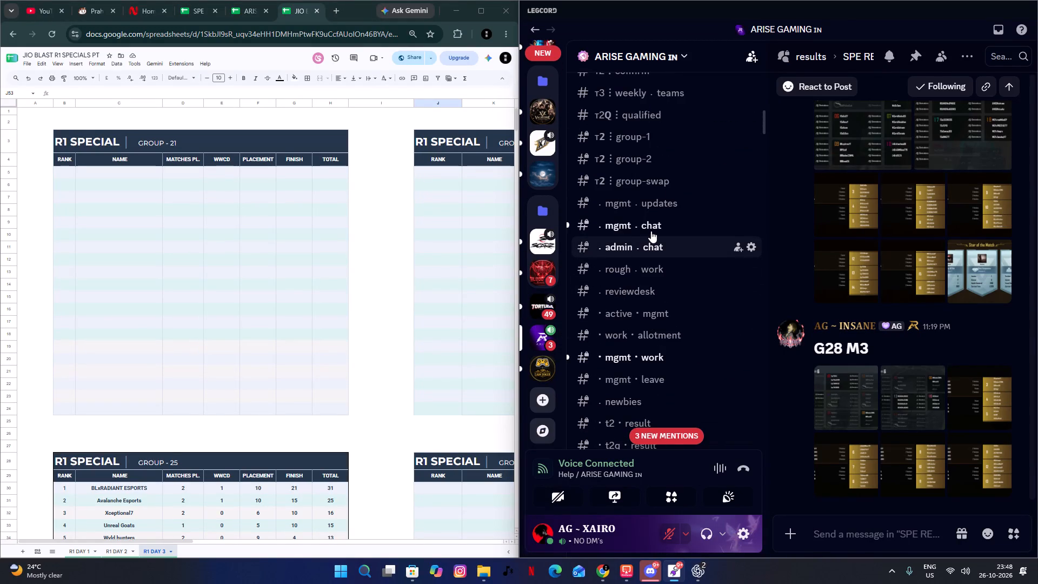
left_click(651, 231)
scroll(943, 356, "down", 9)
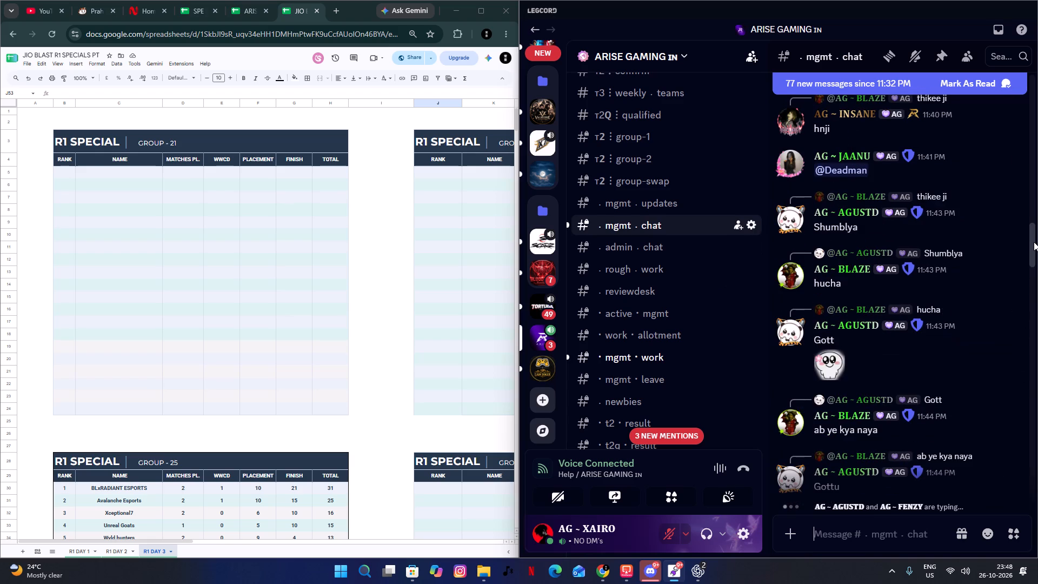
left_click_drag(1033, 242, 1037, 504)
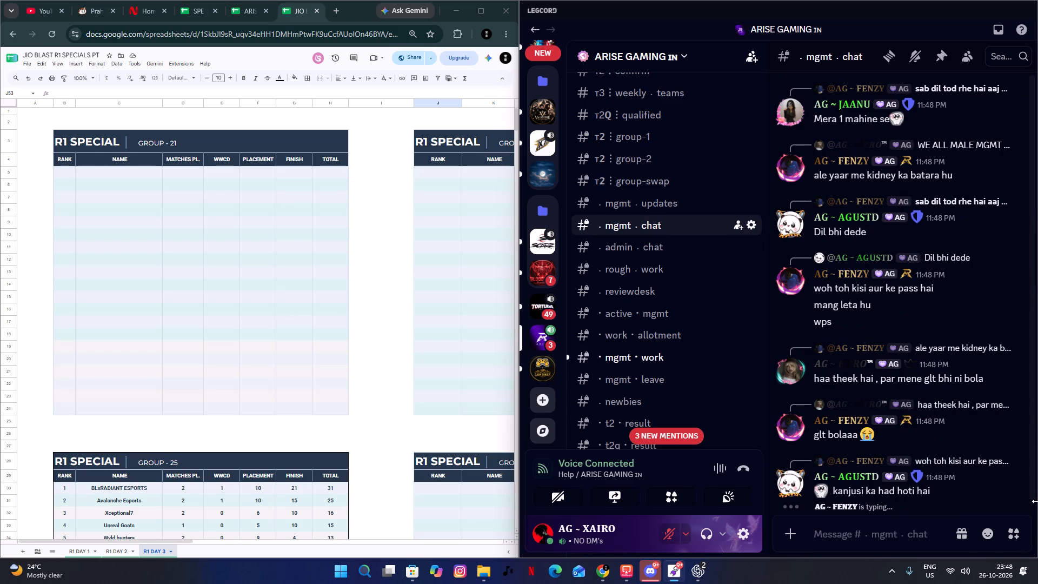
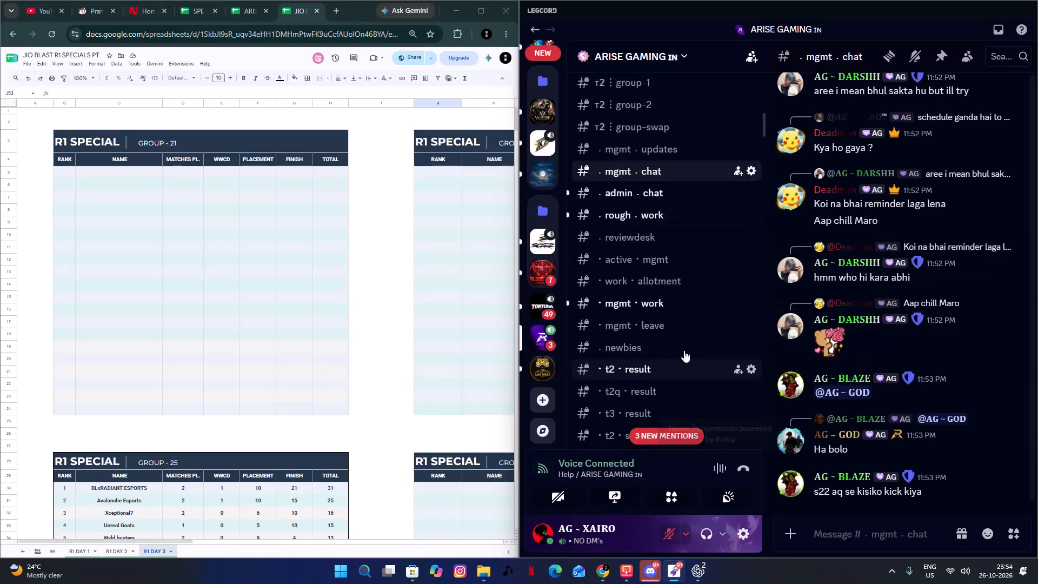
Look through the r1-special queries, drop-team-name and register-here channels of the ARISE GAMING server for recent messages.
scroll(687, 343, "down", 2)
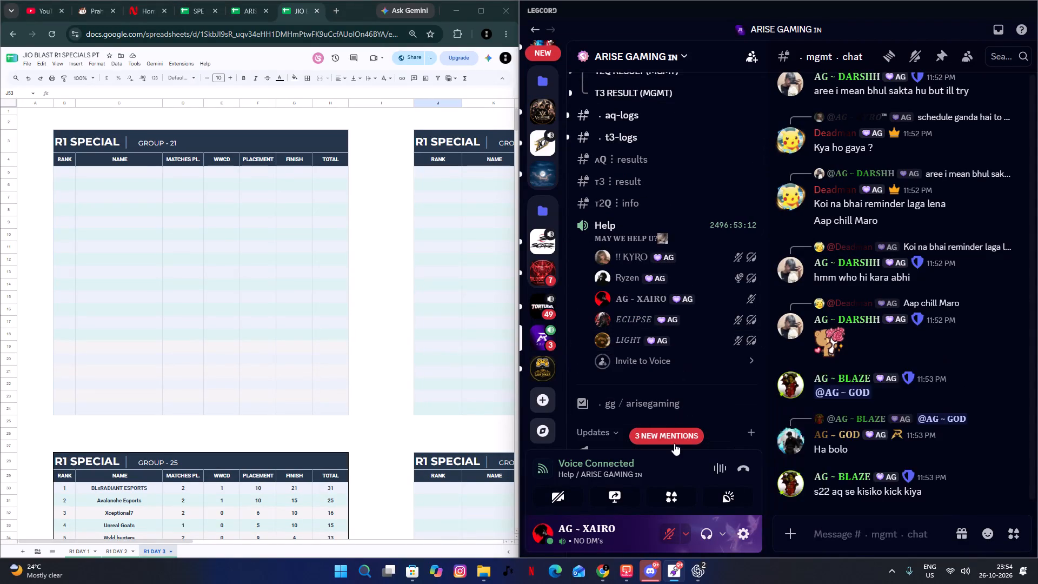
scroll(708, 326, "down", 16)
scroll(676, 417, "down", 1)
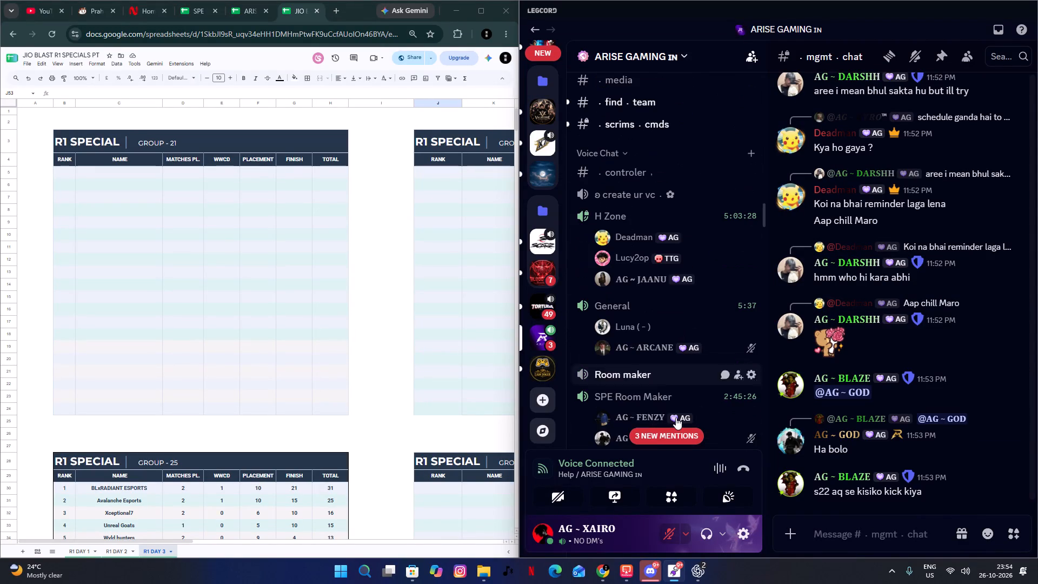
scroll(676, 417, "down", 4)
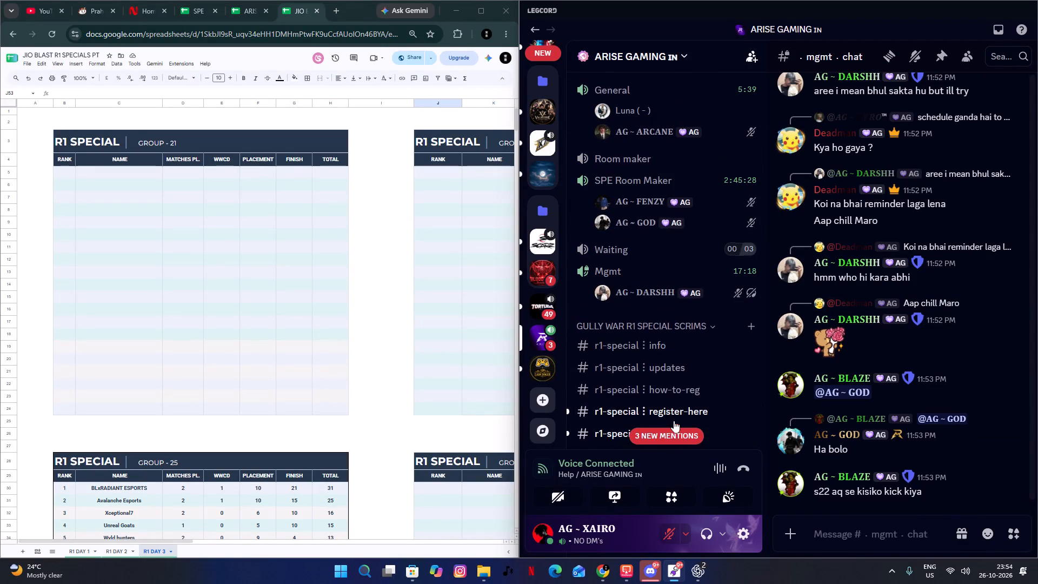
scroll(674, 396, "down", 2)
left_click(691, 386)
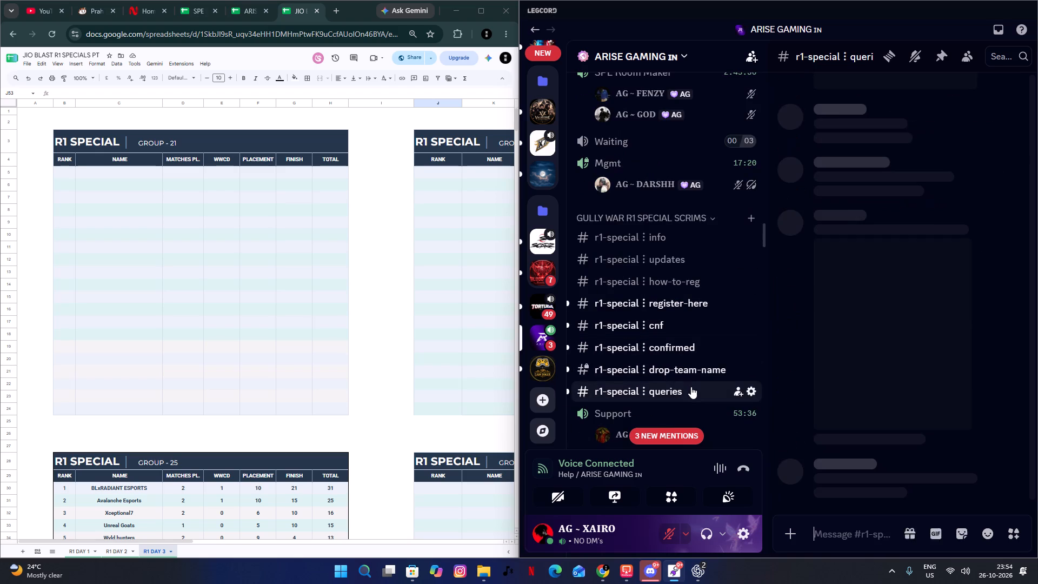
scroll(693, 395, "down", 1)
scroll(893, 413, "down", 11)
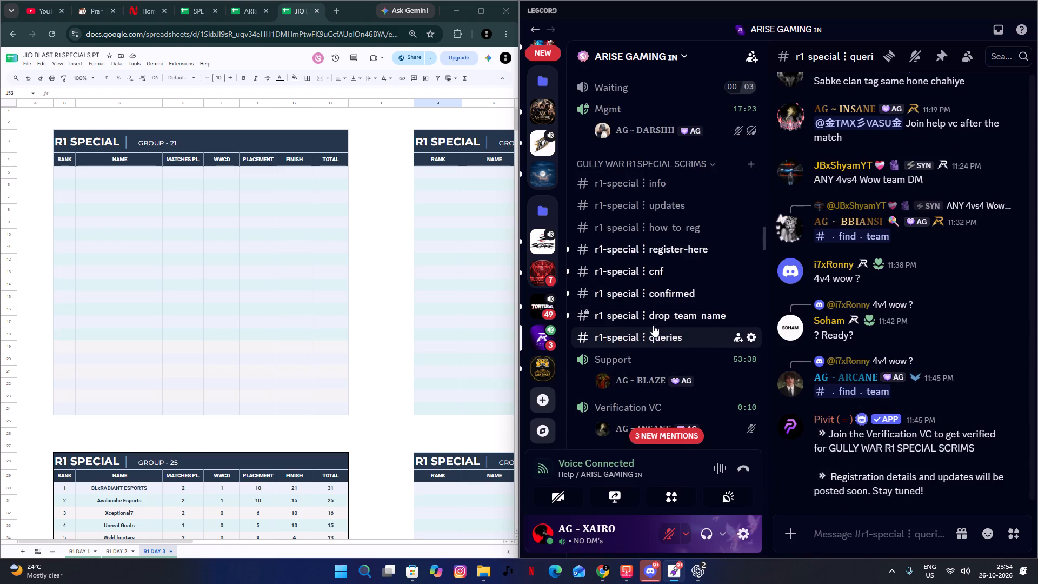
left_click(653, 324)
left_click(649, 242)
scroll(888, 395, "down", 11)
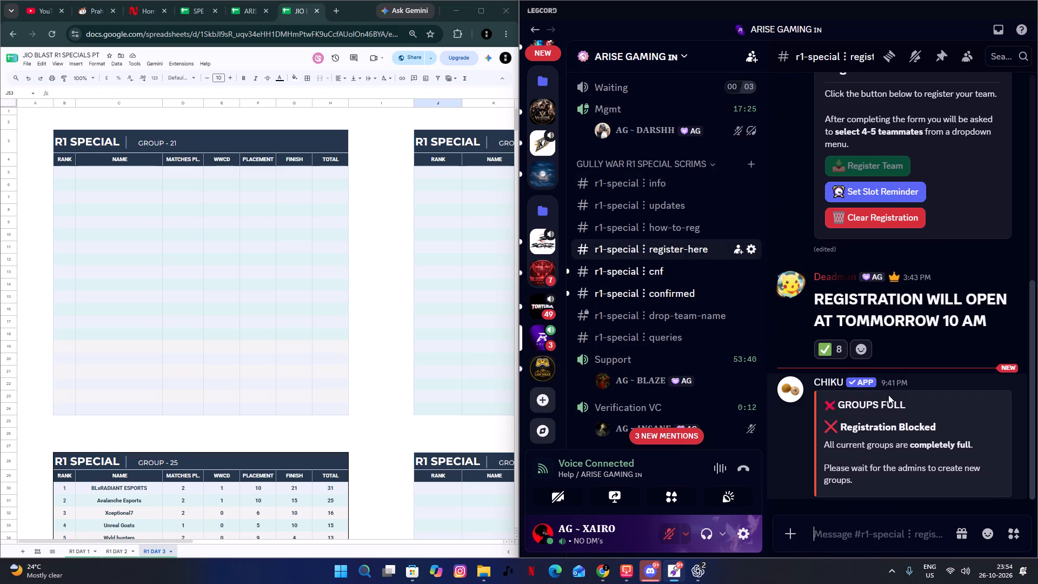
scroll(325, 281, "up", 3)
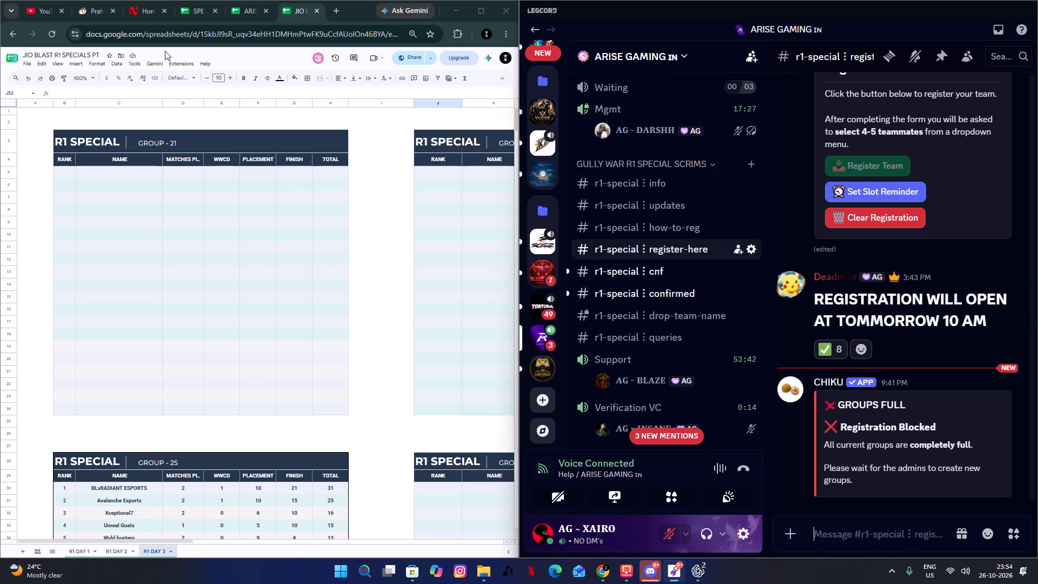